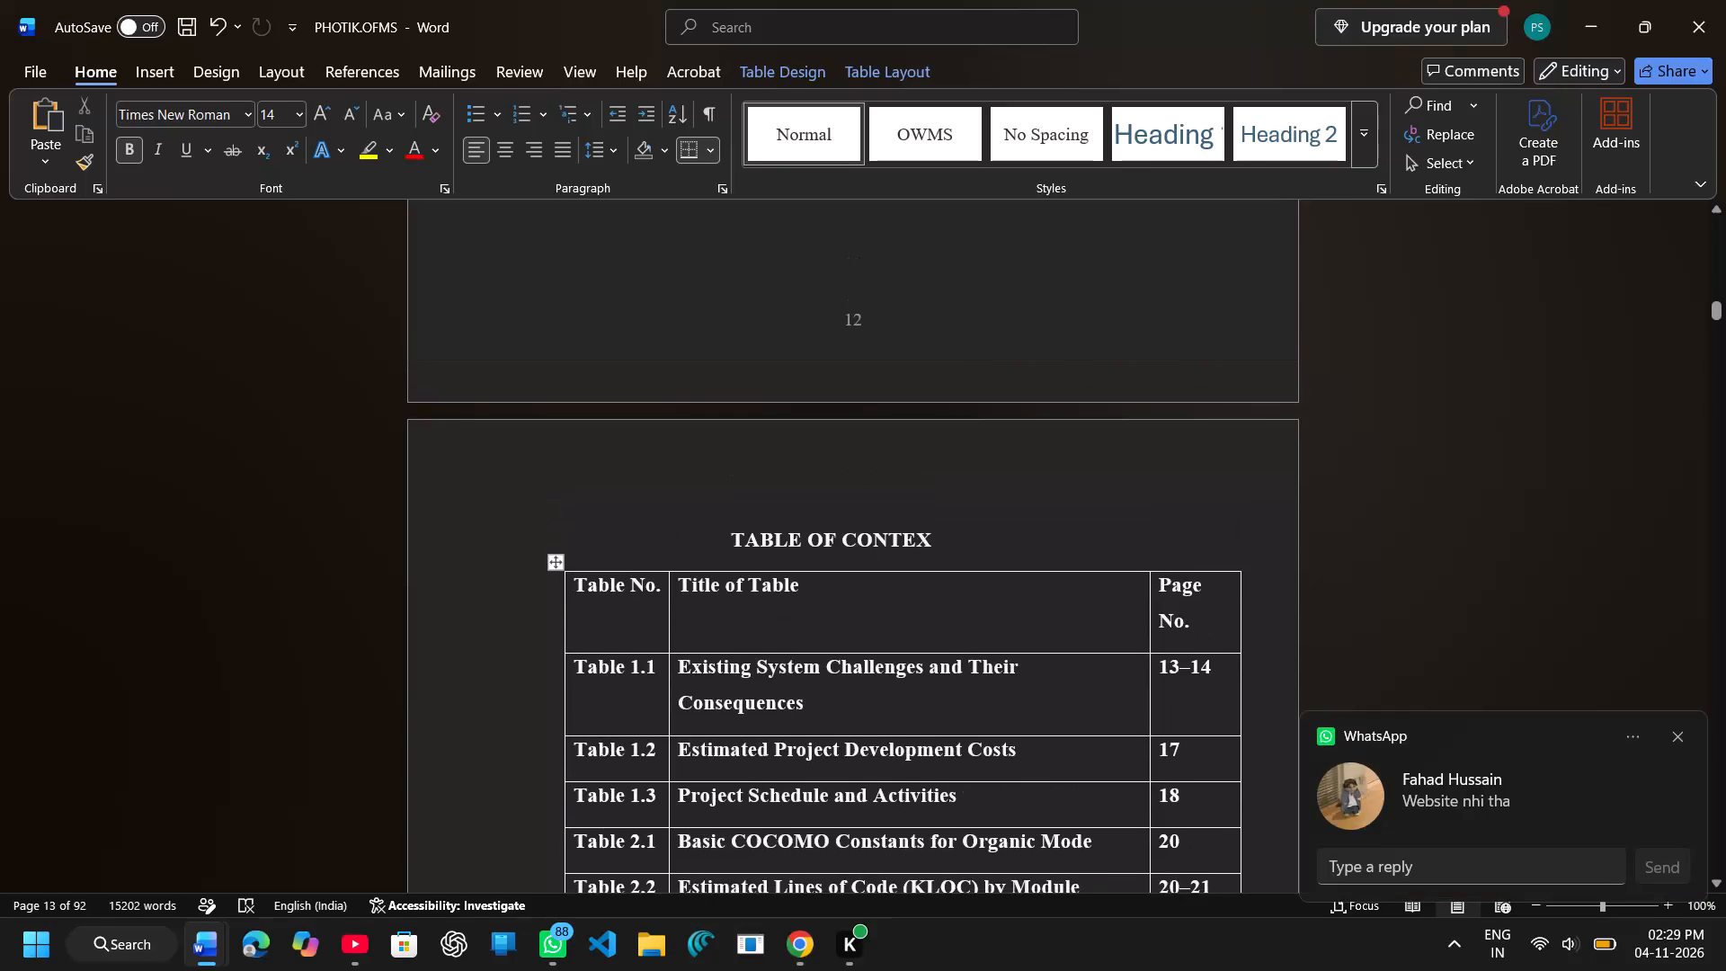
# Replace the heading TABLE OF CONTEX above the table listing on page 13 with LIST OF TABLES.
pyautogui.click(941, 537)
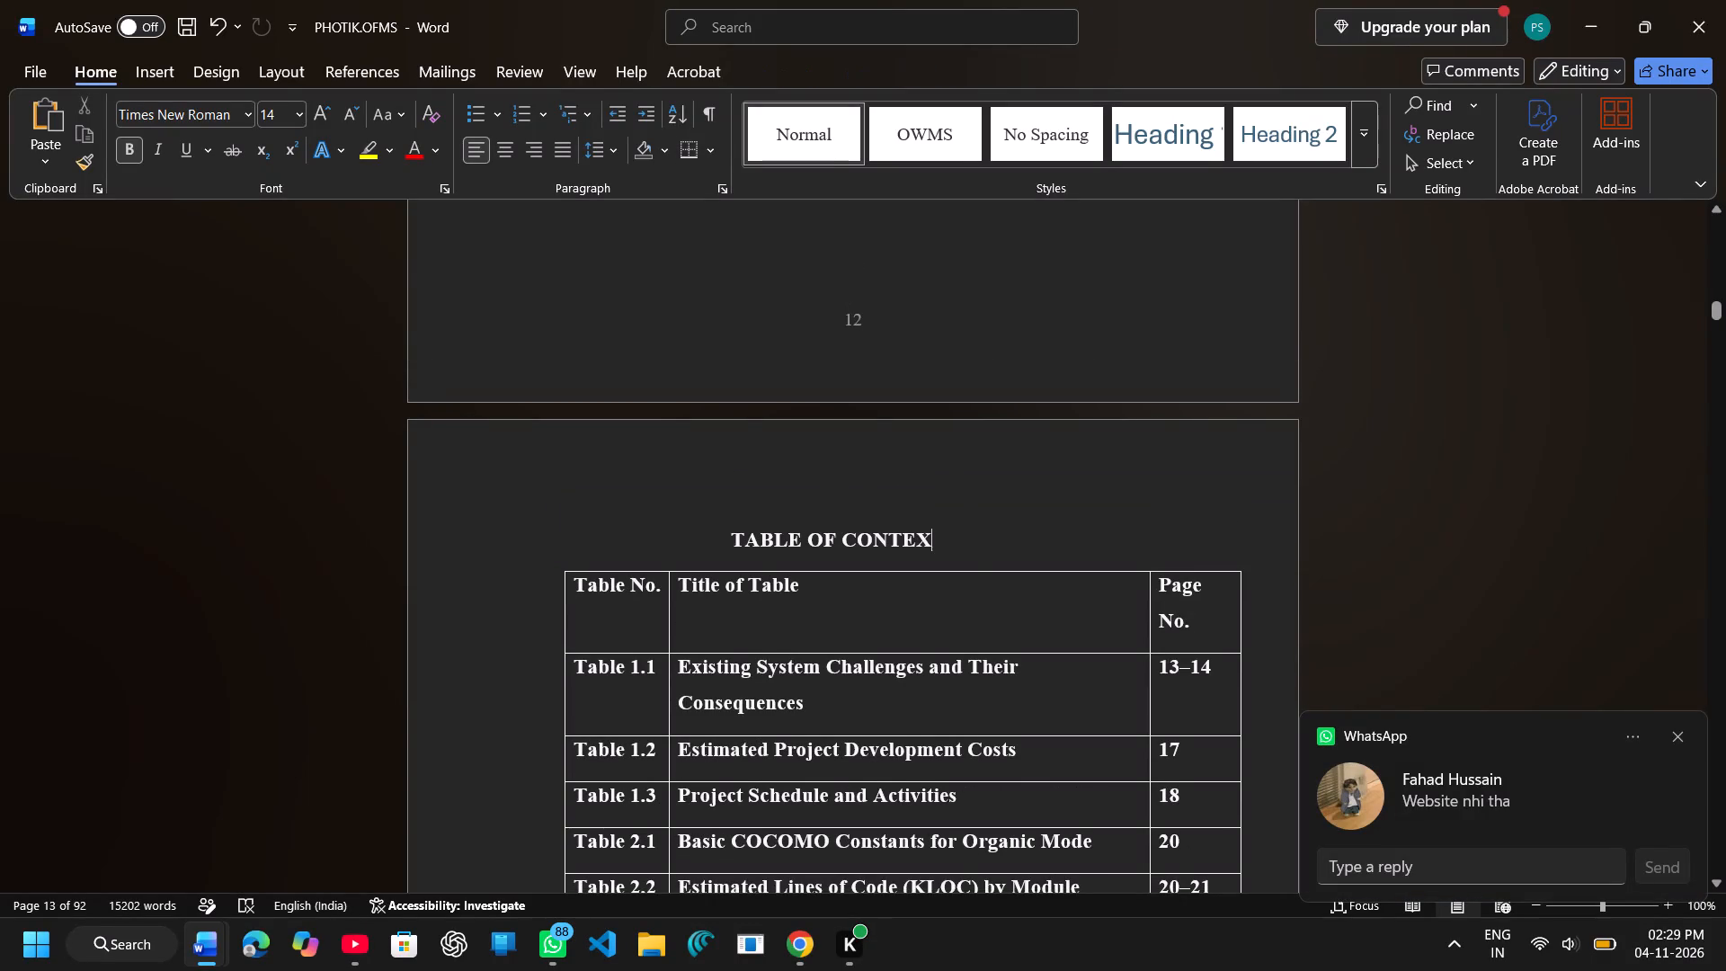
pyautogui.press('BackSpace')
pyautogui.press('BackSpace')
pyautogui.press('BackSpace')
pyautogui.press('BackSpace')
pyautogui.press('BackSpace')
pyautogui.press('BackSpace')
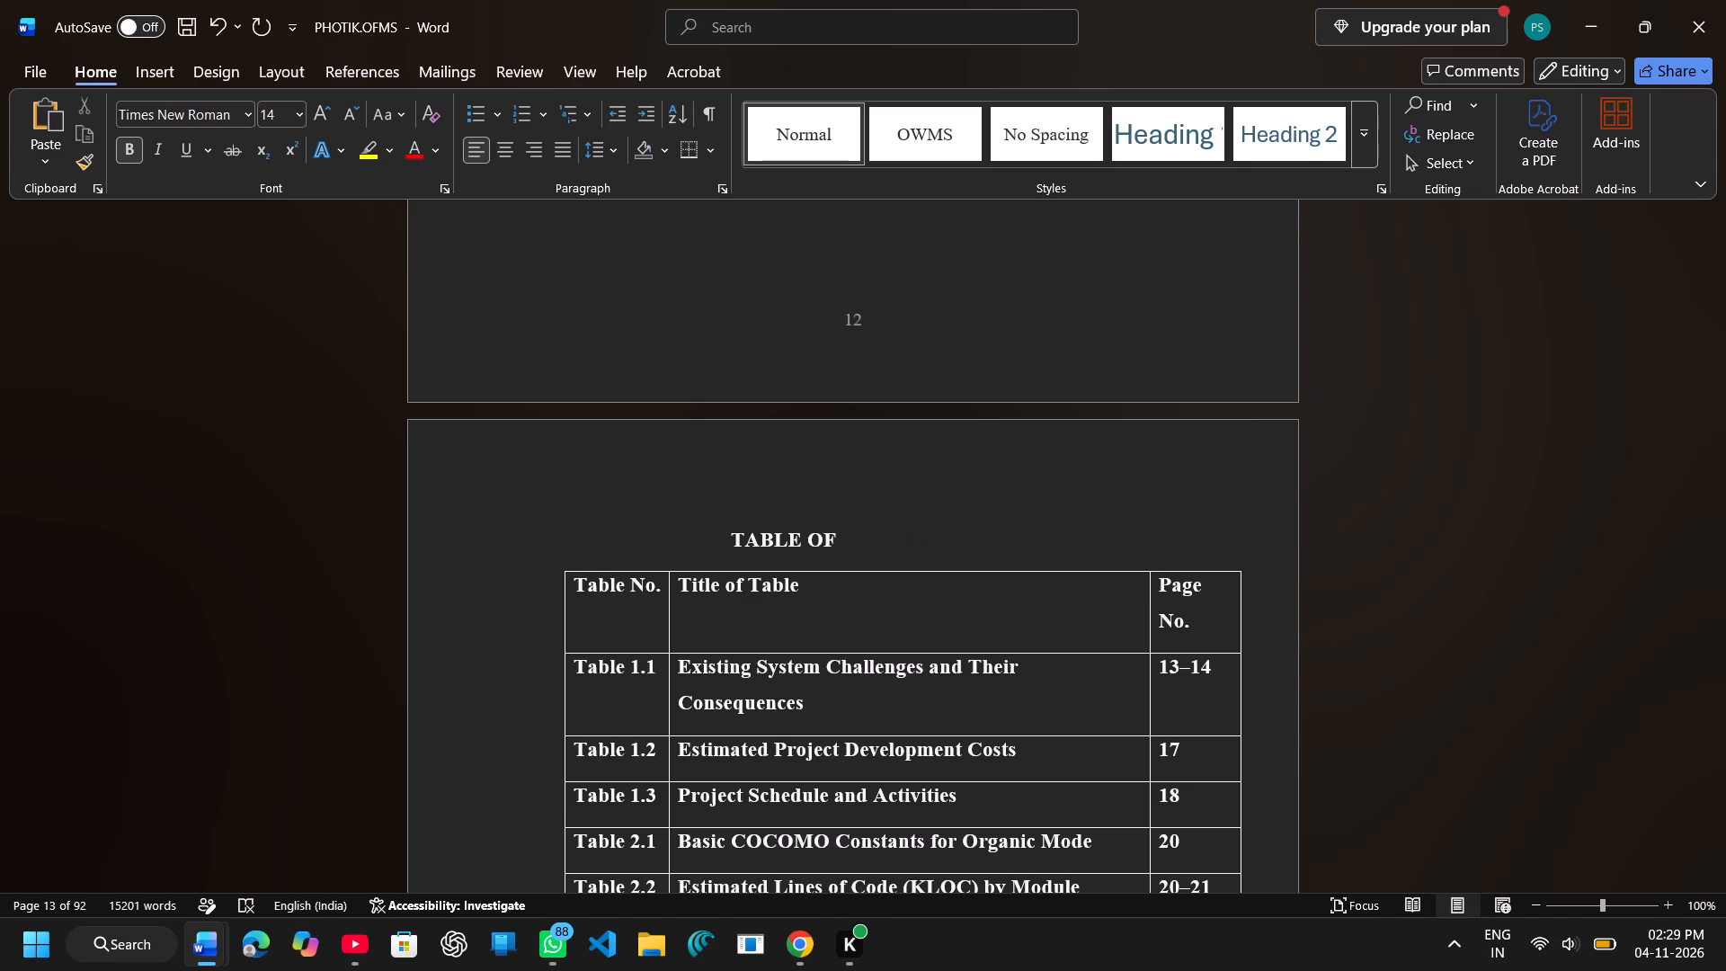
pyautogui.press('BackSpace')
pyautogui.press('BackSpace')
pyautogui.press('BackSpace')
pyautogui.press('BackSpace')
pyautogui.press('BackSpace')
pyautogui.press('BackSpace')
pyautogui.press('BackSpace')
pyautogui.press('BackSpace')
pyautogui.press('BackSpace')
pyautogui.press('BackSpace')
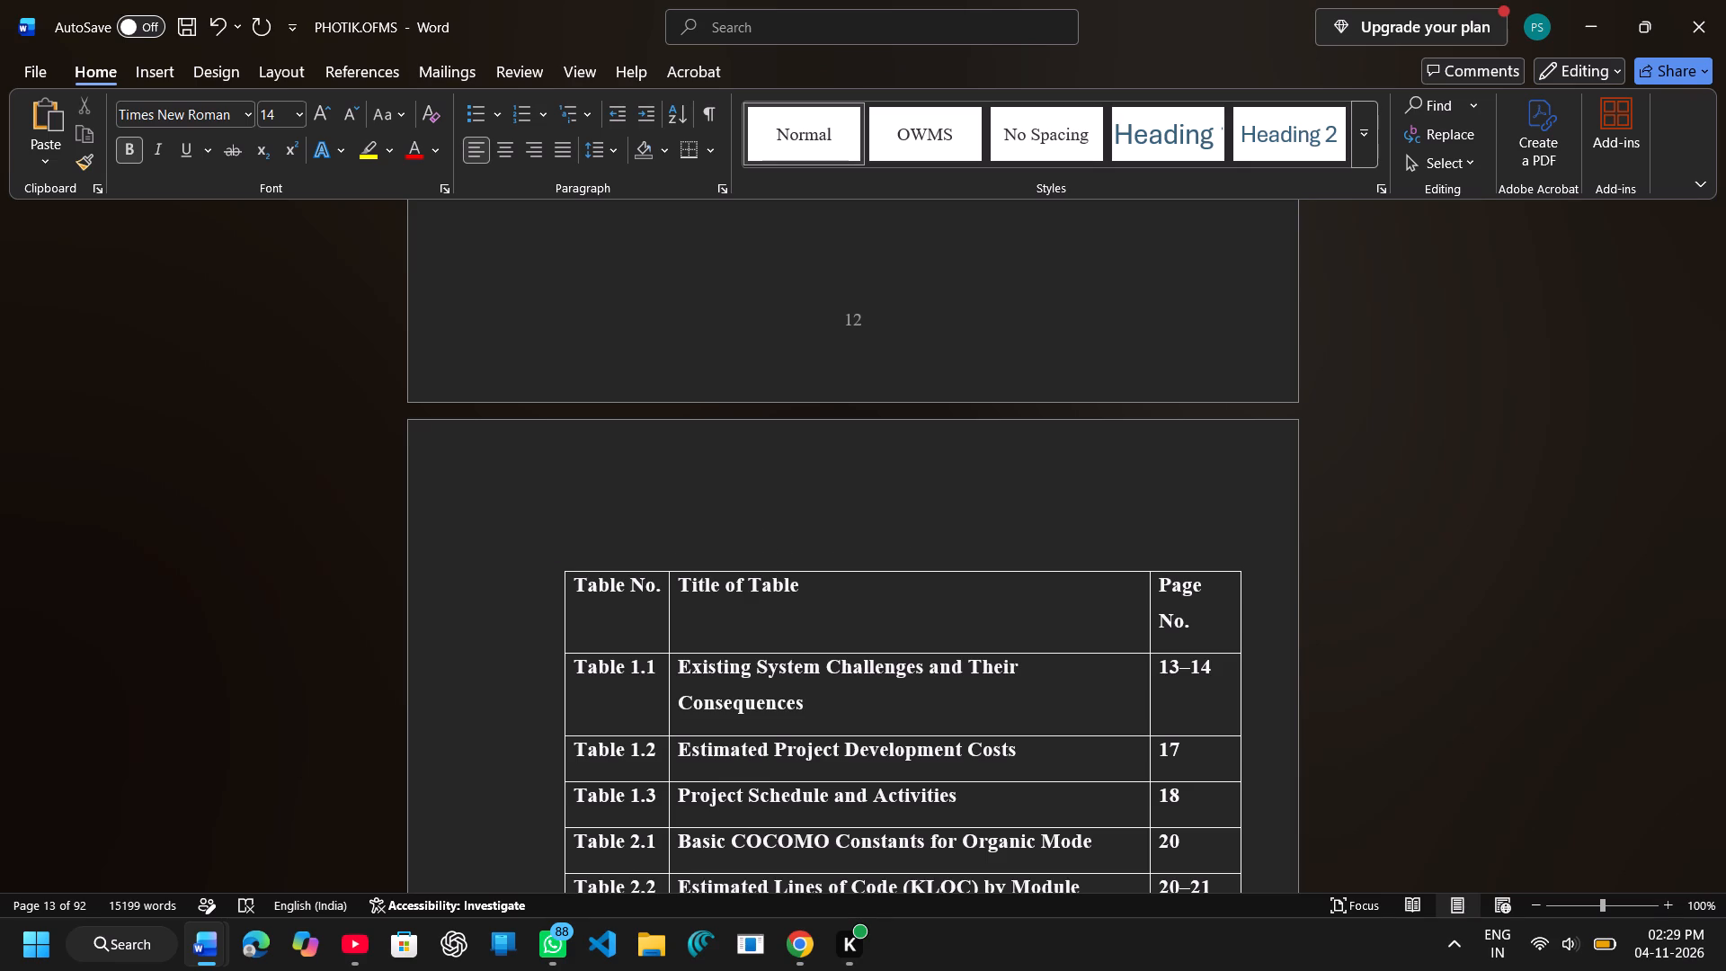
pyautogui.write('LI')
pyautogui.write('ST OF TABLE')
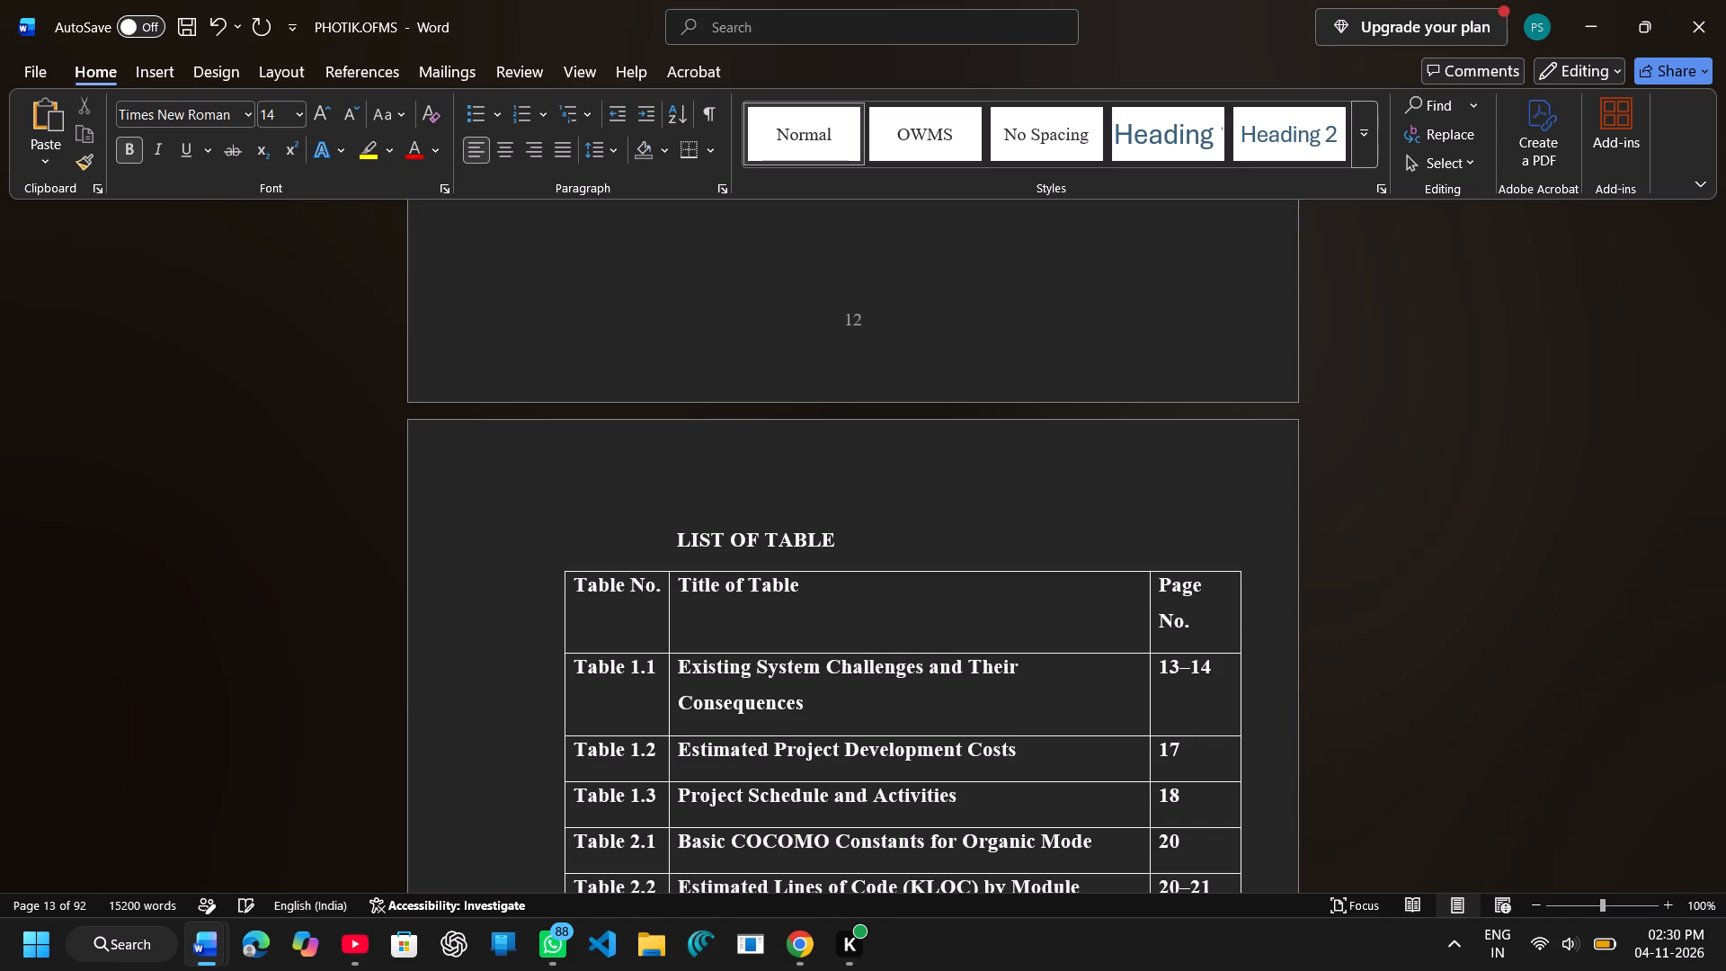
pyautogui.scroll(-1, 941, 537)
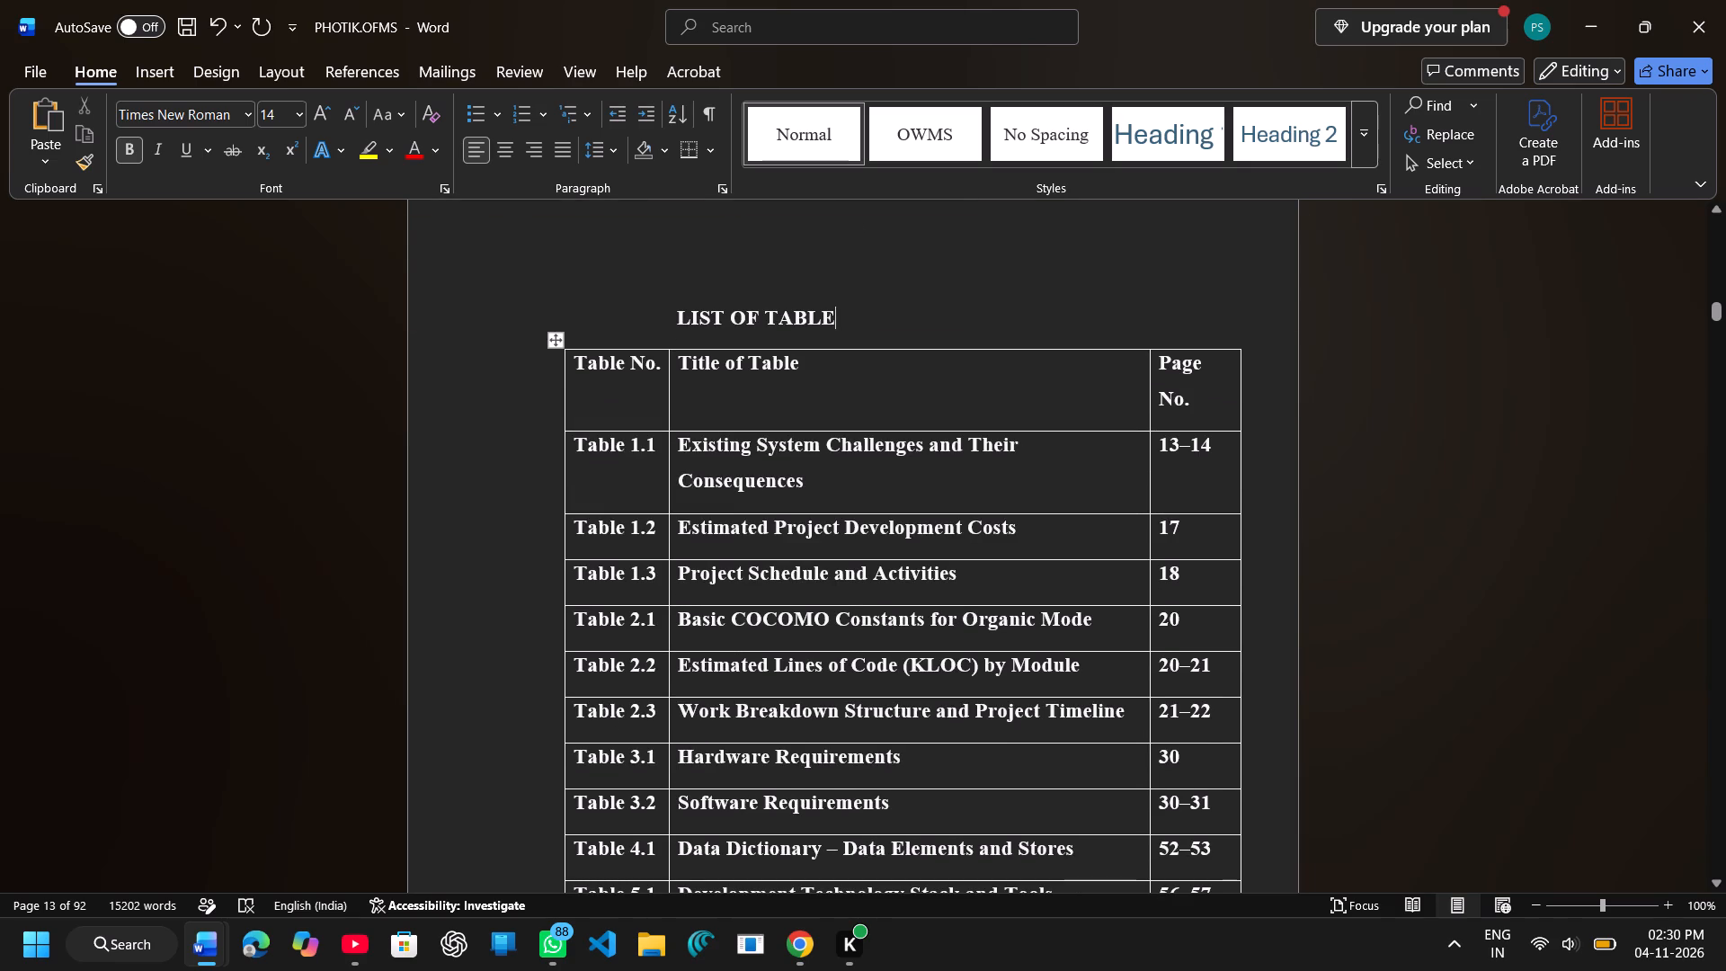
pyautogui.press('s')
# Add the heading LIST OF FIGURES directly above the figure listing on page 14, leaving a blank line after the preceding table.
pyautogui.scroll(-1, 799, 316)
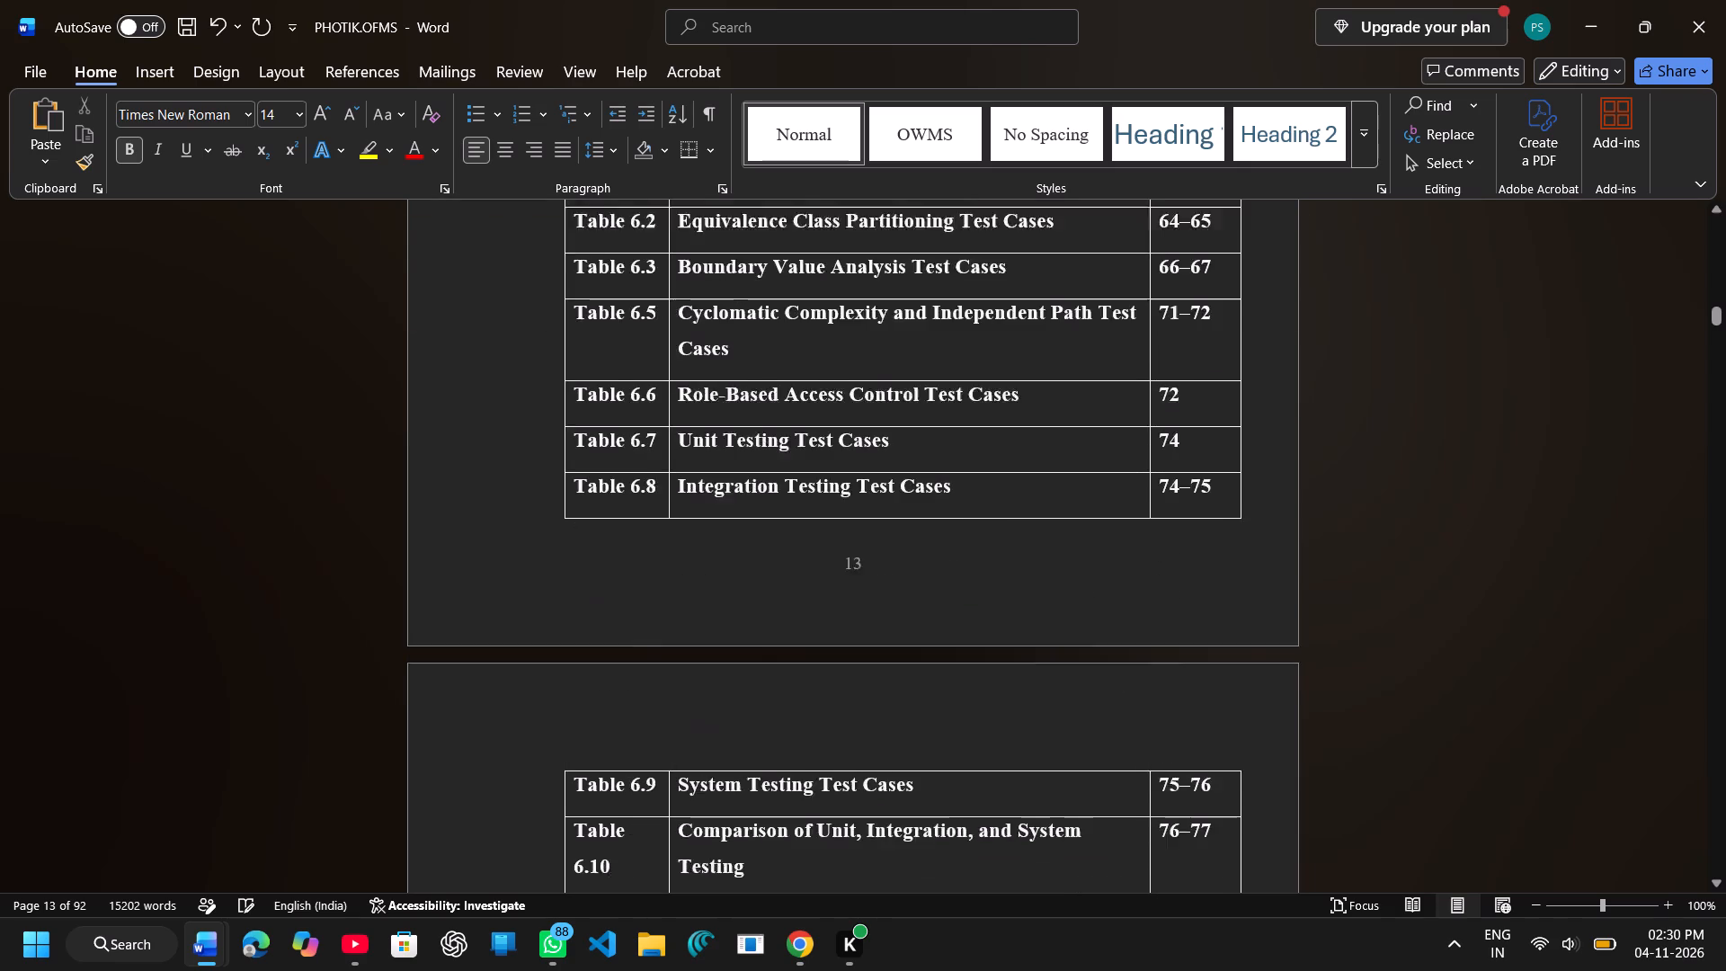
pyautogui.scroll(-1, 799, 316)
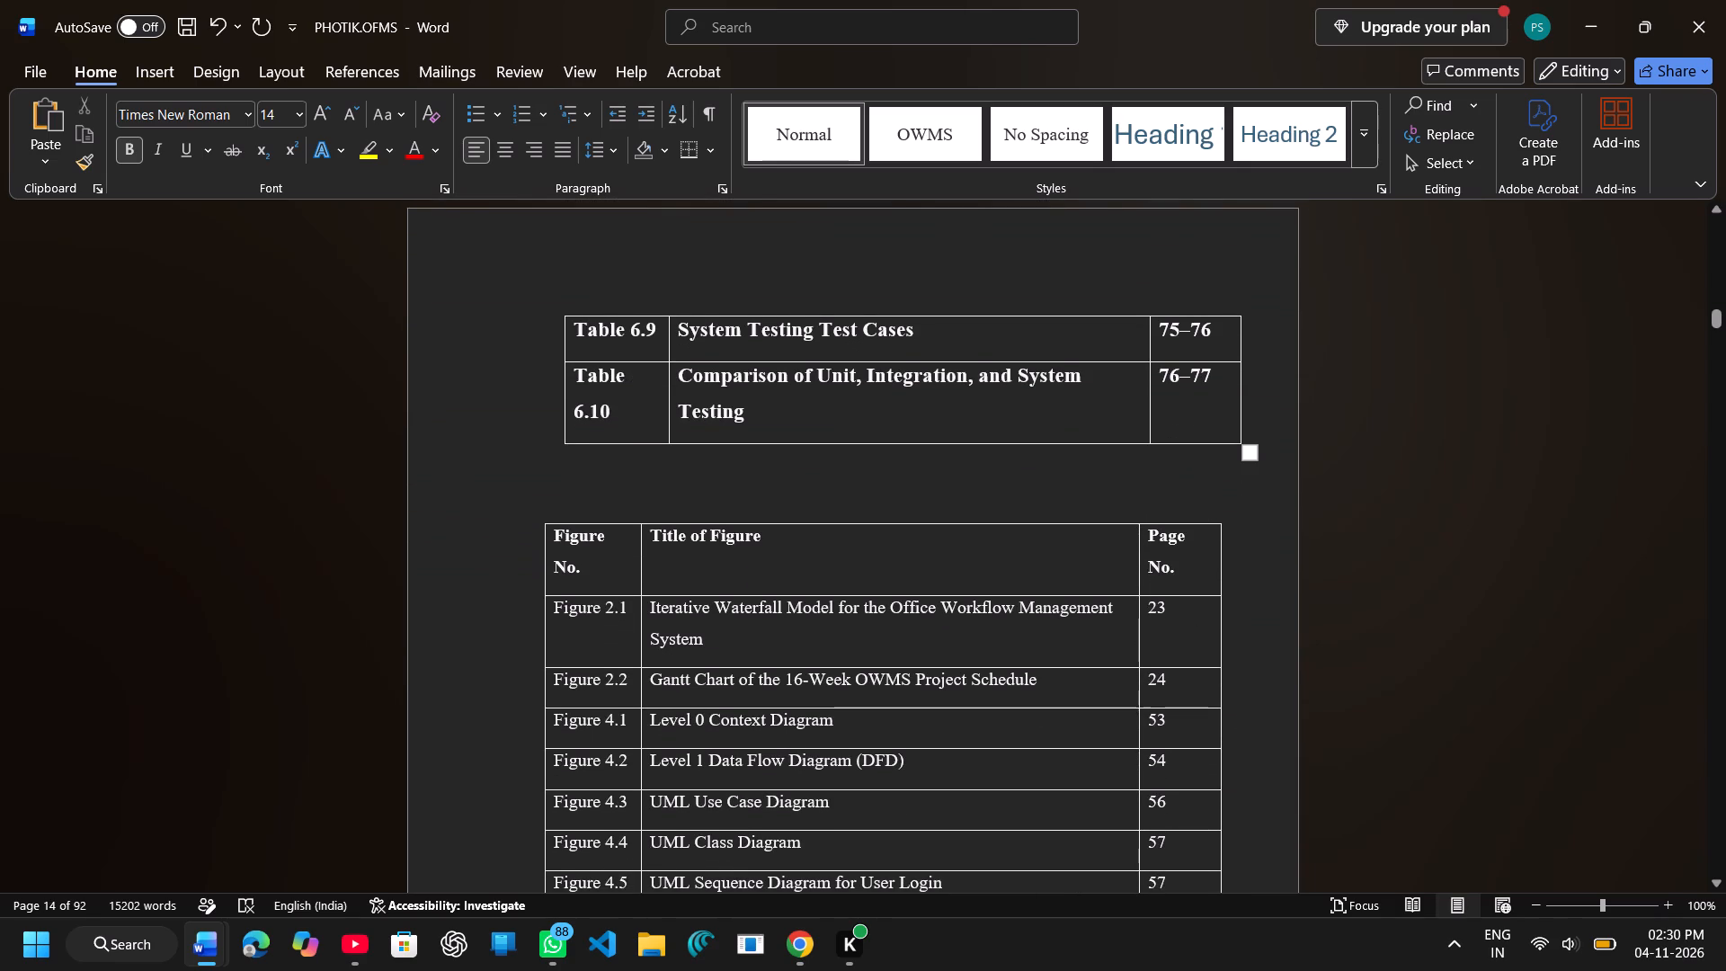
pyautogui.click(615, 485)
pyautogui.press('l')
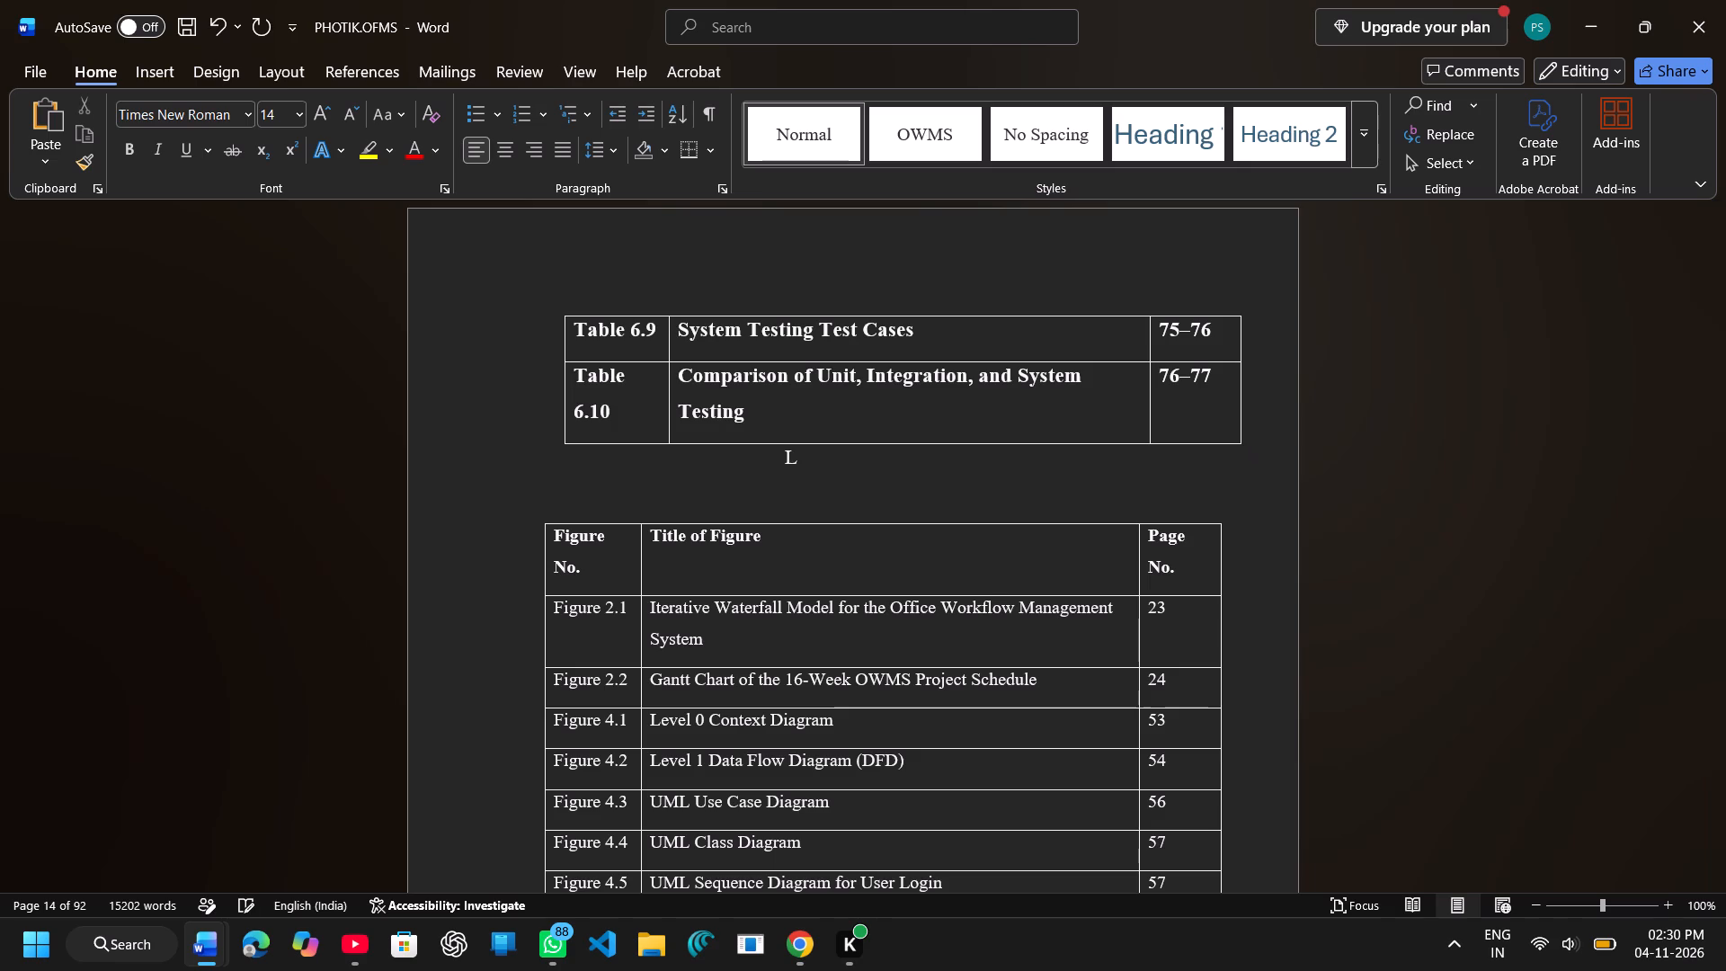
pyautogui.write('IST')
pyautogui.press('space')
pyautogui.write('OF')
pyautogui.press('space')
pyautogui.press('f')
pyautogui.write('IGURES')
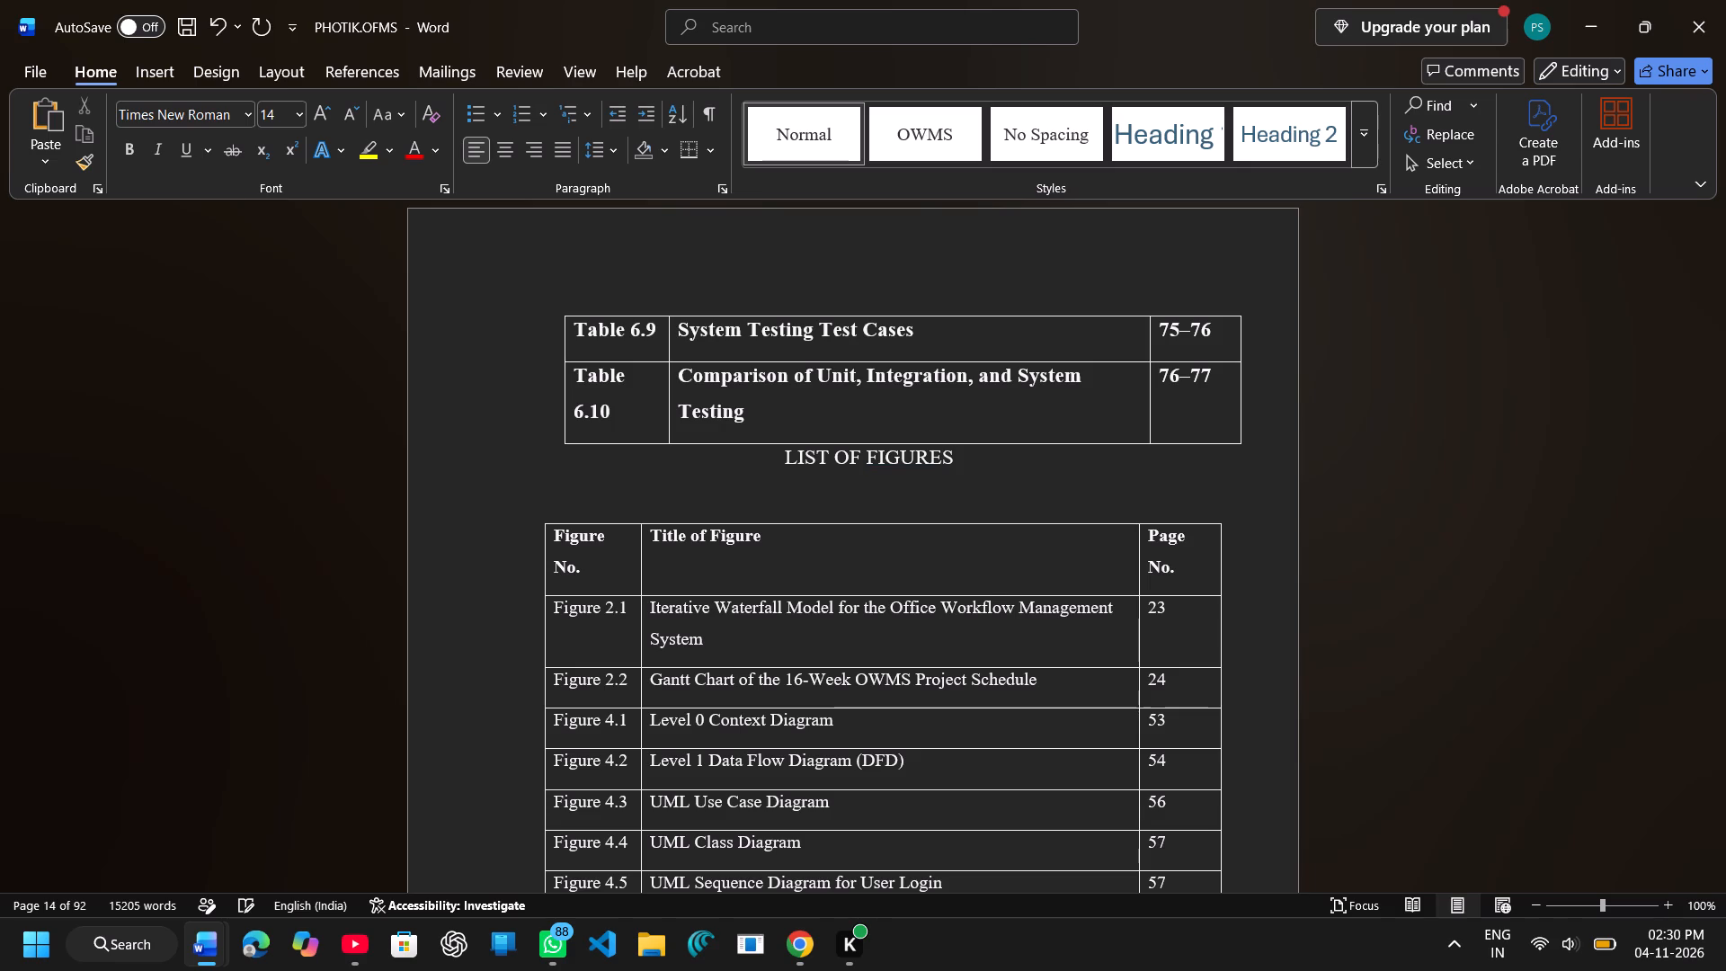
pyautogui.click(764, 454)
pyautogui.press('Return')
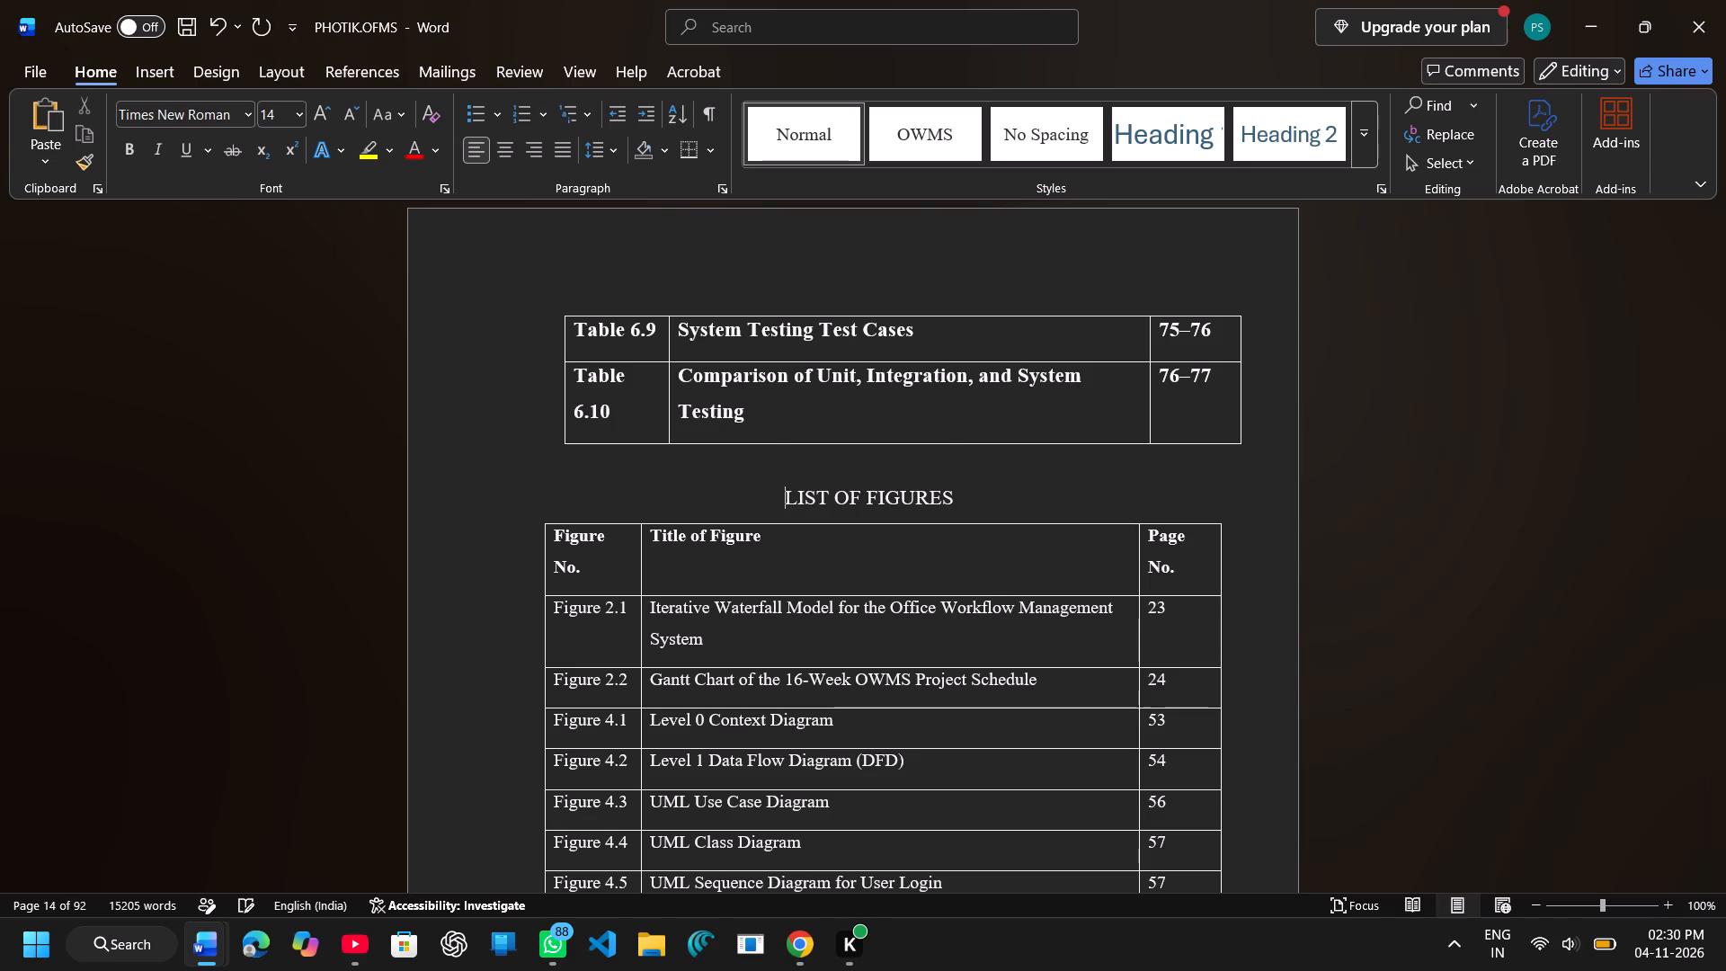
# Delete the stray LIST OF TABLES heading on page 12, along with the empty space before it.
pyautogui.scroll(-1, 764, 454)
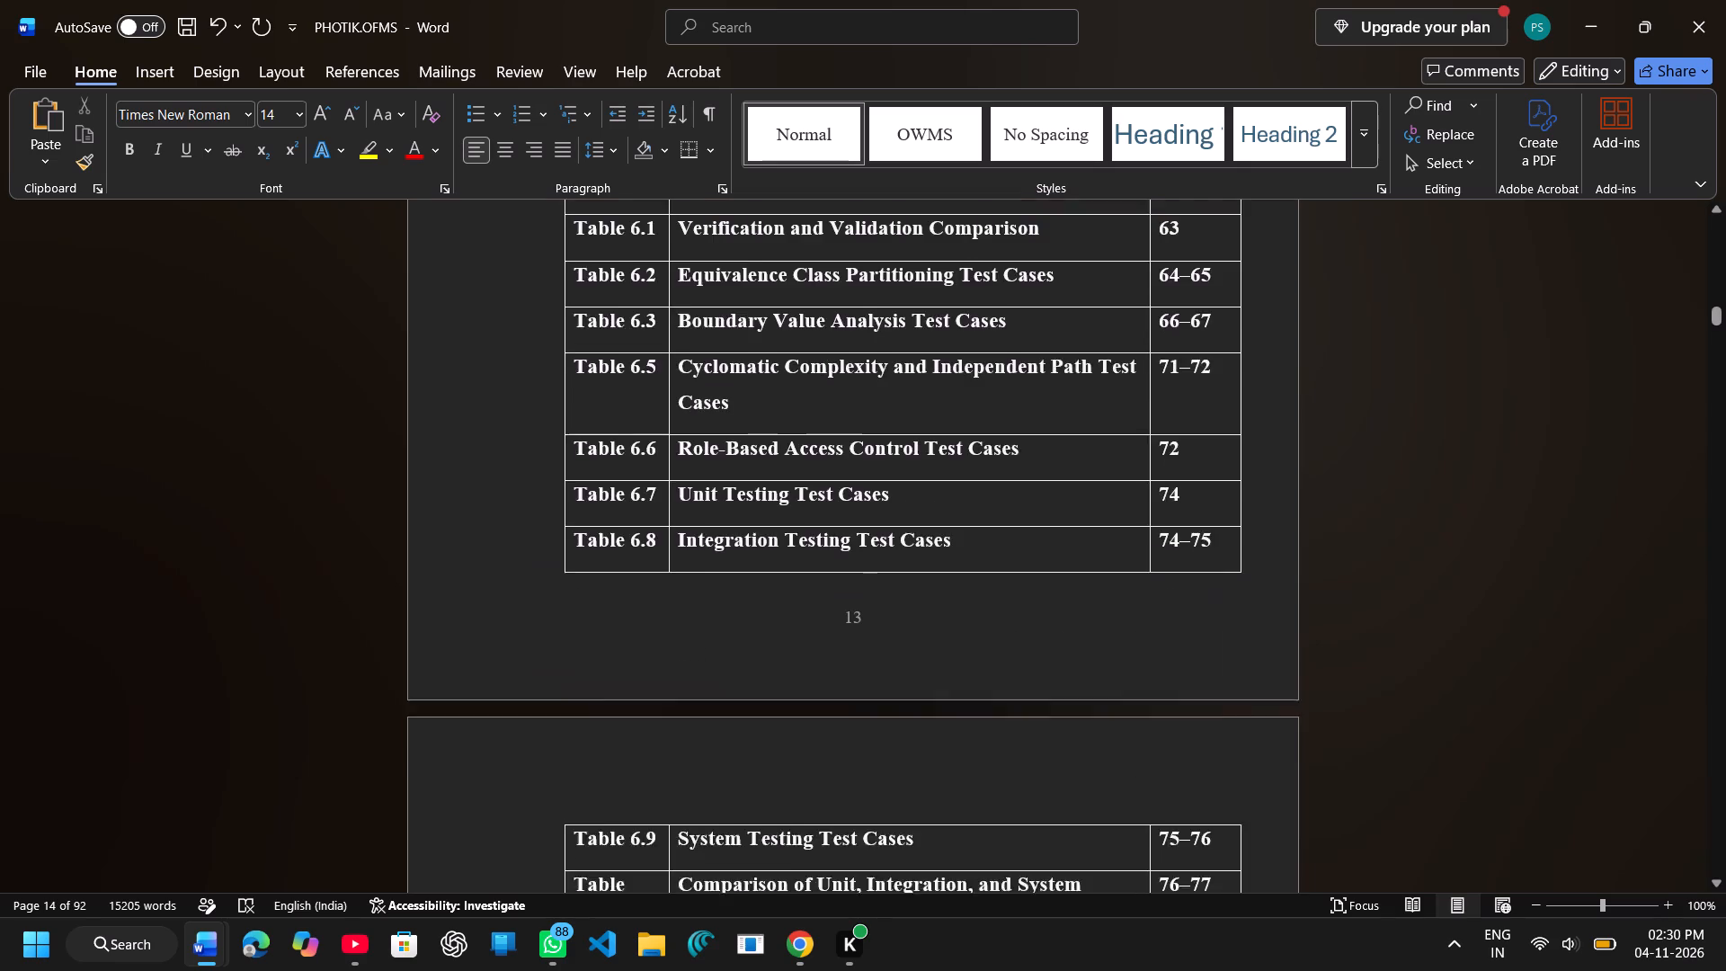
pyautogui.scroll(-1, 764, 454)
pyautogui.scroll(2, 764, 454)
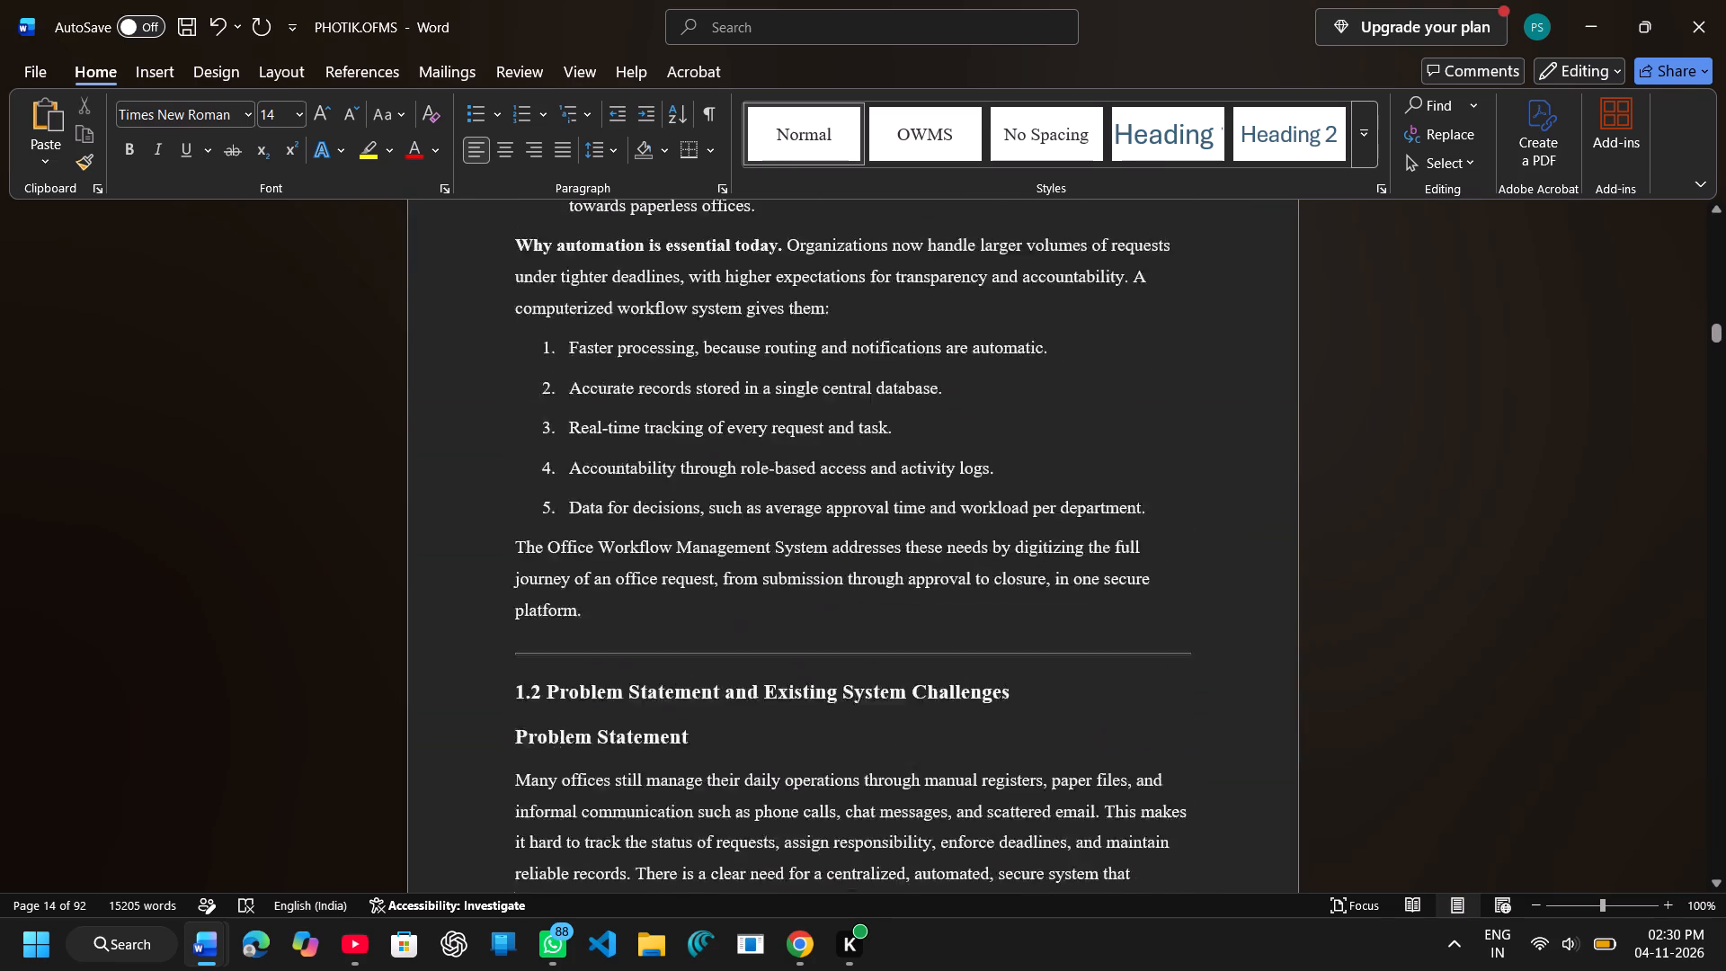
pyautogui.scroll(4, 764, 454)
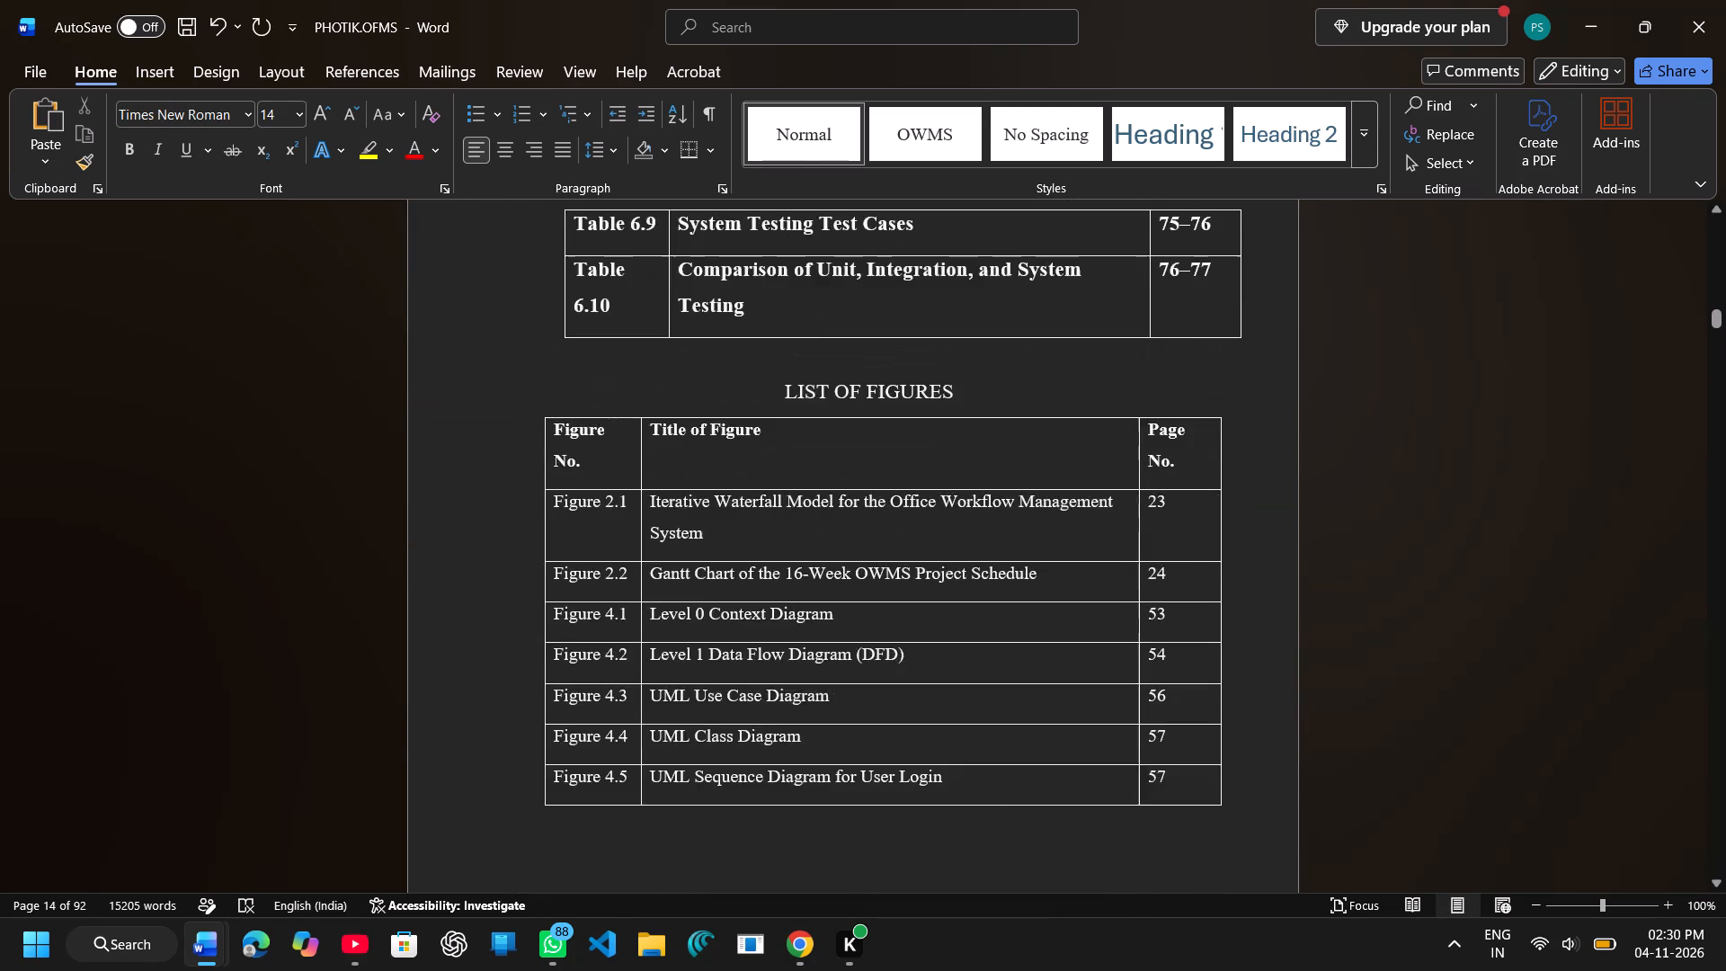
pyautogui.scroll(3, 764, 454)
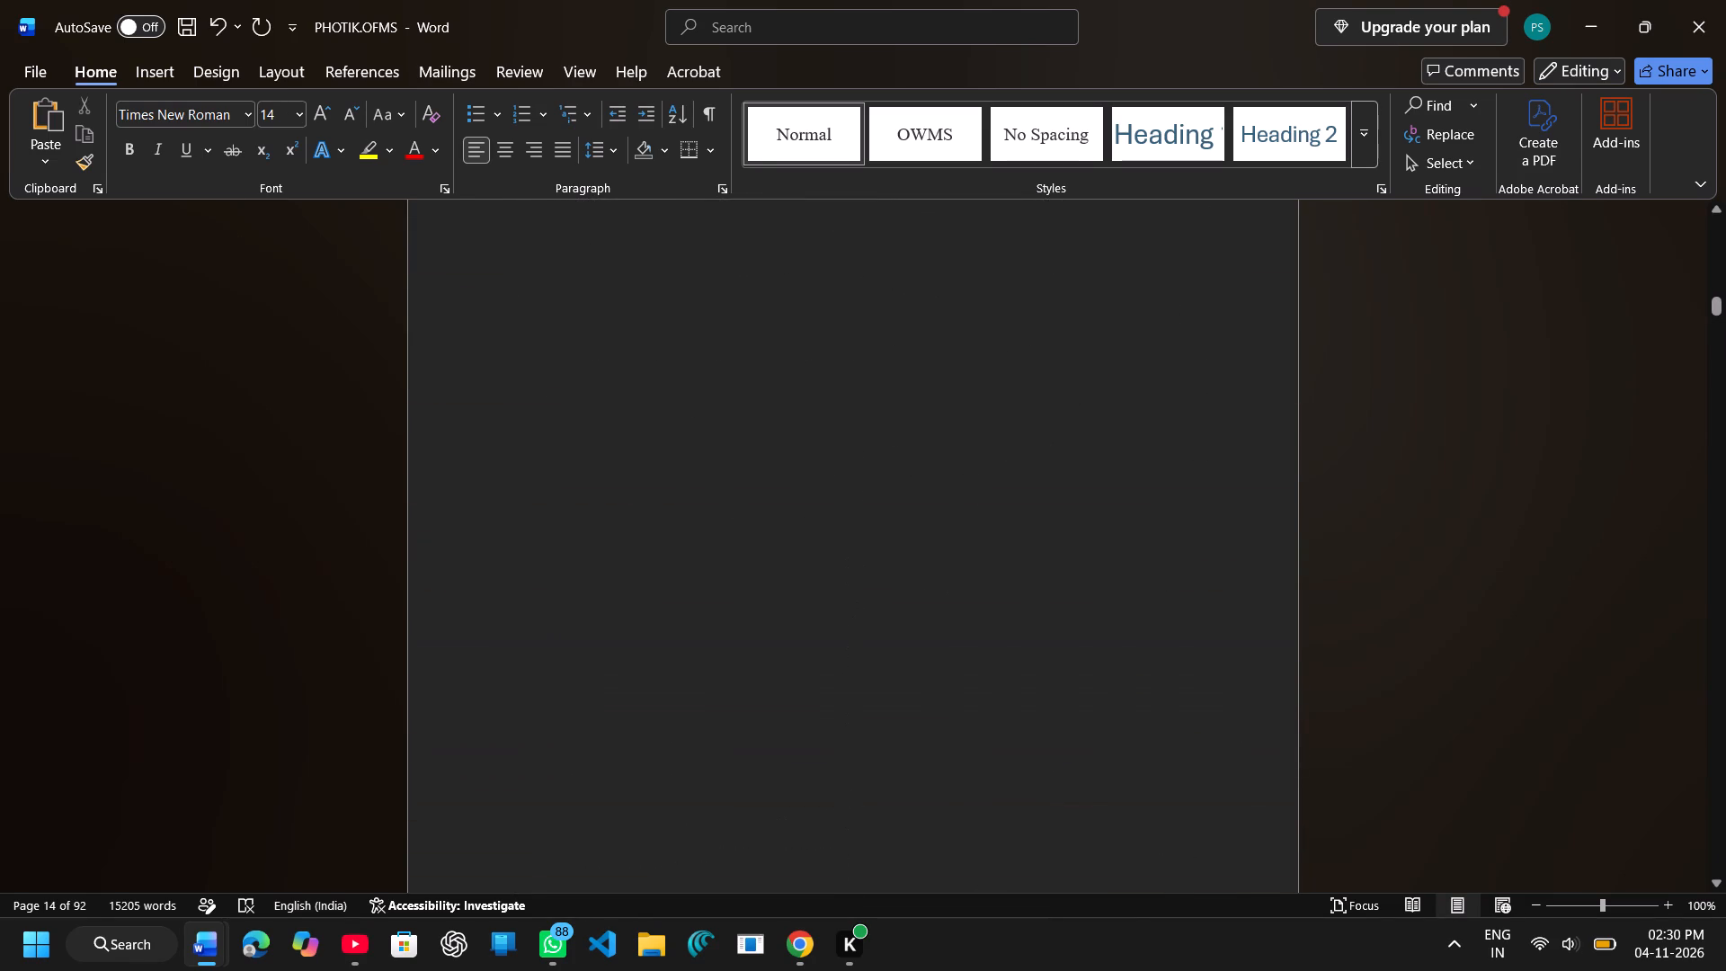
pyautogui.scroll(1, 764, 454)
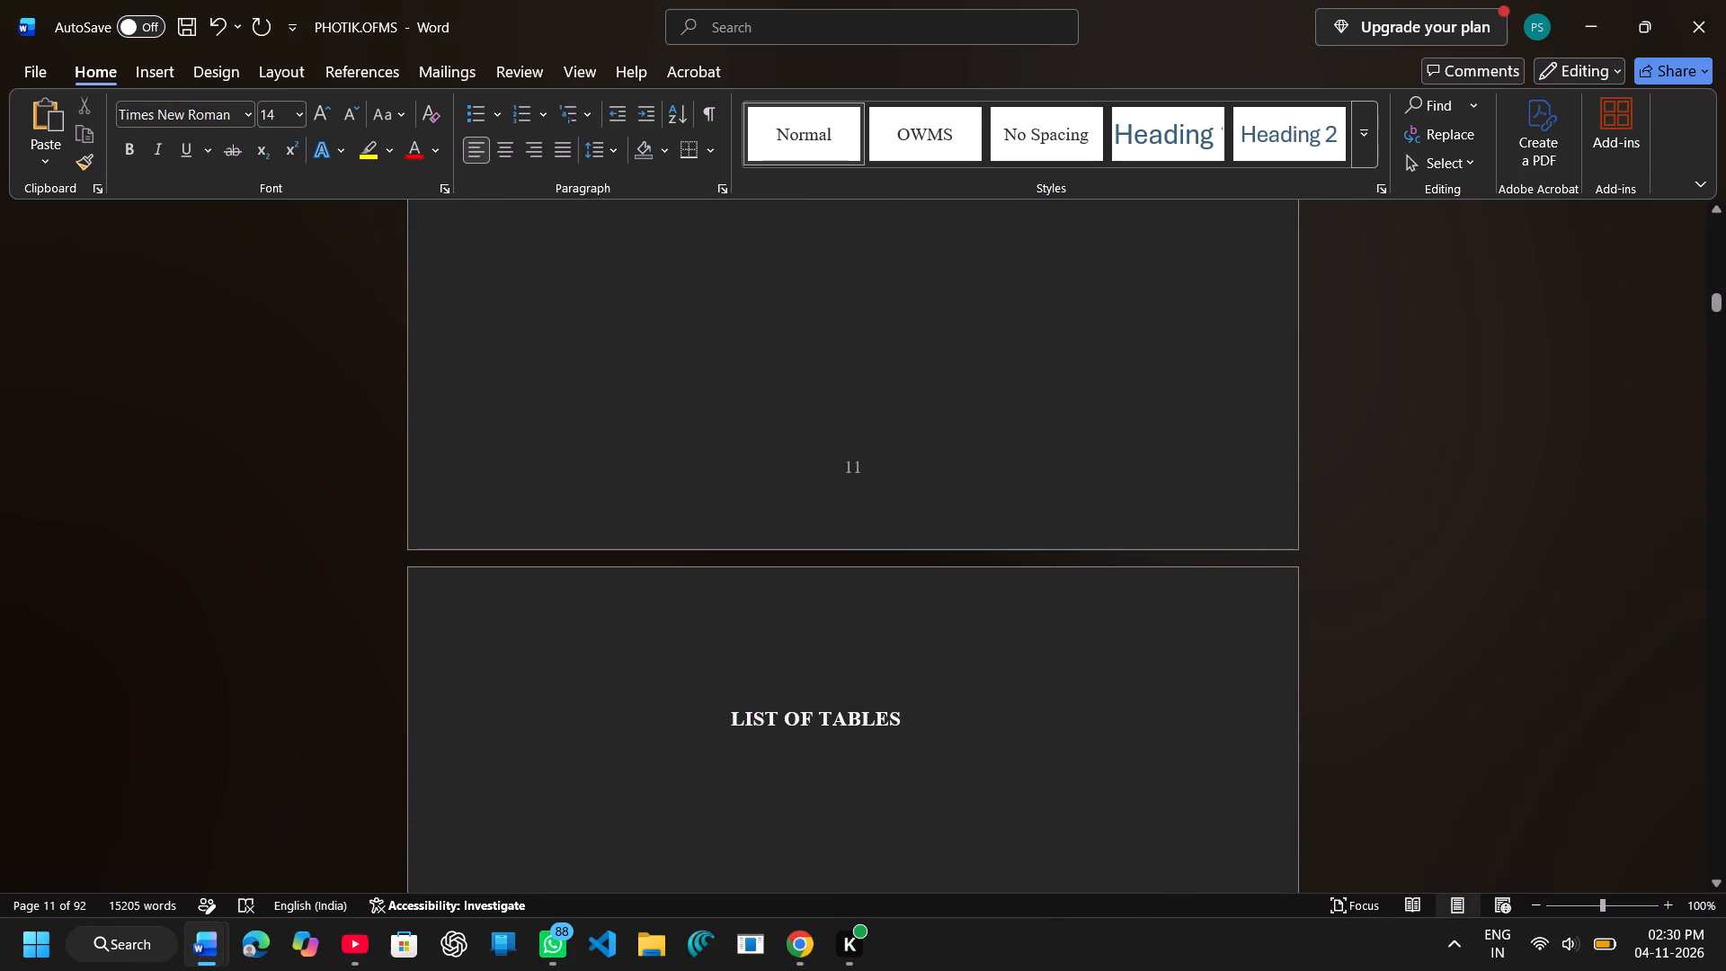
pyautogui.click(906, 726)
pyautogui.press('BackSpace')
pyautogui.press('BackSpace')
pyautogui.press('BackSpace')
pyautogui.press('BackSpace')
pyautogui.press('BackSpace')
pyautogui.press('BackSpace')
pyautogui.press('BackSpace')
pyautogui.press('BackSpace')
pyautogui.press('BackSpace')
pyautogui.press('BackSpace')
pyautogui.press('BackSpace')
pyautogui.press('BackSpace')
pyautogui.press('BackSpace')
pyautogui.press('BackSpace')
pyautogui.press('BackSpace')
pyautogui.press('BackSpace')
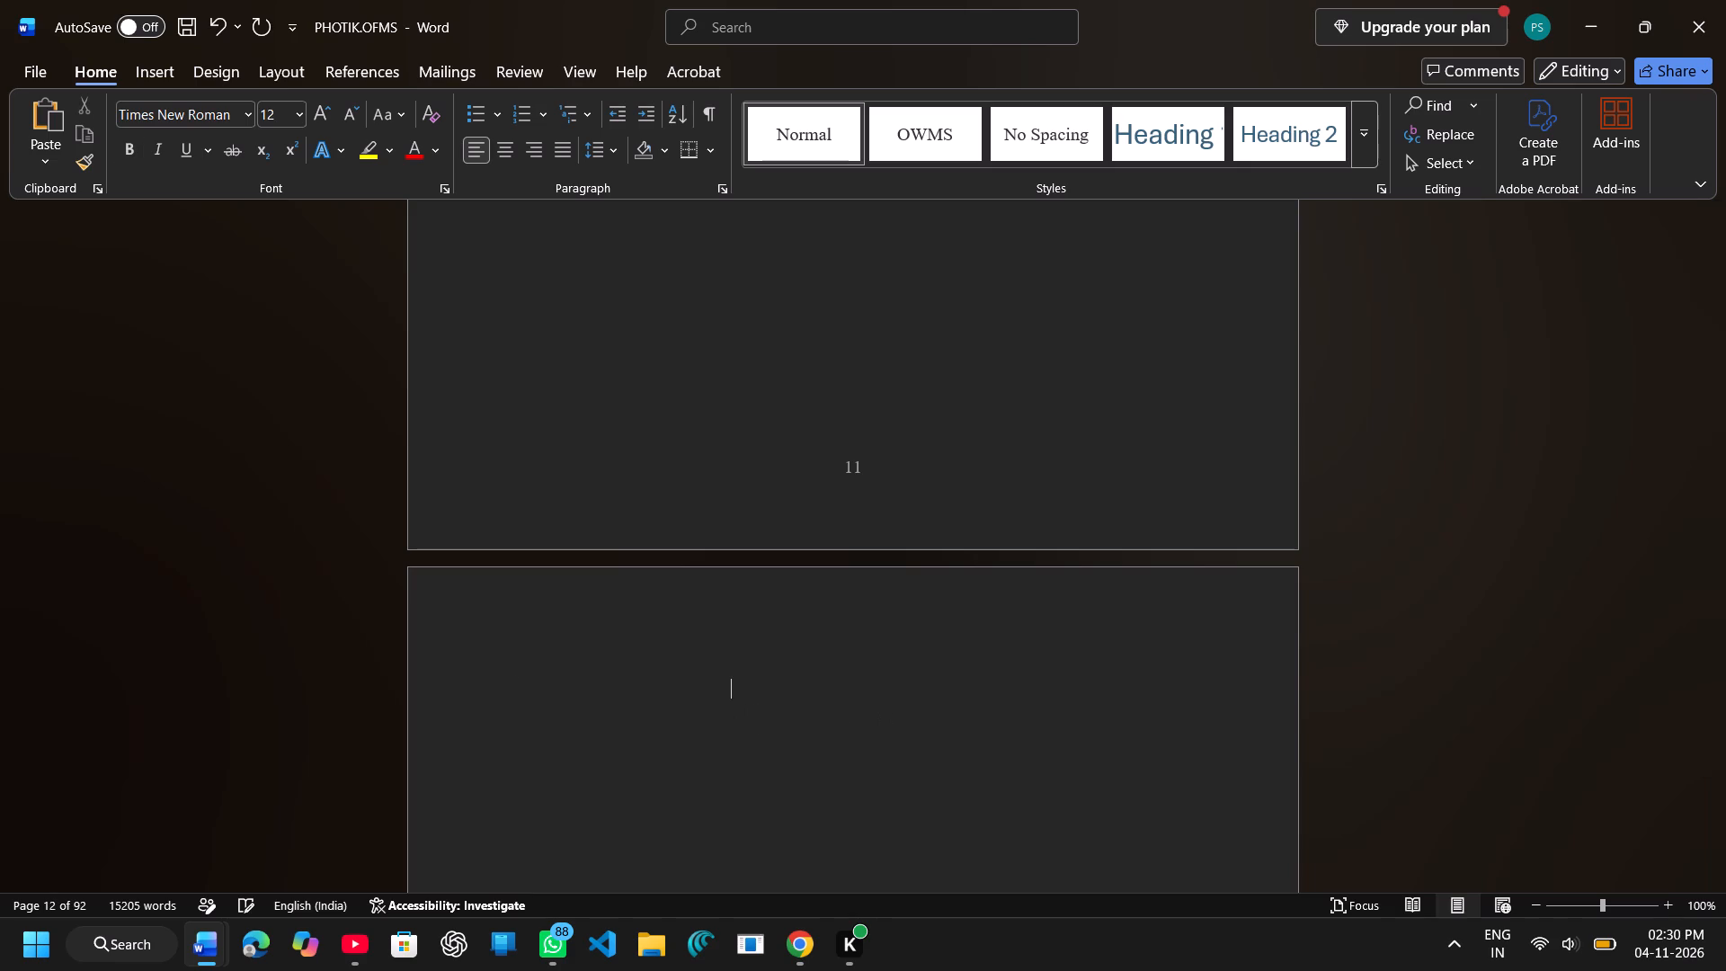
pyautogui.press('BackSpace')
pyautogui.press('BackSpace')
# Insert three paragraph breaks after the Keywords paragraph at the end of the abstract on page 7.
pyautogui.scroll(2, 906, 726)
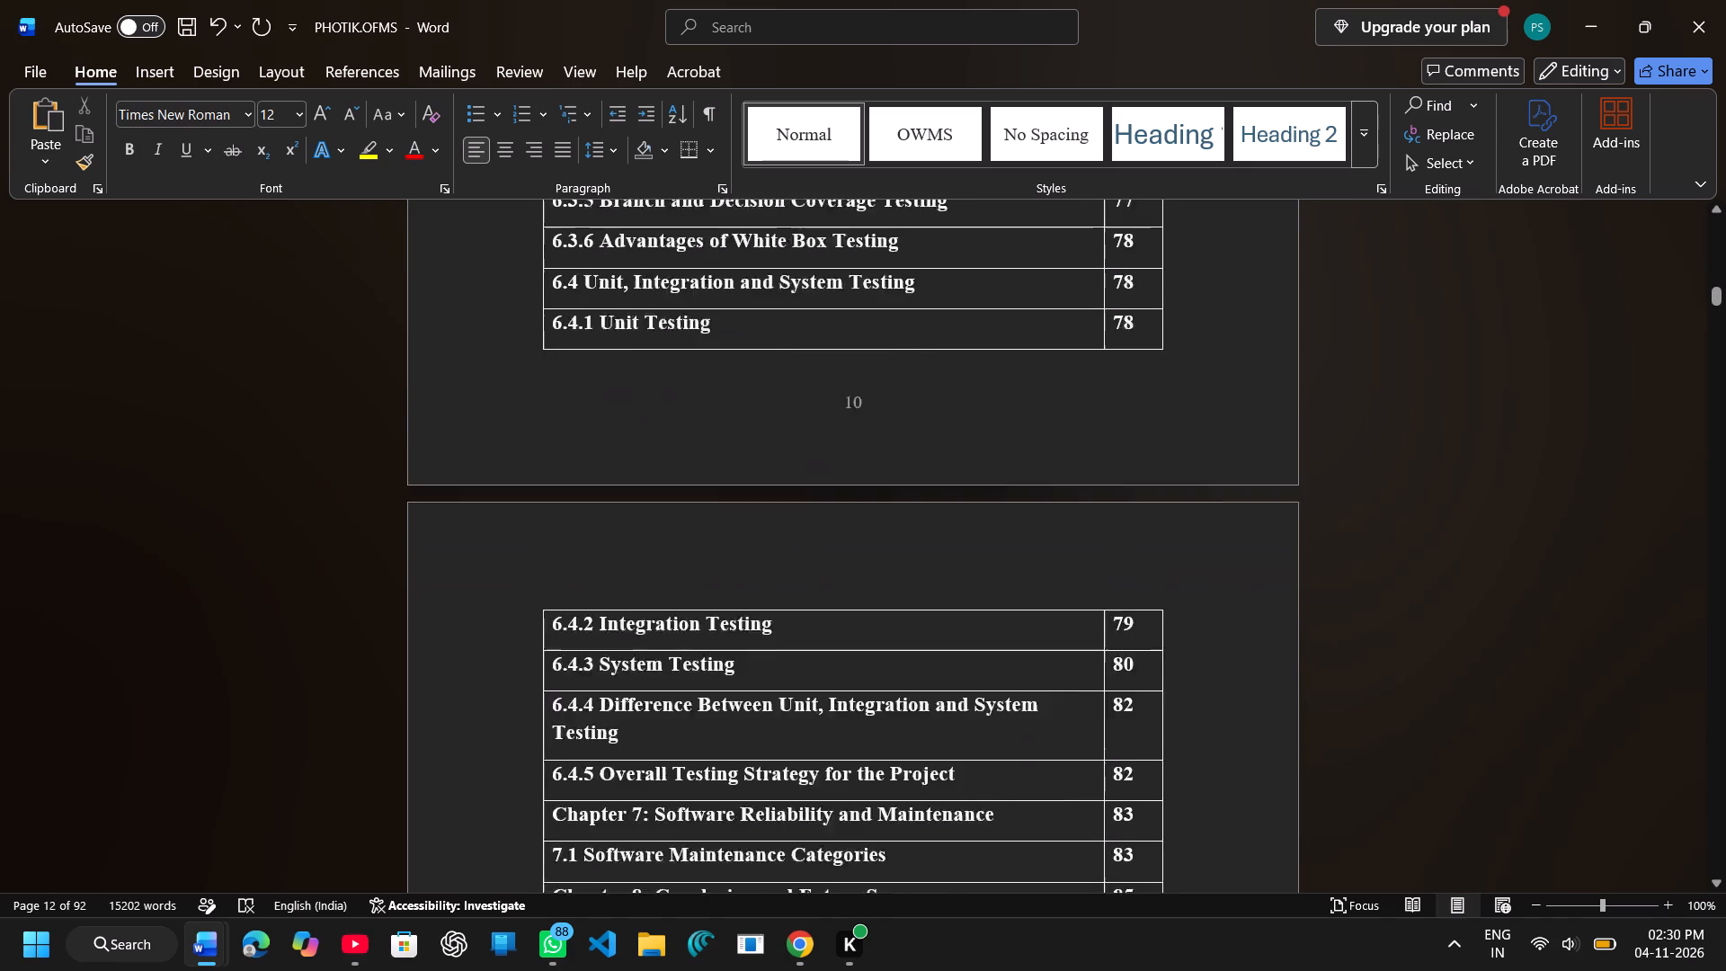
pyautogui.scroll(5, 906, 726)
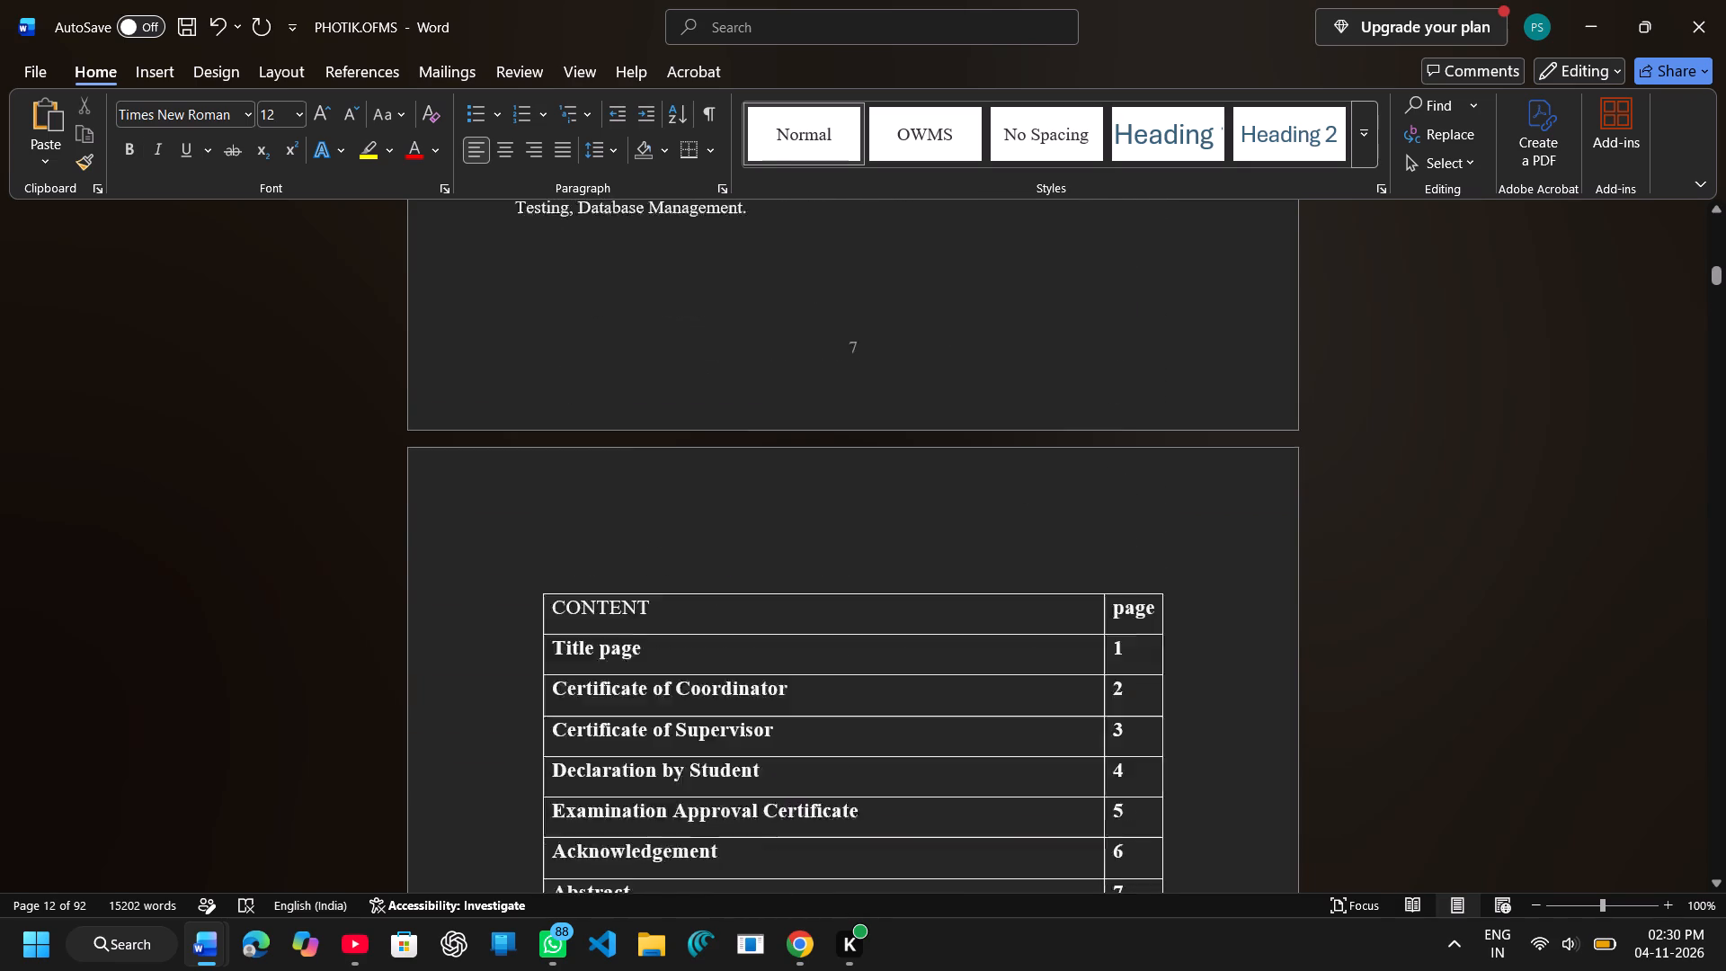
pyautogui.scroll(1, 906, 726)
pyautogui.scroll(-2, 906, 726)
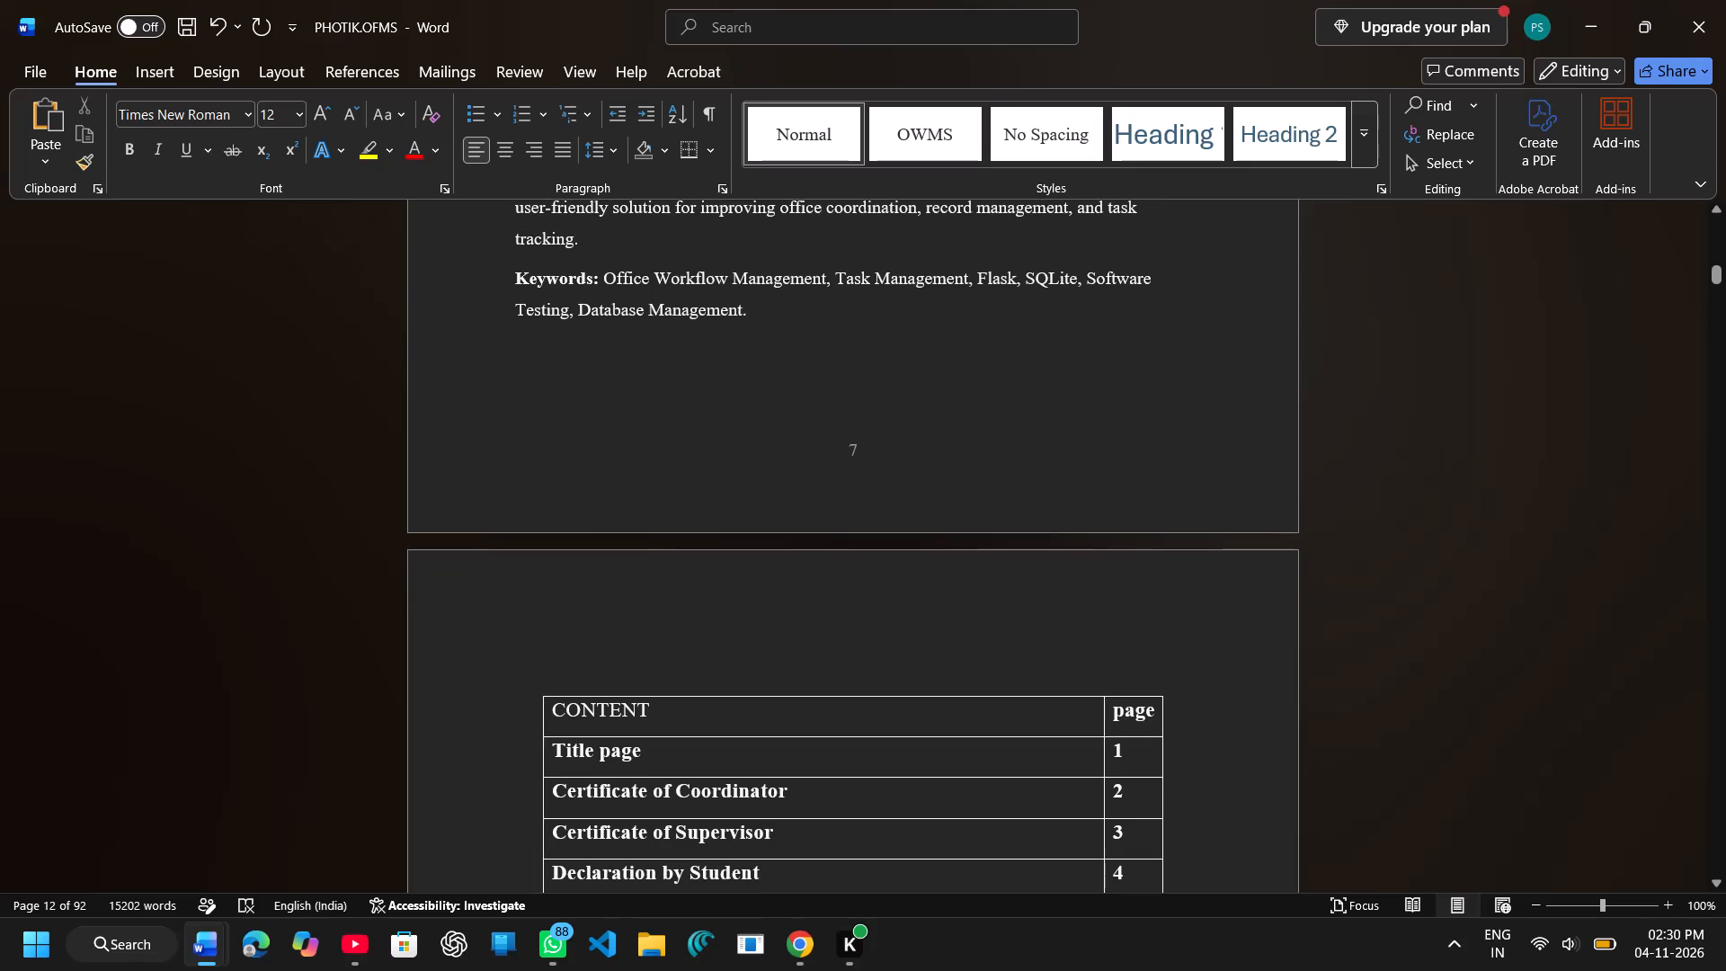
pyautogui.click(807, 301)
pyautogui.press('Return')
pyautogui.press('Return')
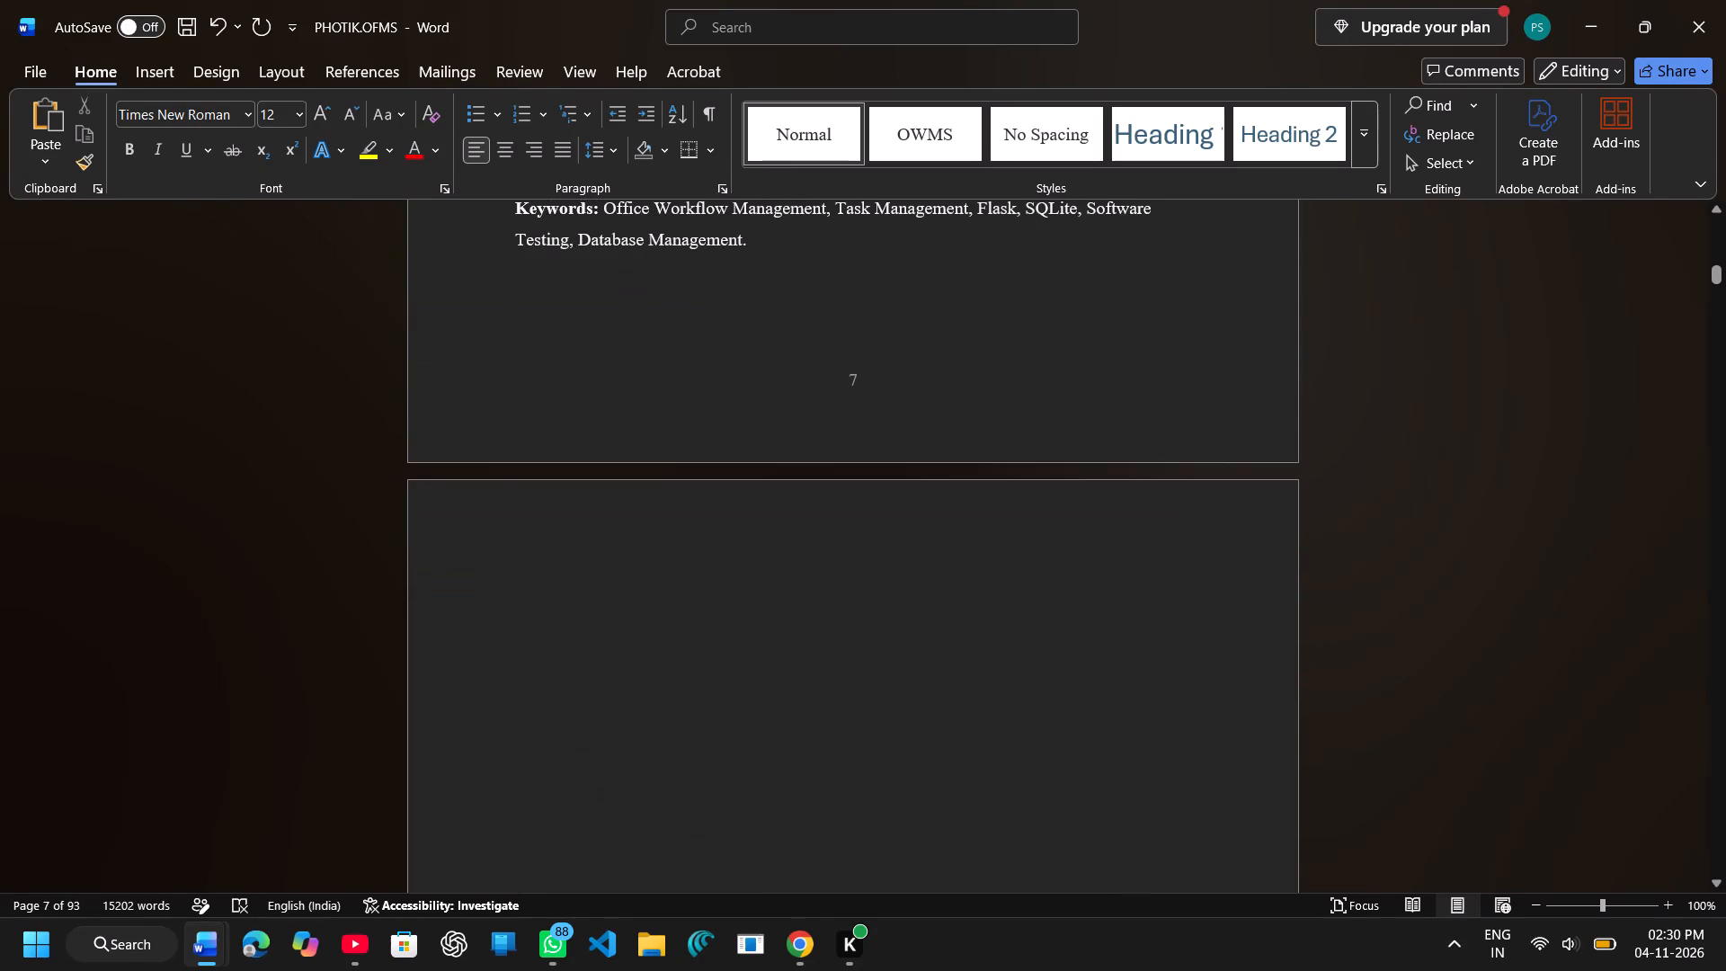
pyautogui.press('Return')
# Move the contents table on page 9 slightly down to leave more space above its CONTENT row.
pyautogui.scroll(-1, 807, 301)
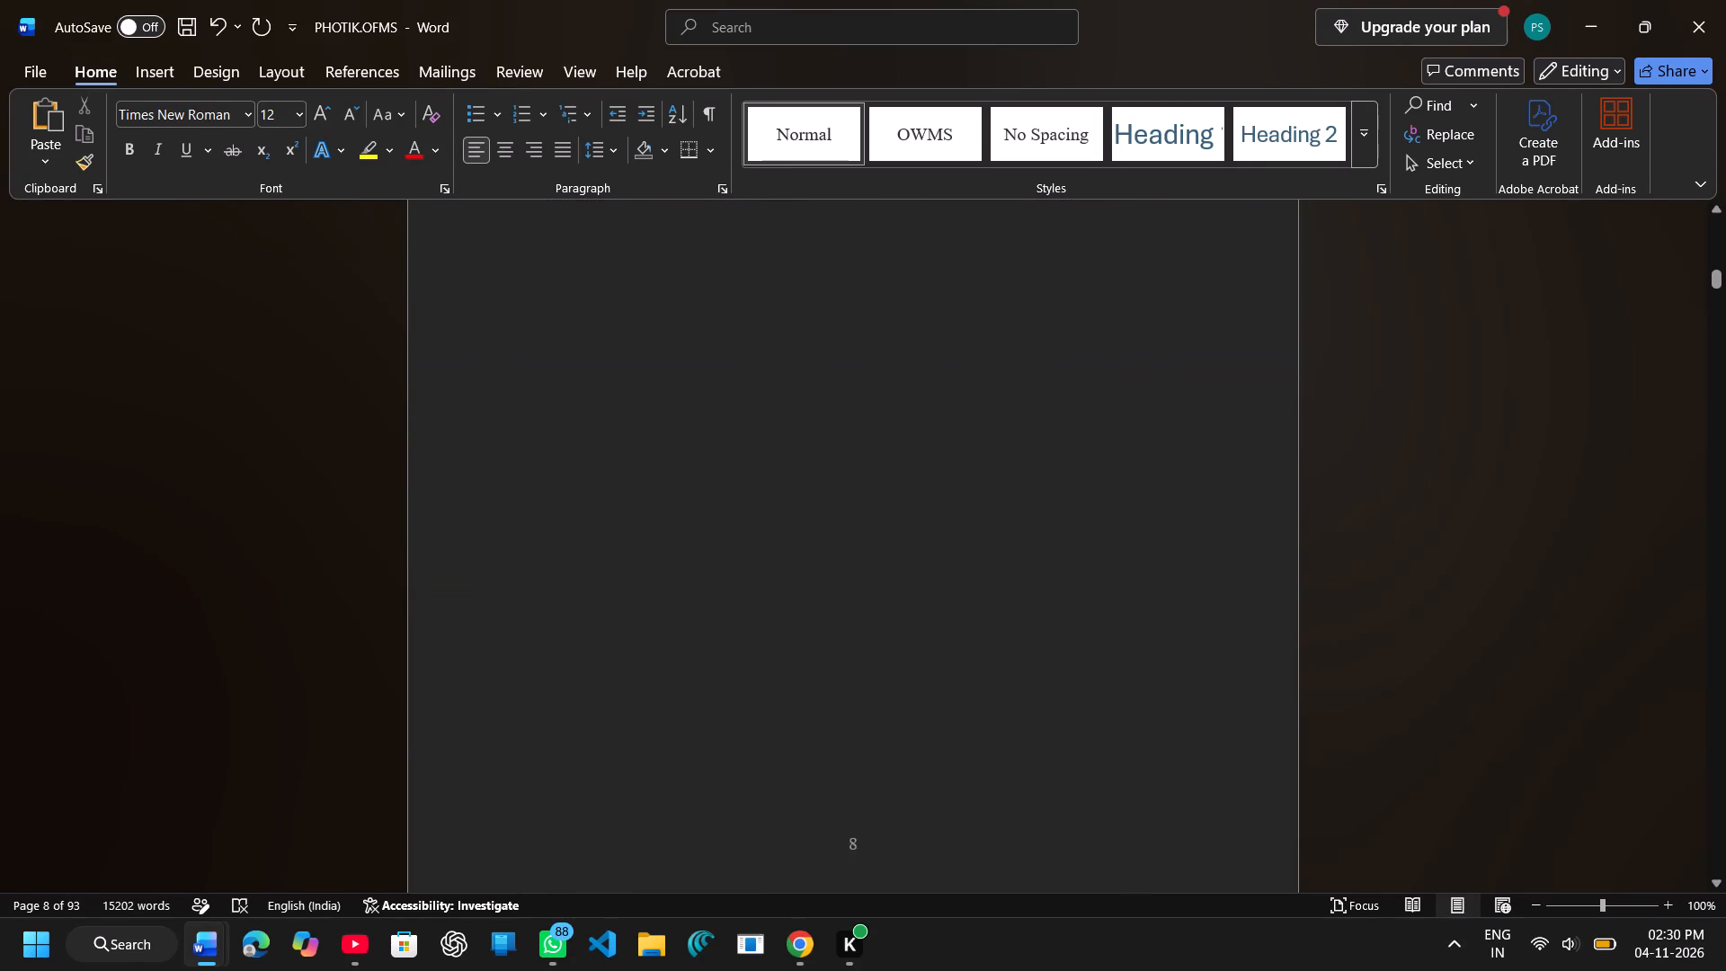
pyautogui.scroll(-2, 807, 301)
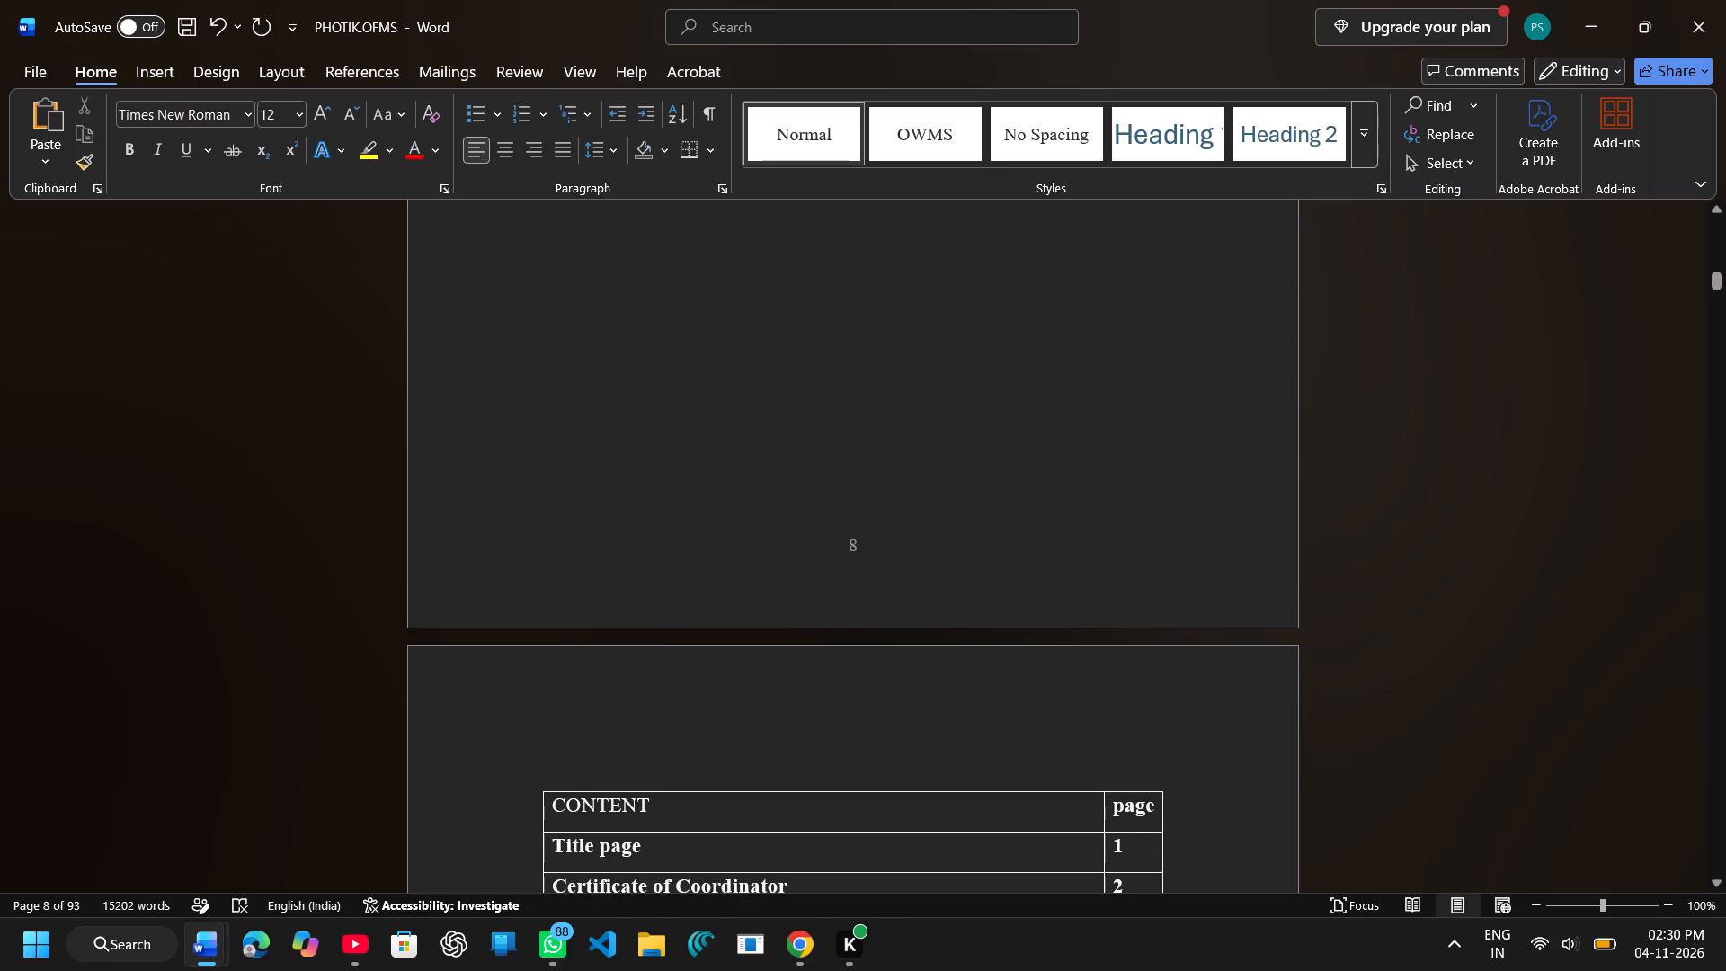
pyautogui.click(630, 469)
pyautogui.scroll(-1, 630, 469)
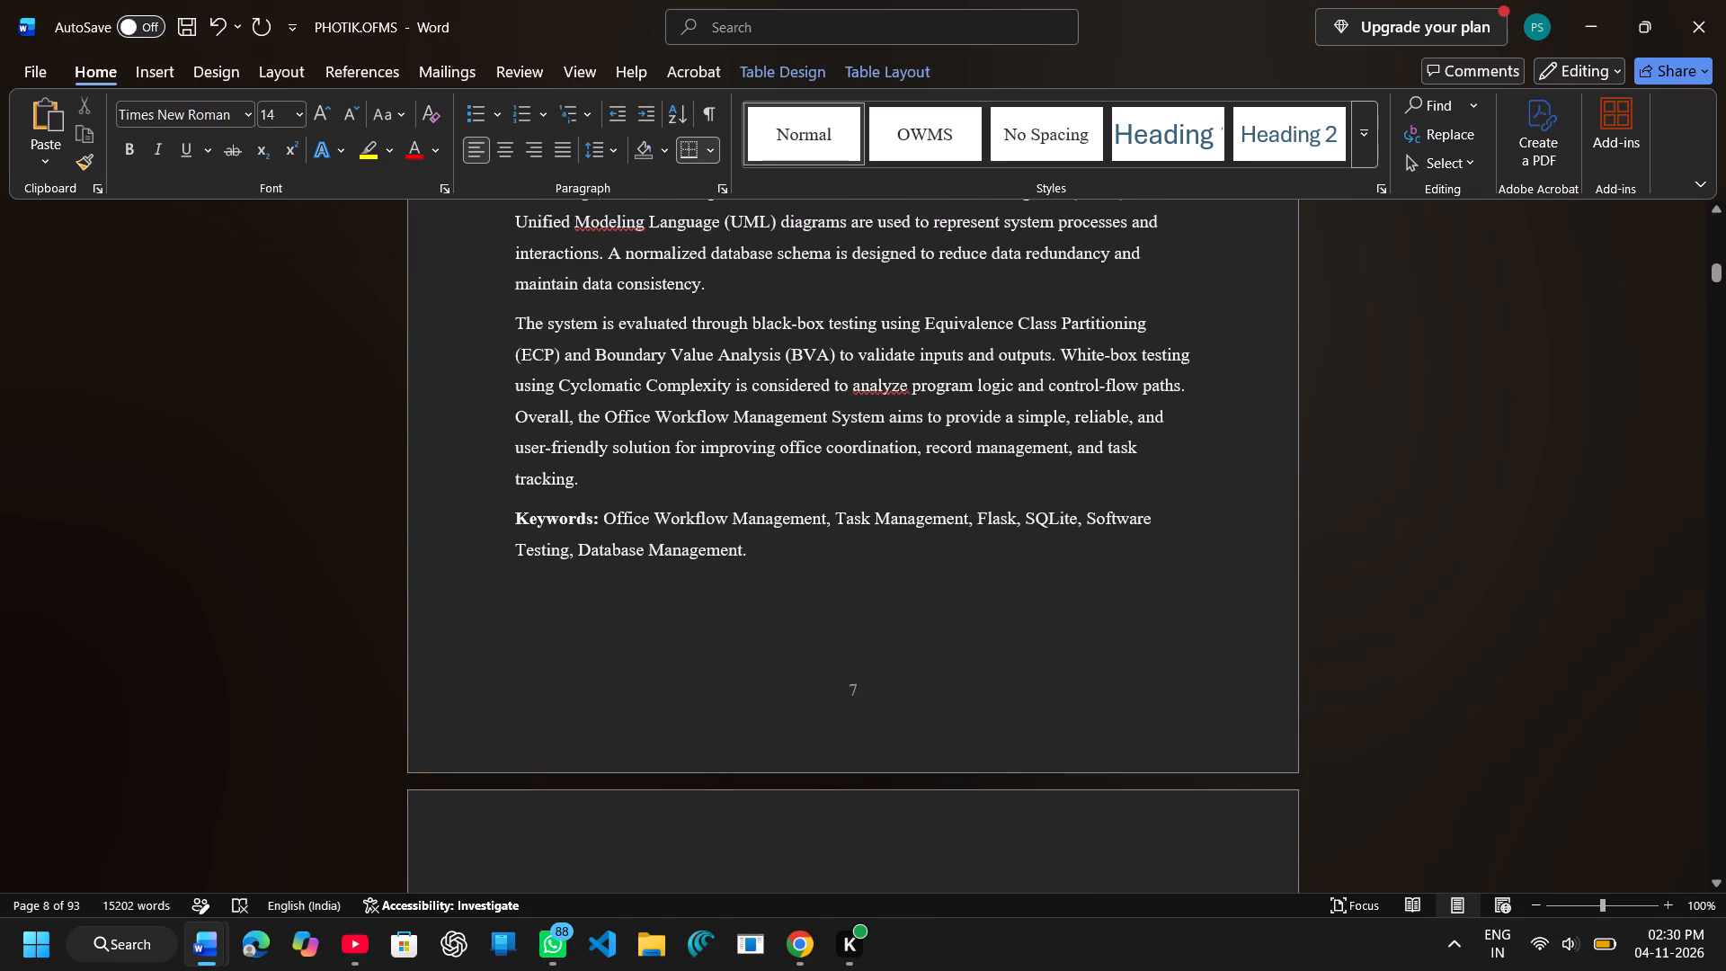
pyautogui.scroll(-1, 630, 469)
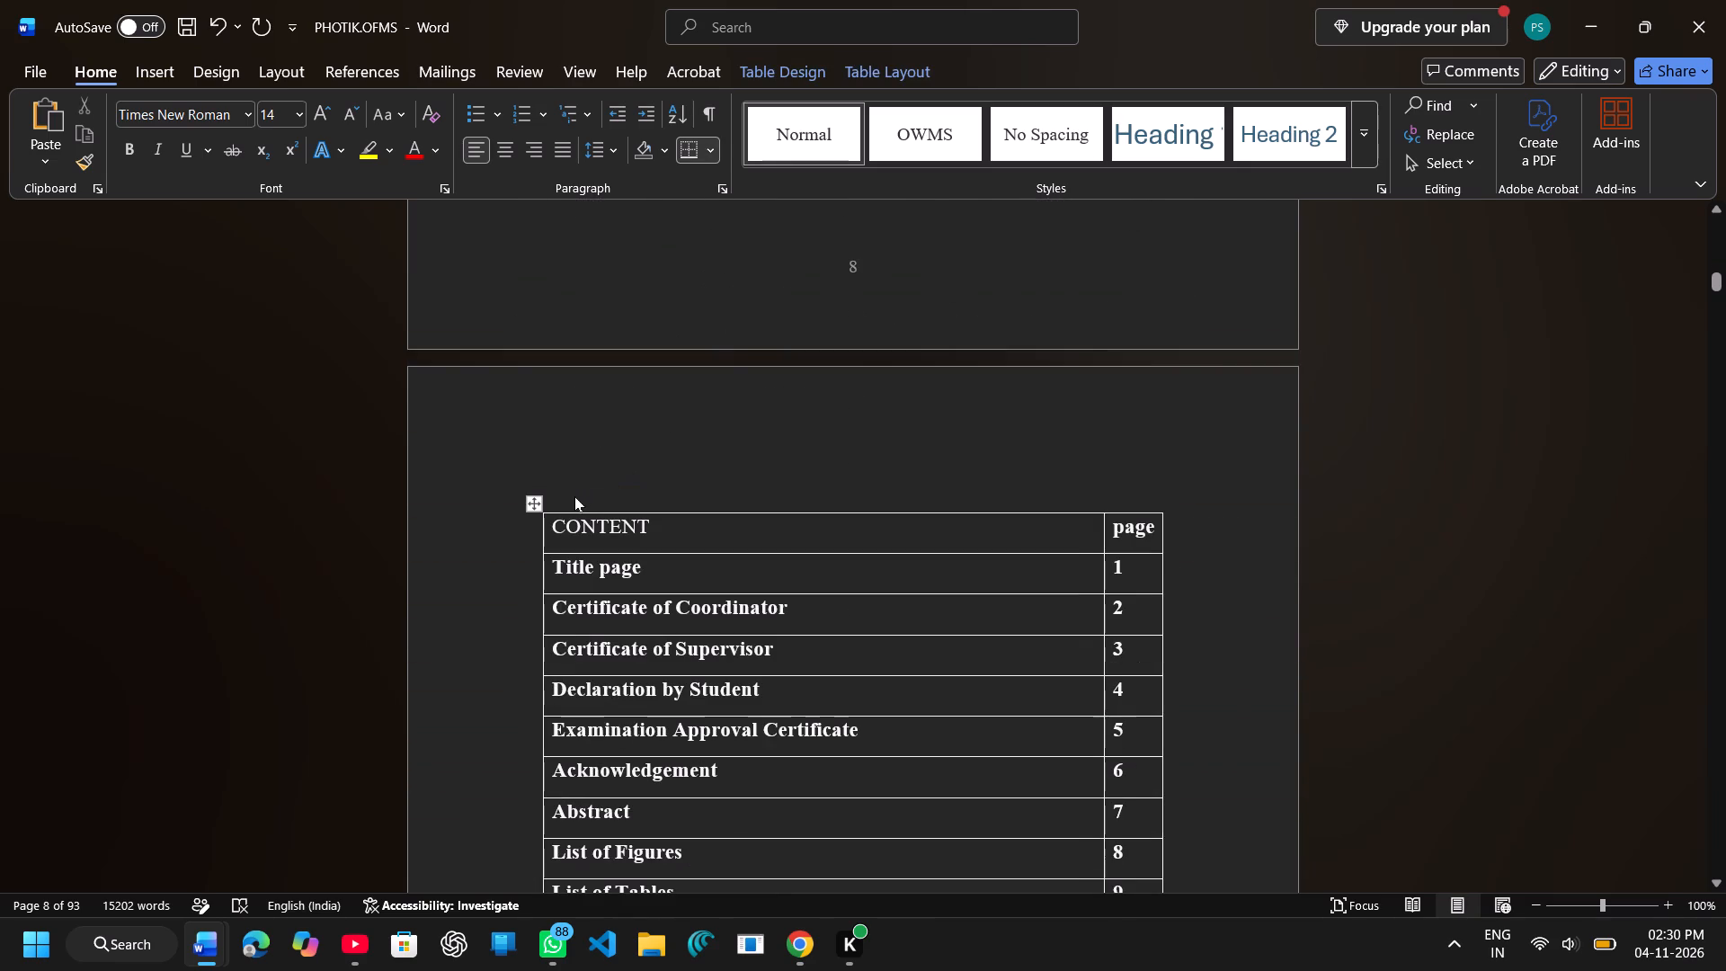
pyautogui.click(577, 485)
pyautogui.tripleClick(577, 485)
pyautogui.doubleClick(577, 485)
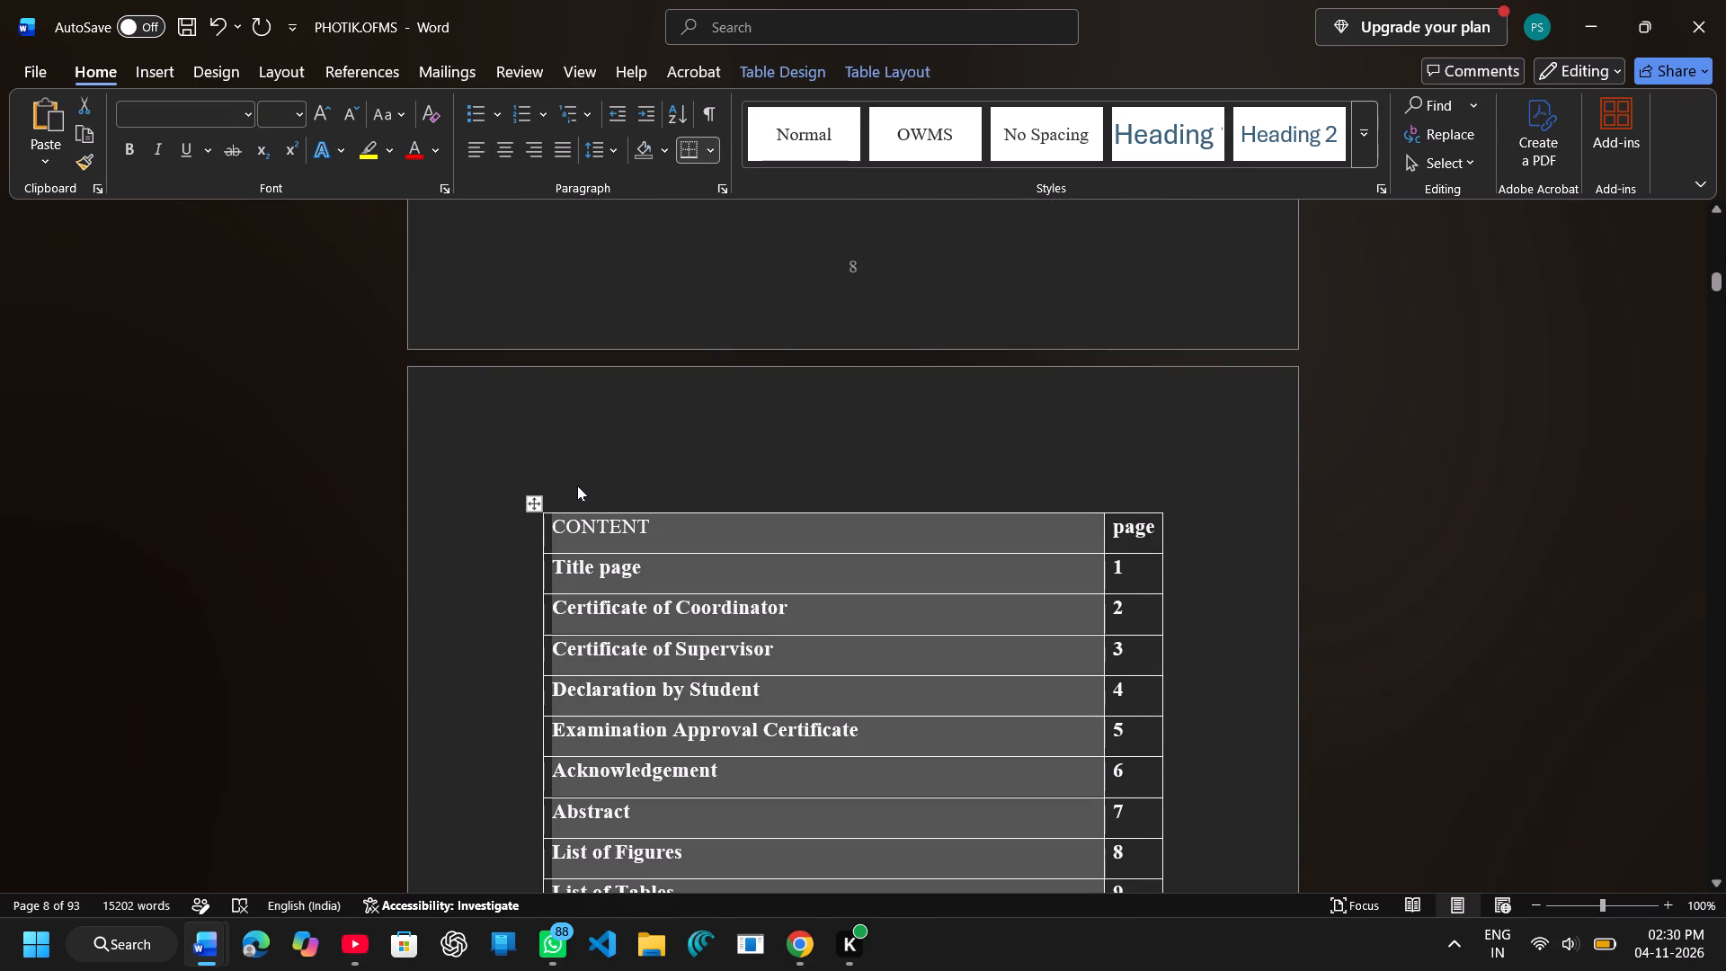
pyautogui.moveTo(535, 507); pyautogui.dragTo(535, 508)
pyautogui.moveTo(535, 508); pyautogui.dragTo(538, 559)
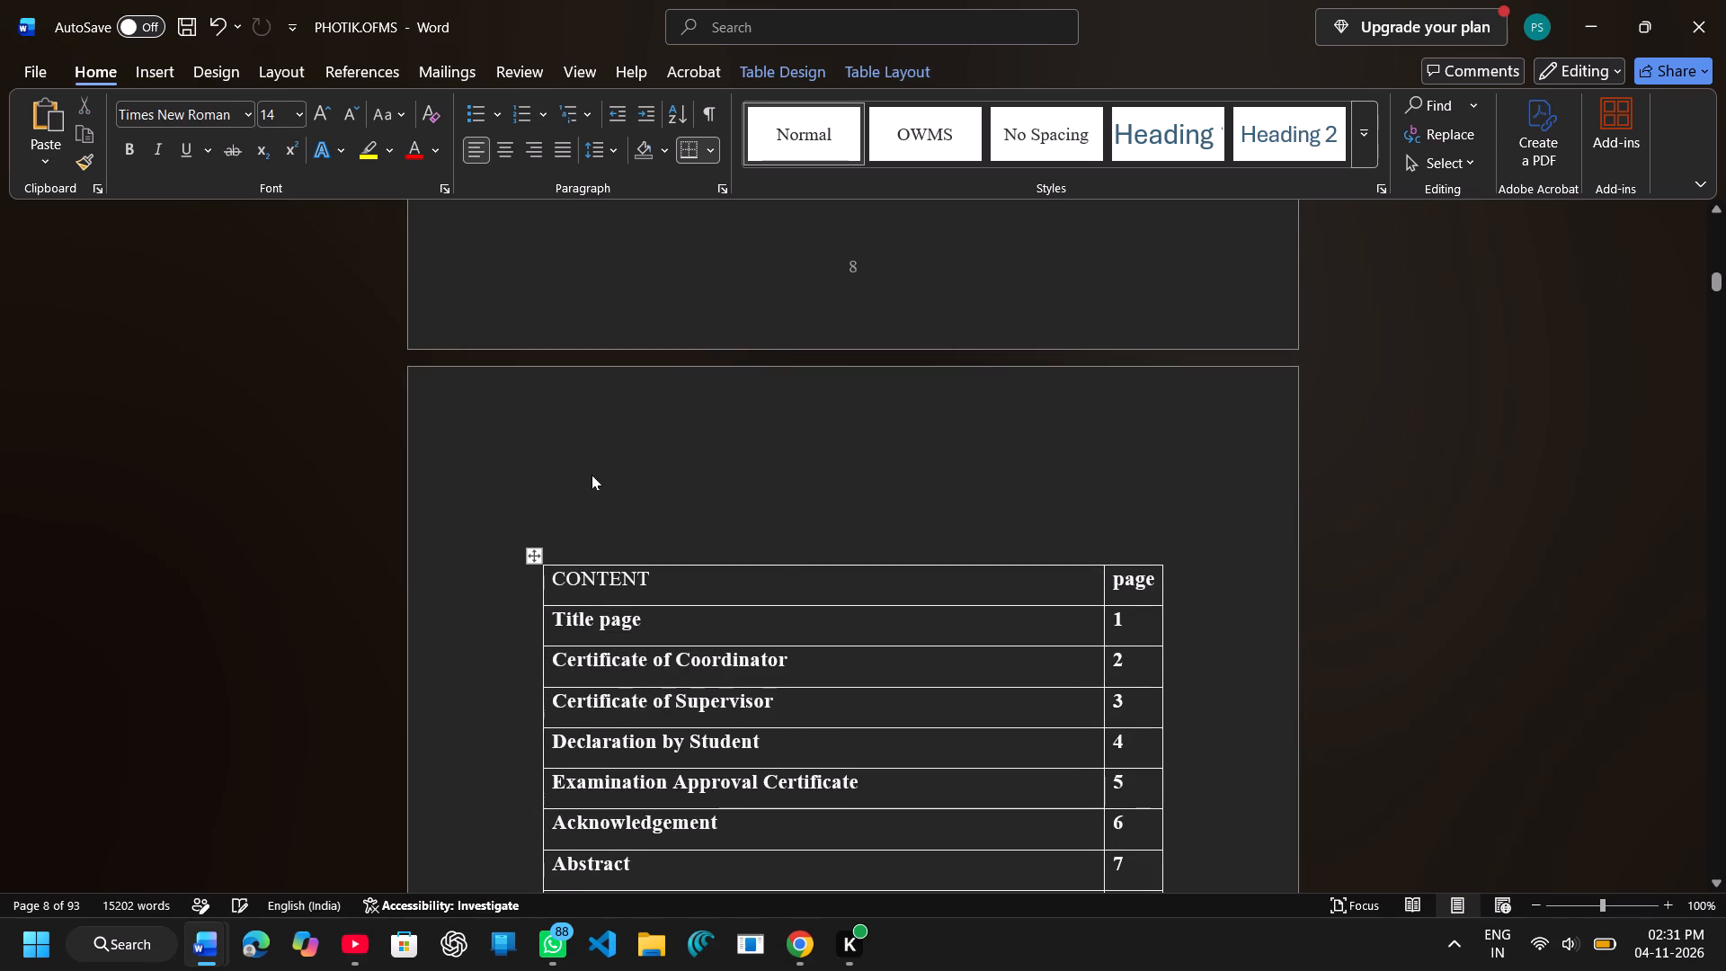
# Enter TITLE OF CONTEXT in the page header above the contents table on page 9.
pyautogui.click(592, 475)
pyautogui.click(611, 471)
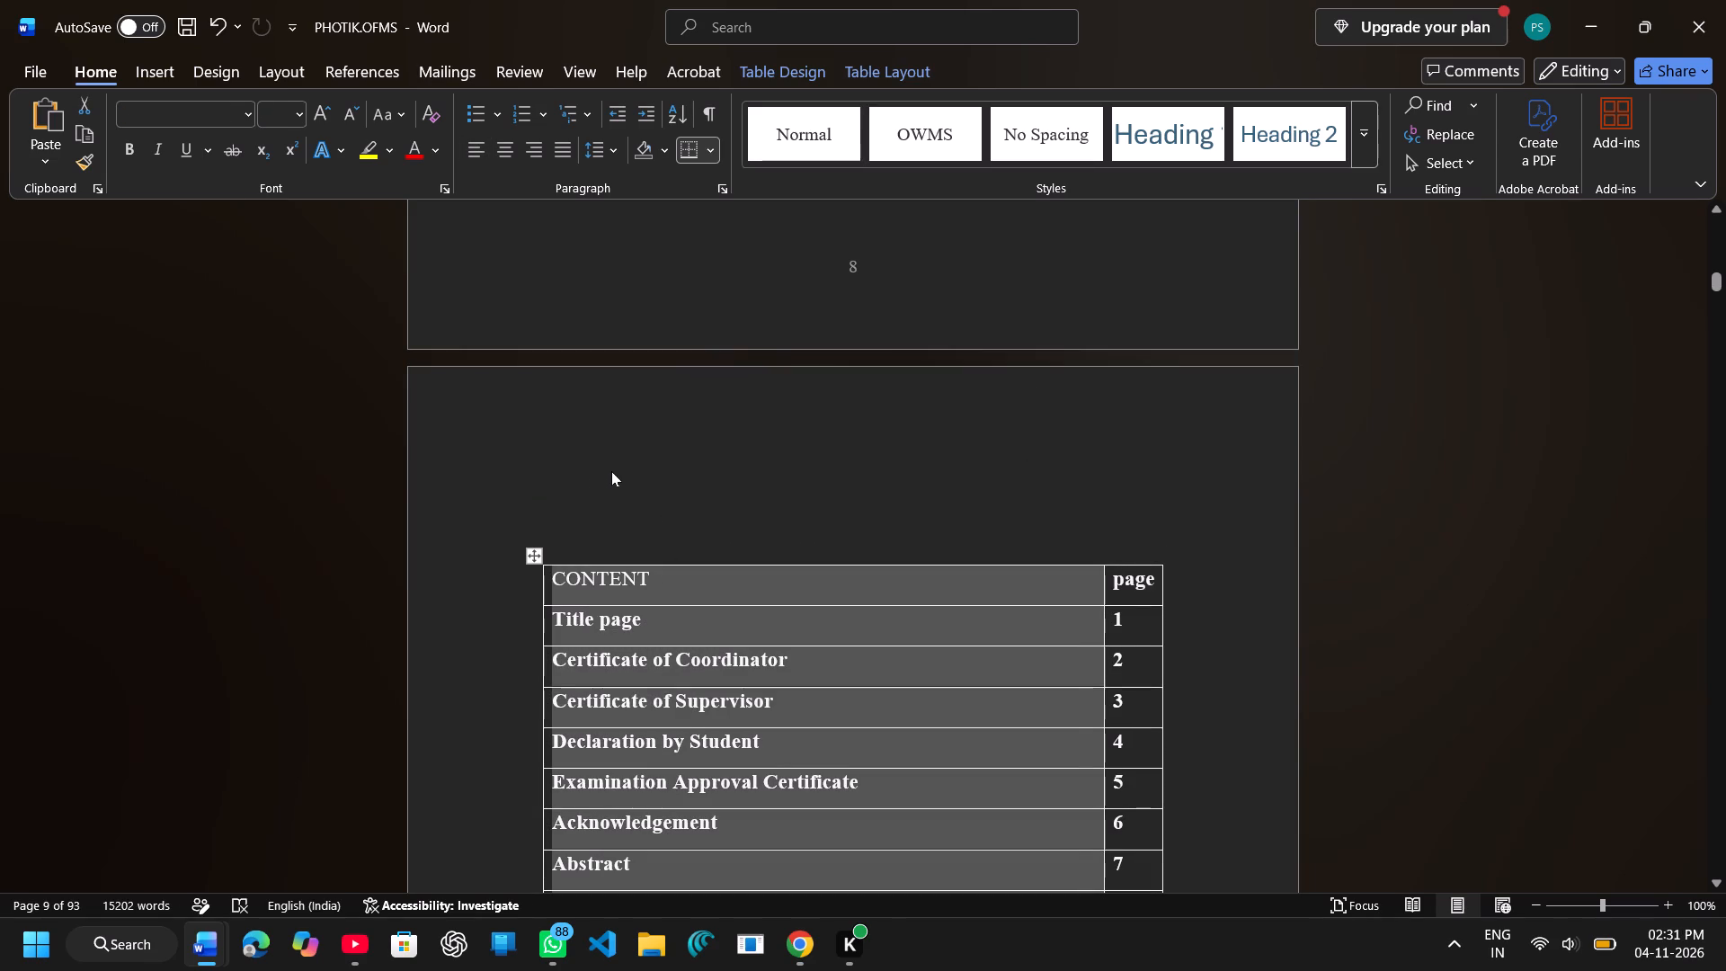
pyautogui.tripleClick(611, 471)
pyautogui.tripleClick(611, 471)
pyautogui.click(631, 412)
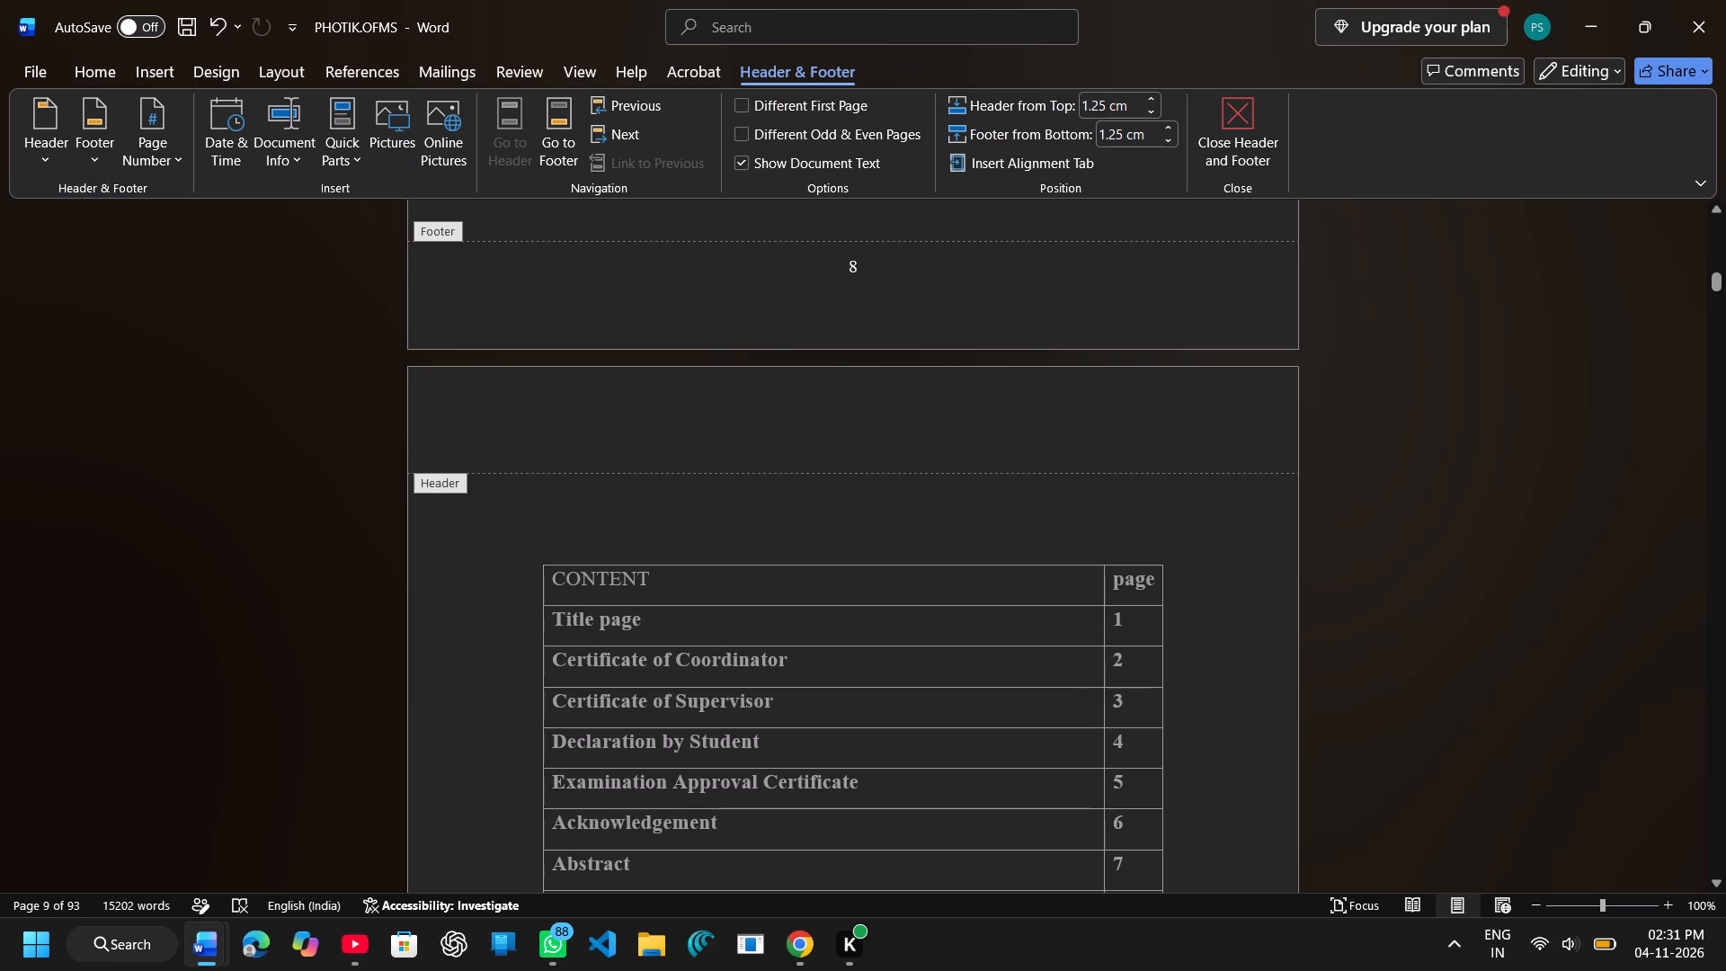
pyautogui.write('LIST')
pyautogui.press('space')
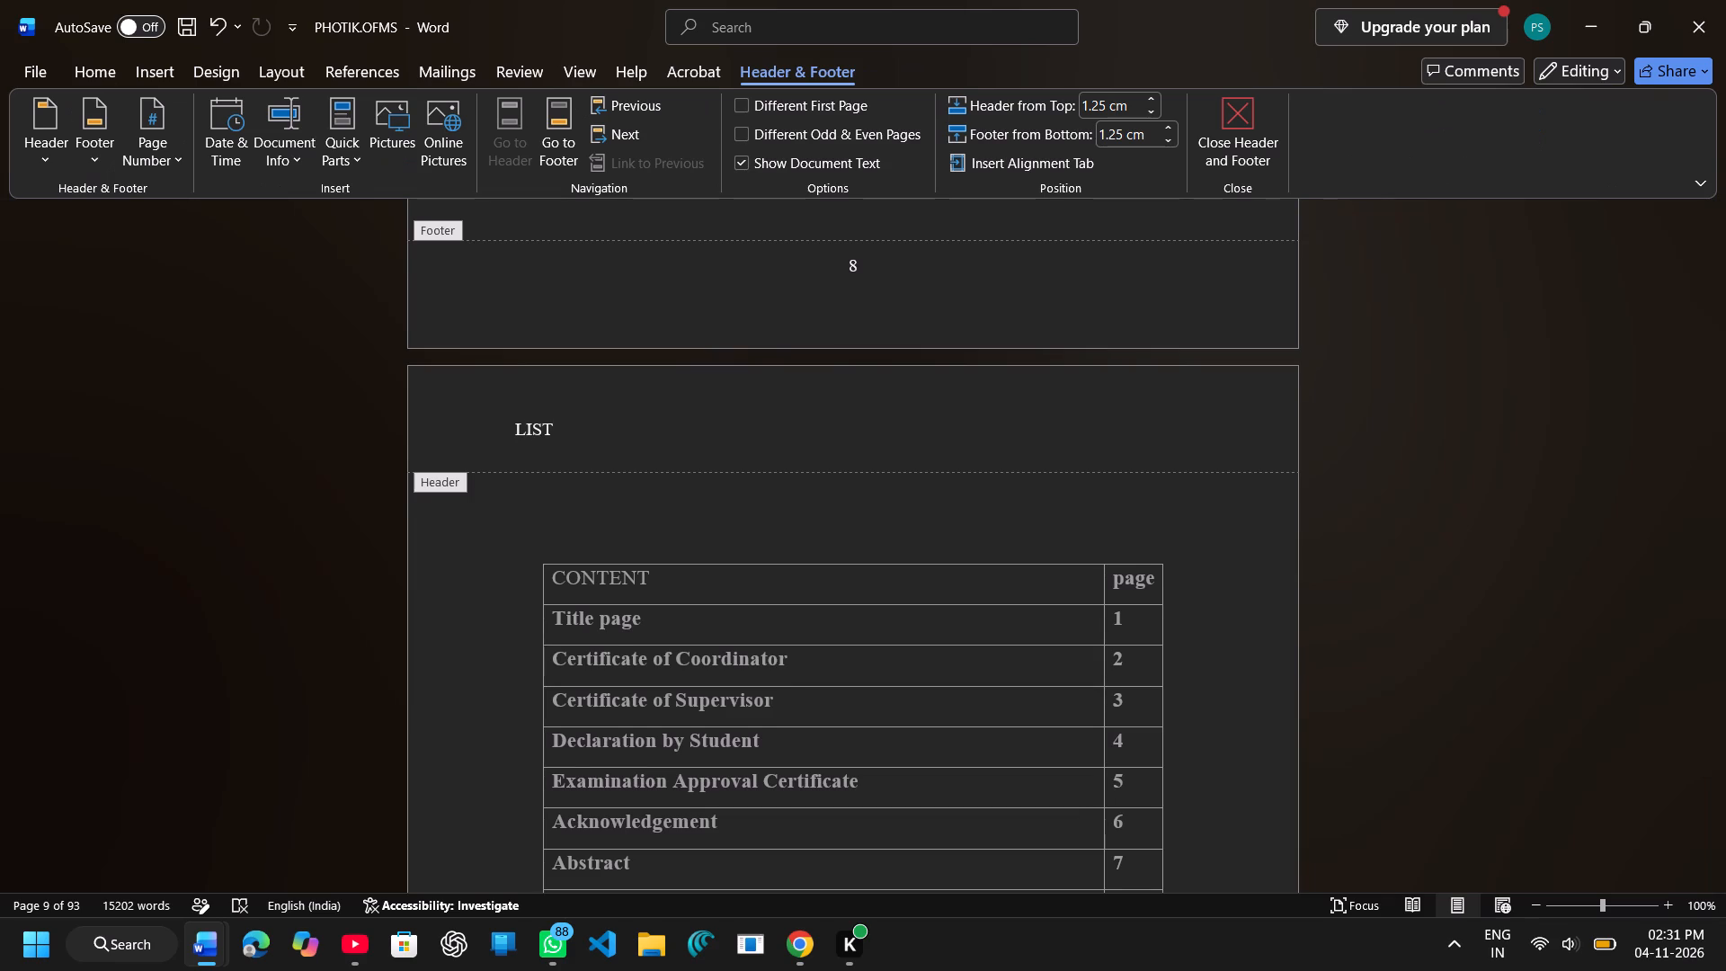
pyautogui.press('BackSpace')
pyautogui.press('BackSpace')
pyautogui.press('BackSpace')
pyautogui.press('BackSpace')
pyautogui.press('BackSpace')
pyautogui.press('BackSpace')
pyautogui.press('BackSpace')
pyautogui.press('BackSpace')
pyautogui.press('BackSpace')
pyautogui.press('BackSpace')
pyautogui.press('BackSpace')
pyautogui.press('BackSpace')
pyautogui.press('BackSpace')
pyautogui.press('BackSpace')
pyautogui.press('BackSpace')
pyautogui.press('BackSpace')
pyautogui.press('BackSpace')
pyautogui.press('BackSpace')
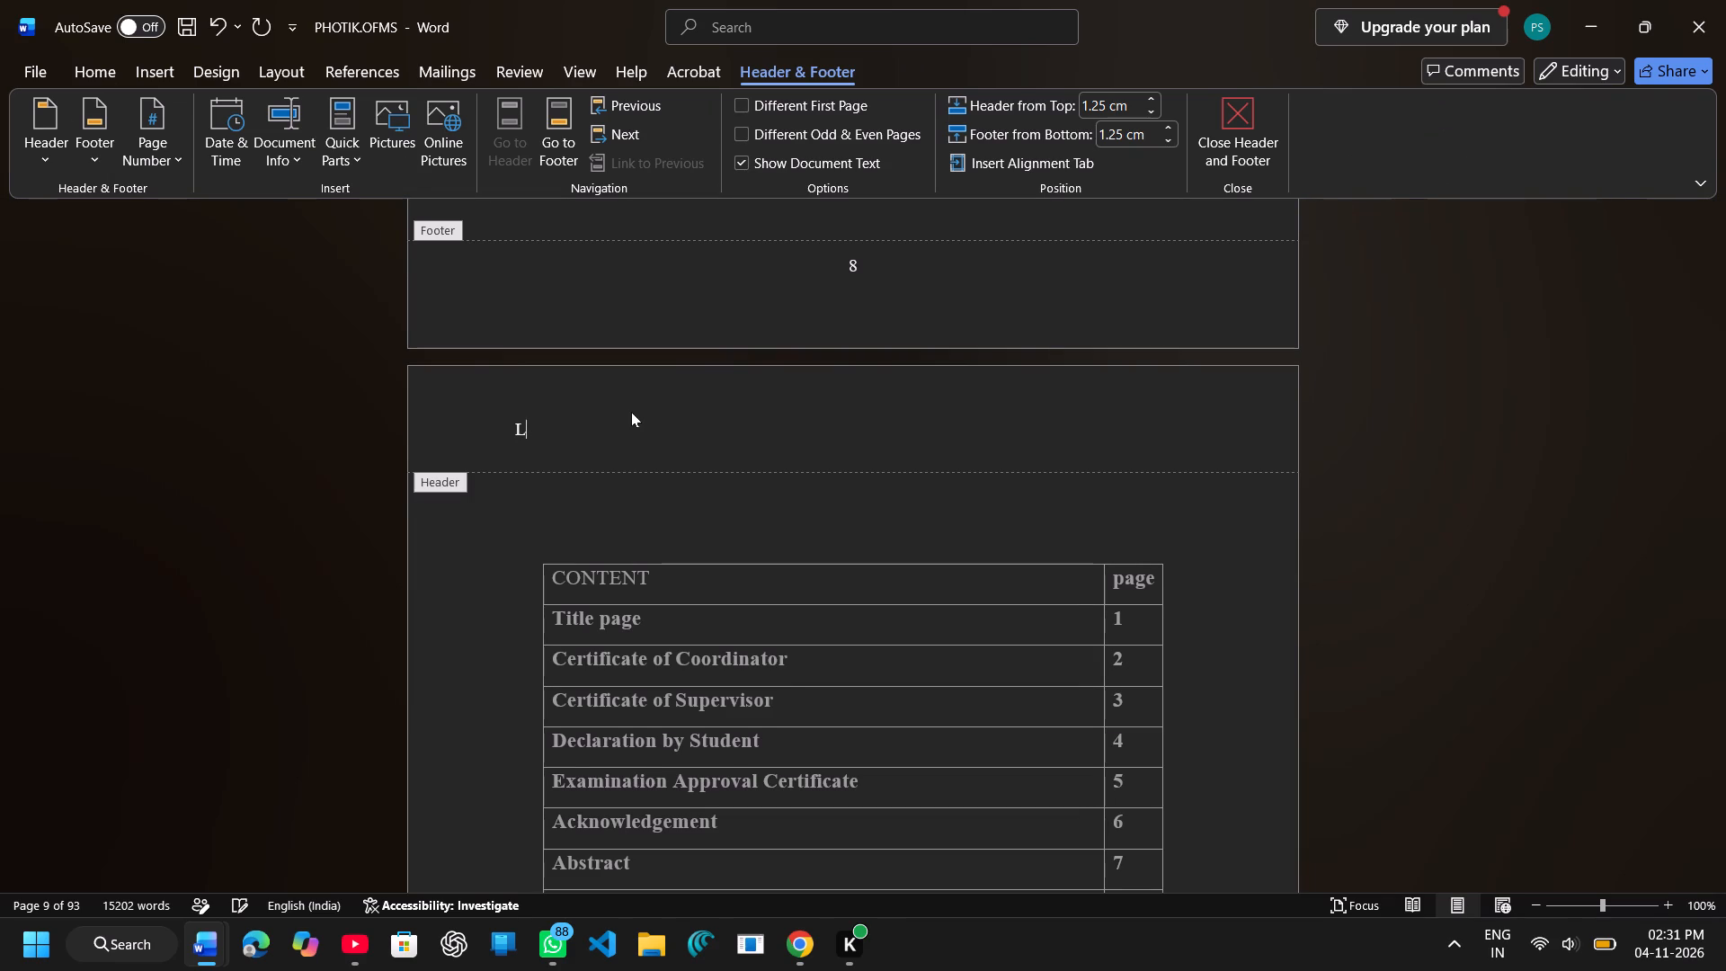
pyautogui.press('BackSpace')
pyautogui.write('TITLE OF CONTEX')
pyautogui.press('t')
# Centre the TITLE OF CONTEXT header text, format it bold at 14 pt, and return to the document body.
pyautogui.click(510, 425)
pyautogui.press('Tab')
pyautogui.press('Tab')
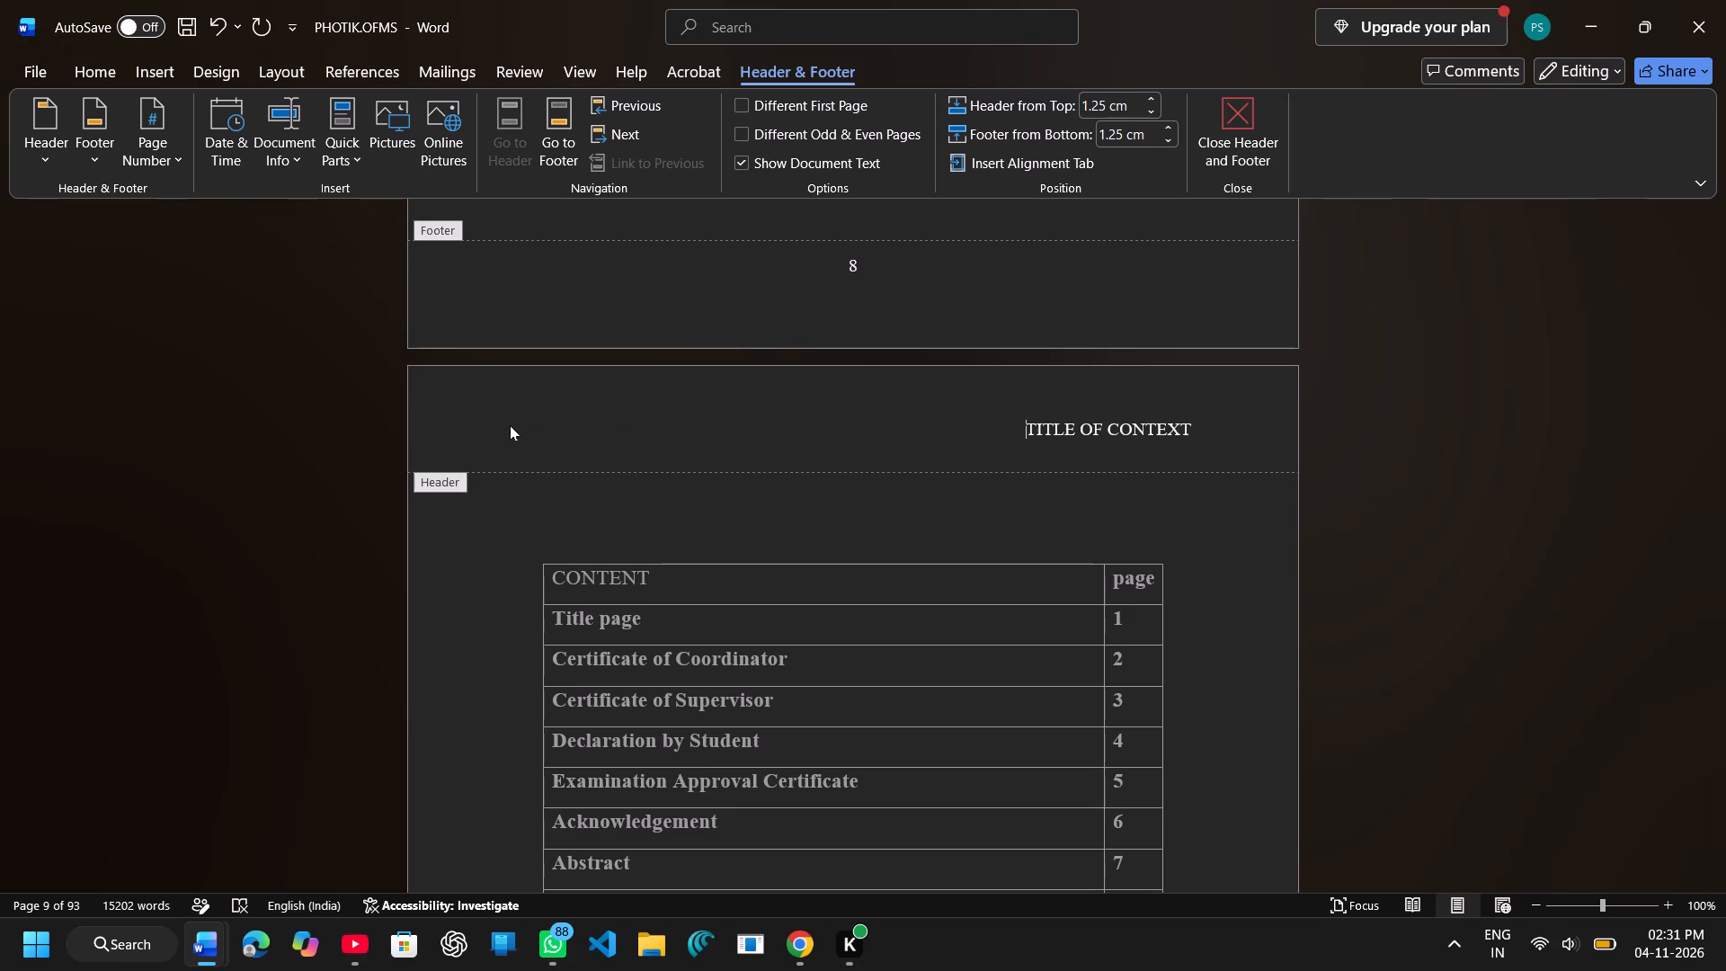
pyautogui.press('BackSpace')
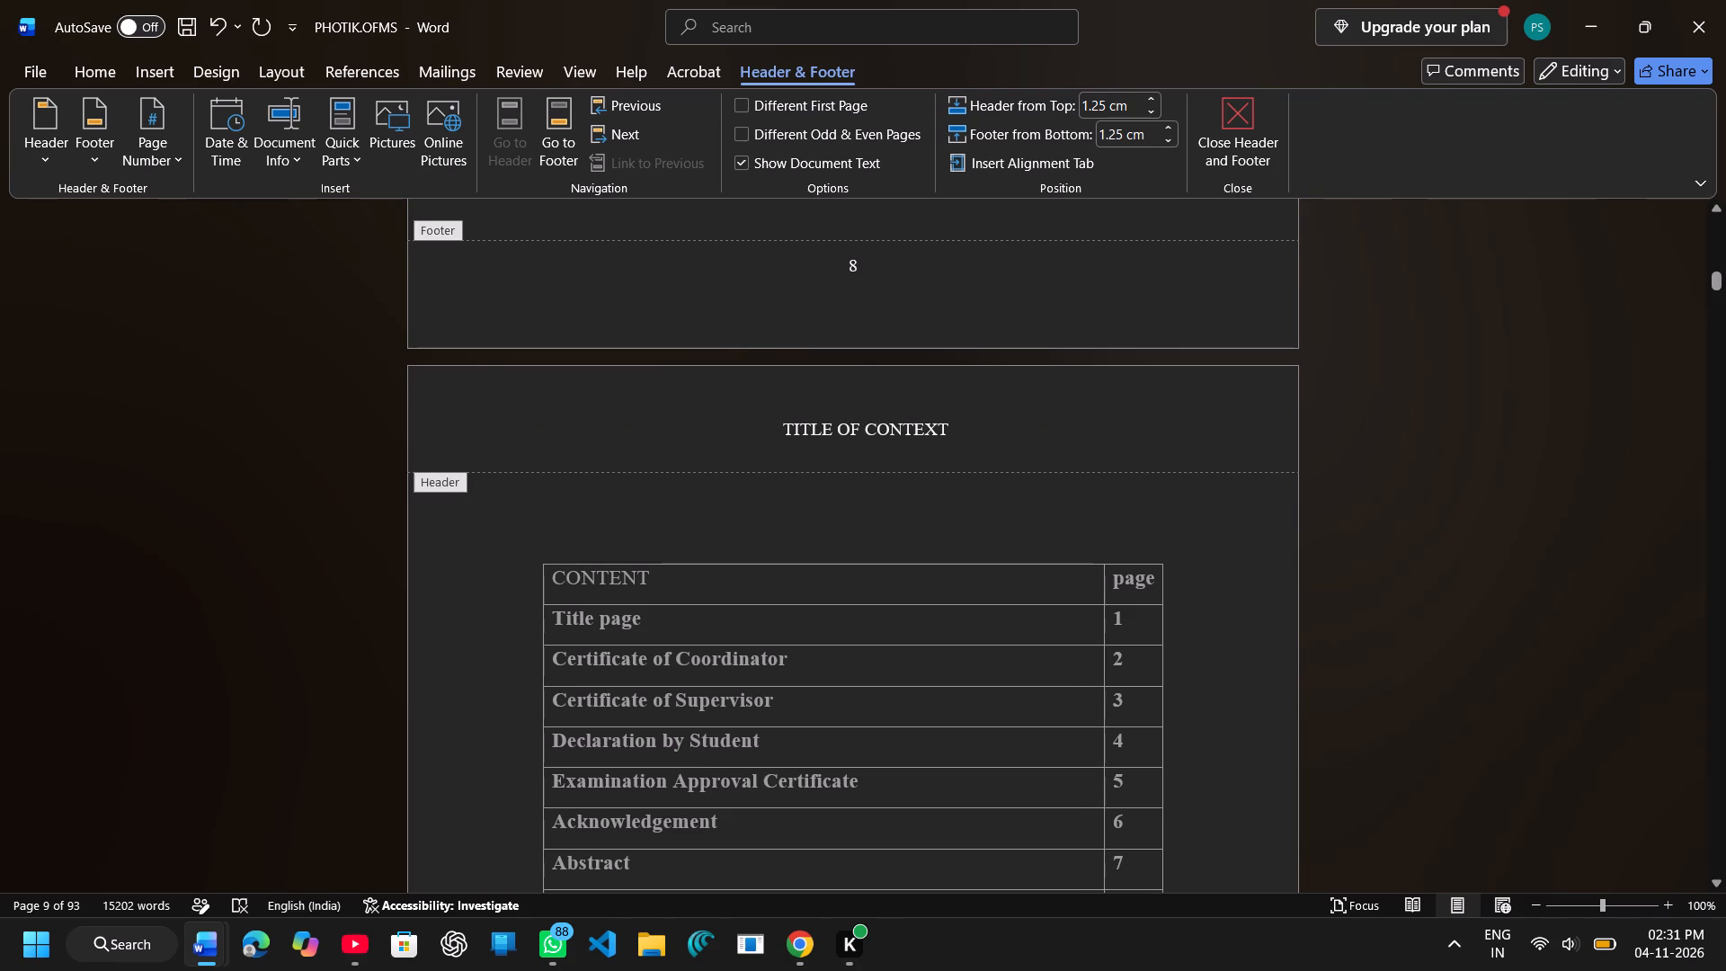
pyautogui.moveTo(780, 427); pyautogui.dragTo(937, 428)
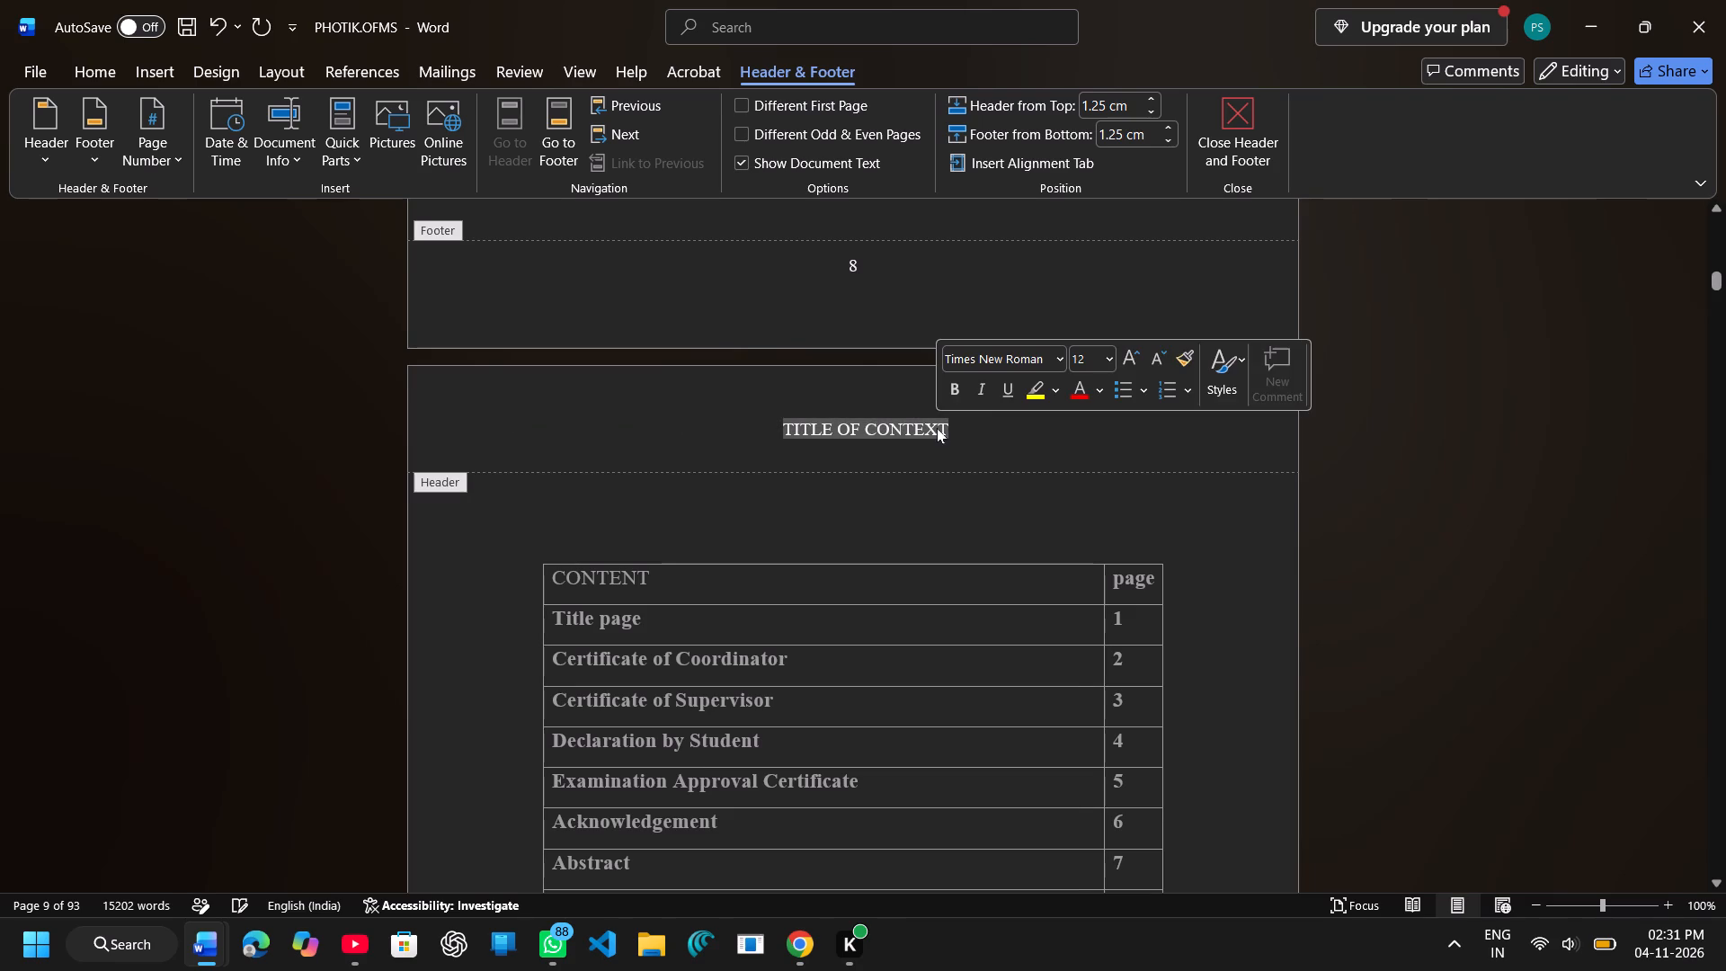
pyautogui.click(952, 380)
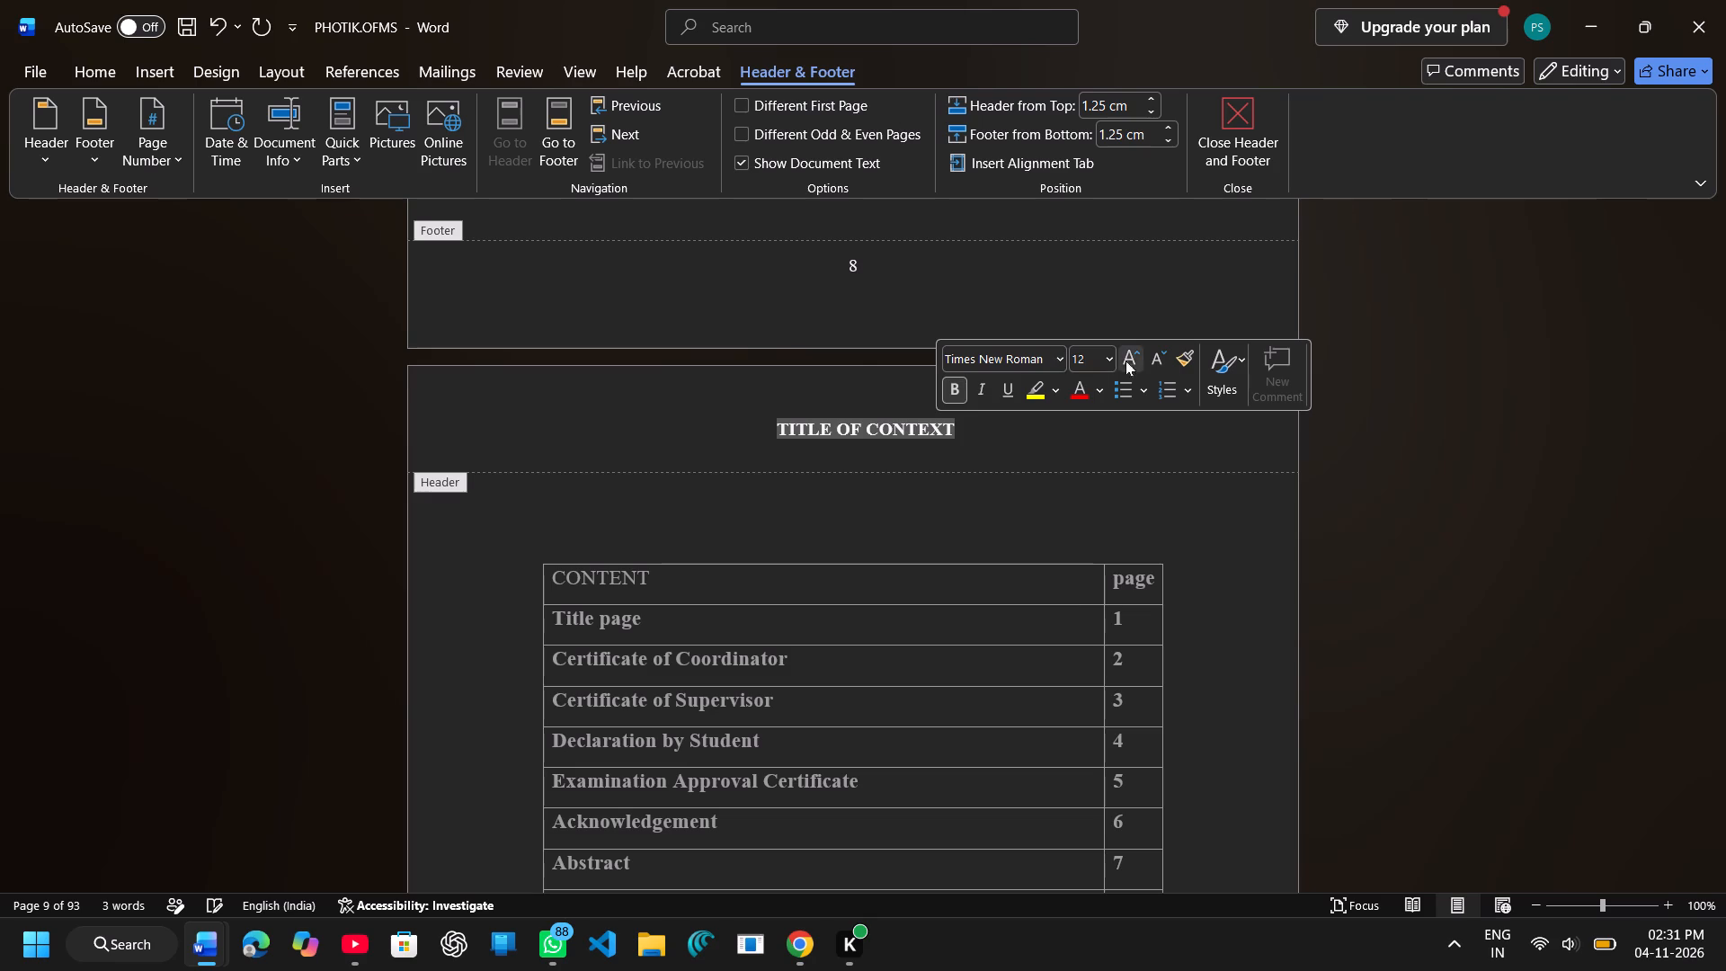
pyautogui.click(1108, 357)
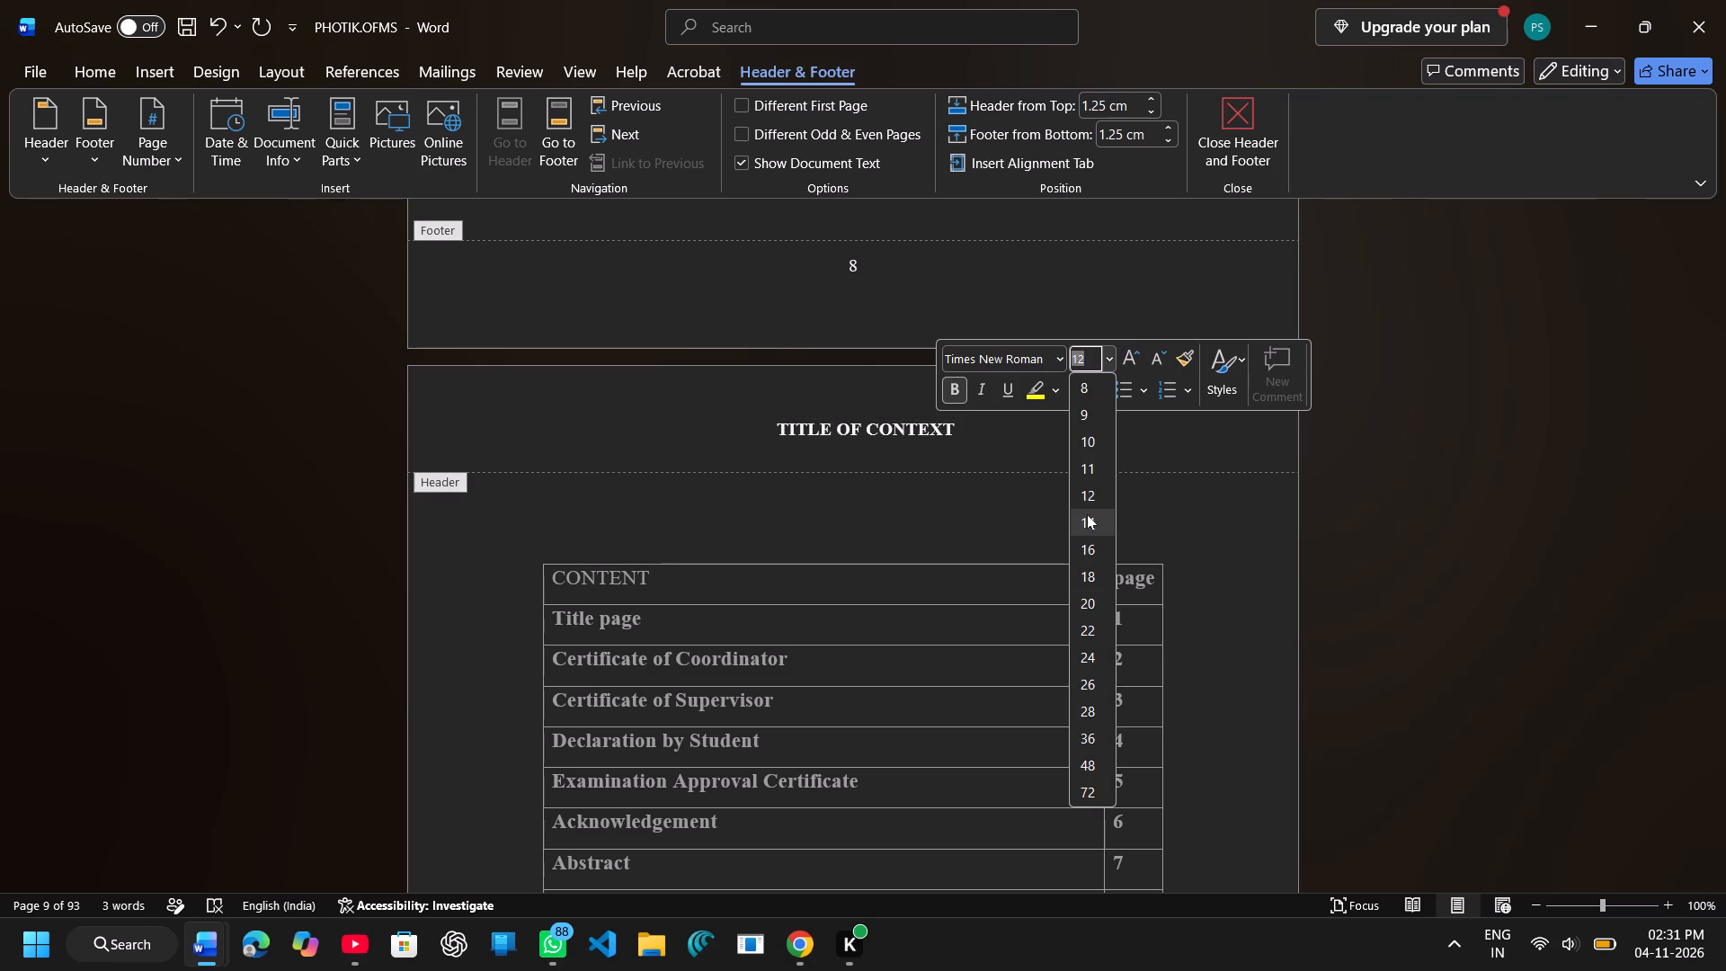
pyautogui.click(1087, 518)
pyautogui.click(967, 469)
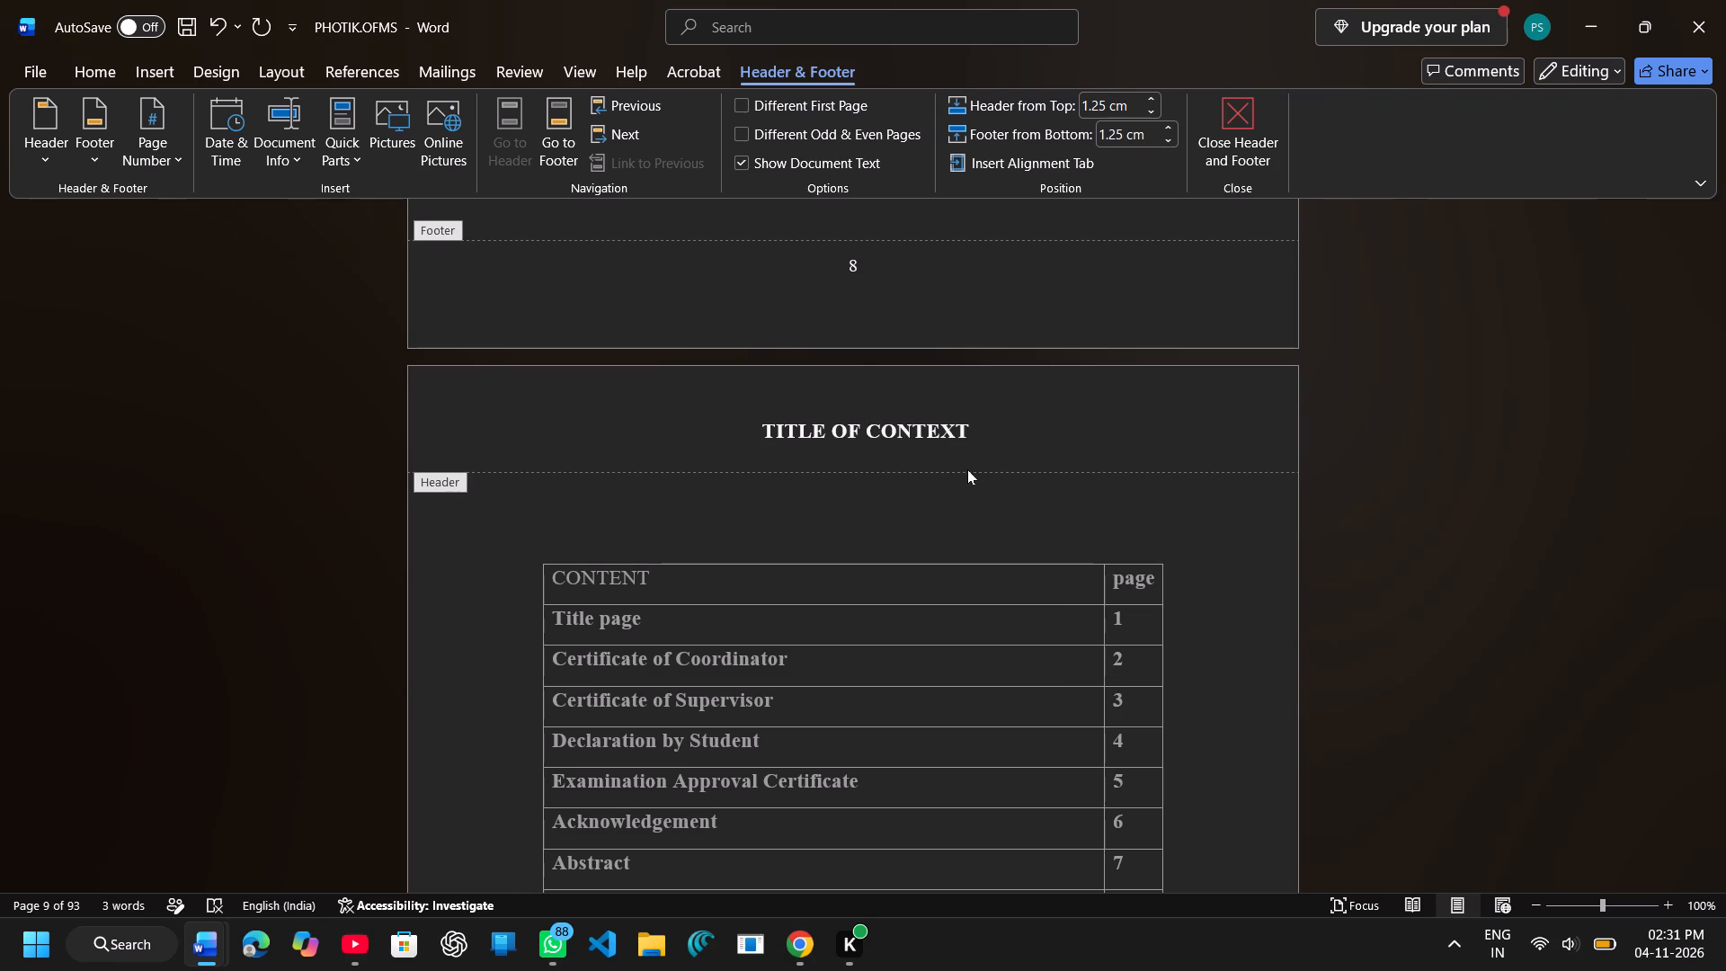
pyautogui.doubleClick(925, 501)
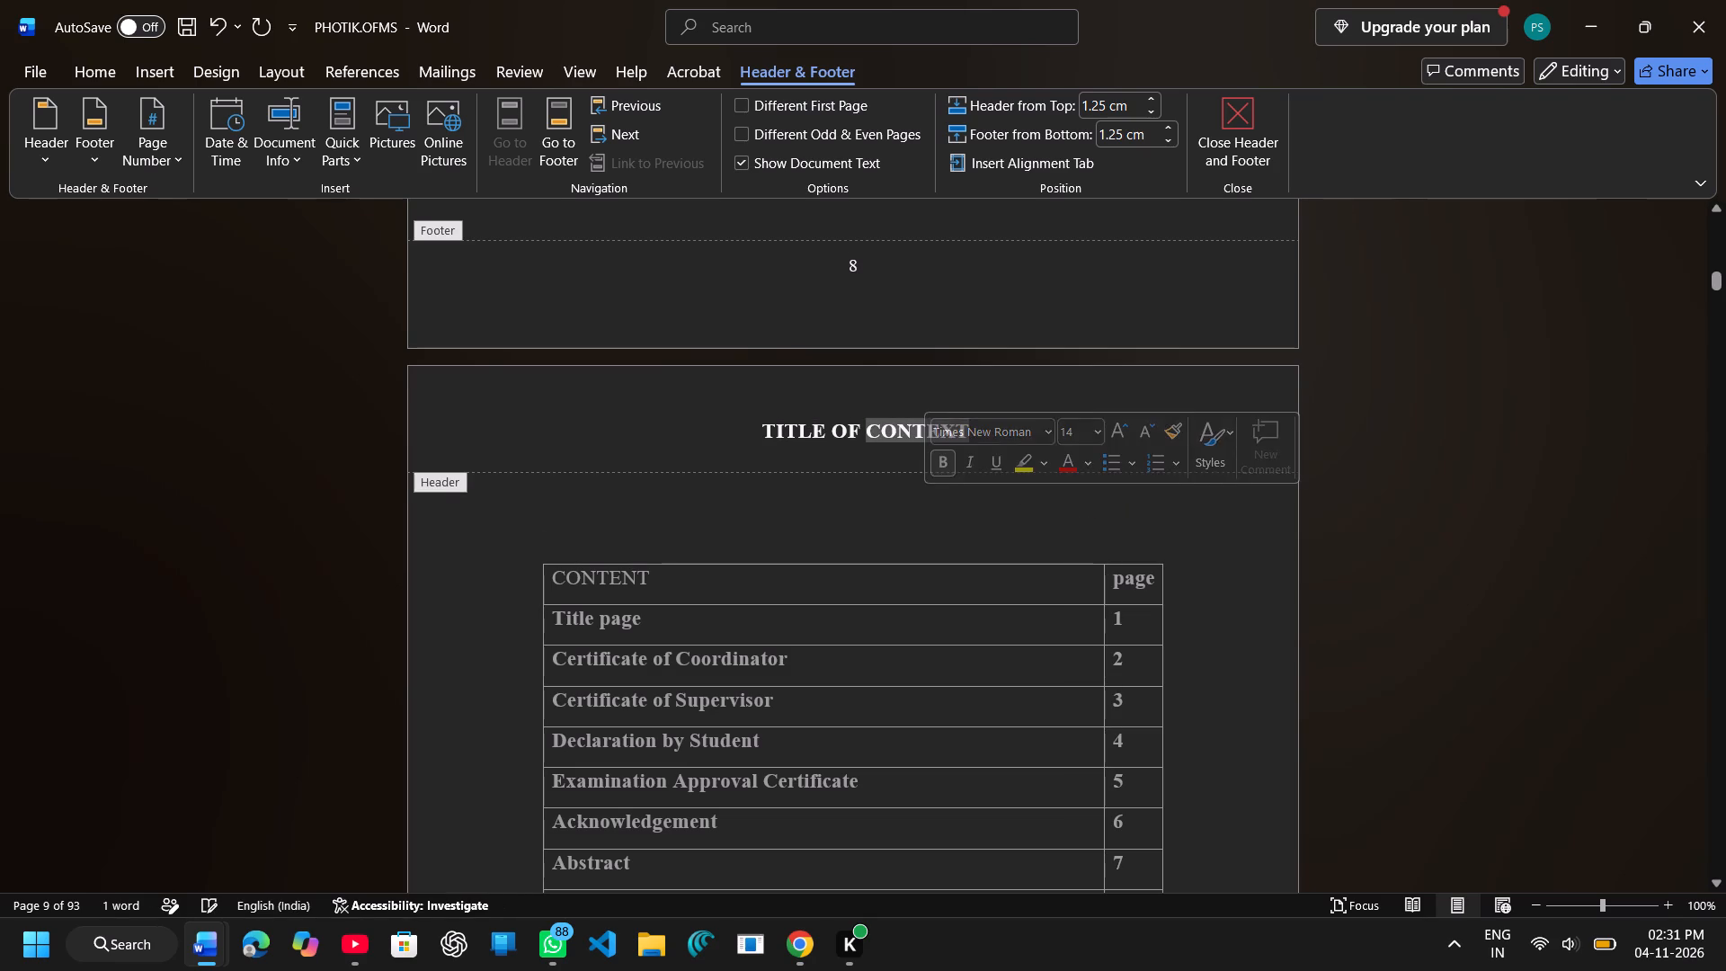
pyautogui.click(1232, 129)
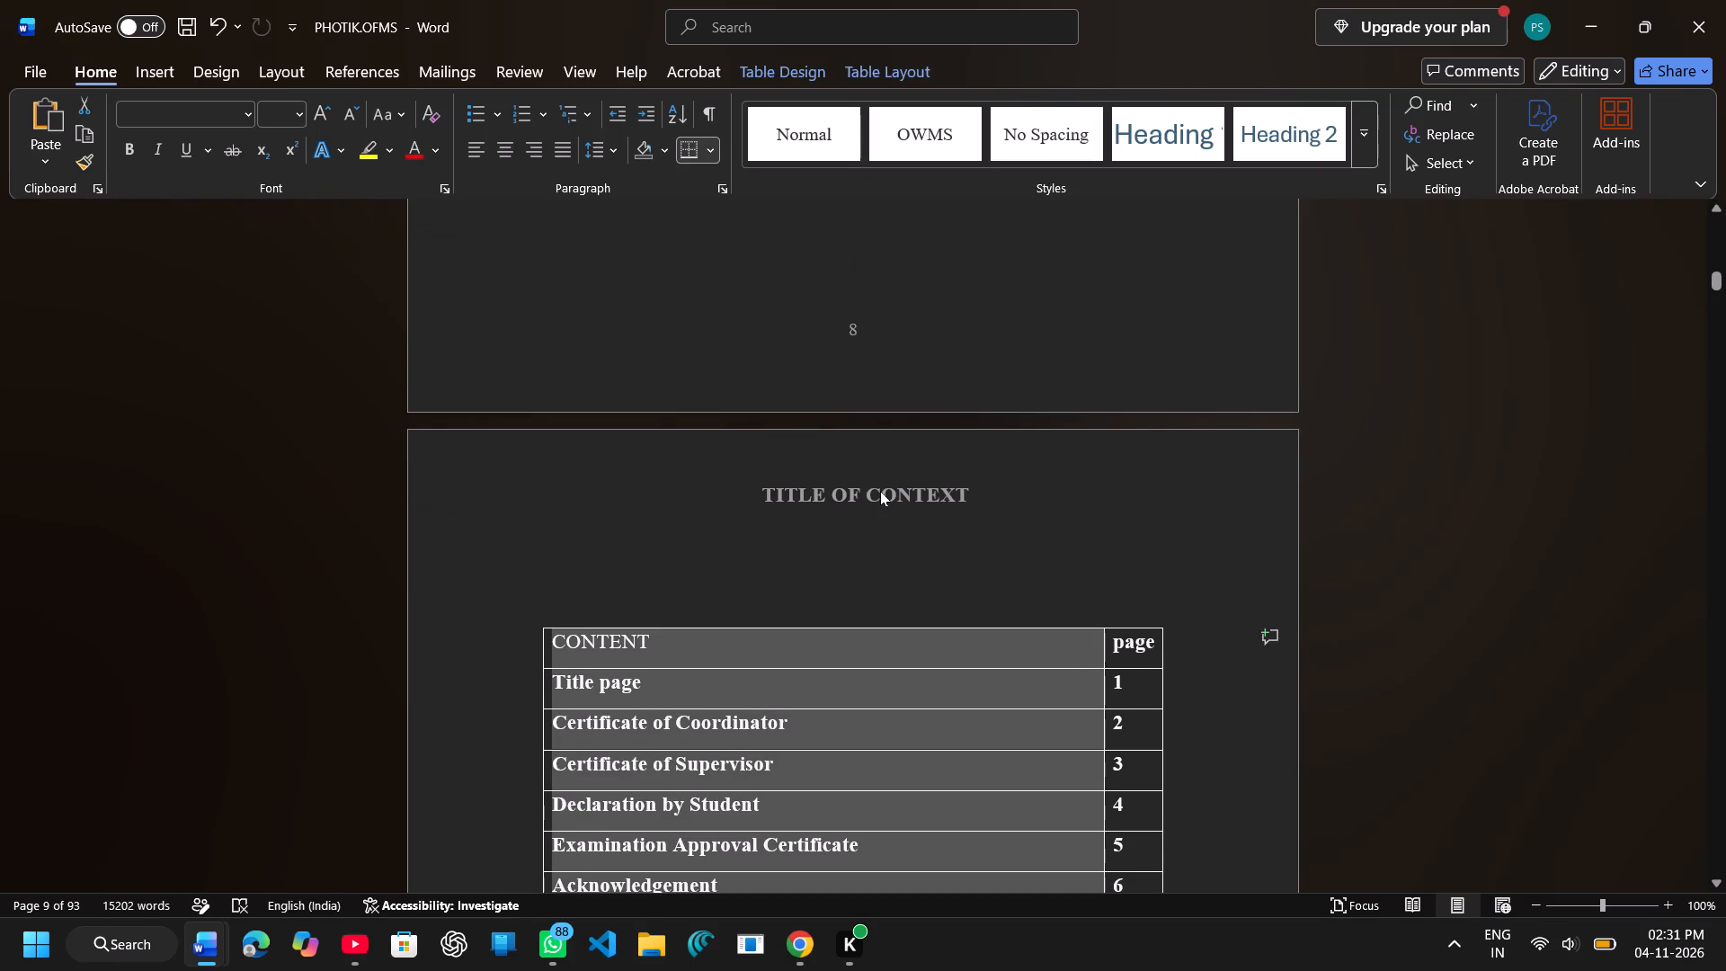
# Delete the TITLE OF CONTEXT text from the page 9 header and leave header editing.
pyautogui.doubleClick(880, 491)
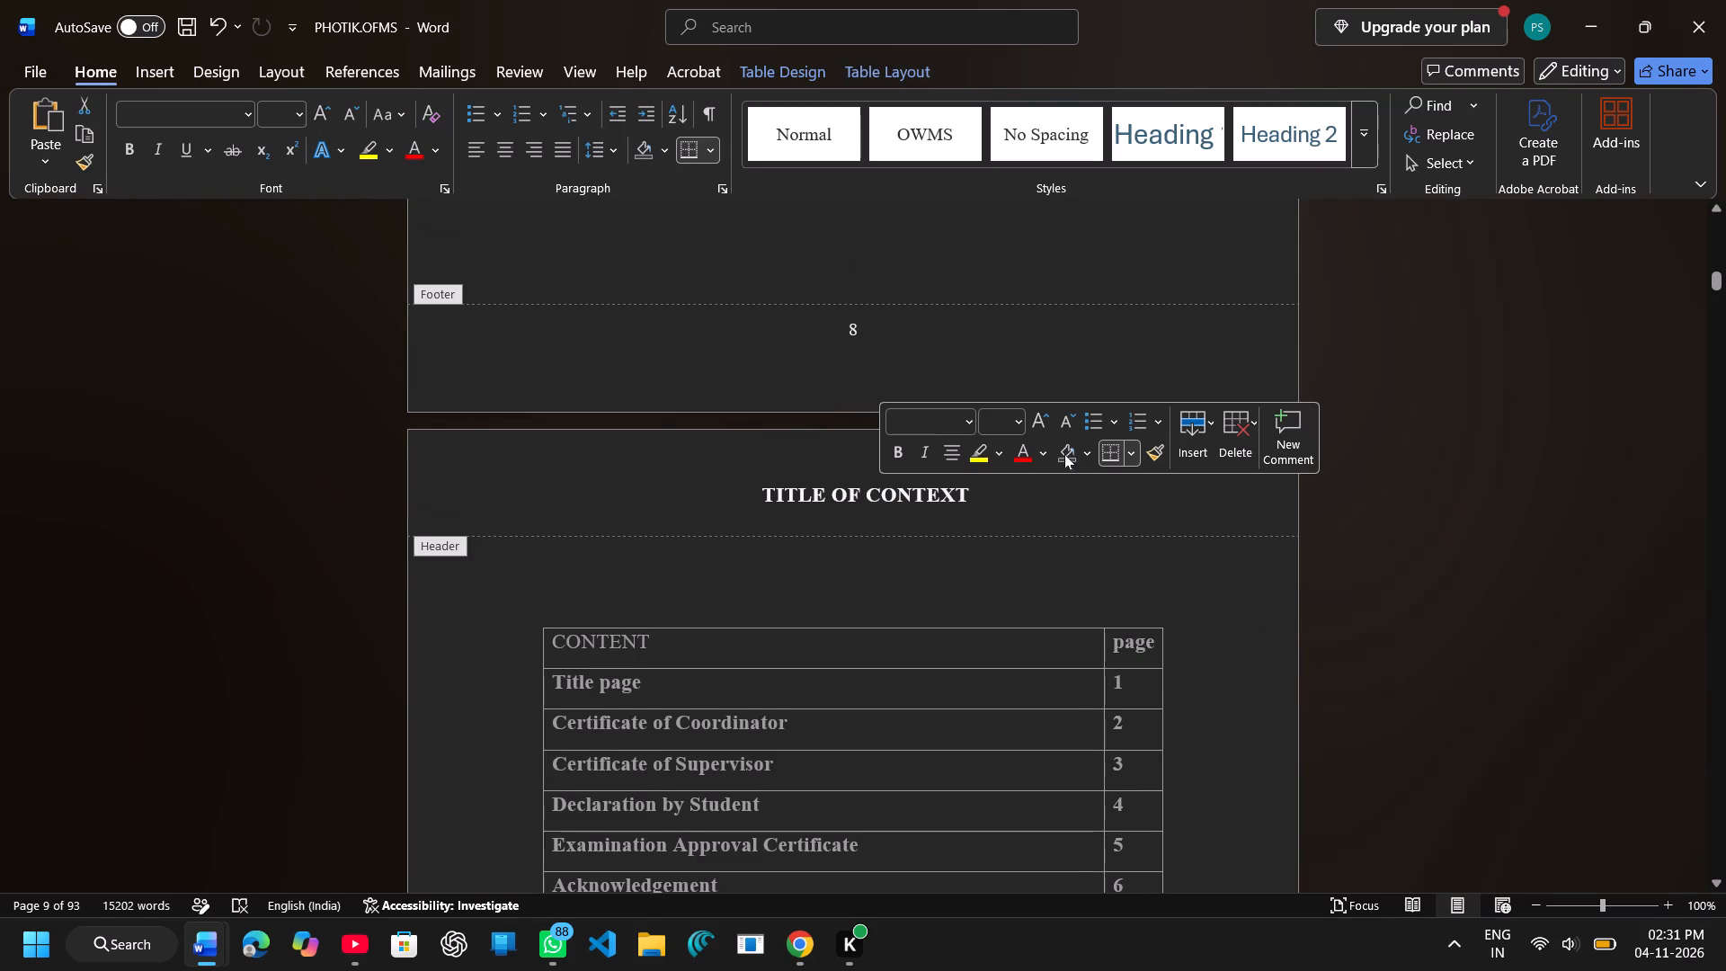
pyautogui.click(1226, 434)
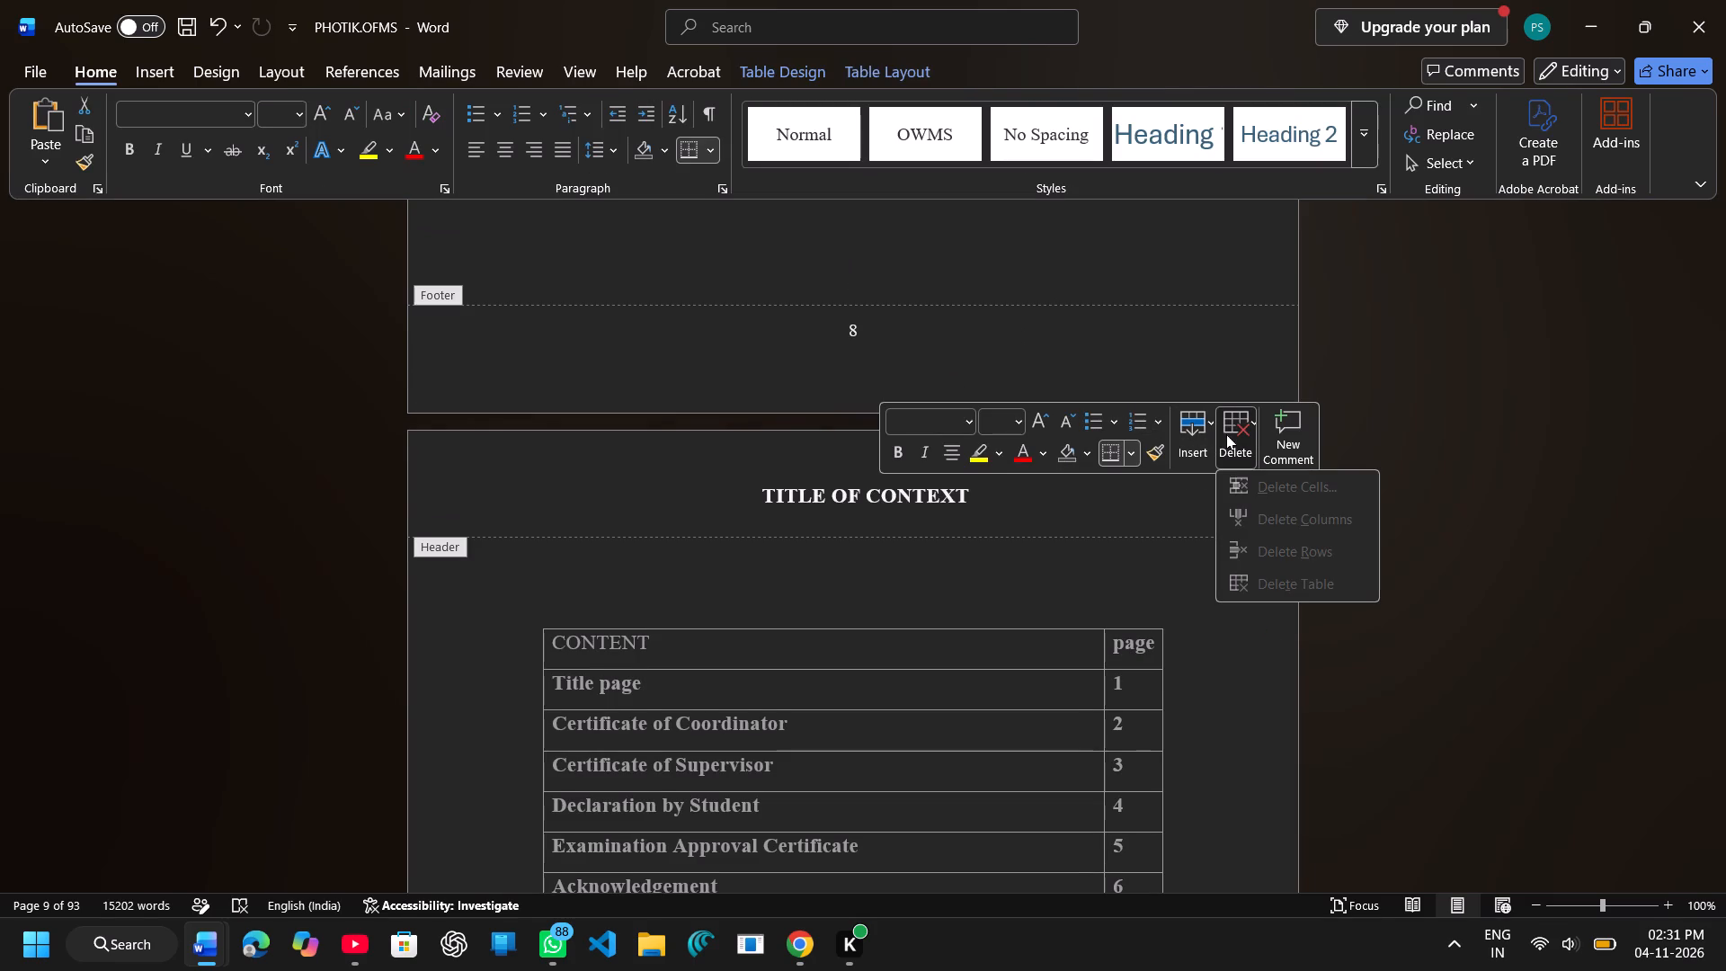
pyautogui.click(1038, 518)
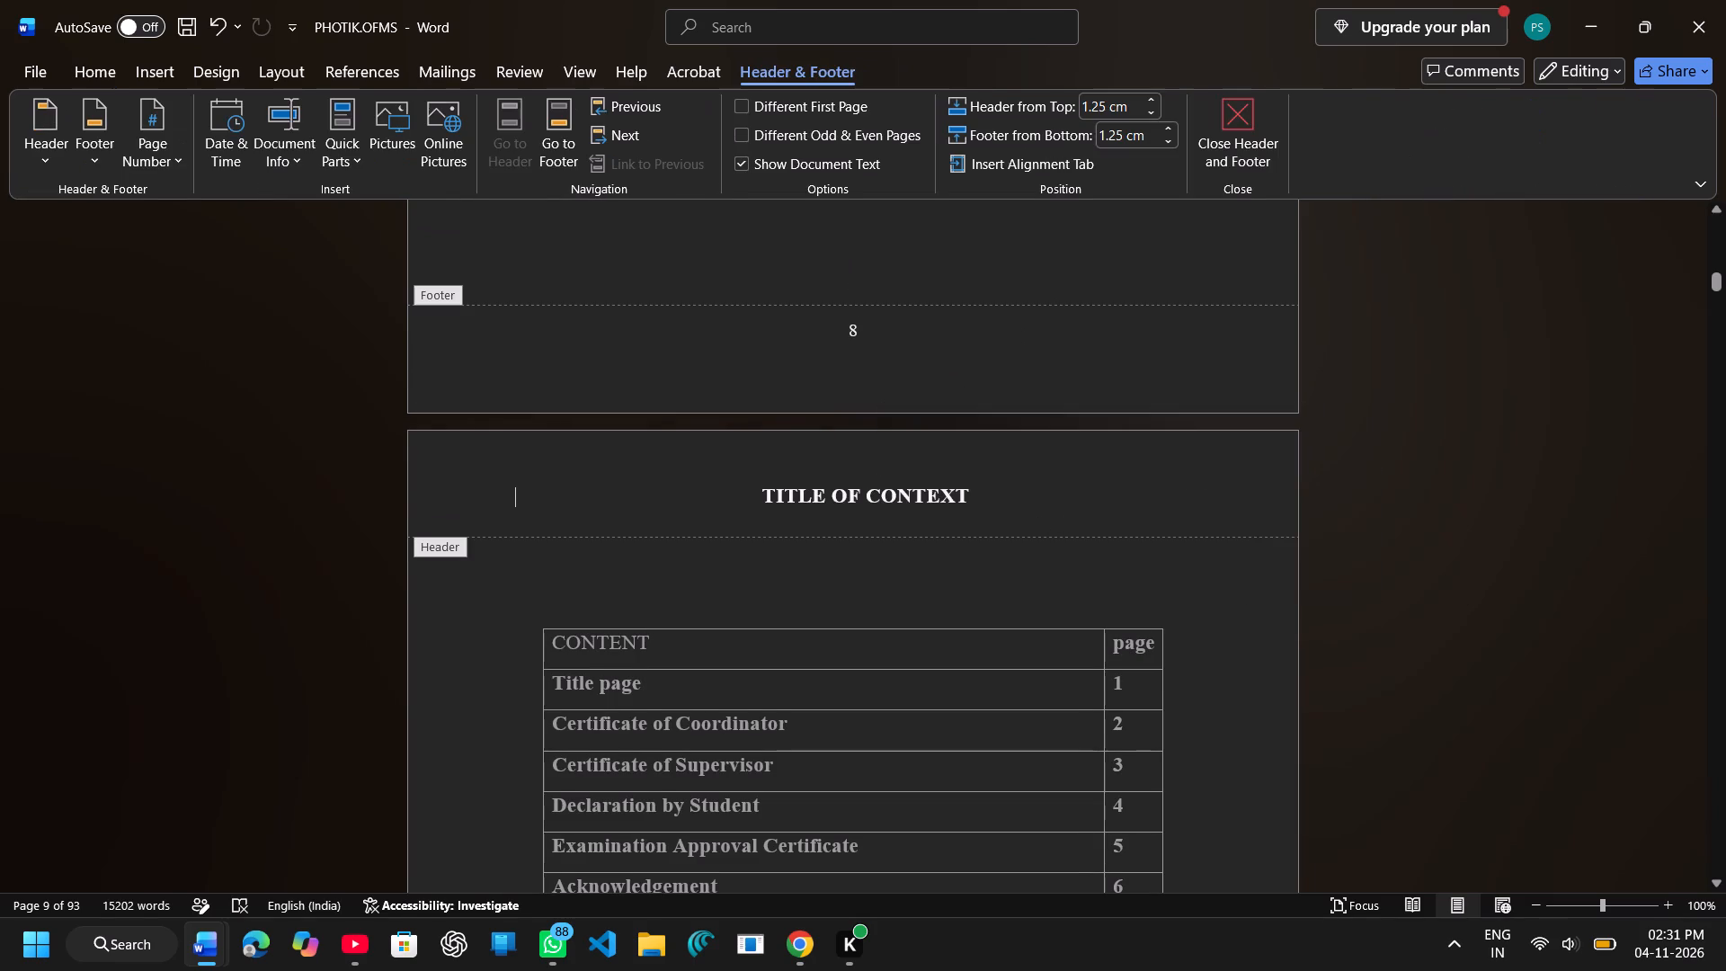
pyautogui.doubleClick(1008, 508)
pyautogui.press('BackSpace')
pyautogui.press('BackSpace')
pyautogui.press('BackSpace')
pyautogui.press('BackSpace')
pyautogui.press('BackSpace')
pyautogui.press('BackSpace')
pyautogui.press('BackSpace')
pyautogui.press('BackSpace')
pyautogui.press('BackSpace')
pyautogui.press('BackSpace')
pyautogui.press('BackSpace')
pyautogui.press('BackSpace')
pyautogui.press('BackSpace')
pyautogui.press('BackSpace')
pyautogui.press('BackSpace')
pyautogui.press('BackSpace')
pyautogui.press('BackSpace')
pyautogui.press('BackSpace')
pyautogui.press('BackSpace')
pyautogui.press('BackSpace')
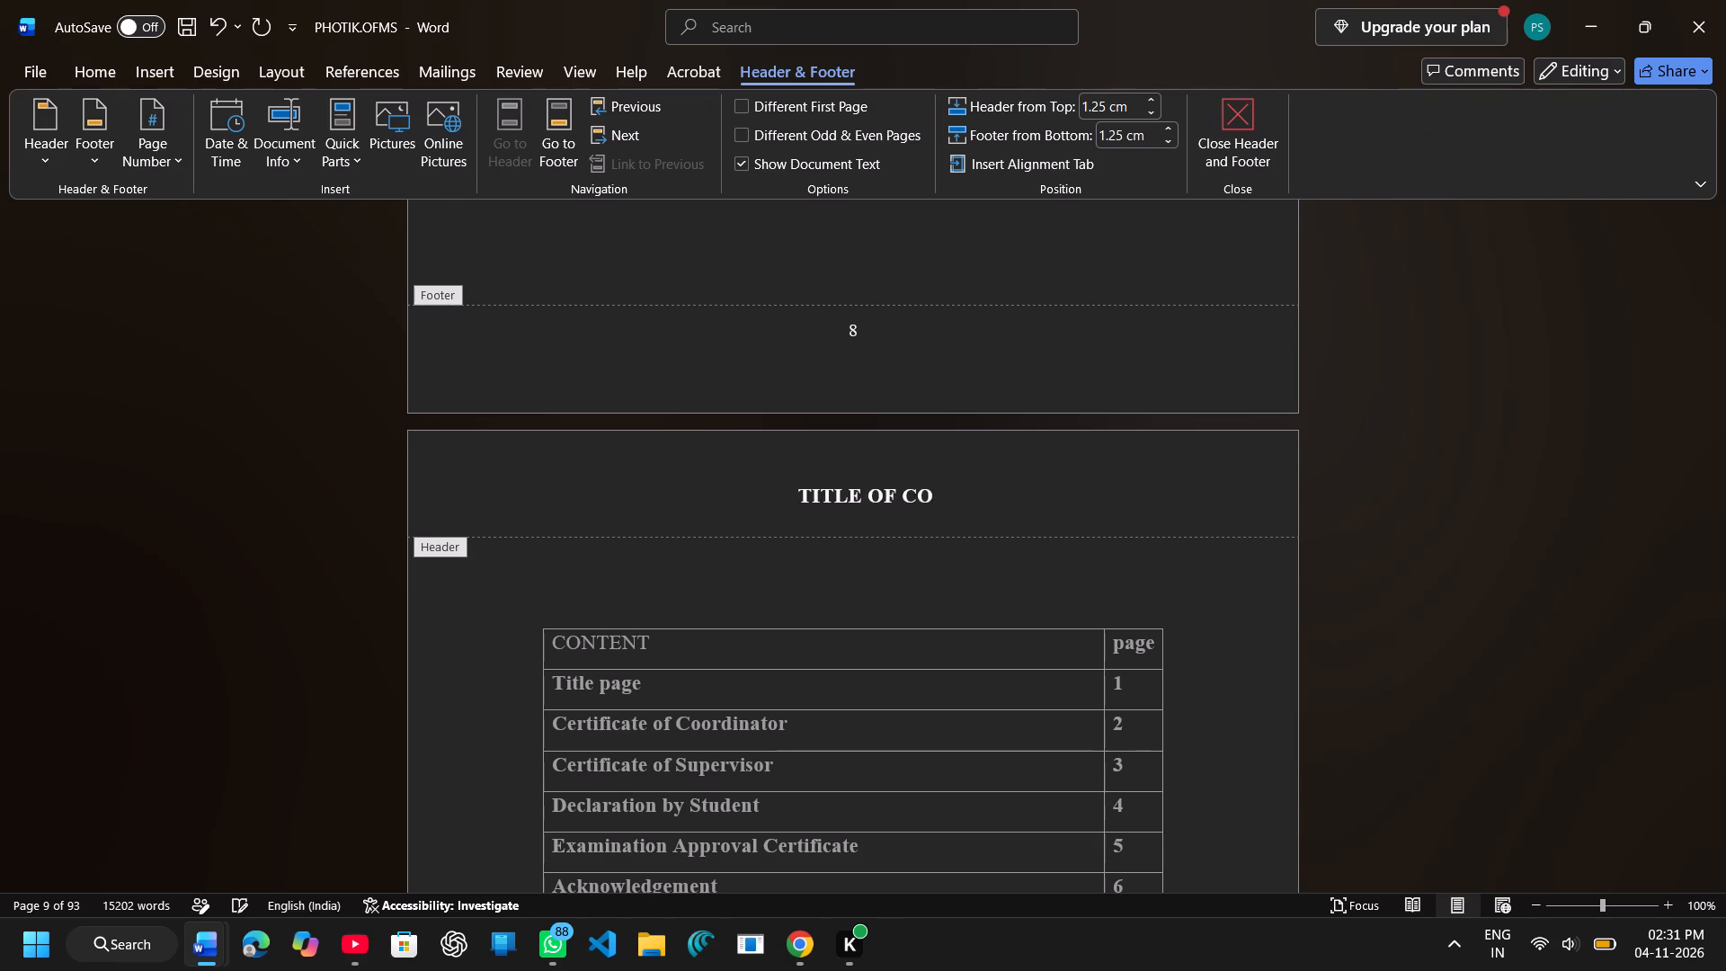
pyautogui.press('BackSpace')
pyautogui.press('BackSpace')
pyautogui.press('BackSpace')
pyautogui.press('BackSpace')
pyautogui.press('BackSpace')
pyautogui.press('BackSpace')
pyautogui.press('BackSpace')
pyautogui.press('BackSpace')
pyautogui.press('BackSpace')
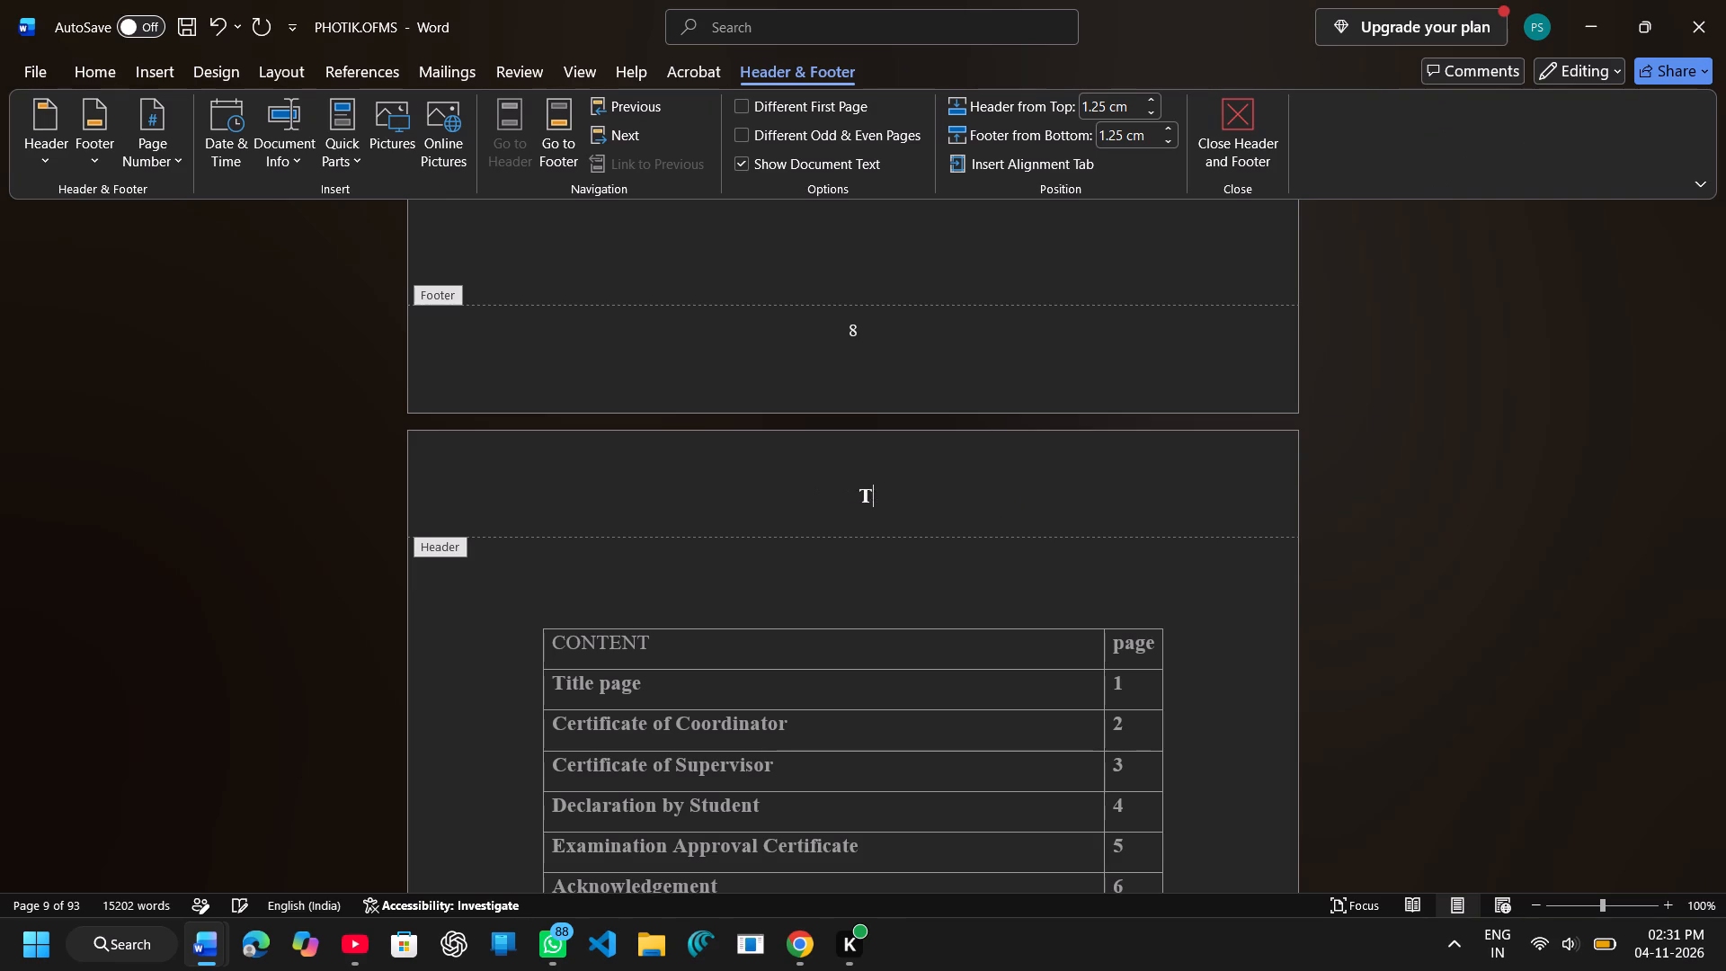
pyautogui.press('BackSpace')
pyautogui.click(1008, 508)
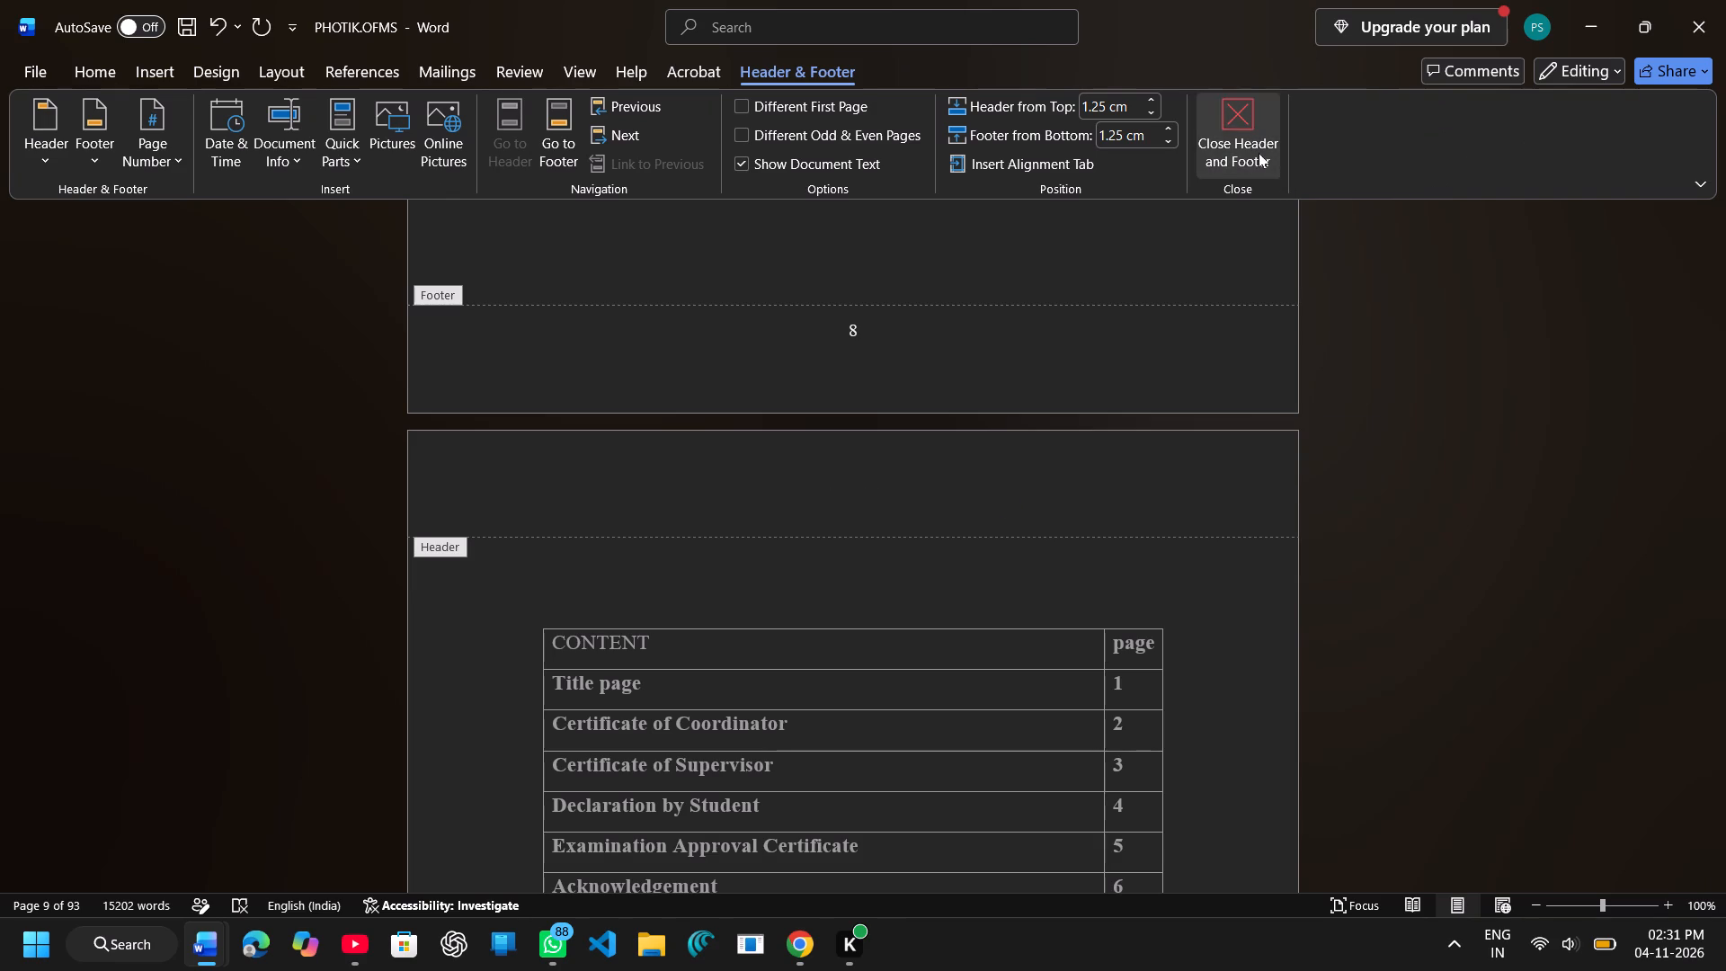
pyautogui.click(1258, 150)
# Copy the whole contents table, from the CONTENT row on page 9 to the Appendix B row on page 12.
pyautogui.click(690, 601)
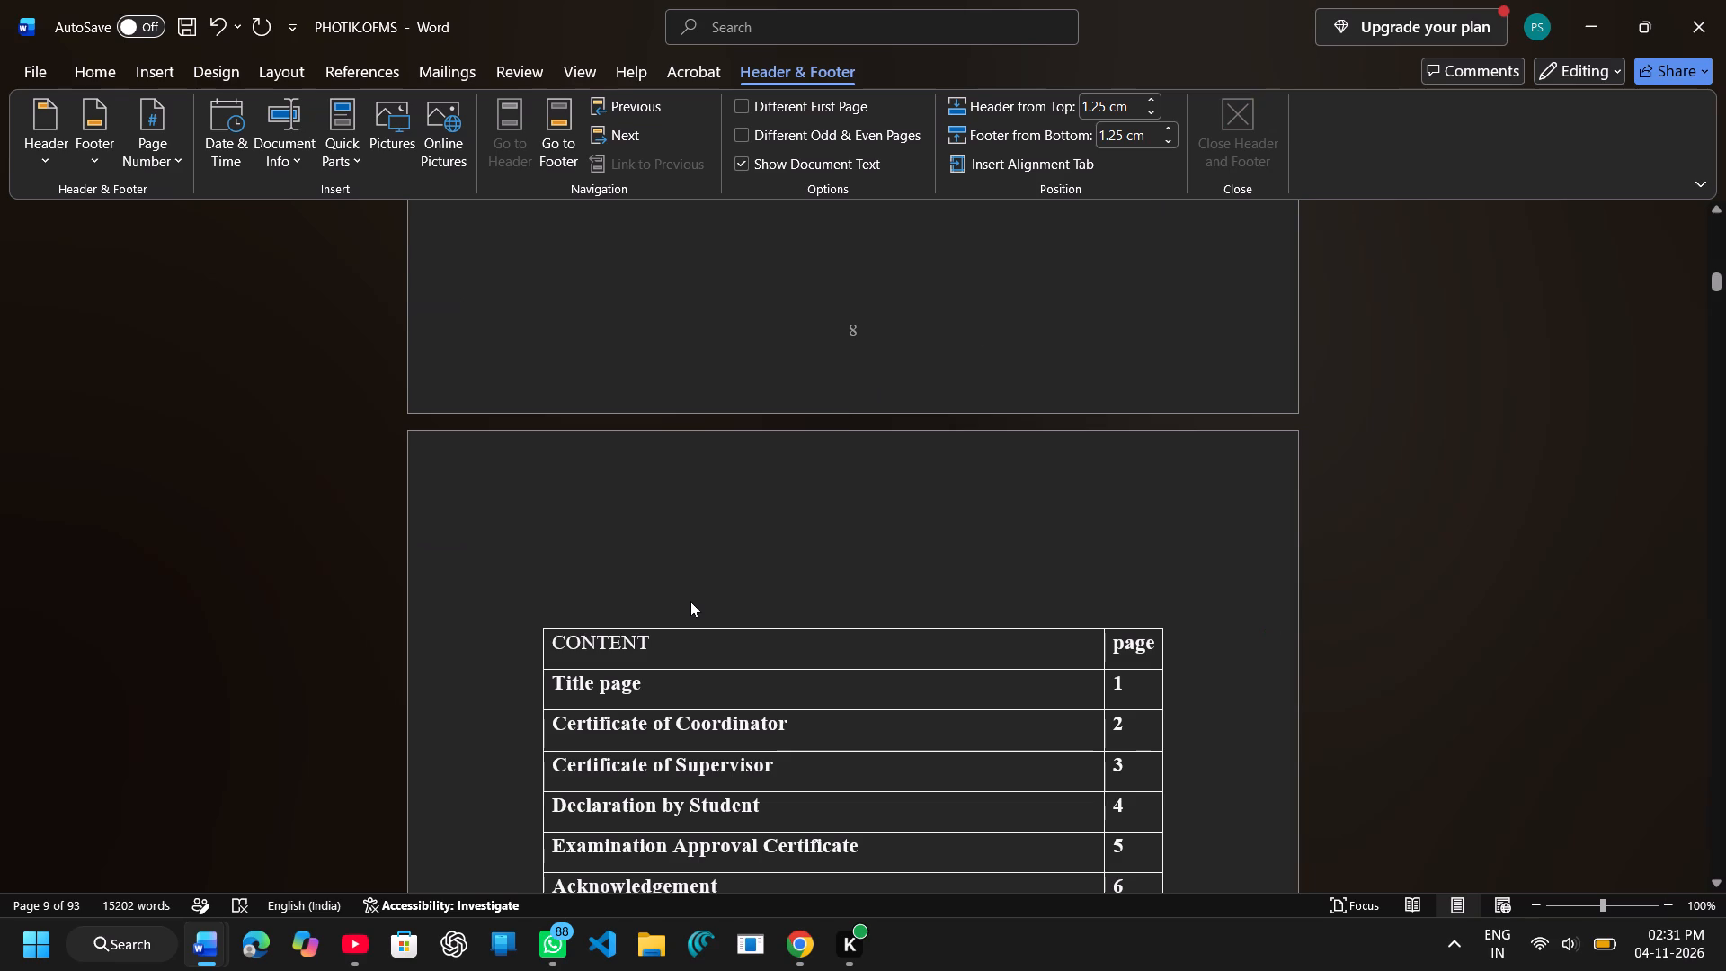
pyautogui.click(683, 601)
pyautogui.doubleClick(683, 601)
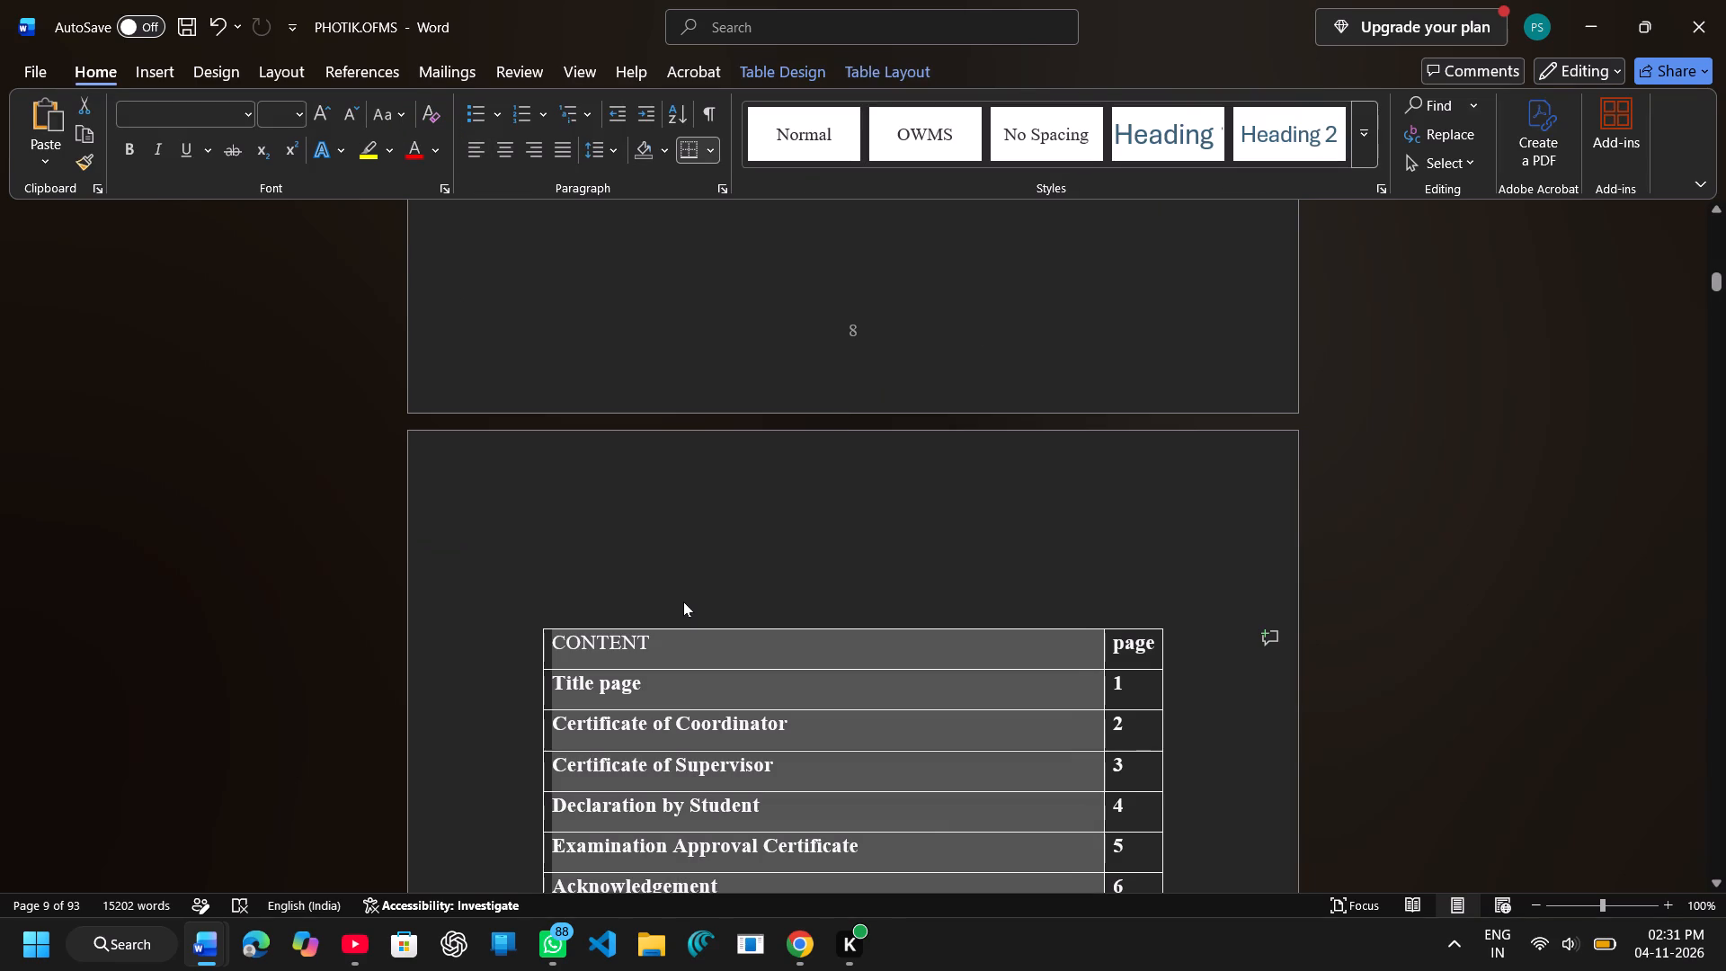
pyautogui.scroll(-1, 646, 671)
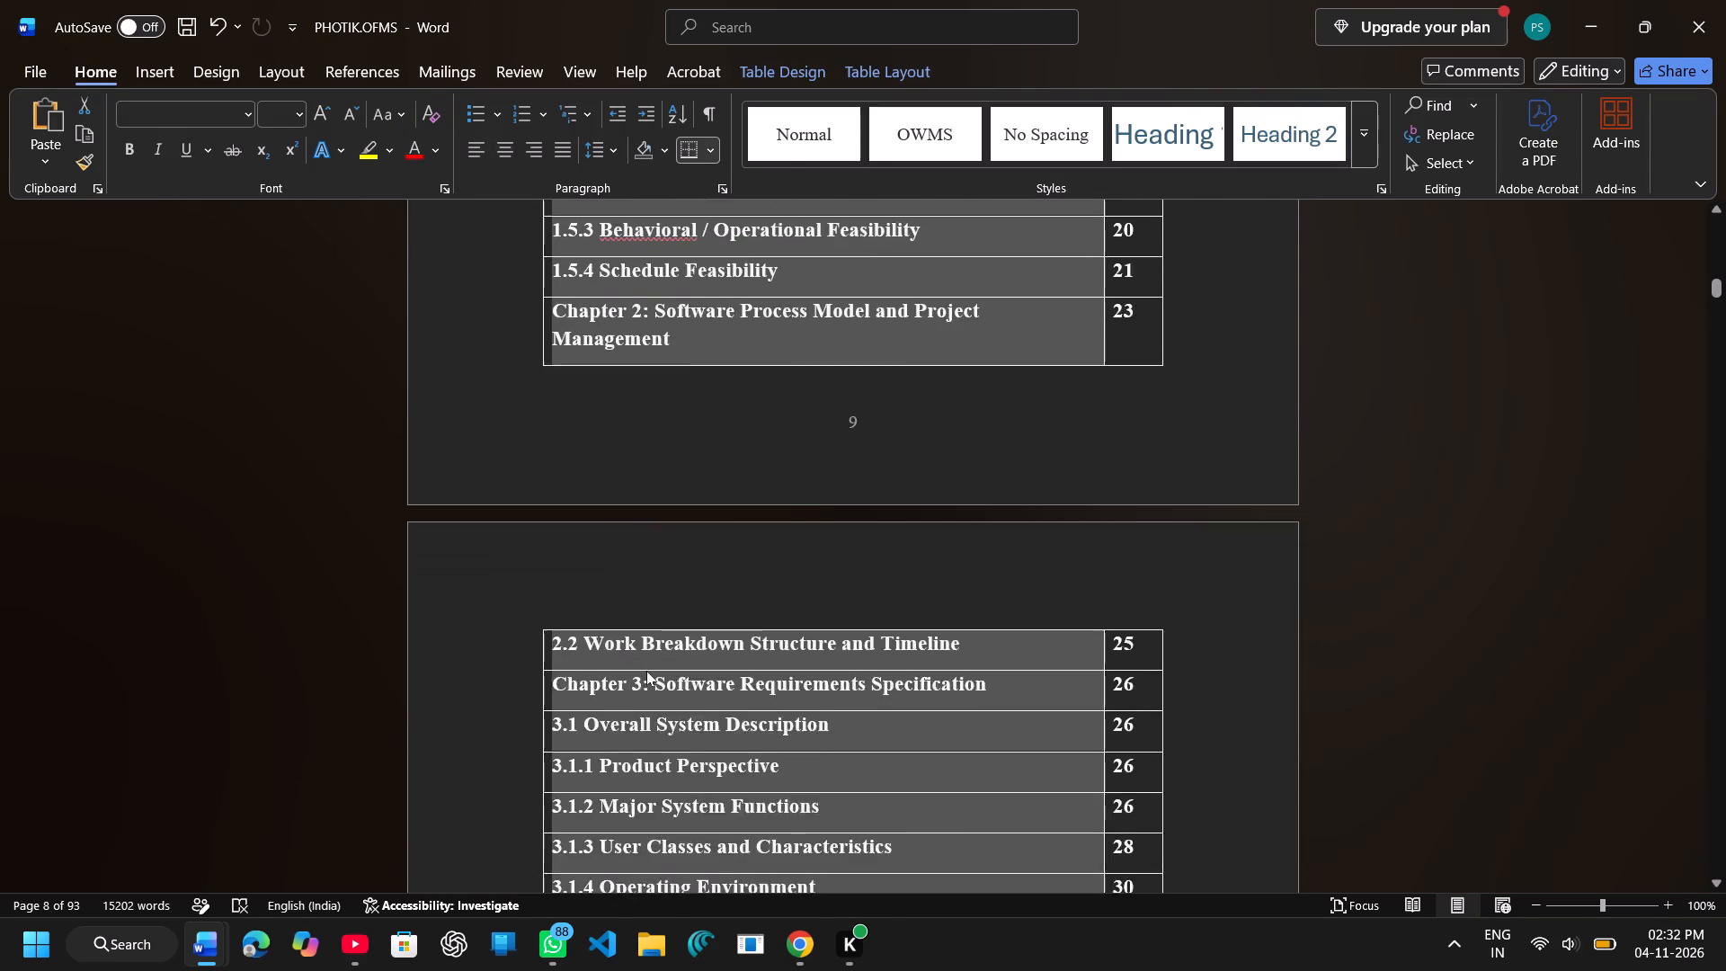
pyautogui.scroll(-2, 646, 671)
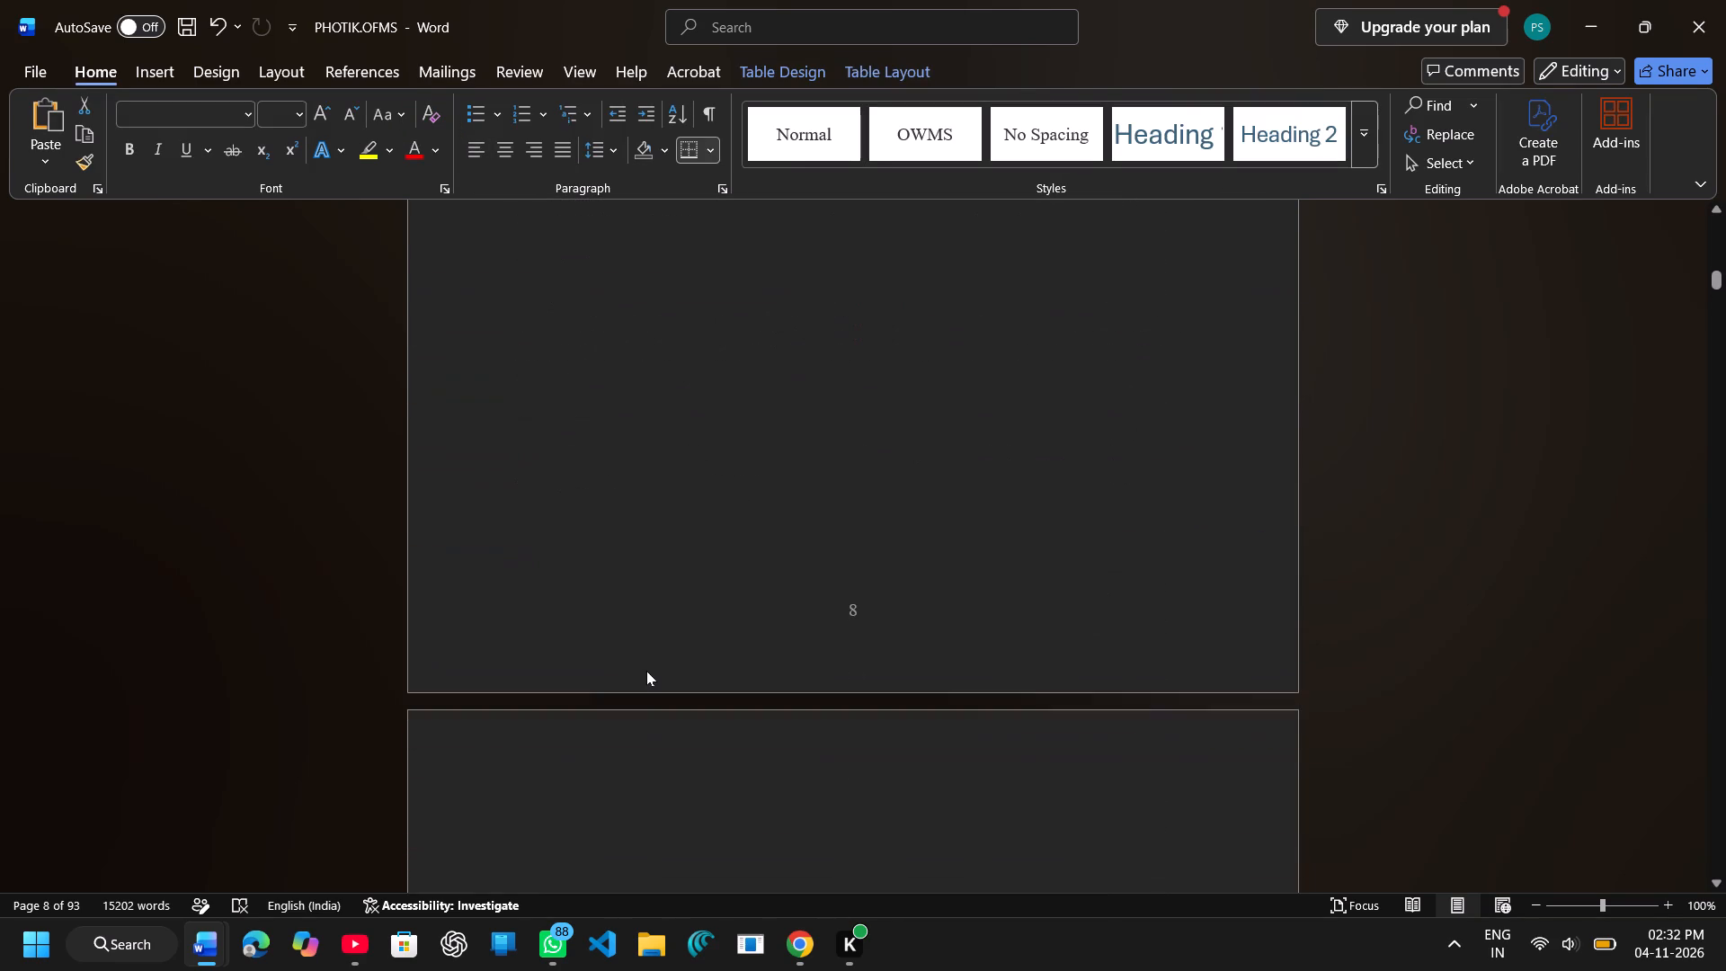
pyautogui.scroll(-1, 646, 671)
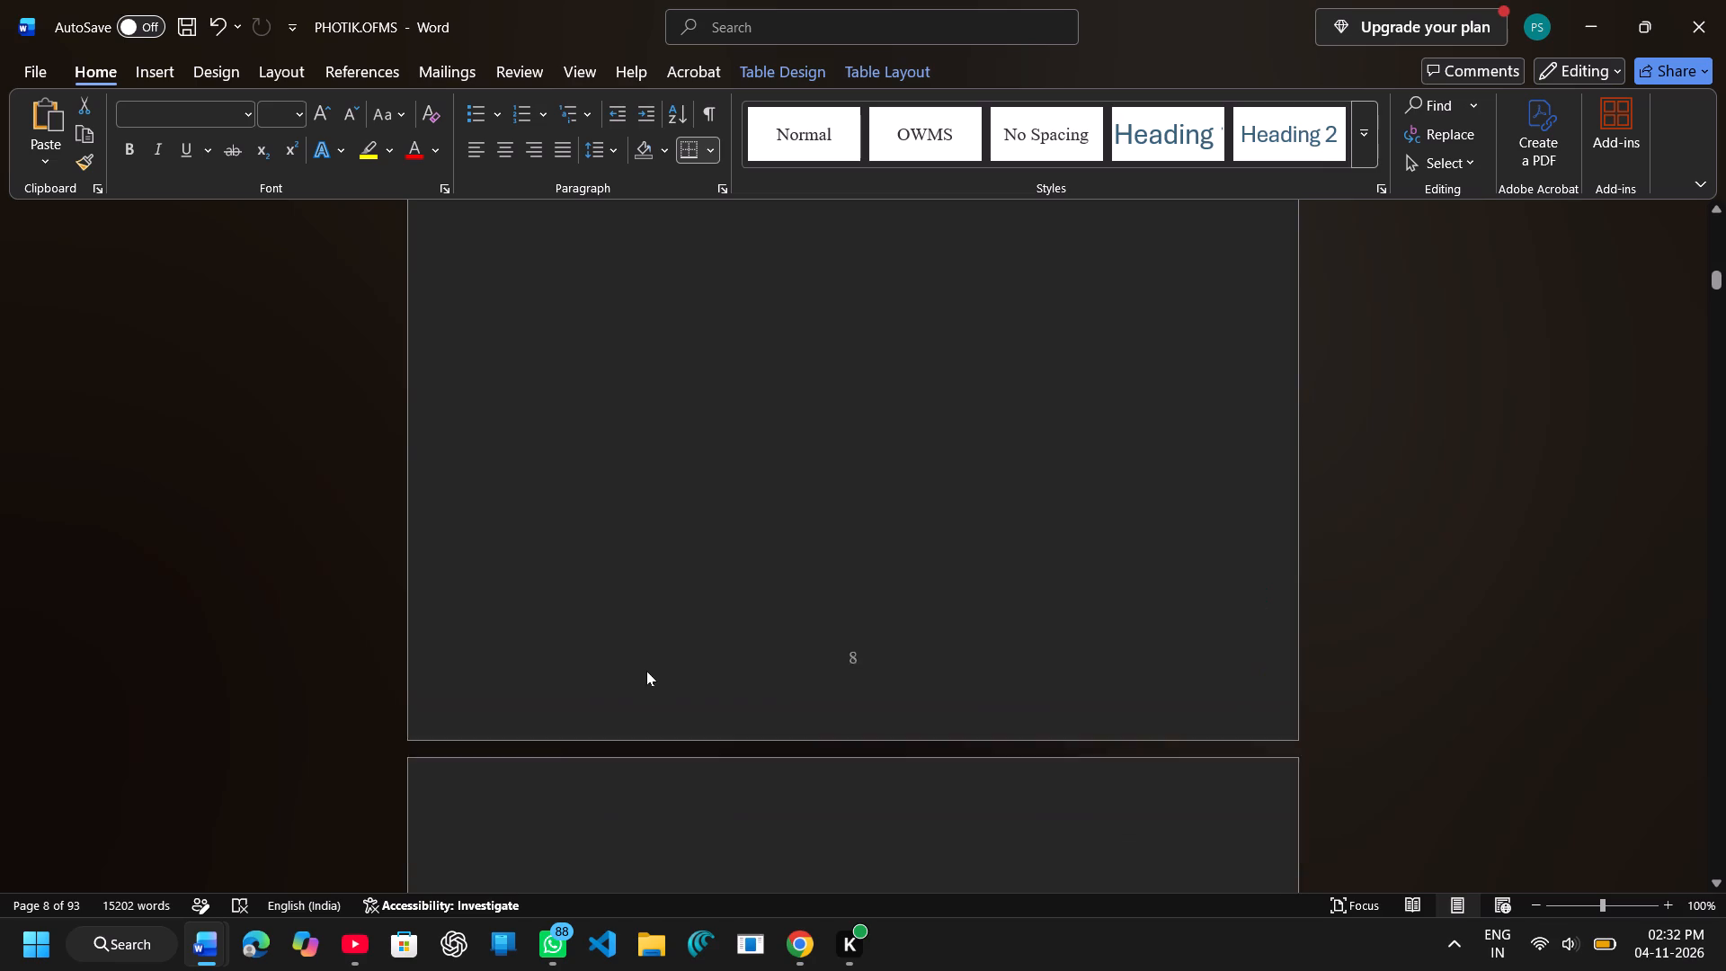
pyautogui.click(563, 680)
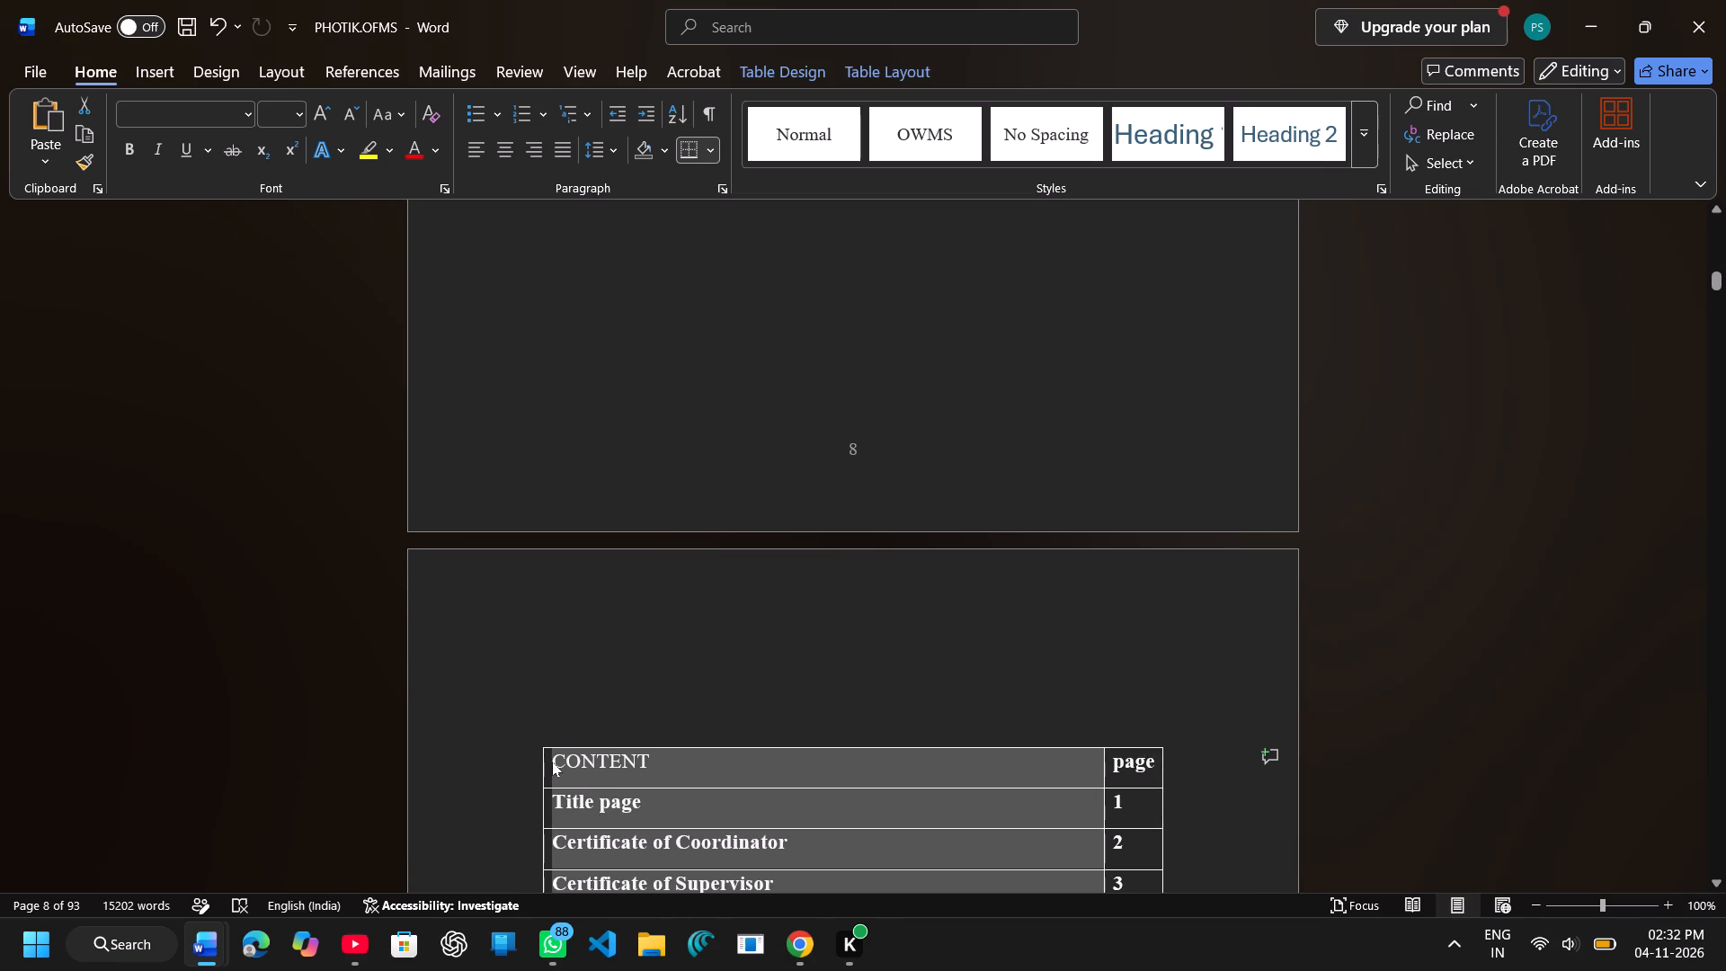
pyautogui.moveTo(553, 762); pyautogui.dragTo(541, 762)
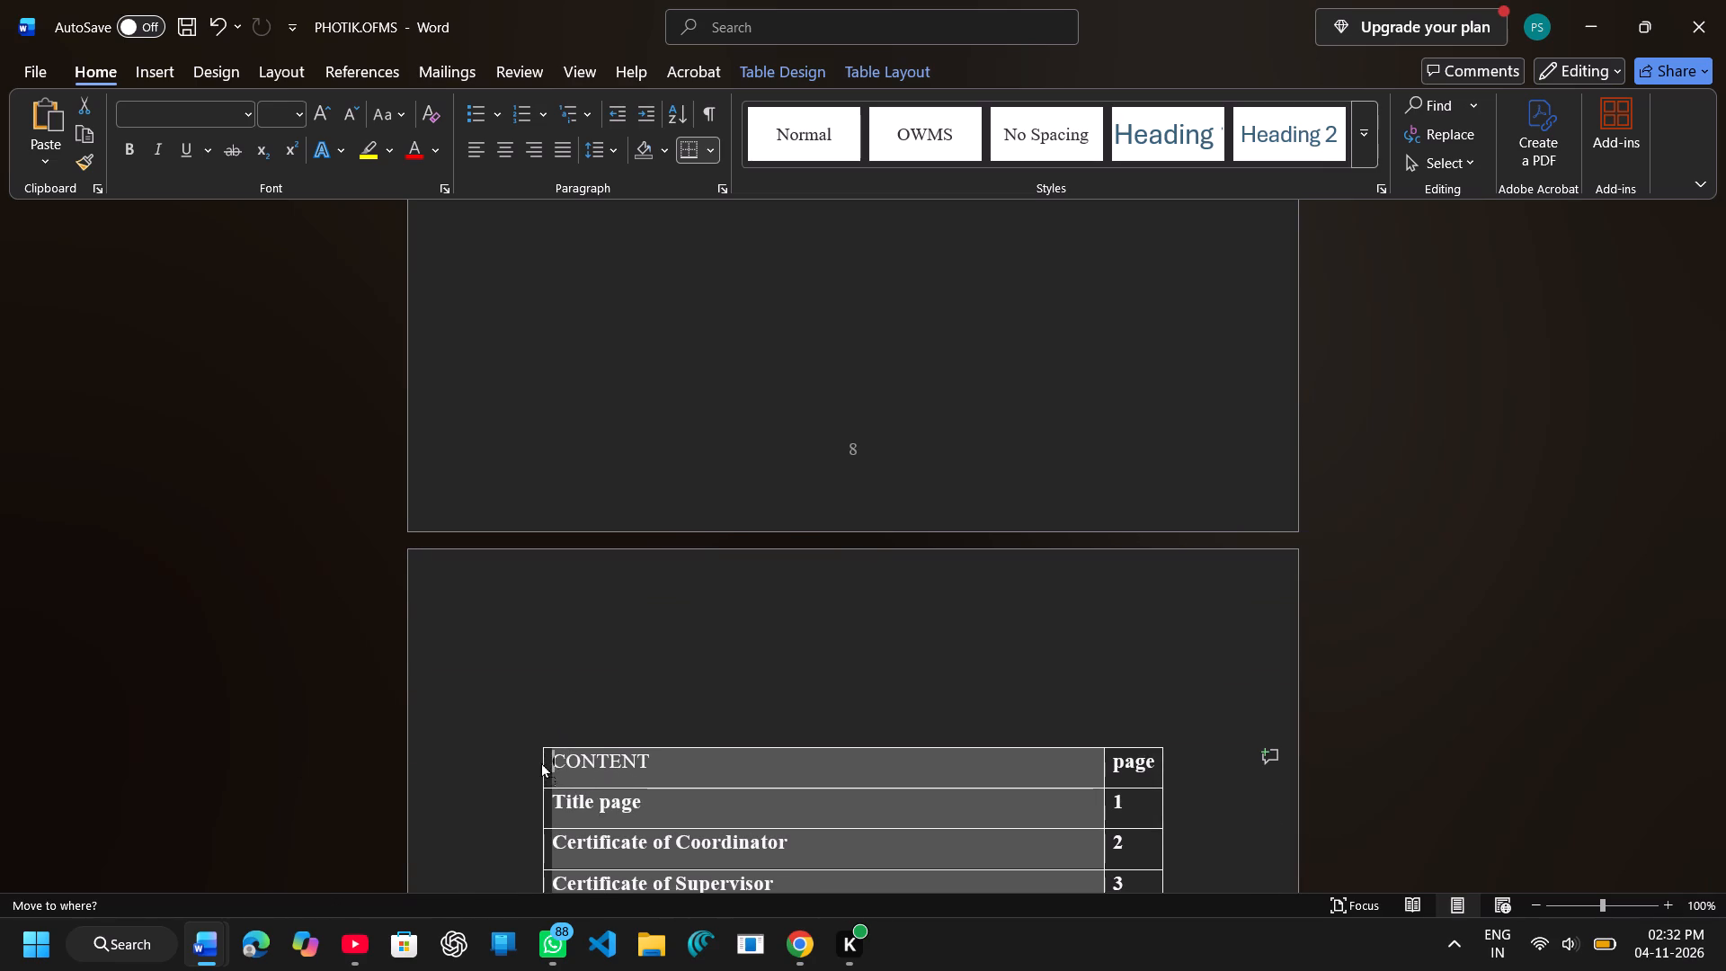
pyautogui.moveTo(541, 762); pyautogui.dragTo(542, 762)
pyautogui.moveTo(553, 762); pyautogui.dragTo(751, 843)
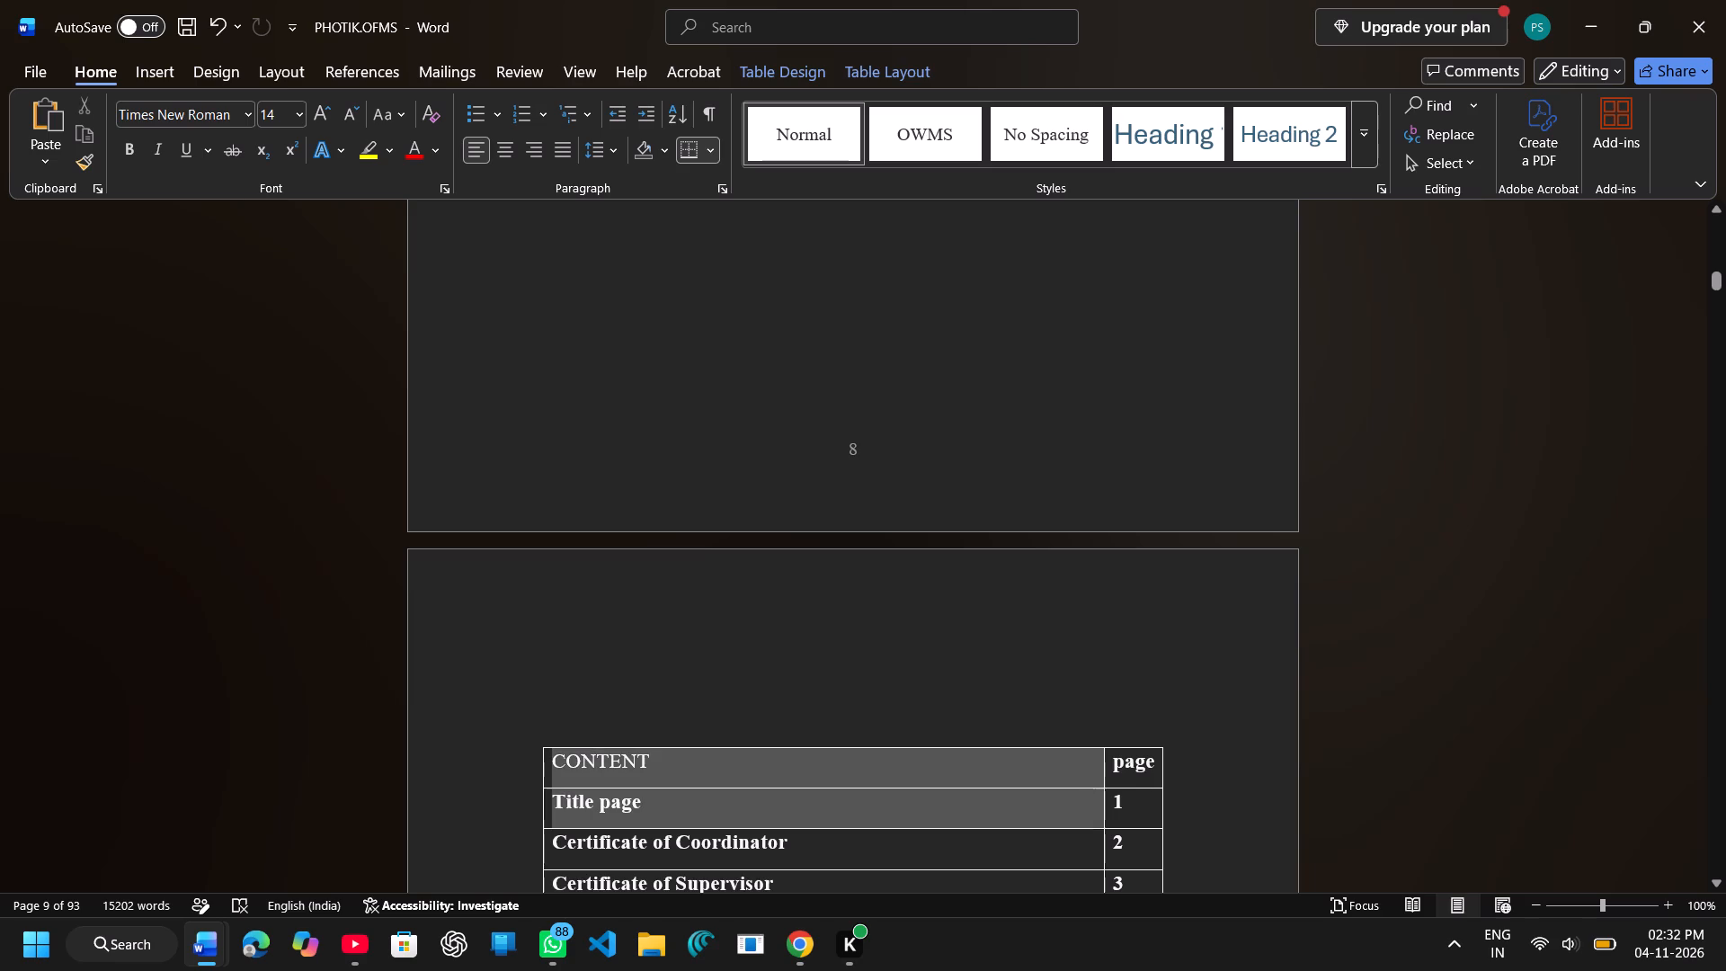
pyautogui.moveTo(751, 843); pyautogui.dragTo(1142, 889)
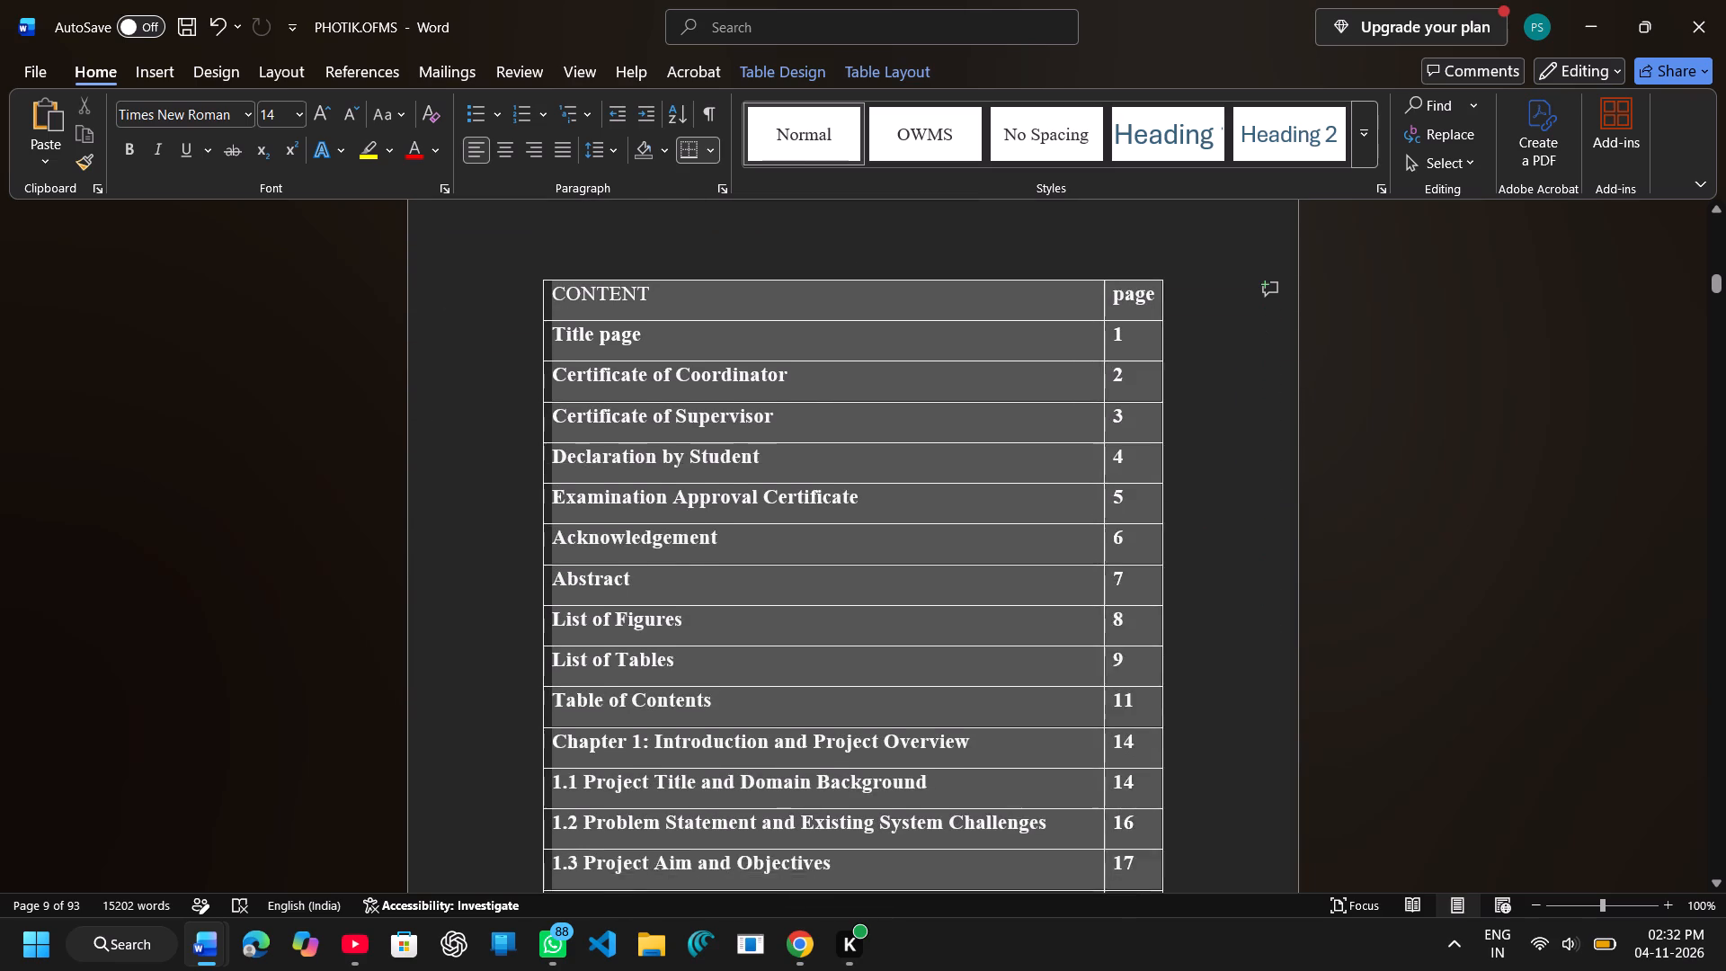
pyautogui.moveTo(1142, 889); pyautogui.dragTo(1213, 924)
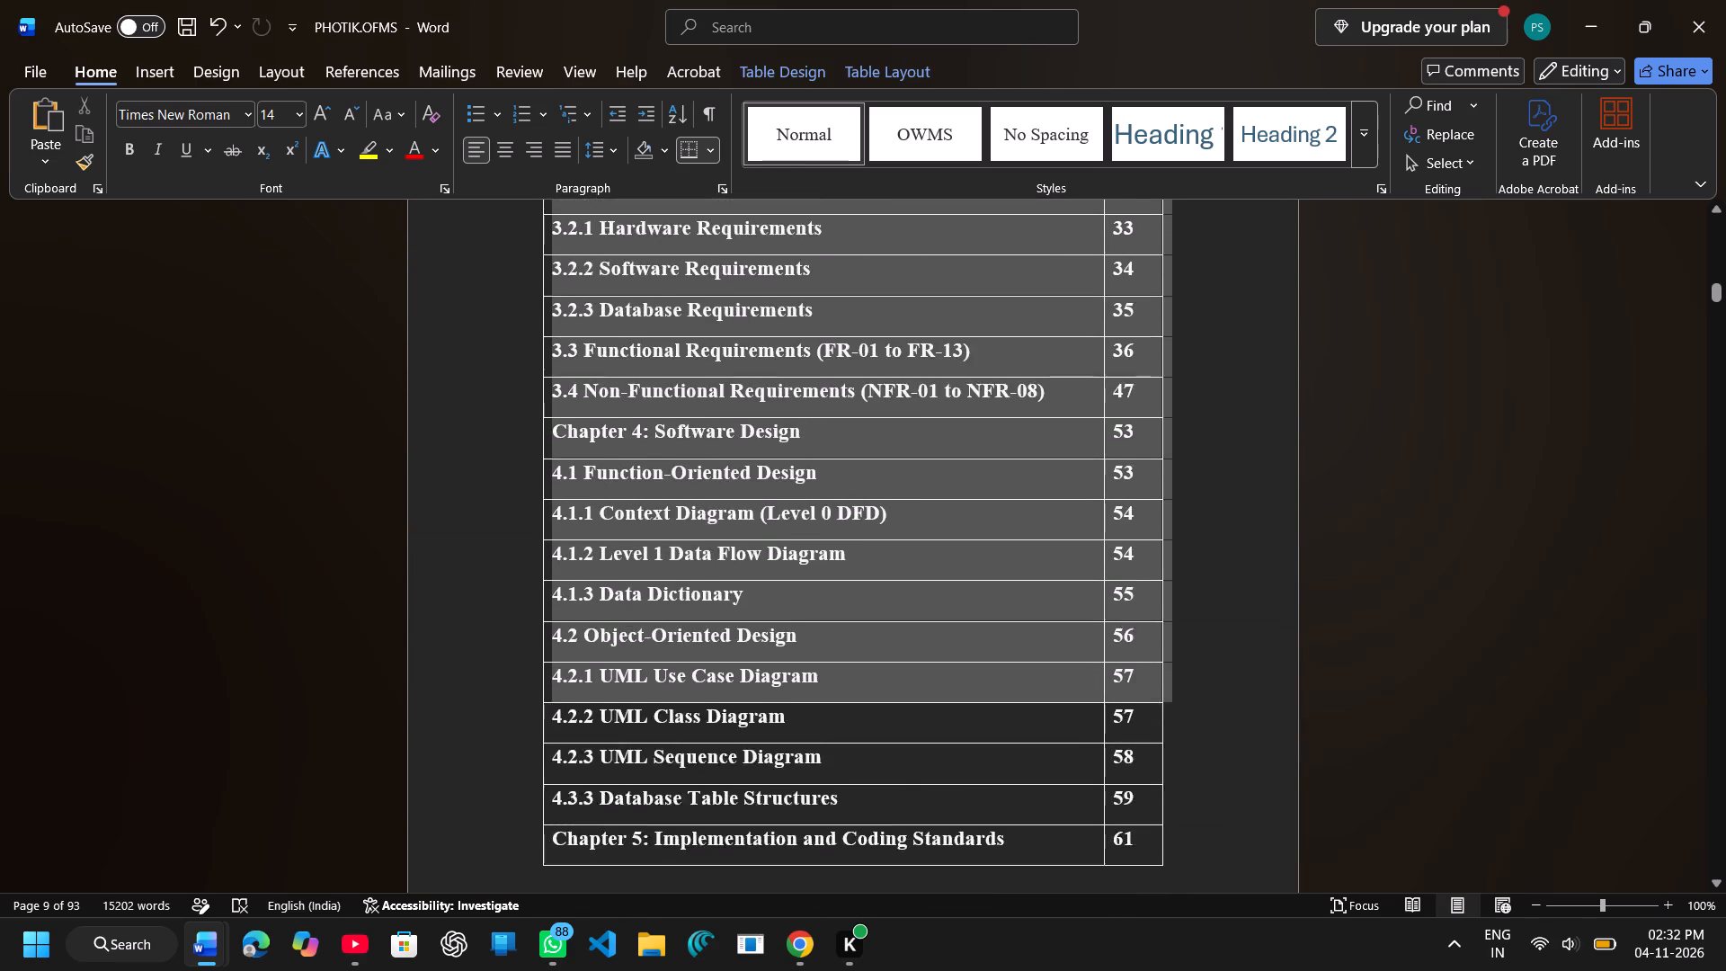
pyautogui.moveTo(1213, 924); pyautogui.dragTo(1201, 903)
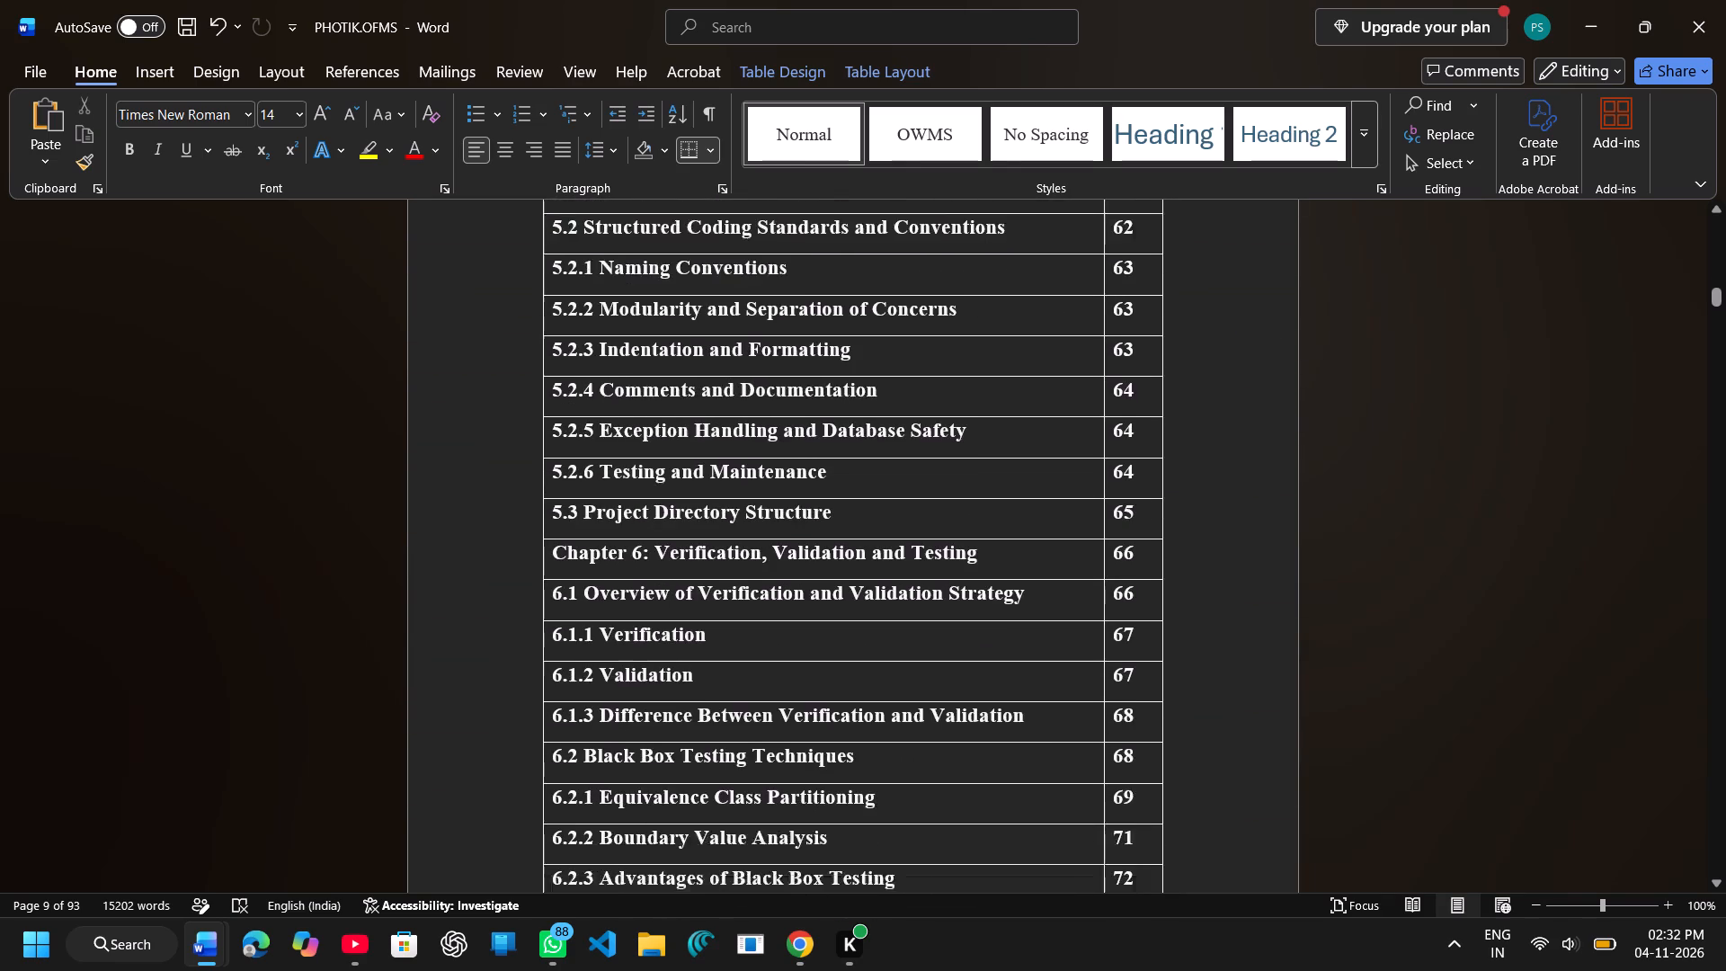
pyautogui.moveTo(1201, 903); pyautogui.dragTo(1177, 925)
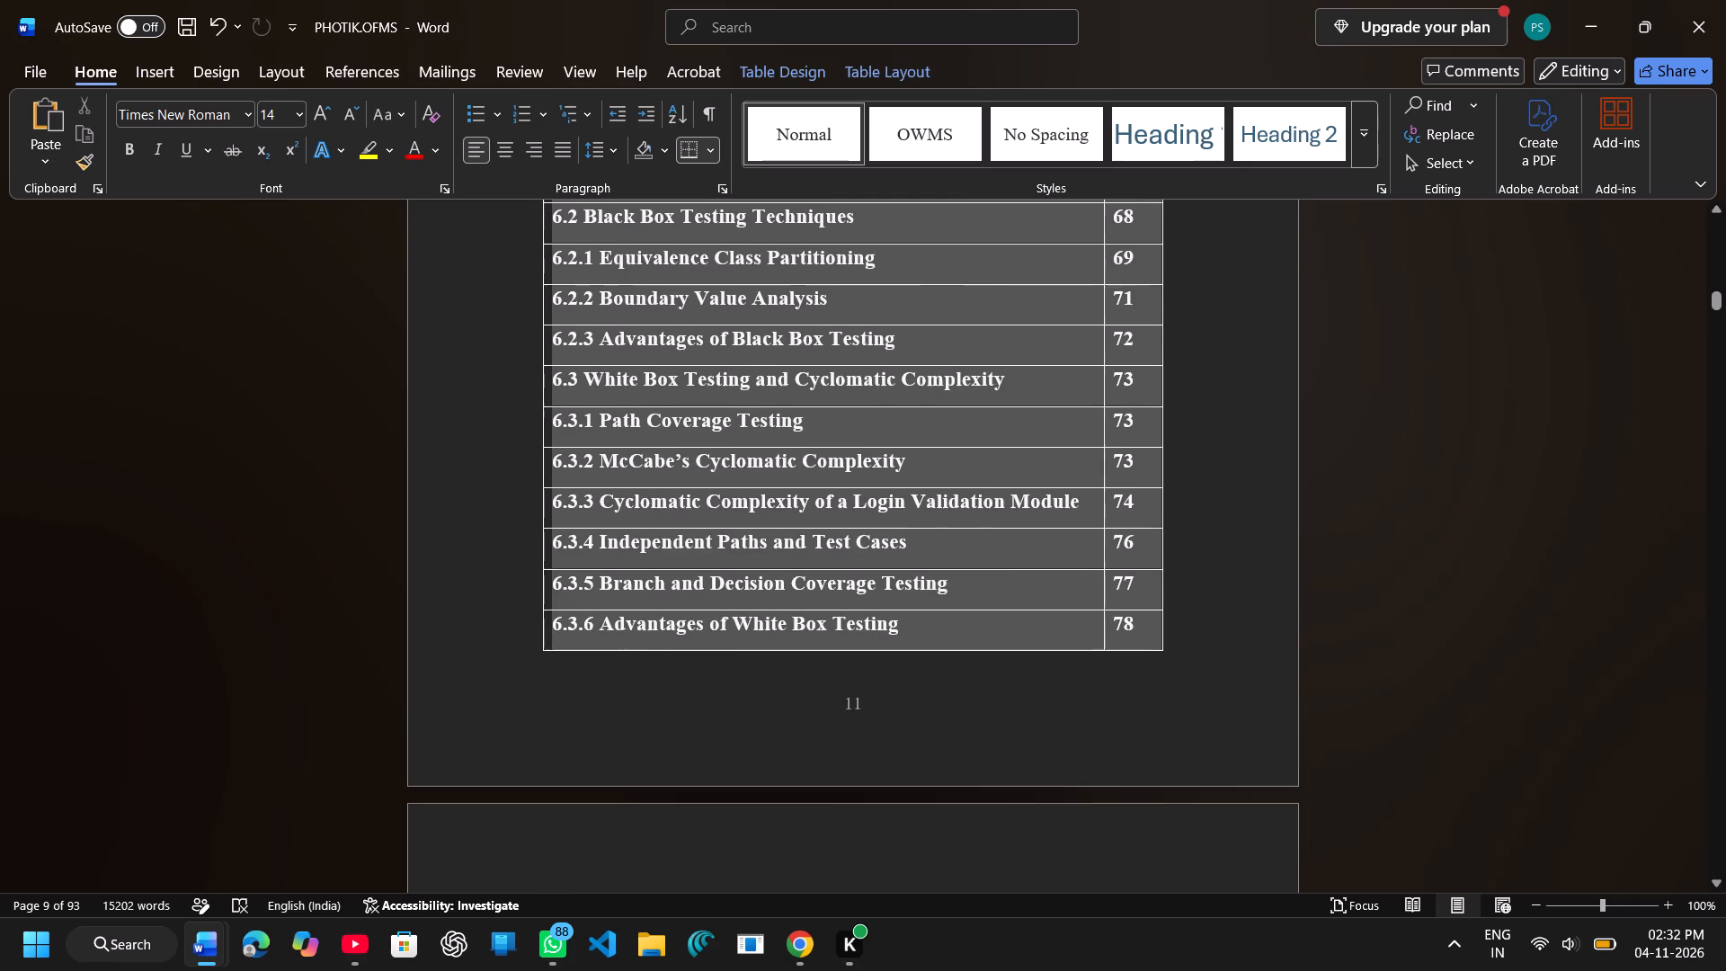
pyautogui.moveTo(1177, 925); pyautogui.dragTo(1153, 934)
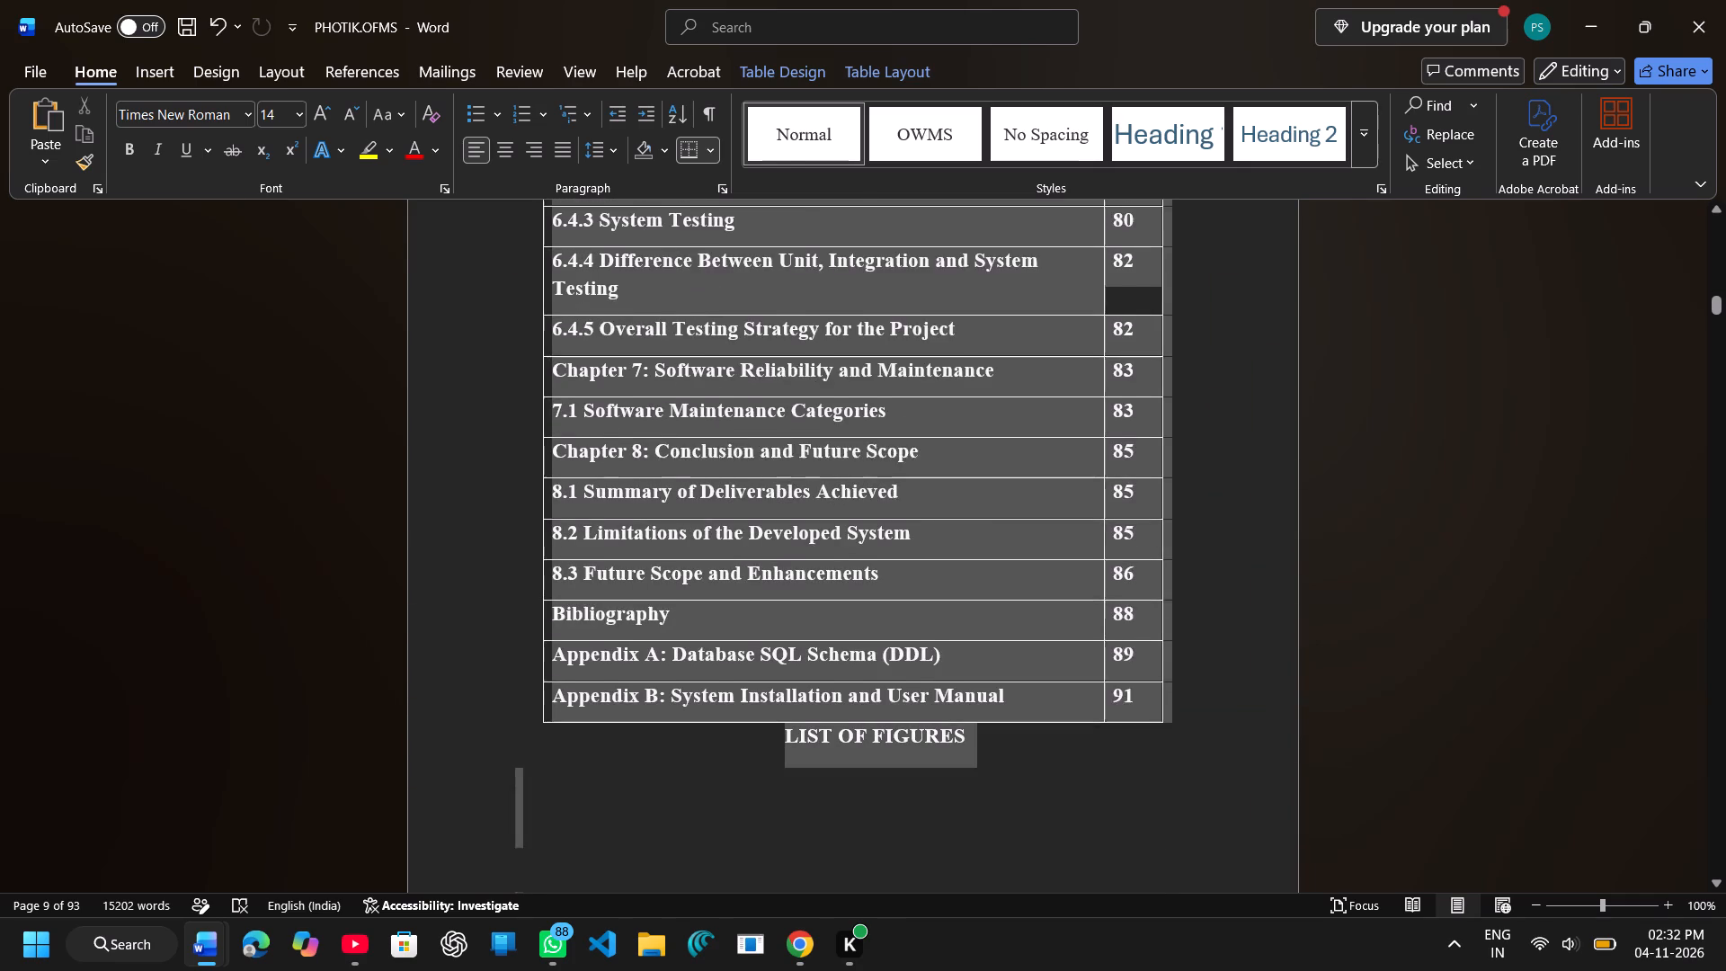
pyautogui.moveTo(1153, 934); pyautogui.dragTo(1161, 673)
pyautogui.hotkey('ctrl', 'c')
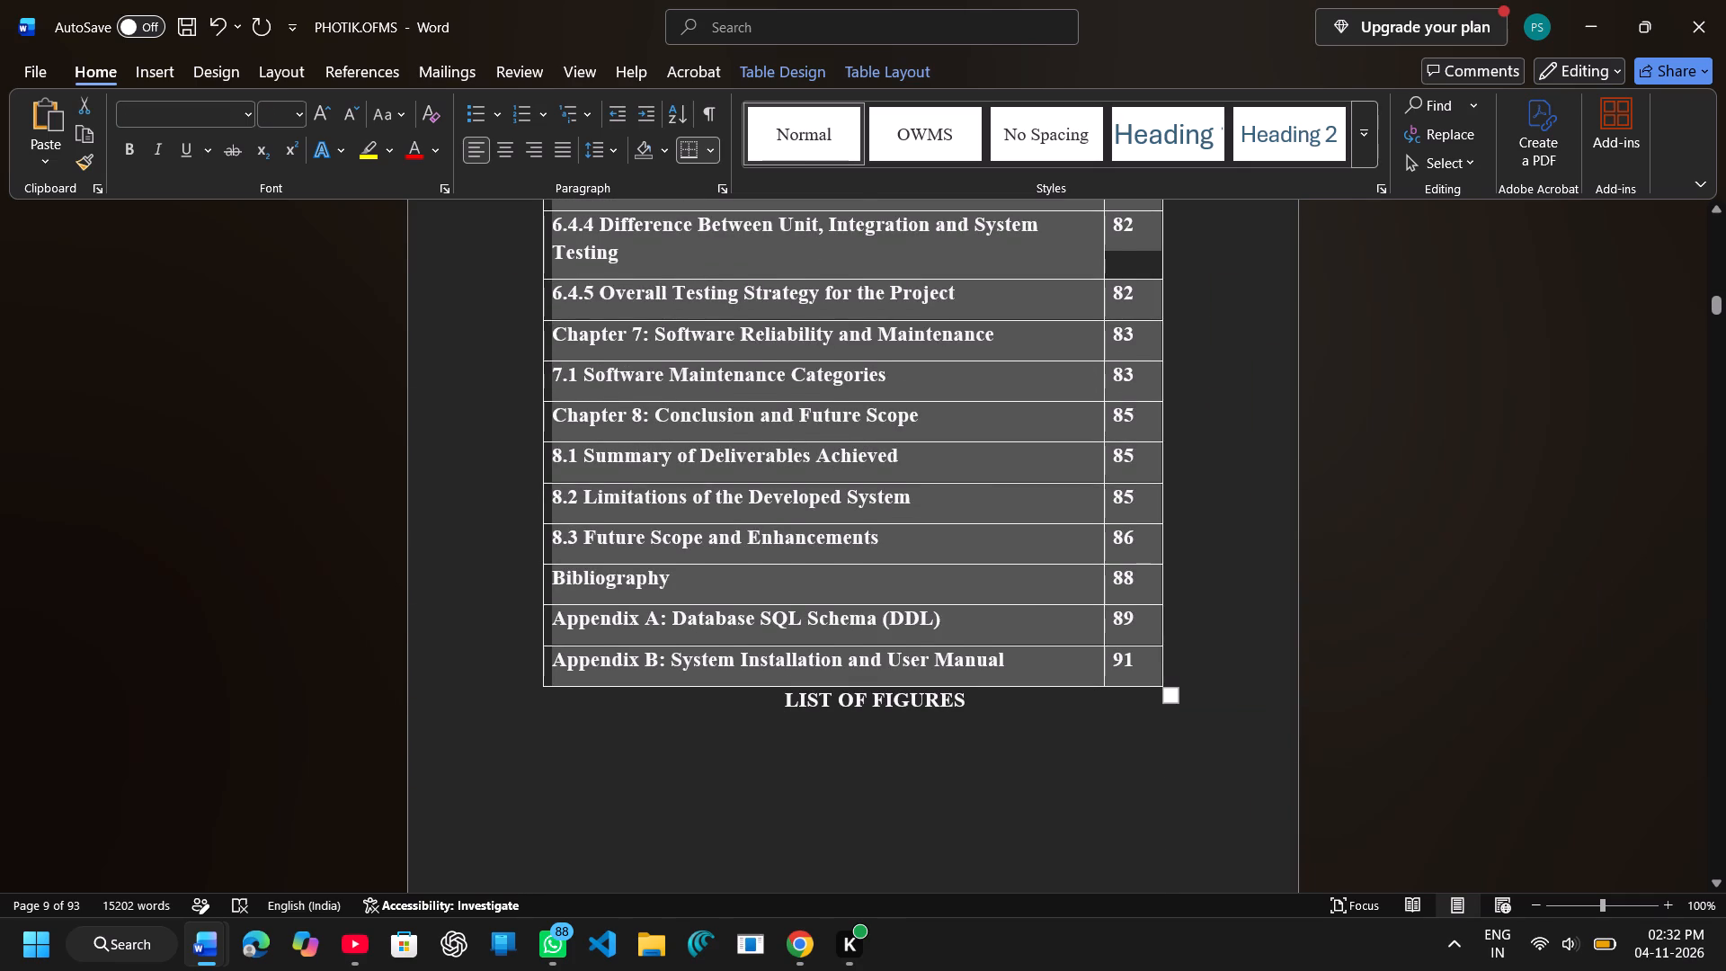
# Delete the LIST OF FIGURES heading directly below the contents table on page 12.
pyautogui.click(997, 711)
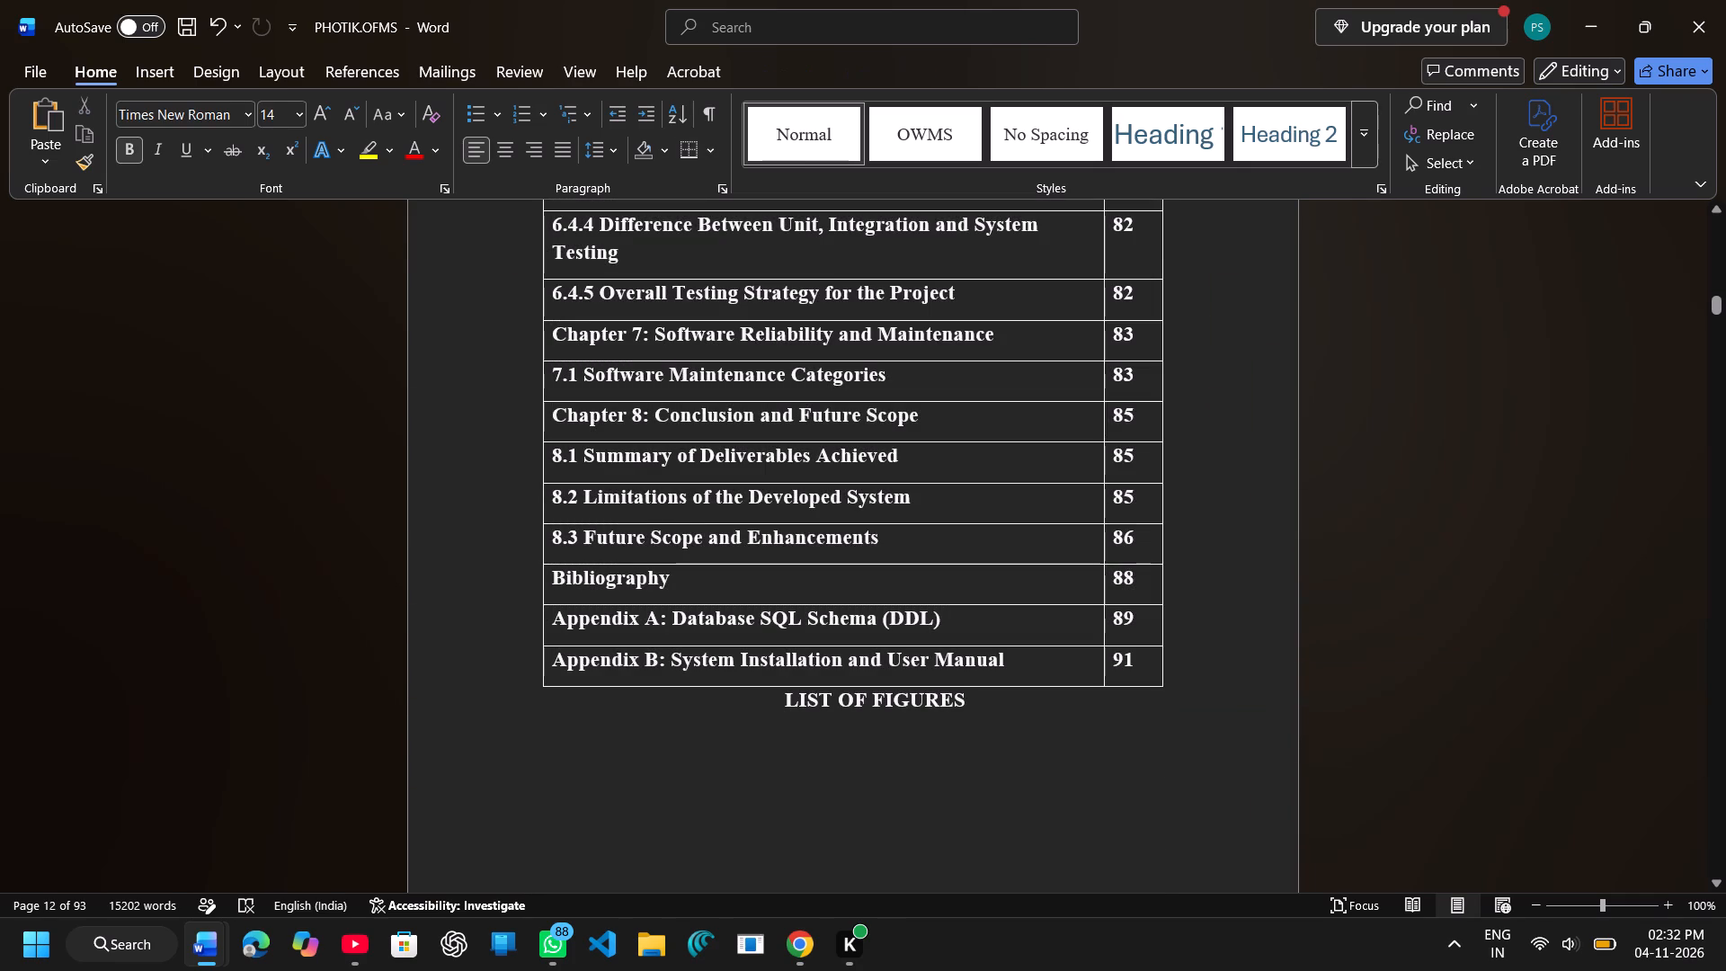
pyautogui.press('BackSpace')
pyautogui.press('BackSpace')
pyautogui.press('BackSpace')
pyautogui.press('BackSpace')
pyautogui.press('BackSpace')
pyautogui.press('BackSpace')
pyautogui.press('BackSpace')
pyautogui.press('BackSpace')
pyautogui.press('BackSpace')
pyautogui.press('BackSpace')
pyautogui.press('BackSpace')
pyautogui.press('BackSpace')
pyautogui.press('BackSpace')
pyautogui.press('BackSpace')
pyautogui.press('BackSpace')
pyautogui.press('BackSpace')
pyautogui.press('BackSpace')
pyautogui.press('BackSpace')
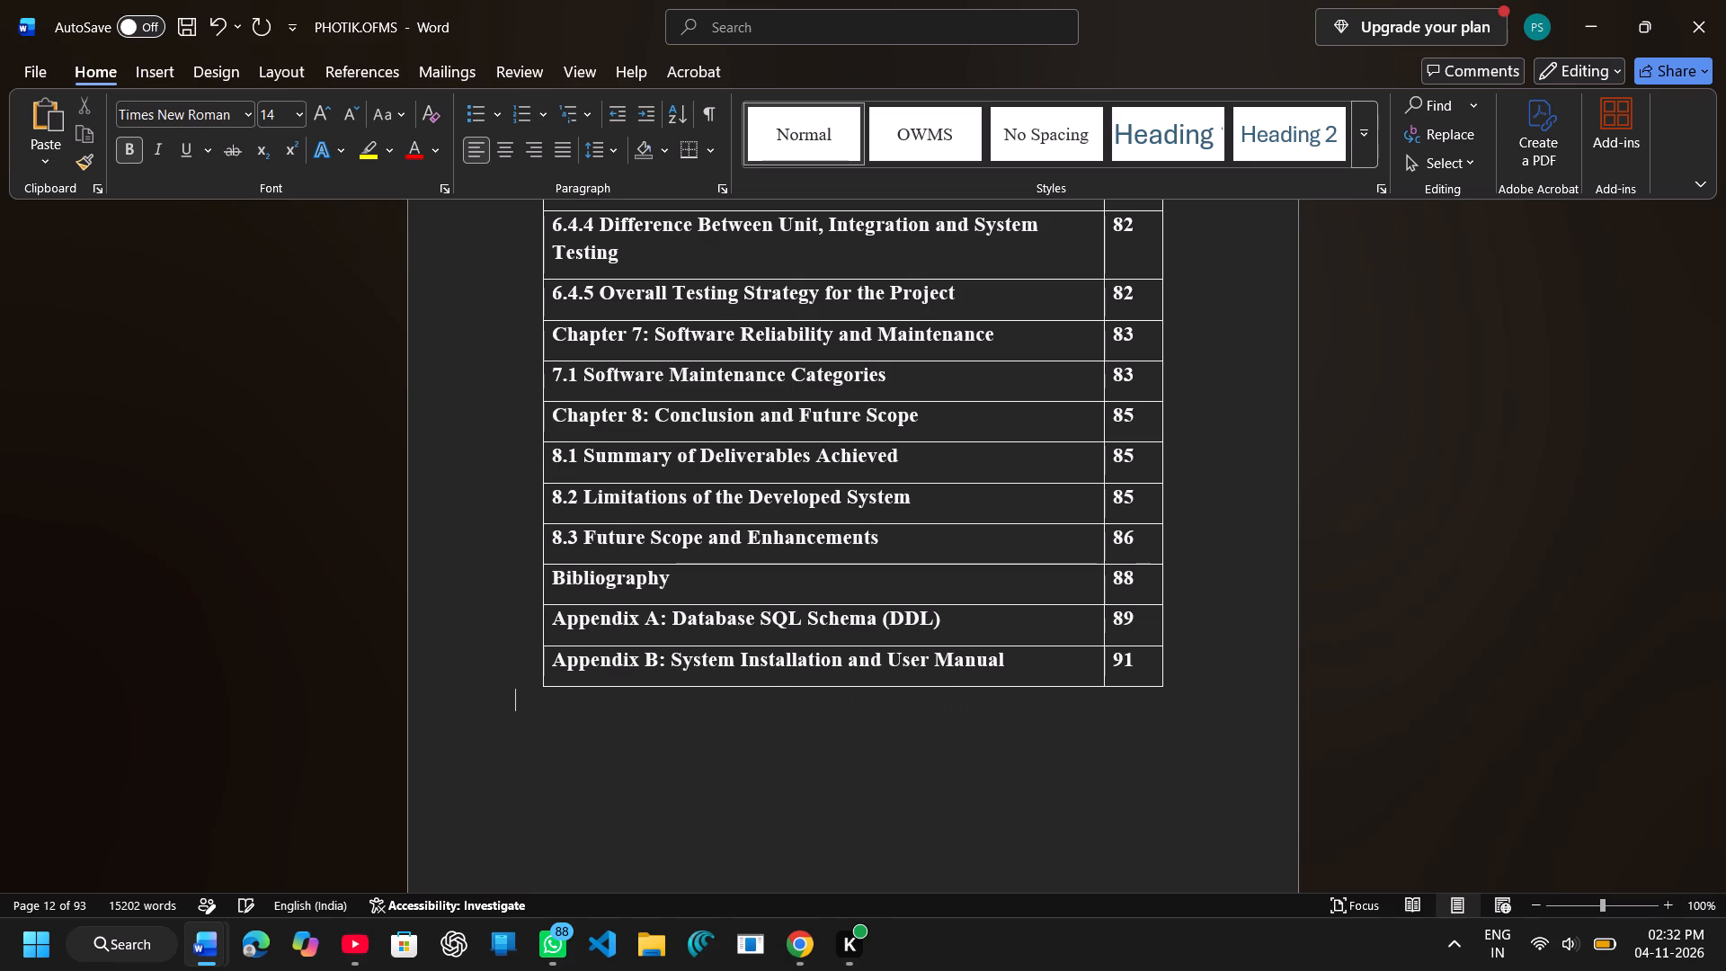
# Remove the blank lines and empty page between the contents table and the LIST OF TABLES heading.
pyautogui.press('BackSpace')
pyautogui.scroll(-1, 997, 711)
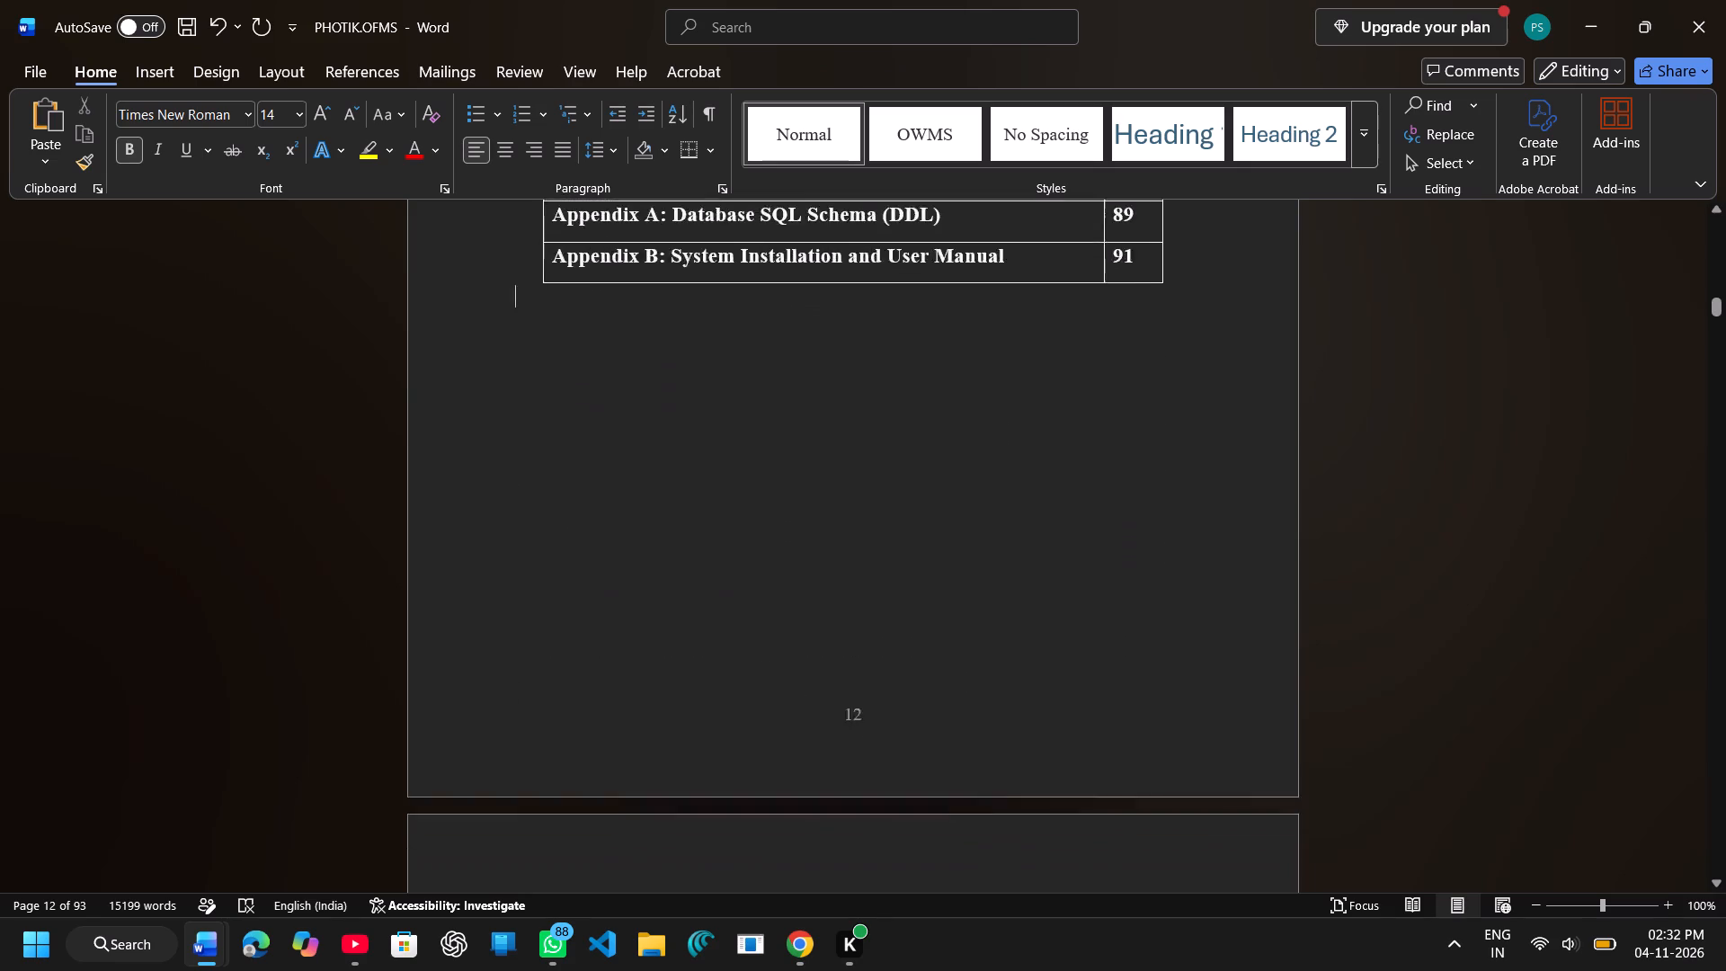
pyautogui.scroll(-2, 997, 711)
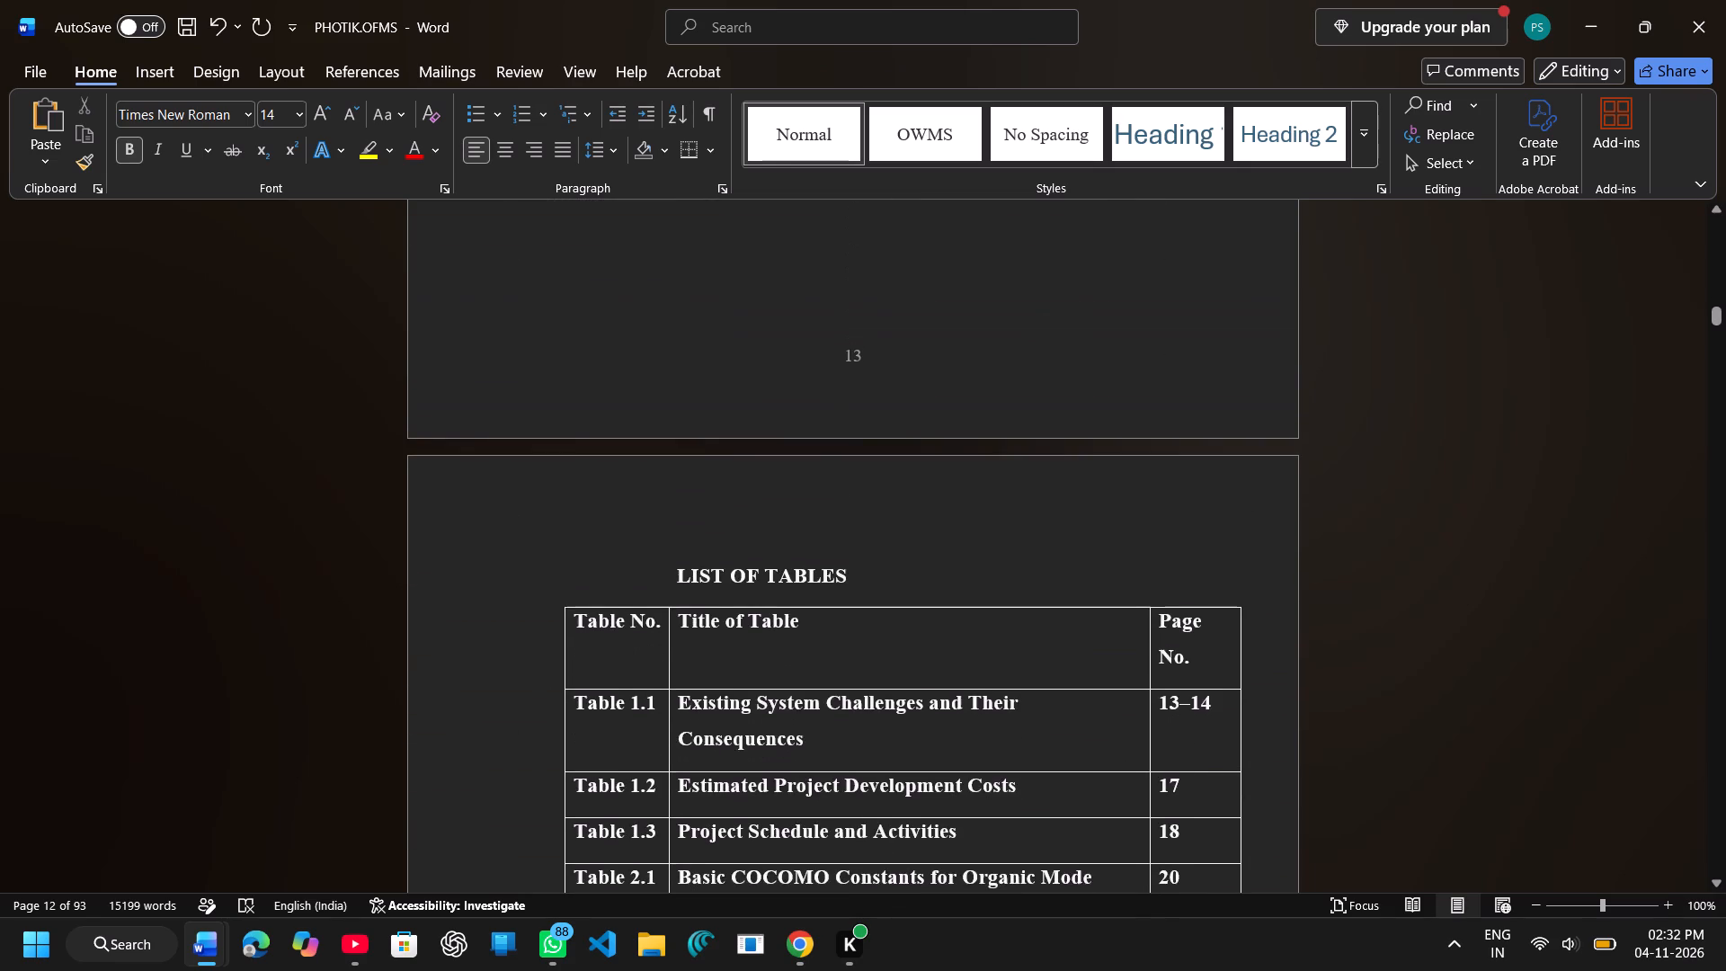
pyautogui.click(672, 589)
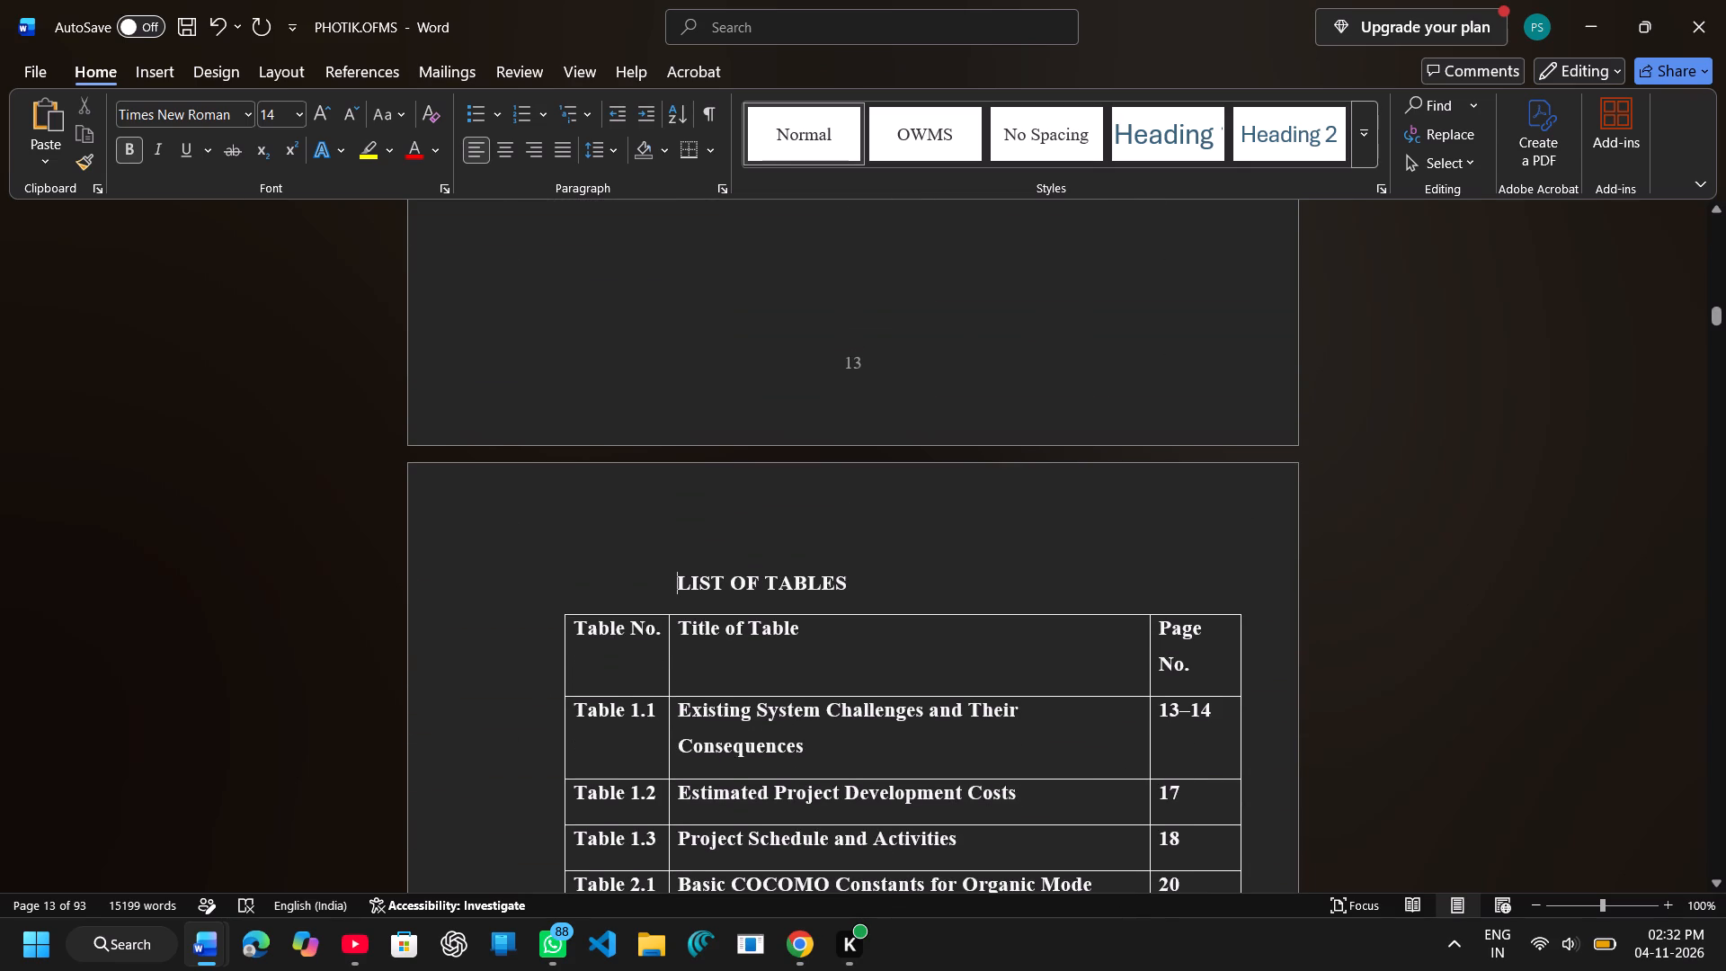
pyautogui.press('BackSpace')
pyautogui.press('BackSpace')
pyautogui.press('BackSpace')
pyautogui.press('BackSpace')
pyautogui.press('BackSpace')
pyautogui.press('BackSpace')
pyautogui.press('BackSpace')
pyautogui.press('BackSpace')
pyautogui.press('BackSpace')
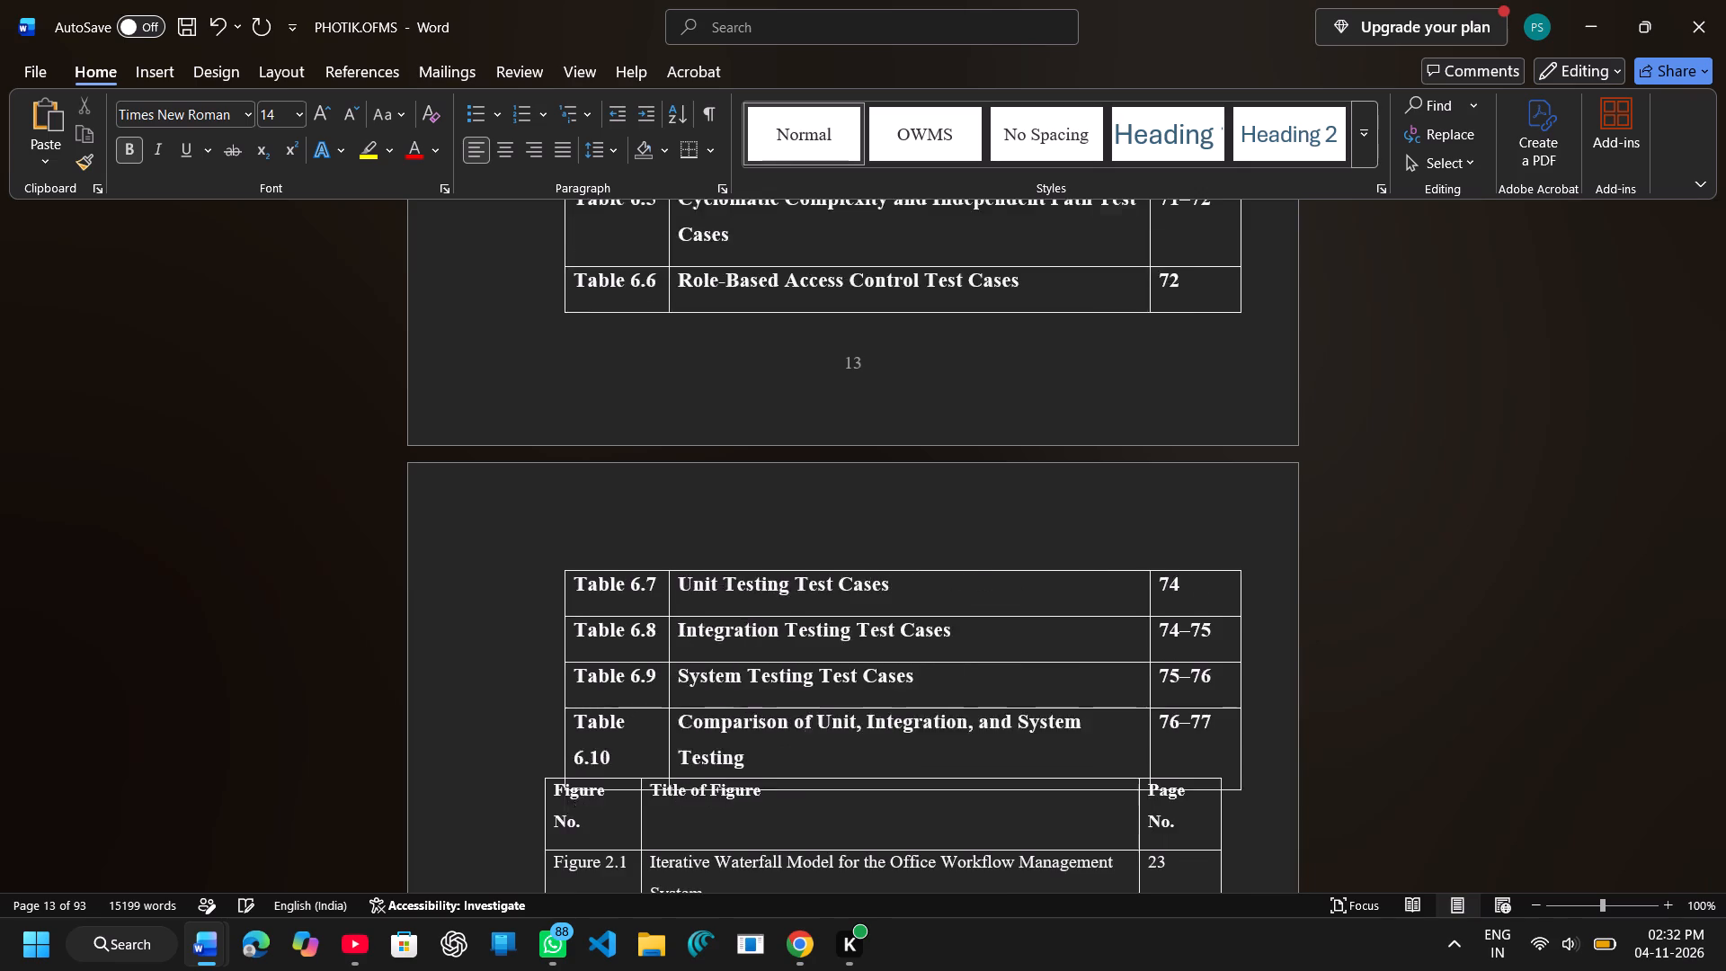
# Indent the LIST OF TABLES heading with five tab stops so it sits roughly centred above its table.
pyautogui.hscroll(1, 672, 589)
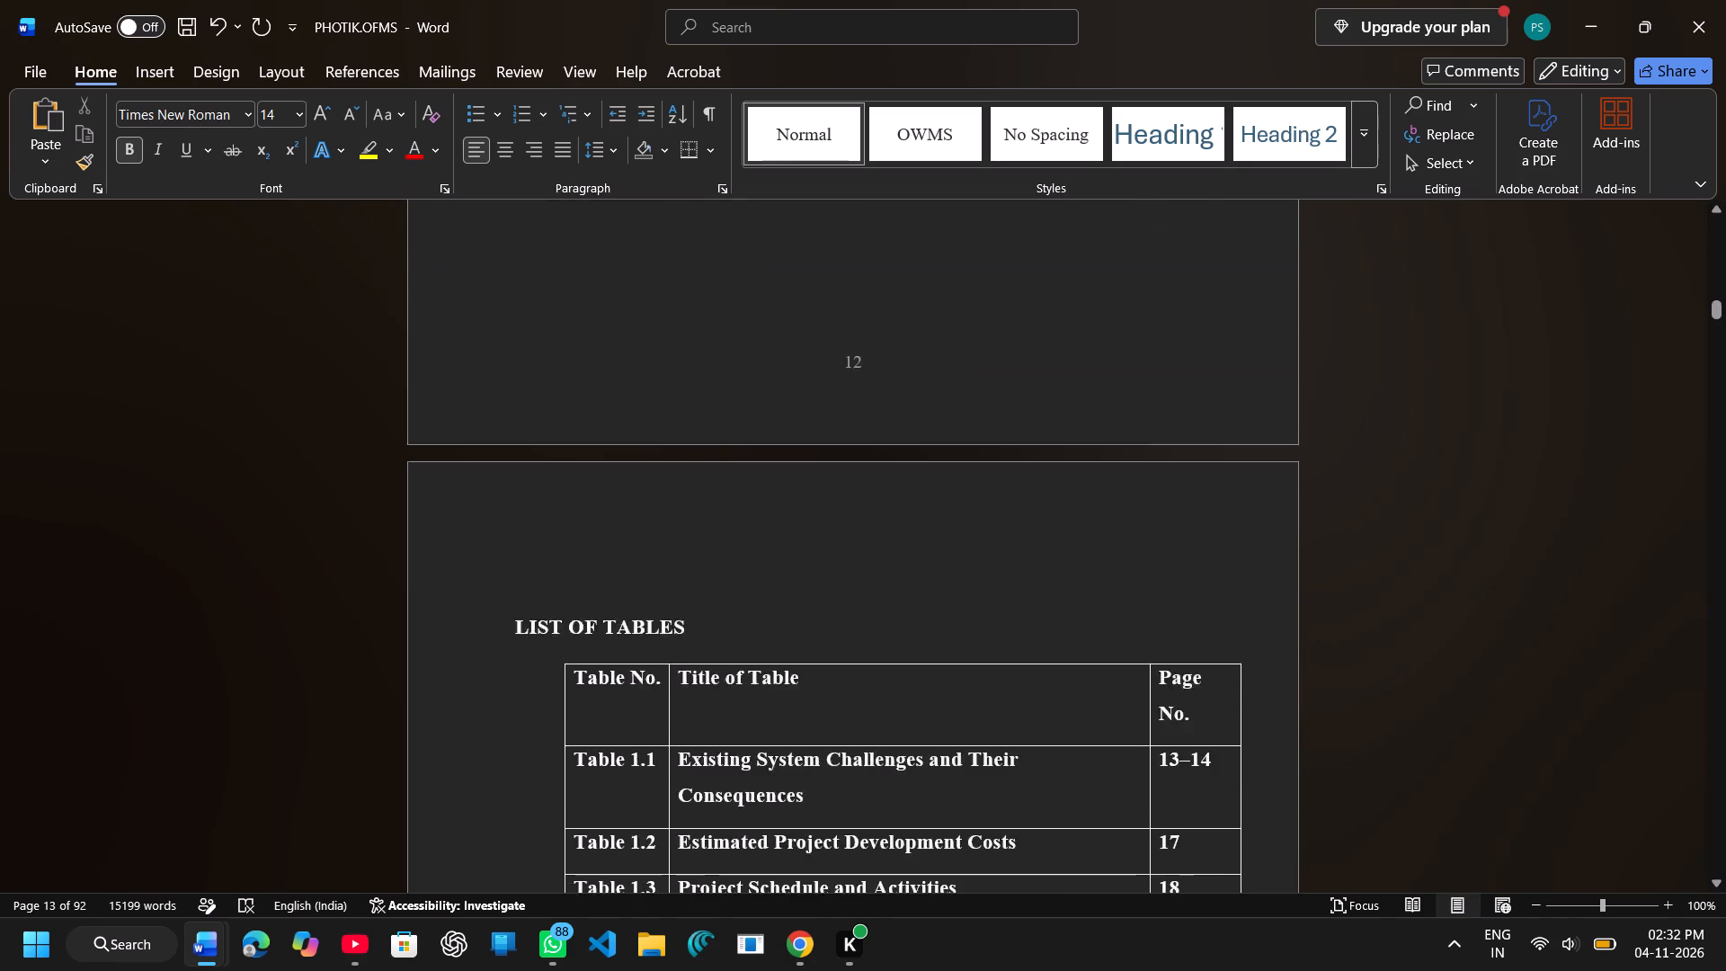
pyautogui.hscroll(1, 672, 589)
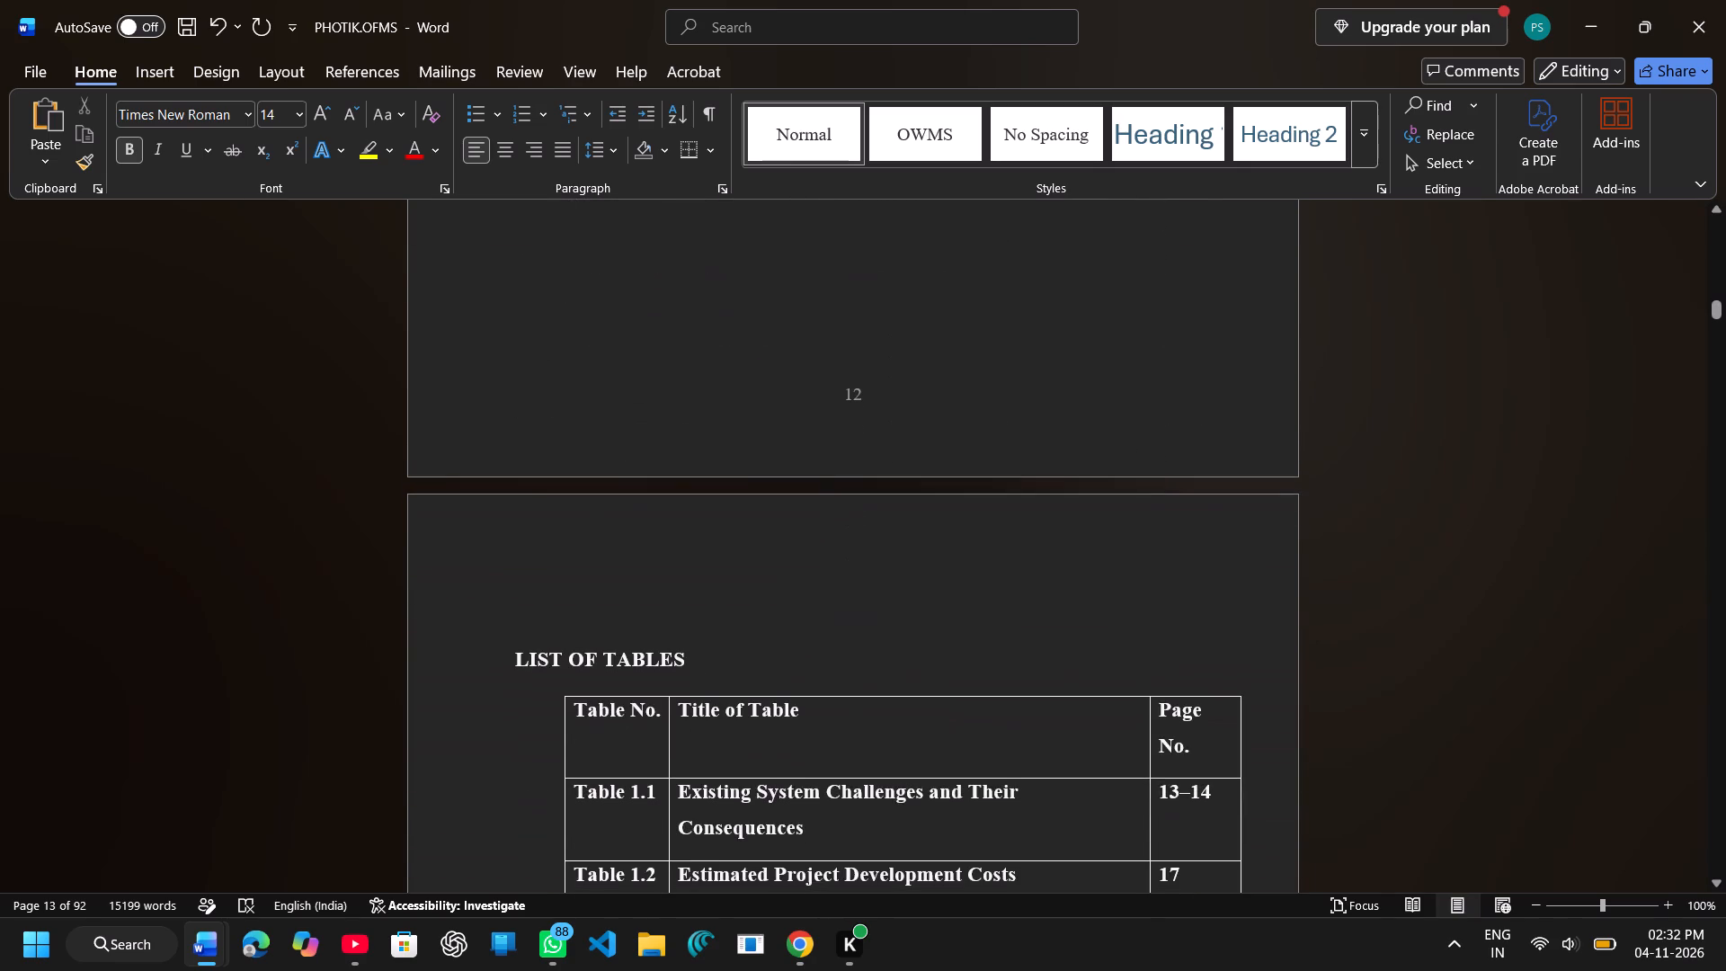
pyautogui.press('Tab')
pyautogui.press('Tab')
pyautogui.press('Tab')
pyautogui.press('Tab')
pyautogui.press('Tab')
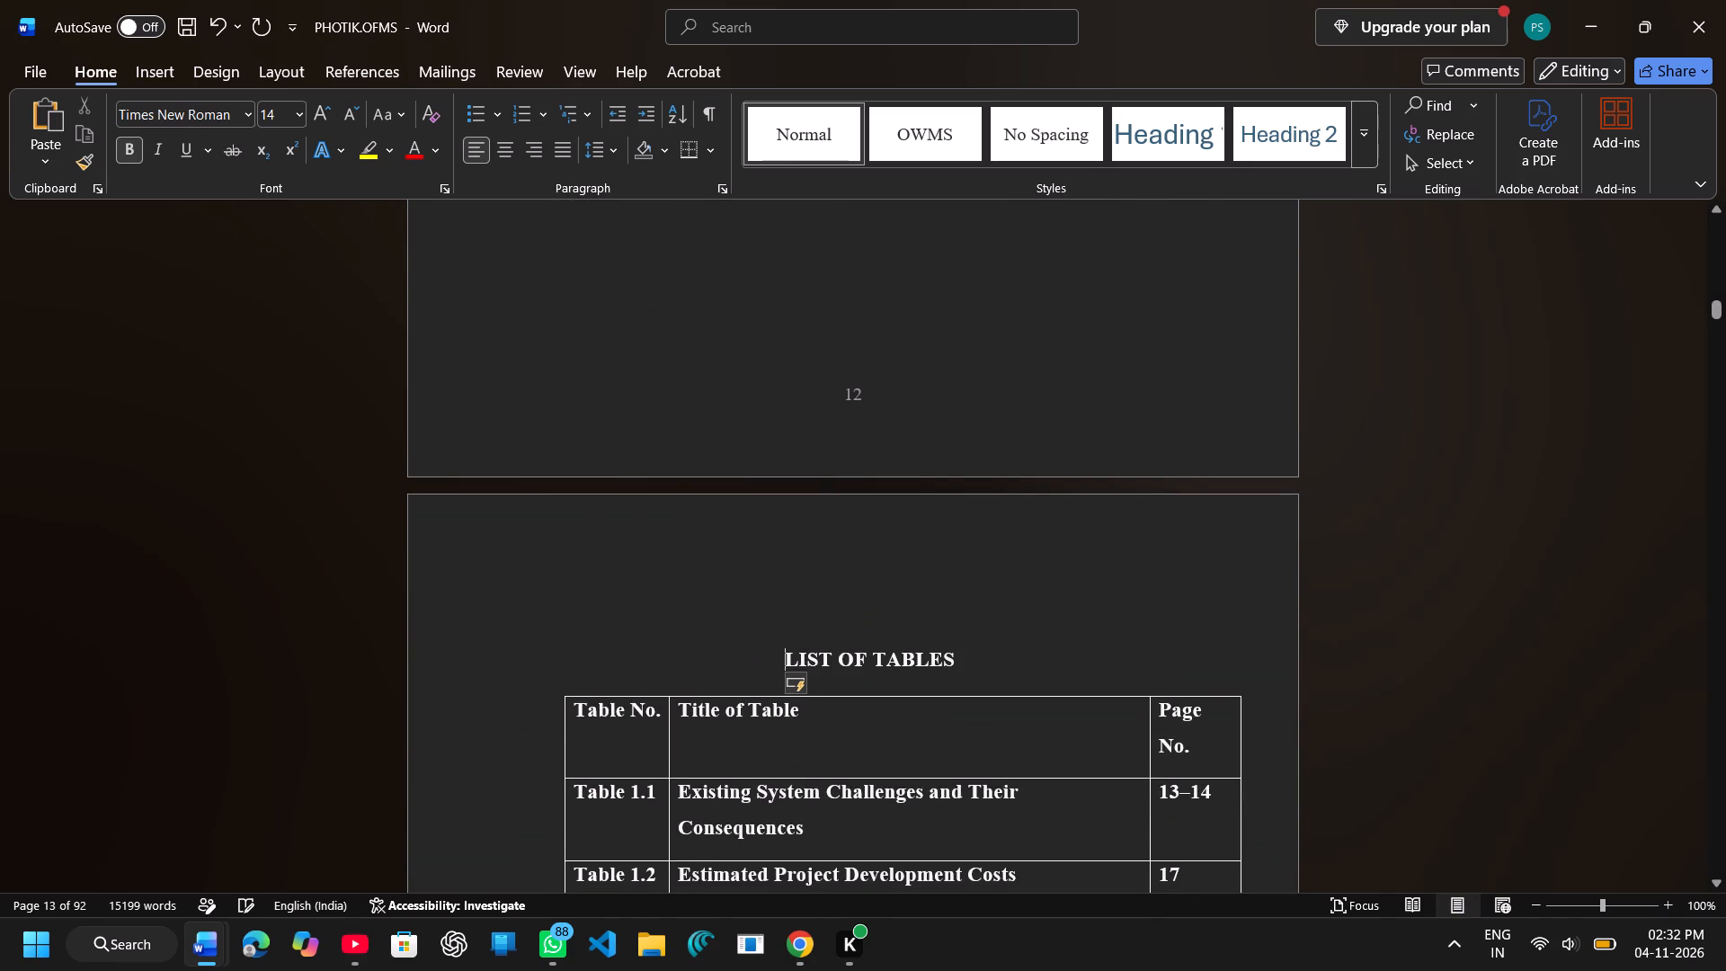
# Delete the CONTENT column from the contents table that starts on page 9.
pyautogui.scroll(4, 672, 589)
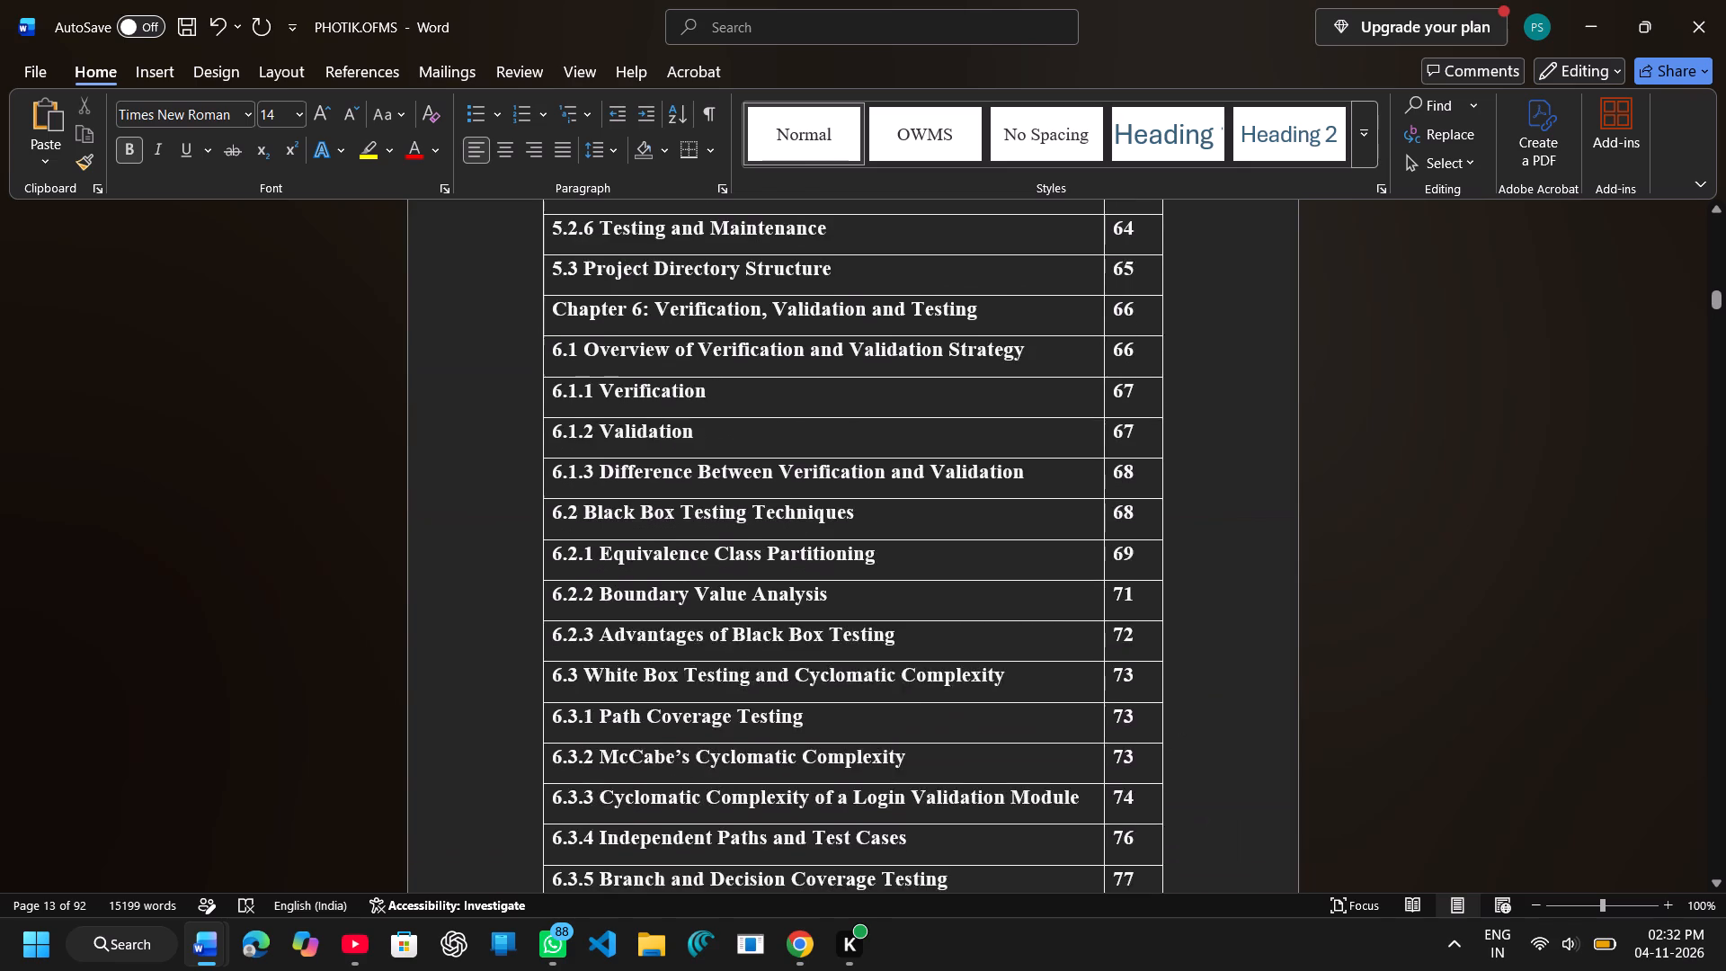
pyautogui.scroll(4, 672, 589)
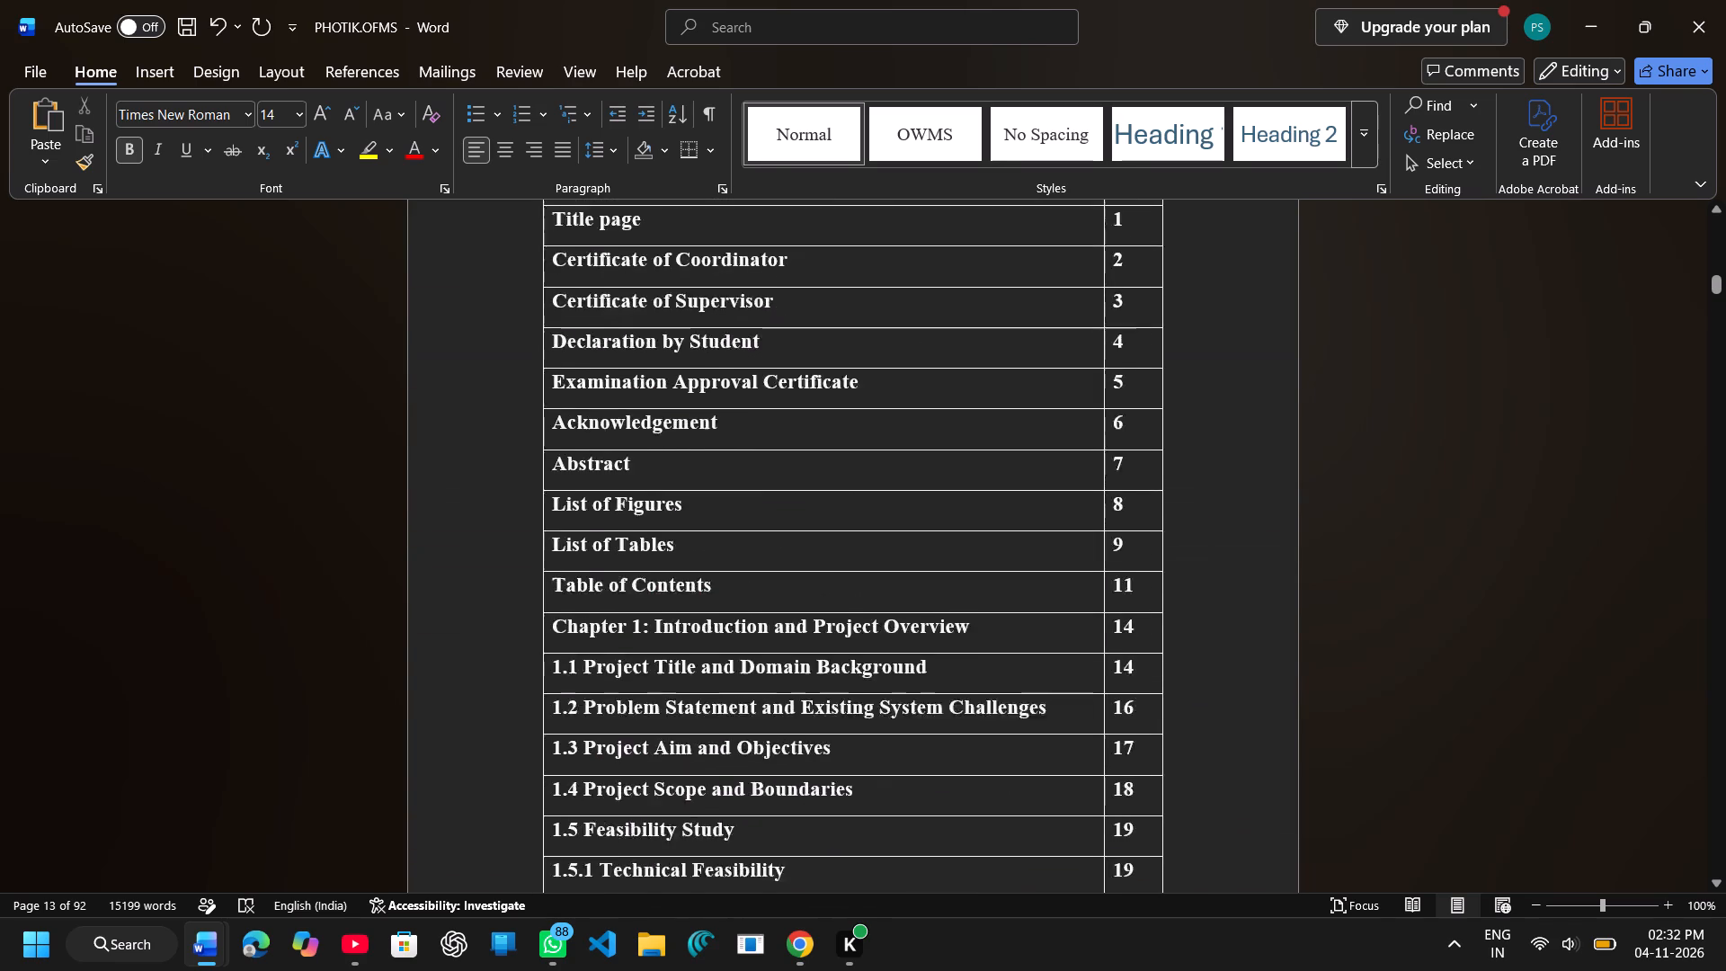
pyautogui.scroll(2, 672, 589)
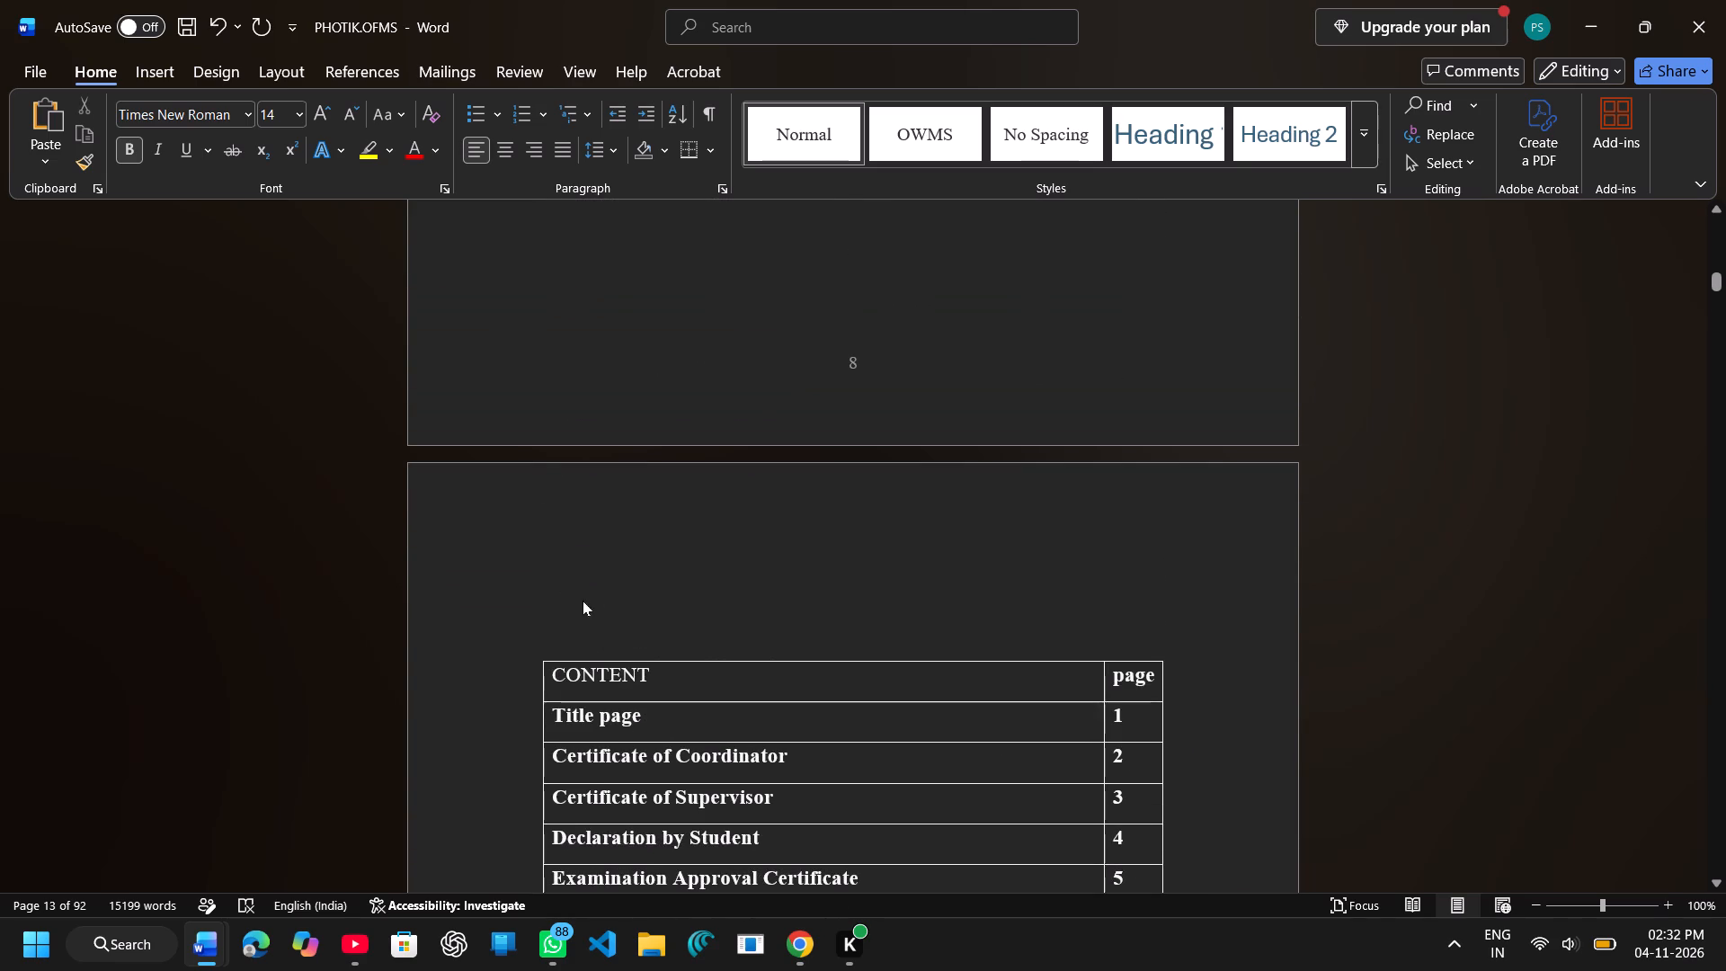
pyautogui.click(583, 629)
pyautogui.click(583, 629)
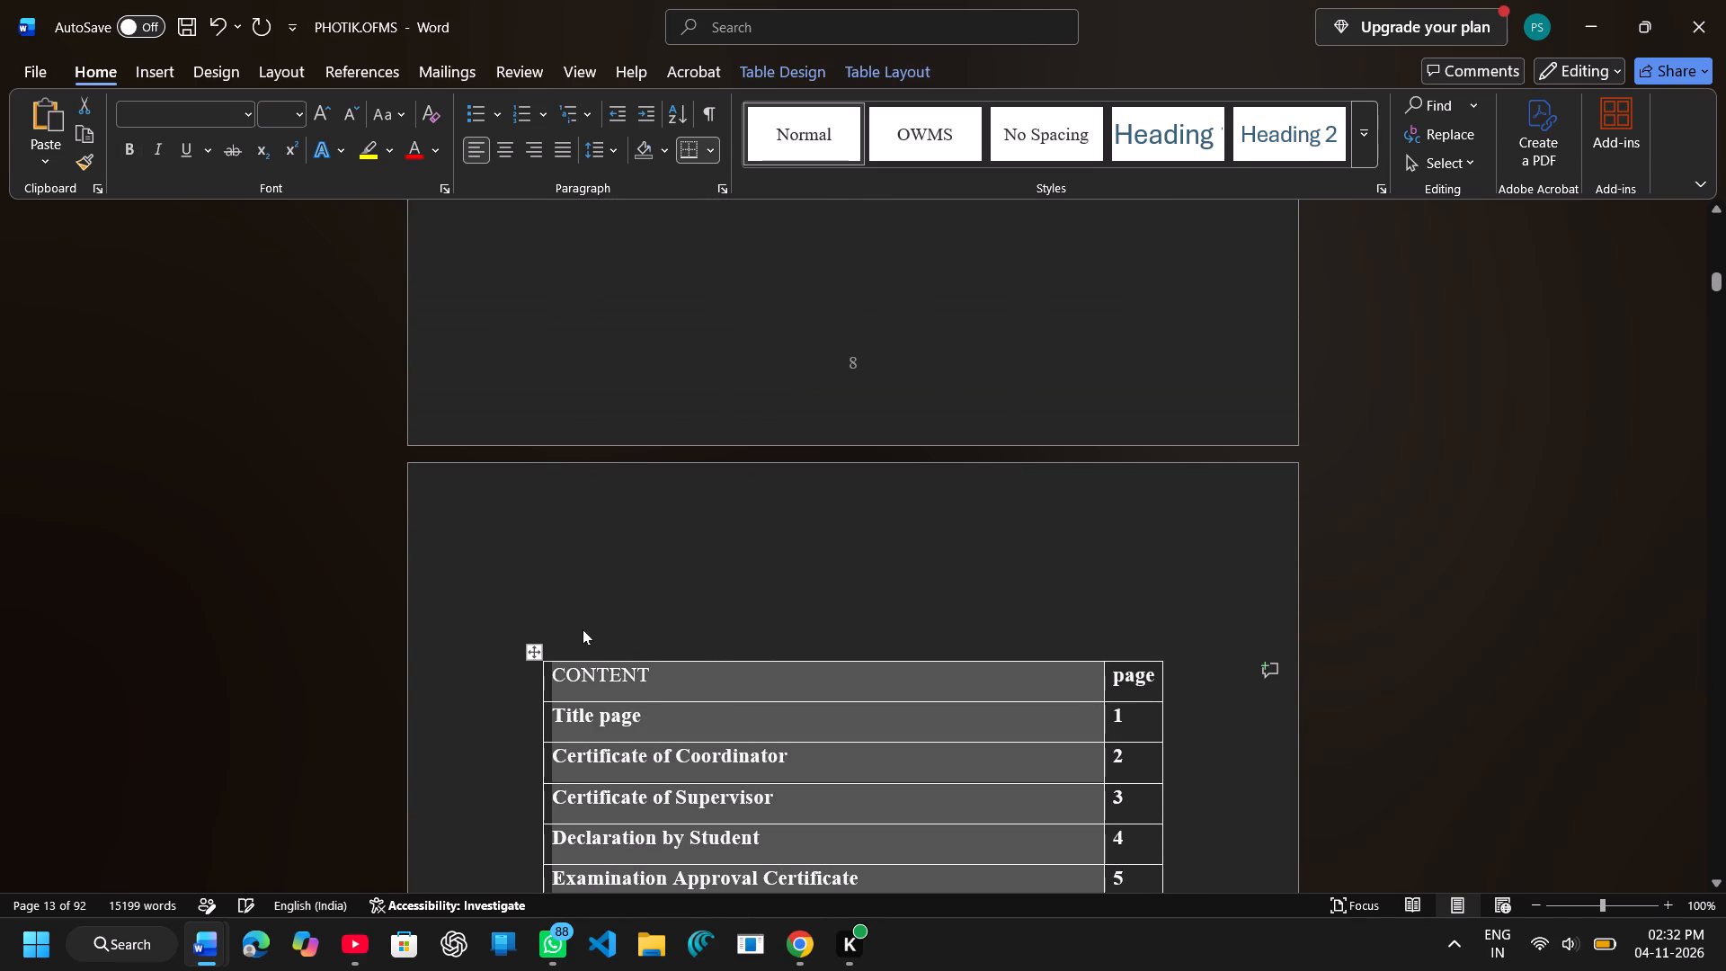
pyautogui.press('BackSpace')
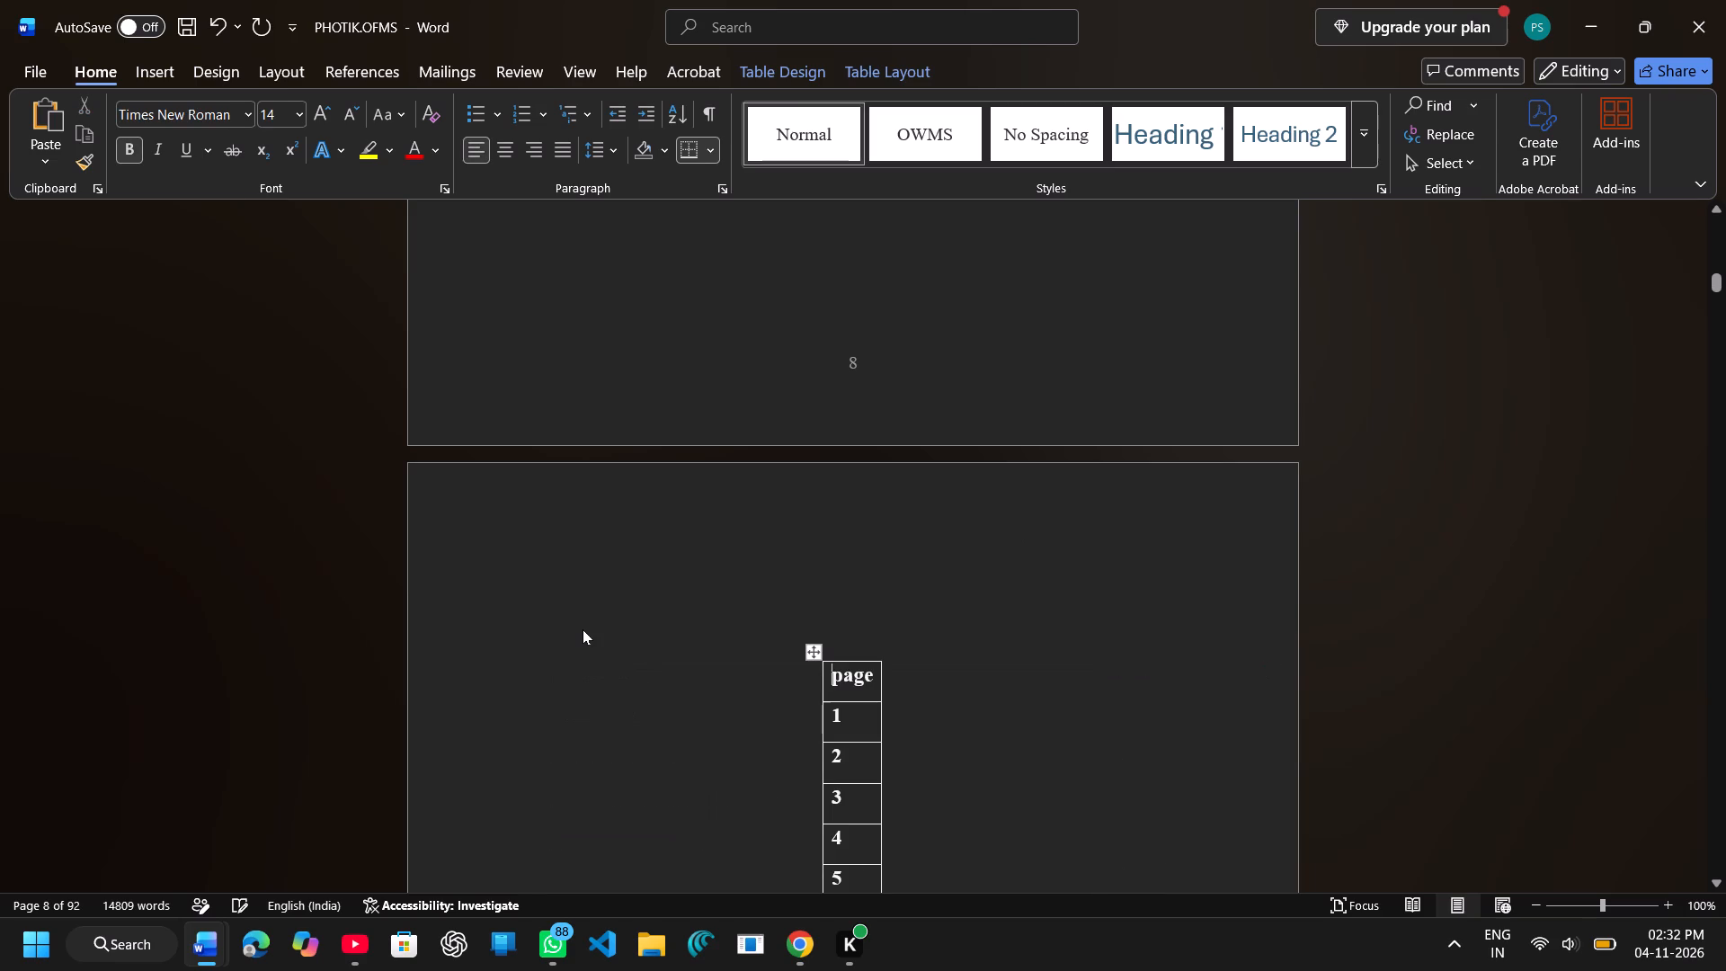
# Delete the remaining page-number column's rows from the page header row through the row numbered 86.
pyautogui.click(834, 674)
pyautogui.press('BackSpace')
pyautogui.moveTo(834, 674); pyautogui.dragTo(861, 695)
pyautogui.moveTo(861, 695); pyautogui.dragTo(900, 970)
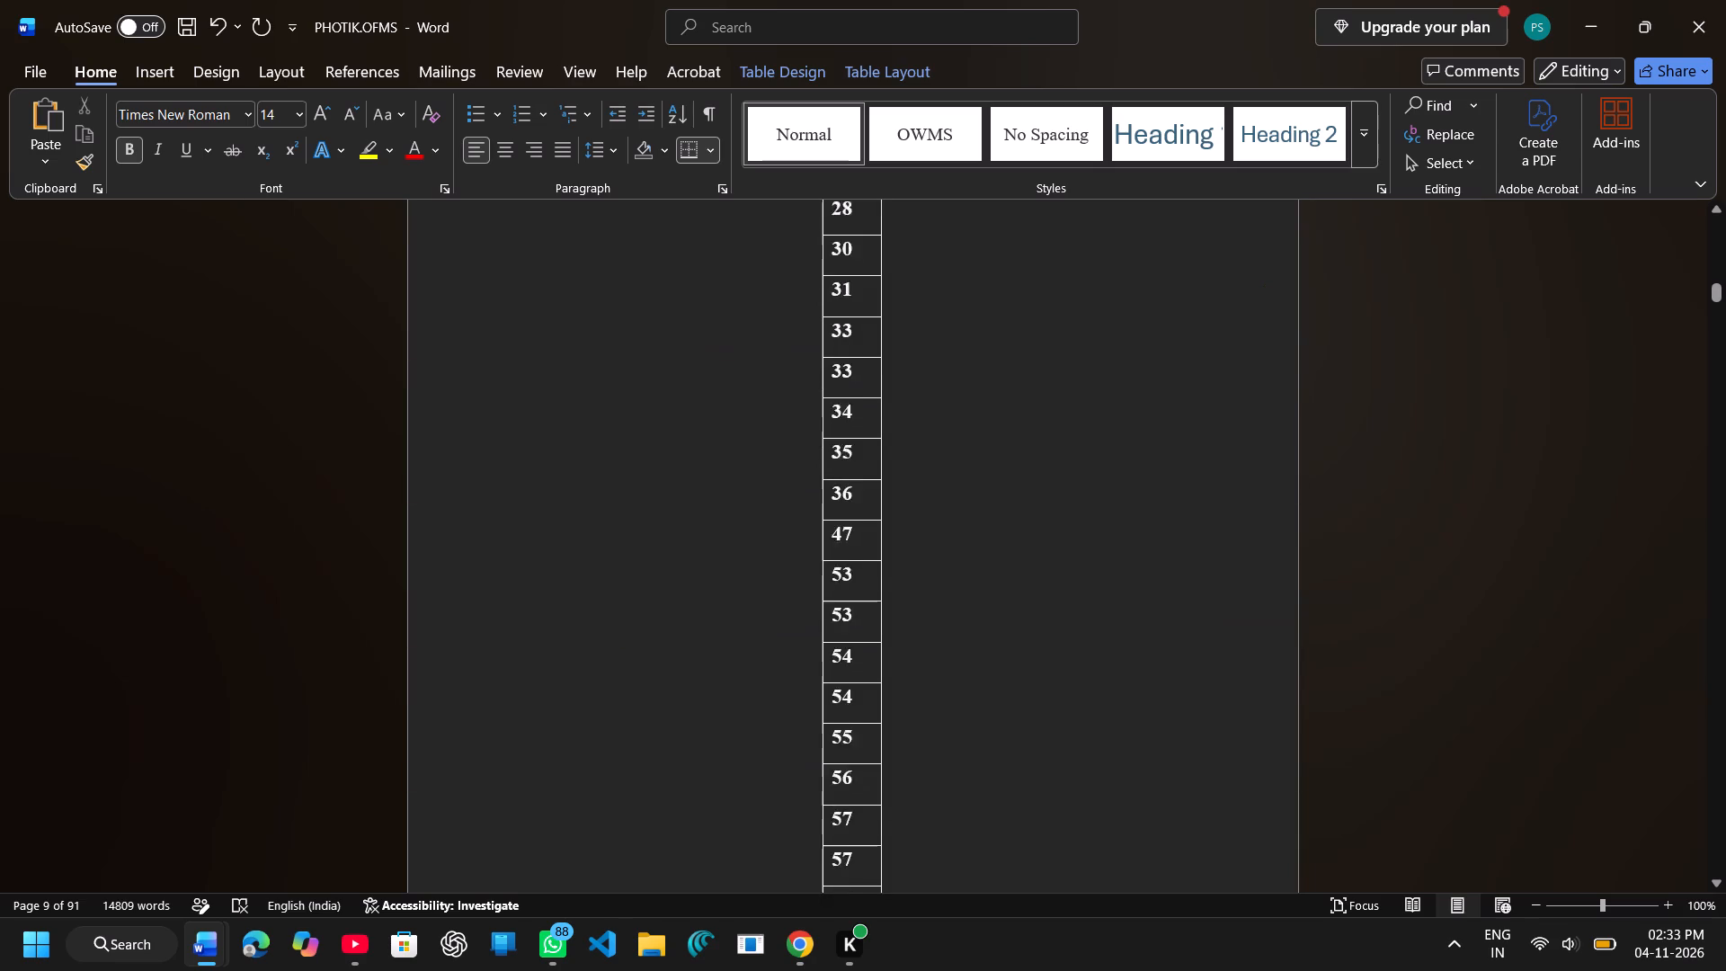
pyautogui.moveTo(900, 970); pyautogui.dragTo(888, 938)
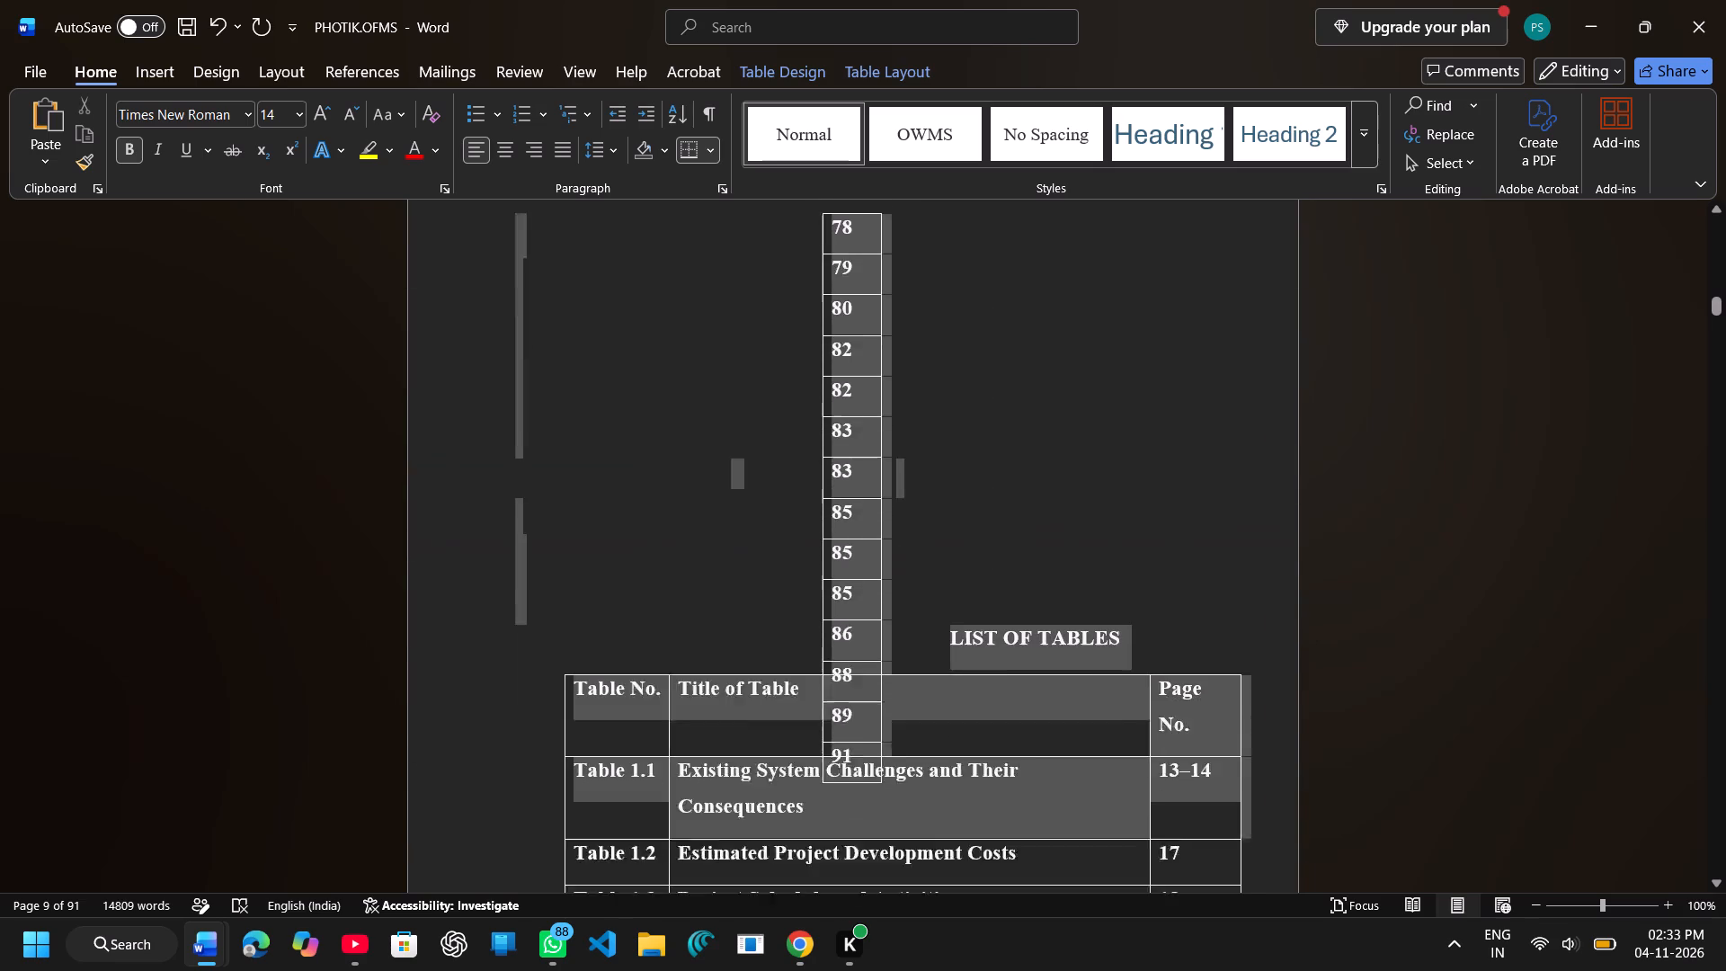
pyautogui.moveTo(888, 938); pyautogui.dragTo(884, 552)
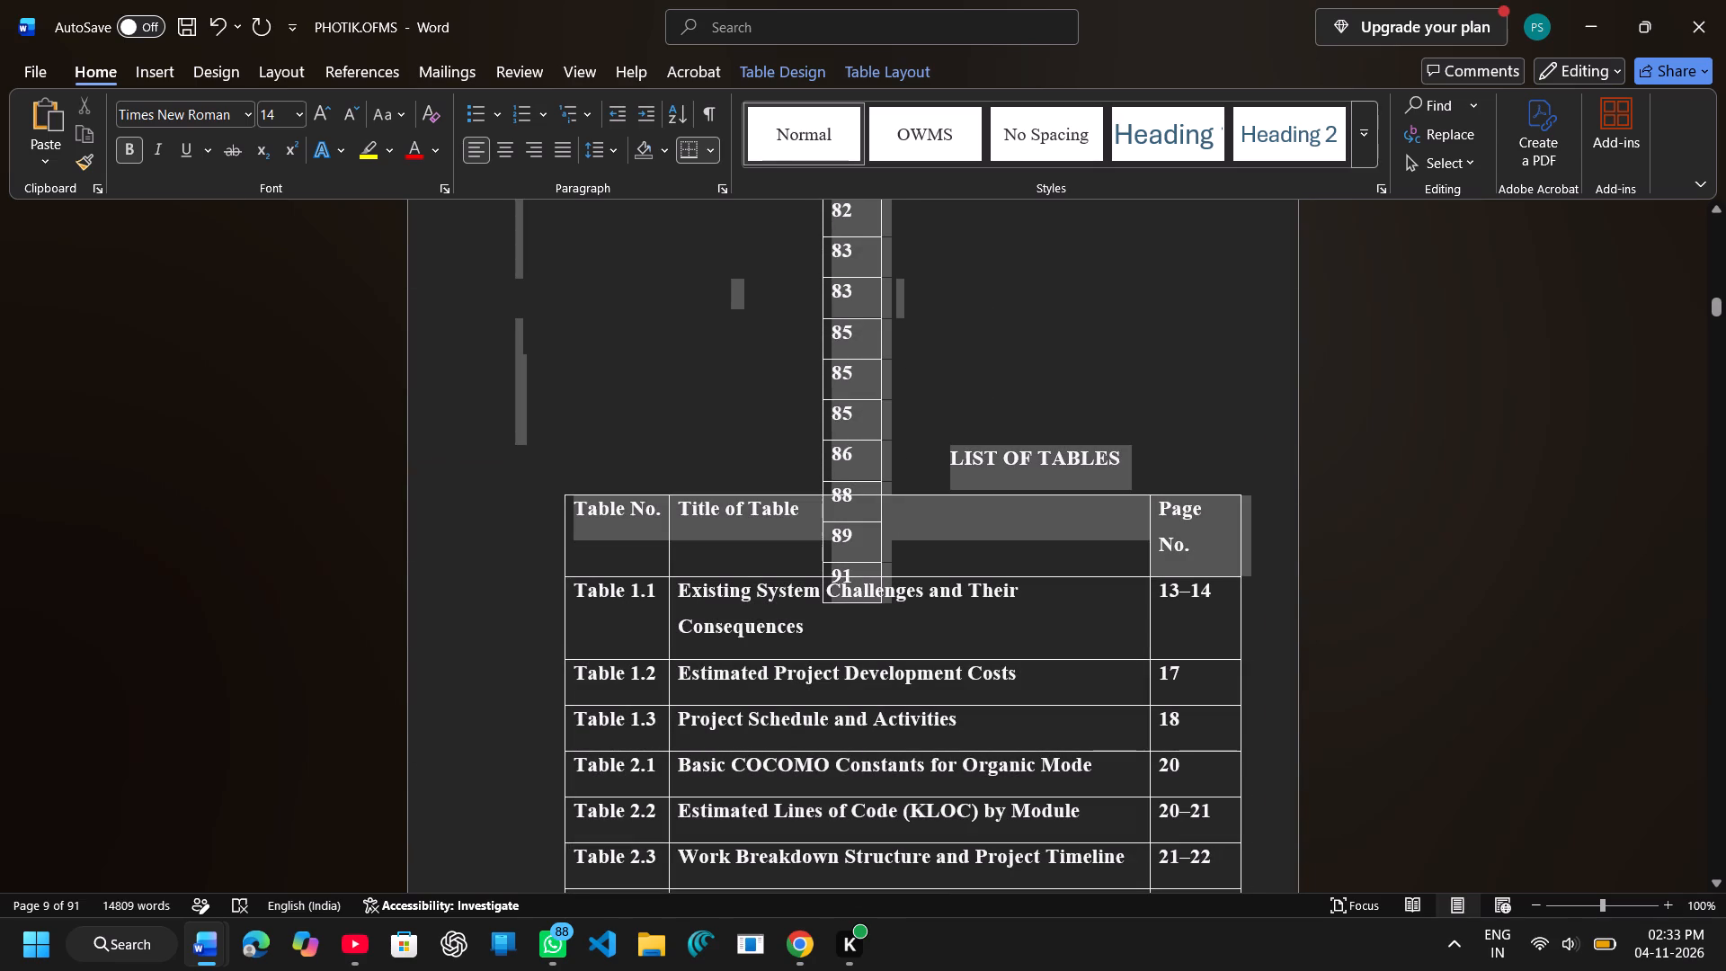
pyautogui.moveTo(884, 552); pyautogui.dragTo(877, 475)
pyautogui.press('BackSpace')
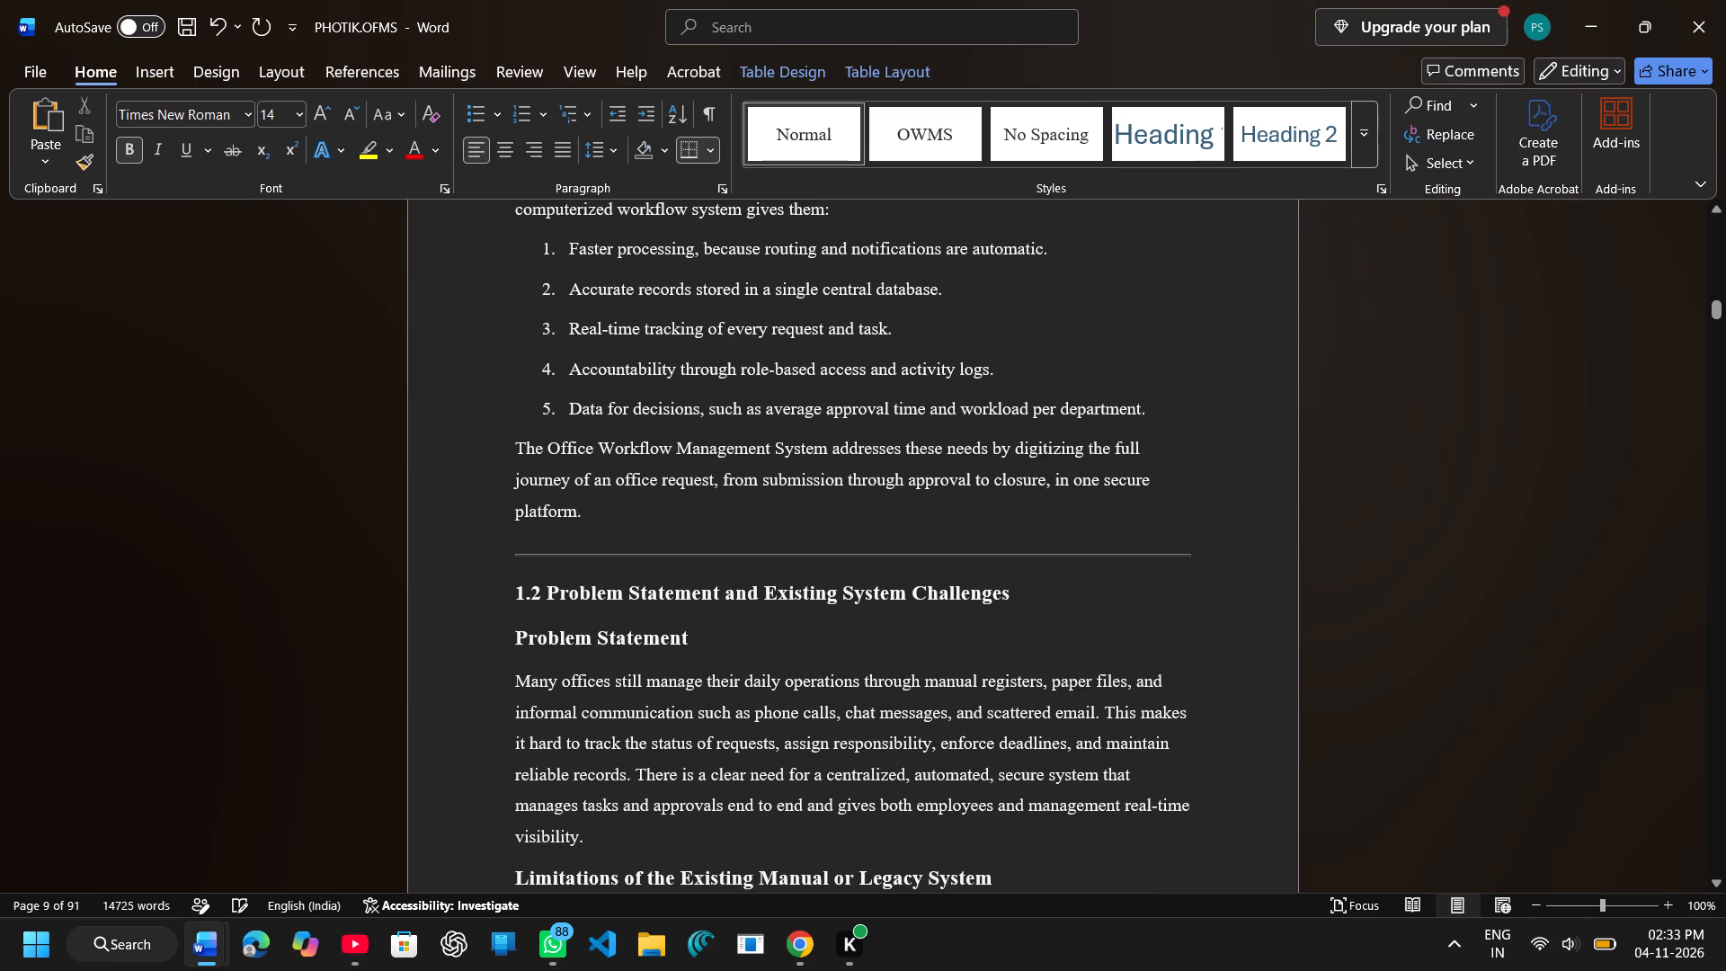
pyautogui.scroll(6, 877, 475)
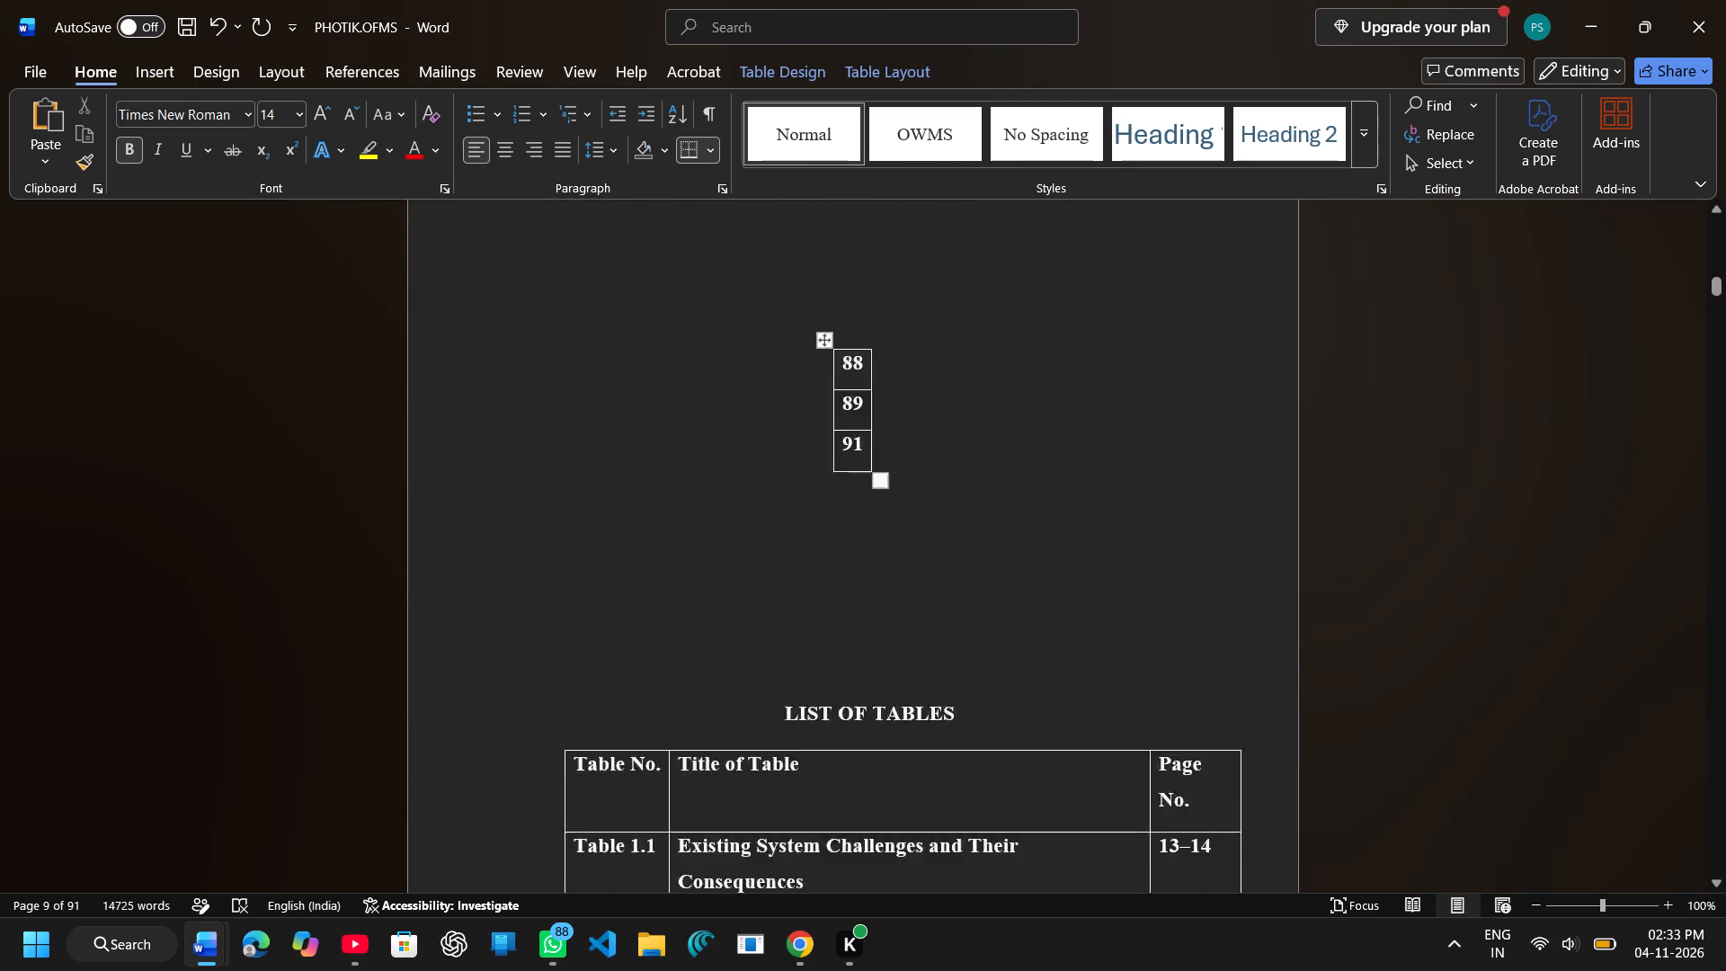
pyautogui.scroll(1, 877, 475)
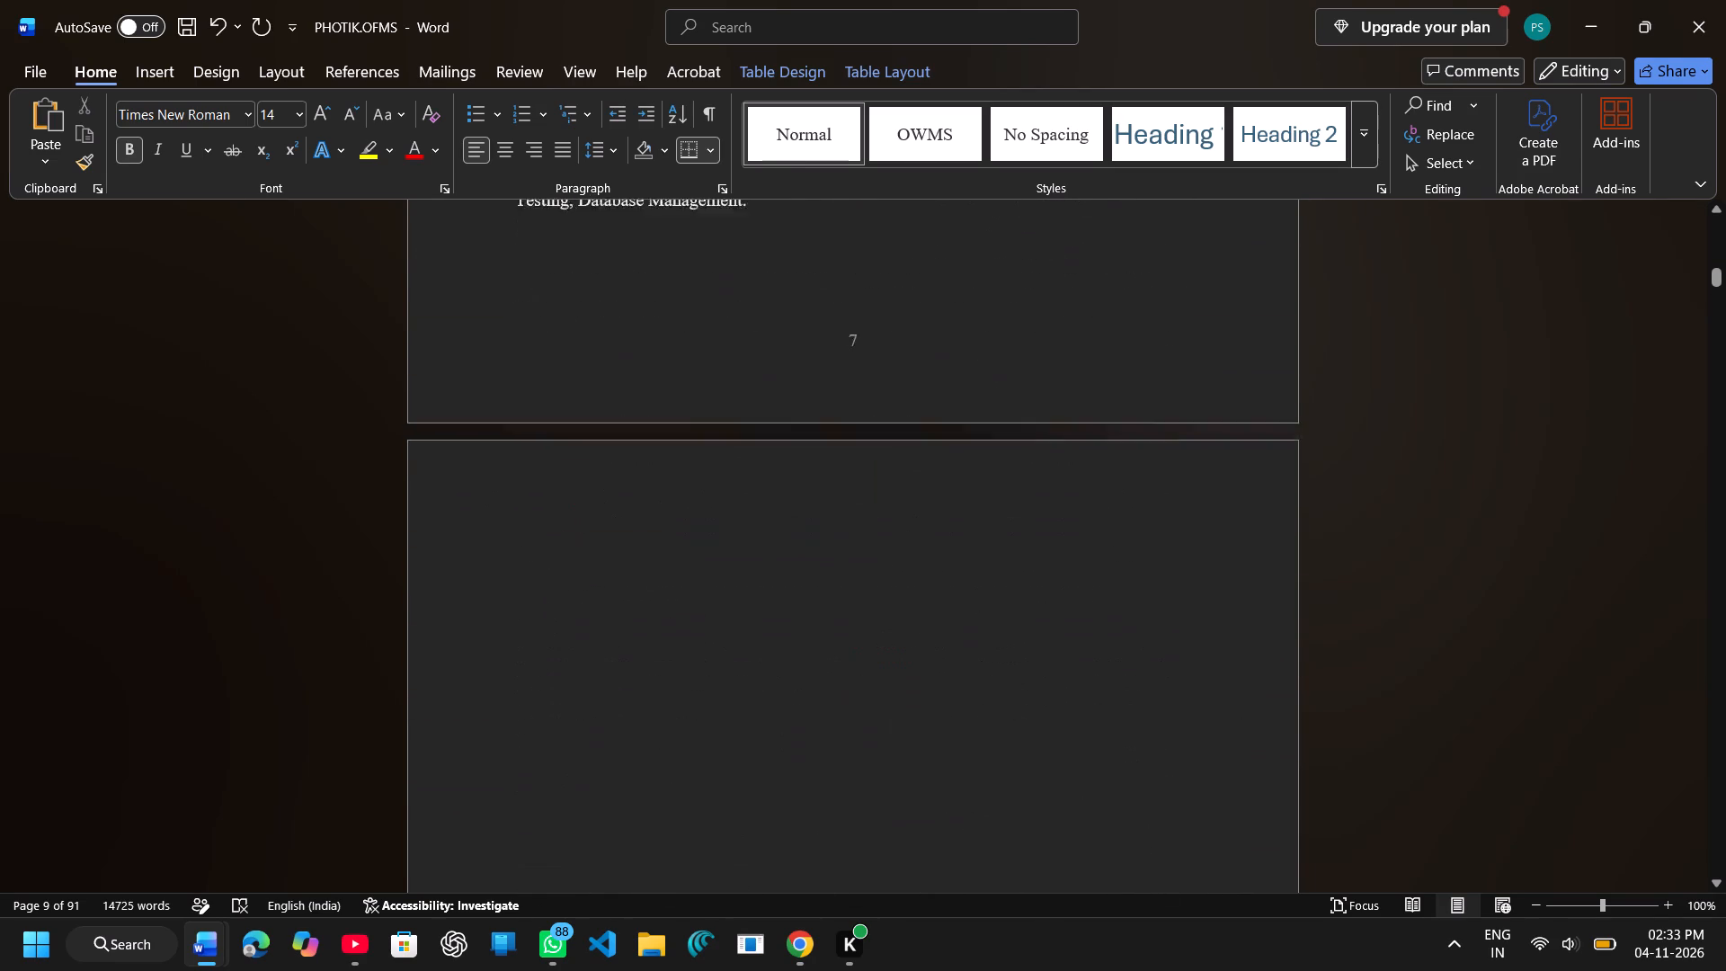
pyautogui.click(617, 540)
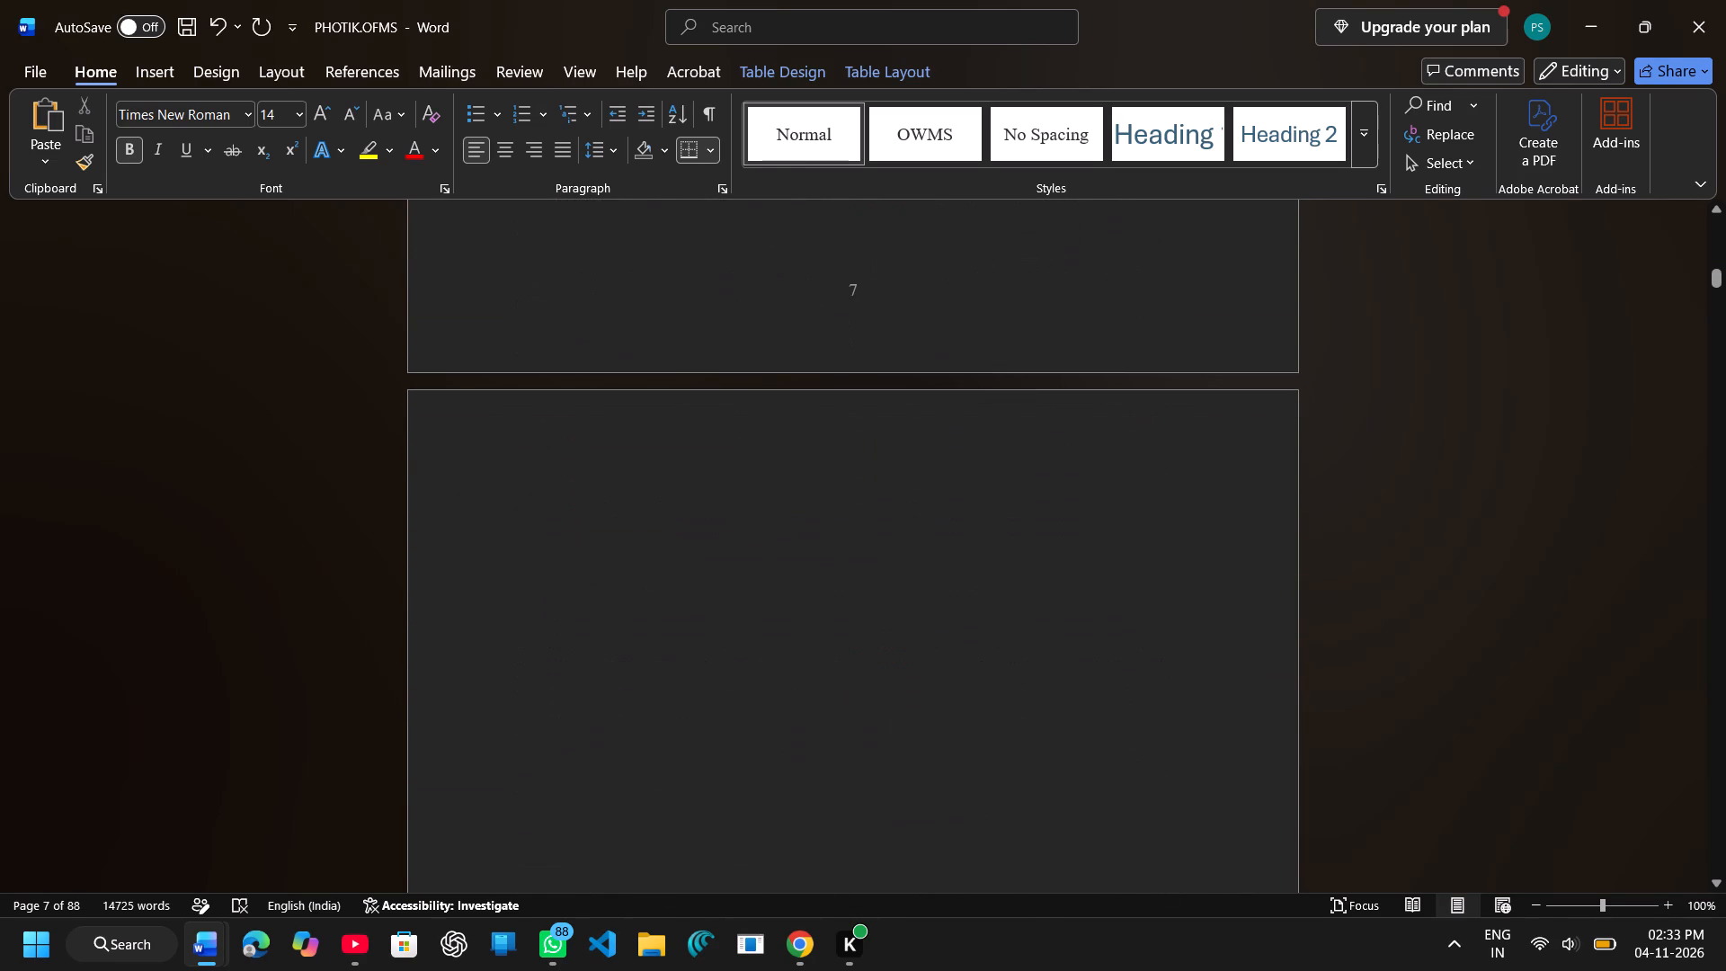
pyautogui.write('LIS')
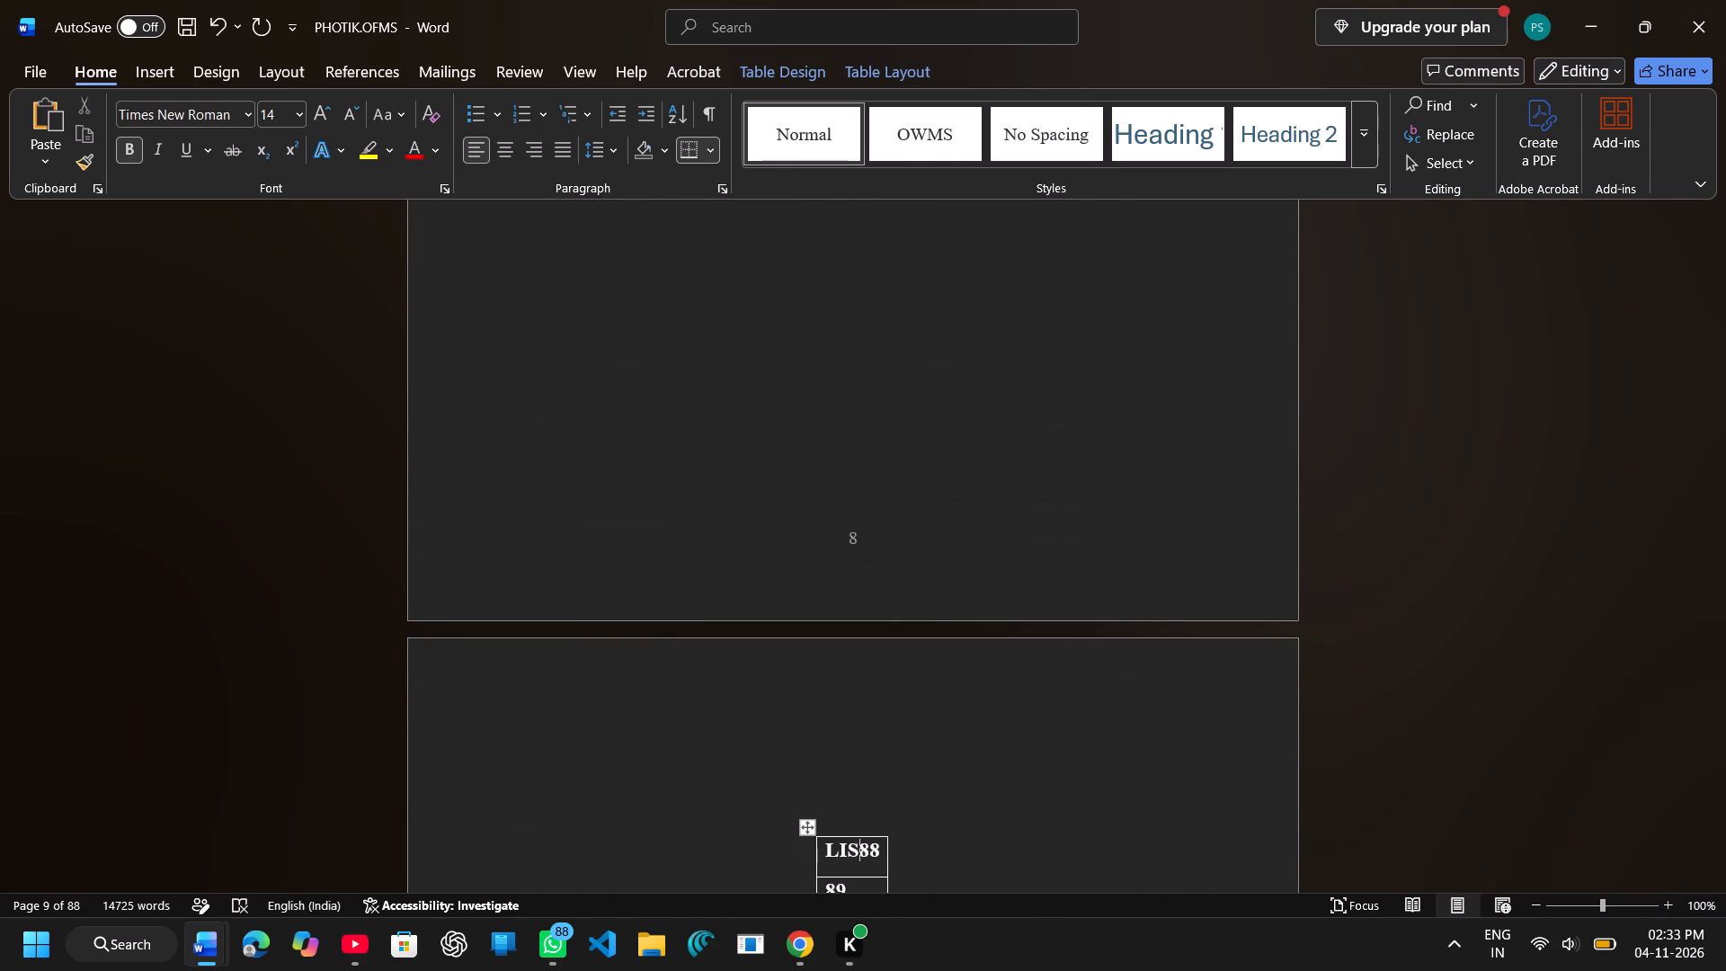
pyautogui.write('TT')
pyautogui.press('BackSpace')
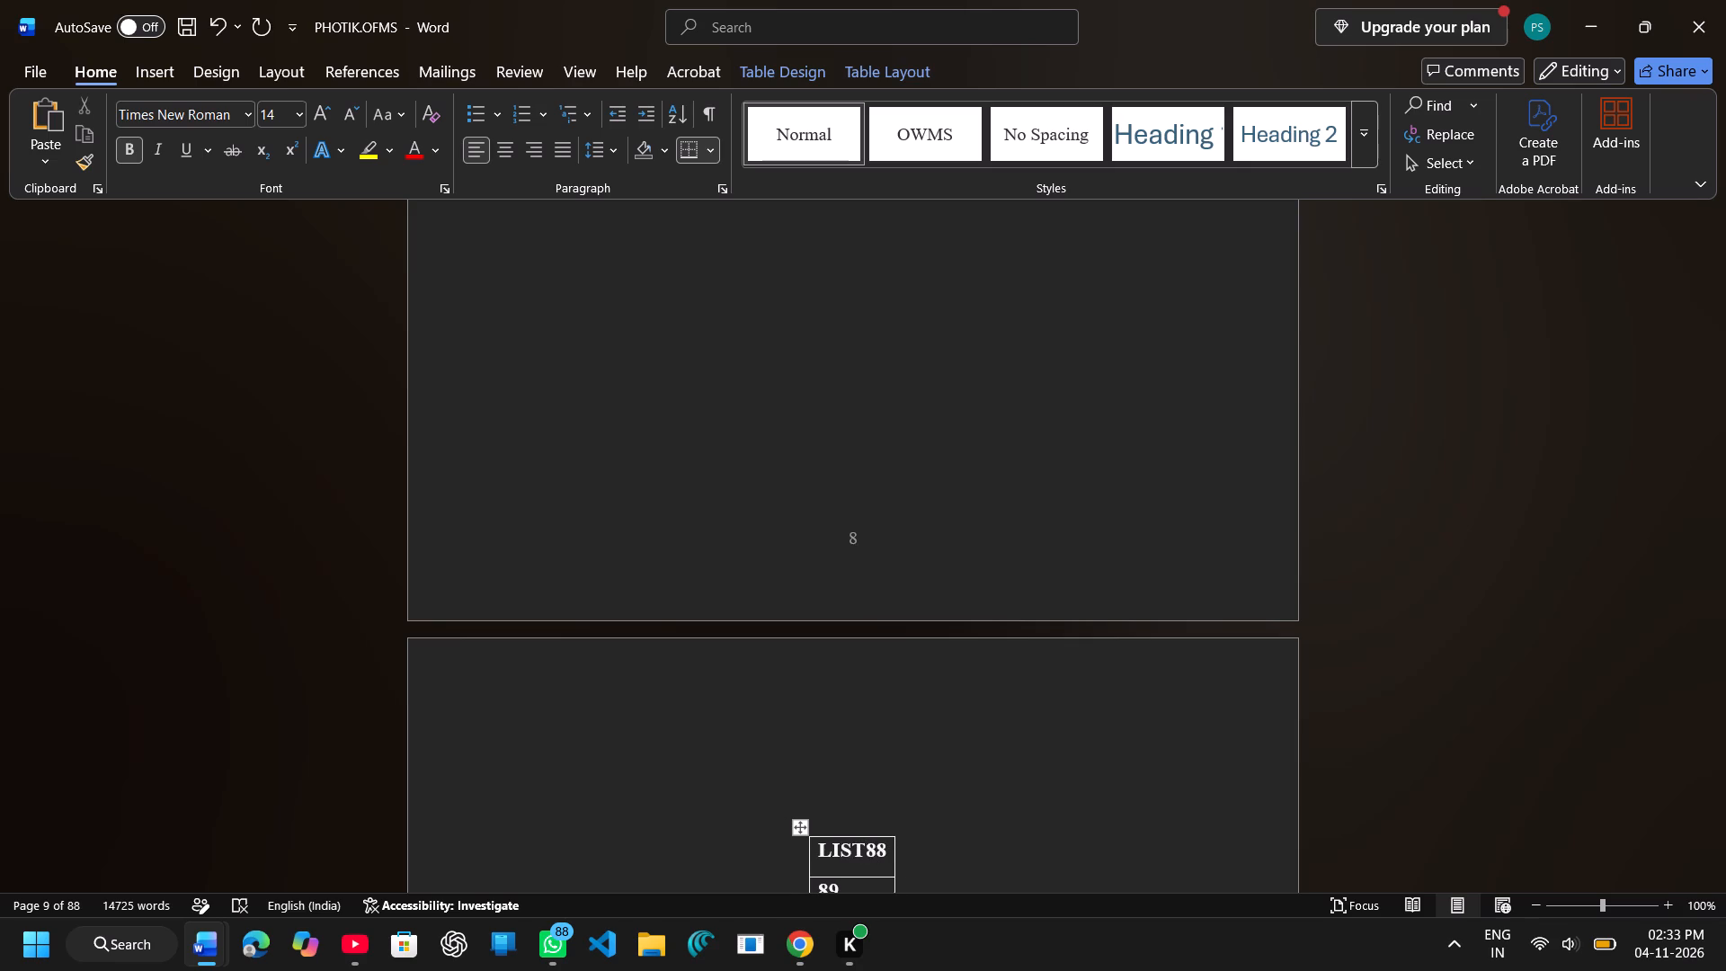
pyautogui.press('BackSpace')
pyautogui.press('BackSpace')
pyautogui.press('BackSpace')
# Delete the three leftover page-number rows, ending in 88, 89 and 91, above the LIST OF TABLES heading.
pyautogui.scroll(-1, 617, 540)
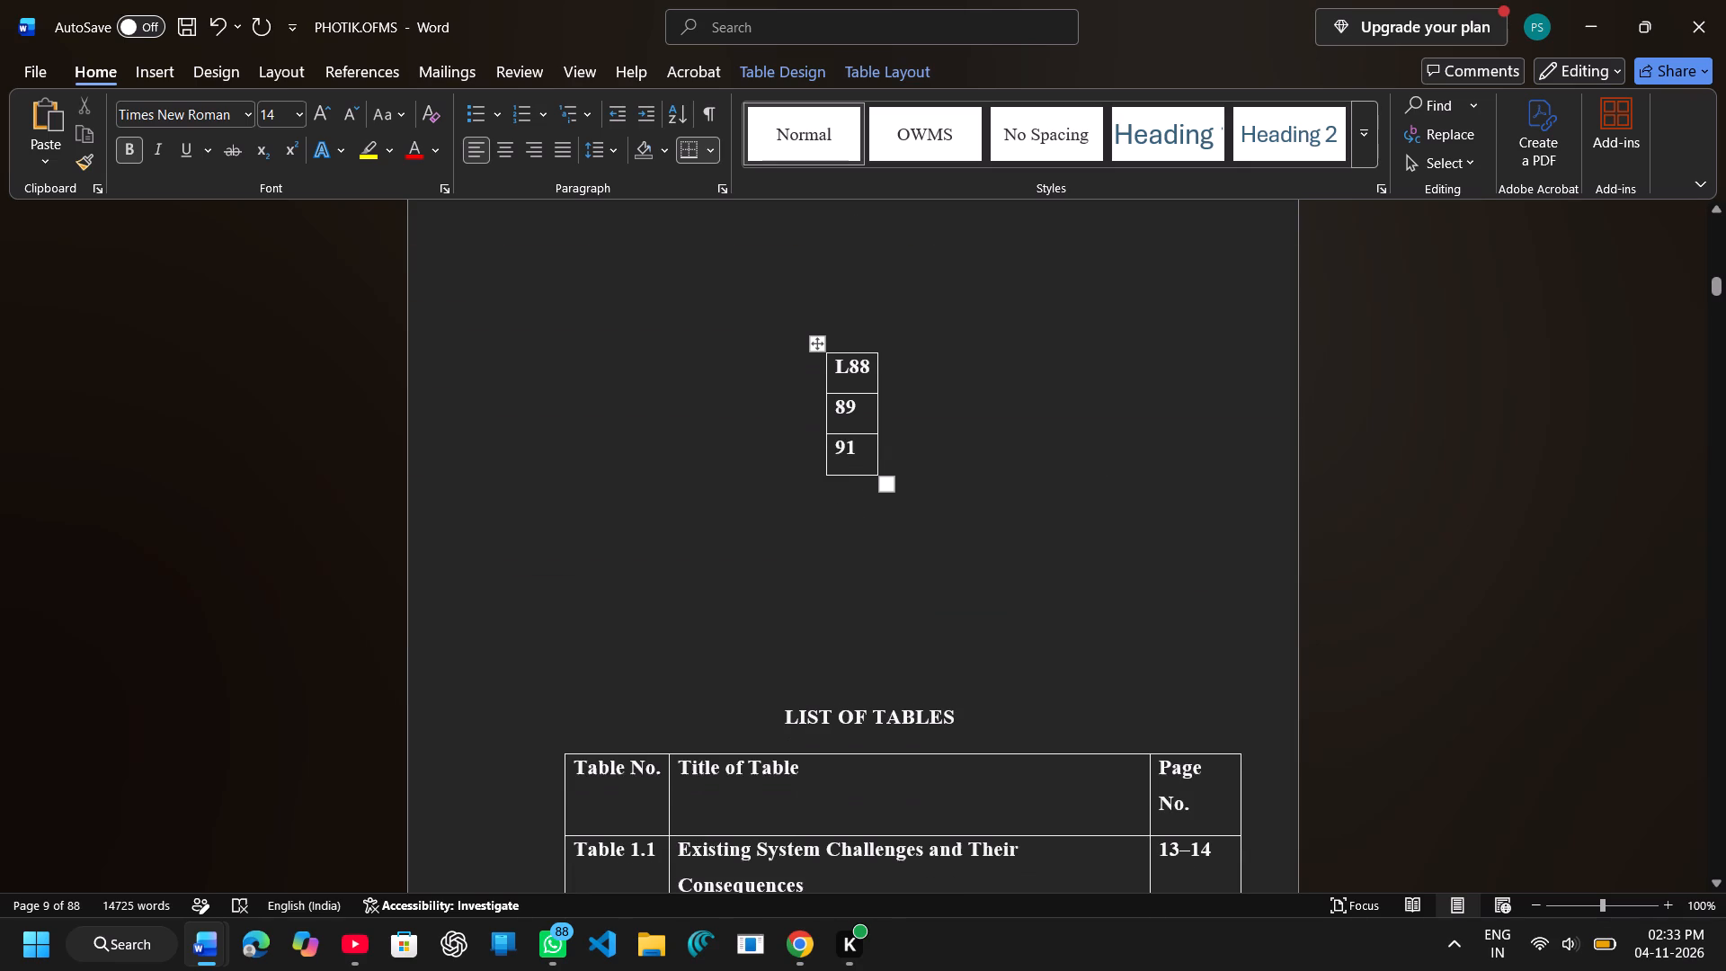
pyautogui.moveTo(837, 361); pyautogui.dragTo(865, 415)
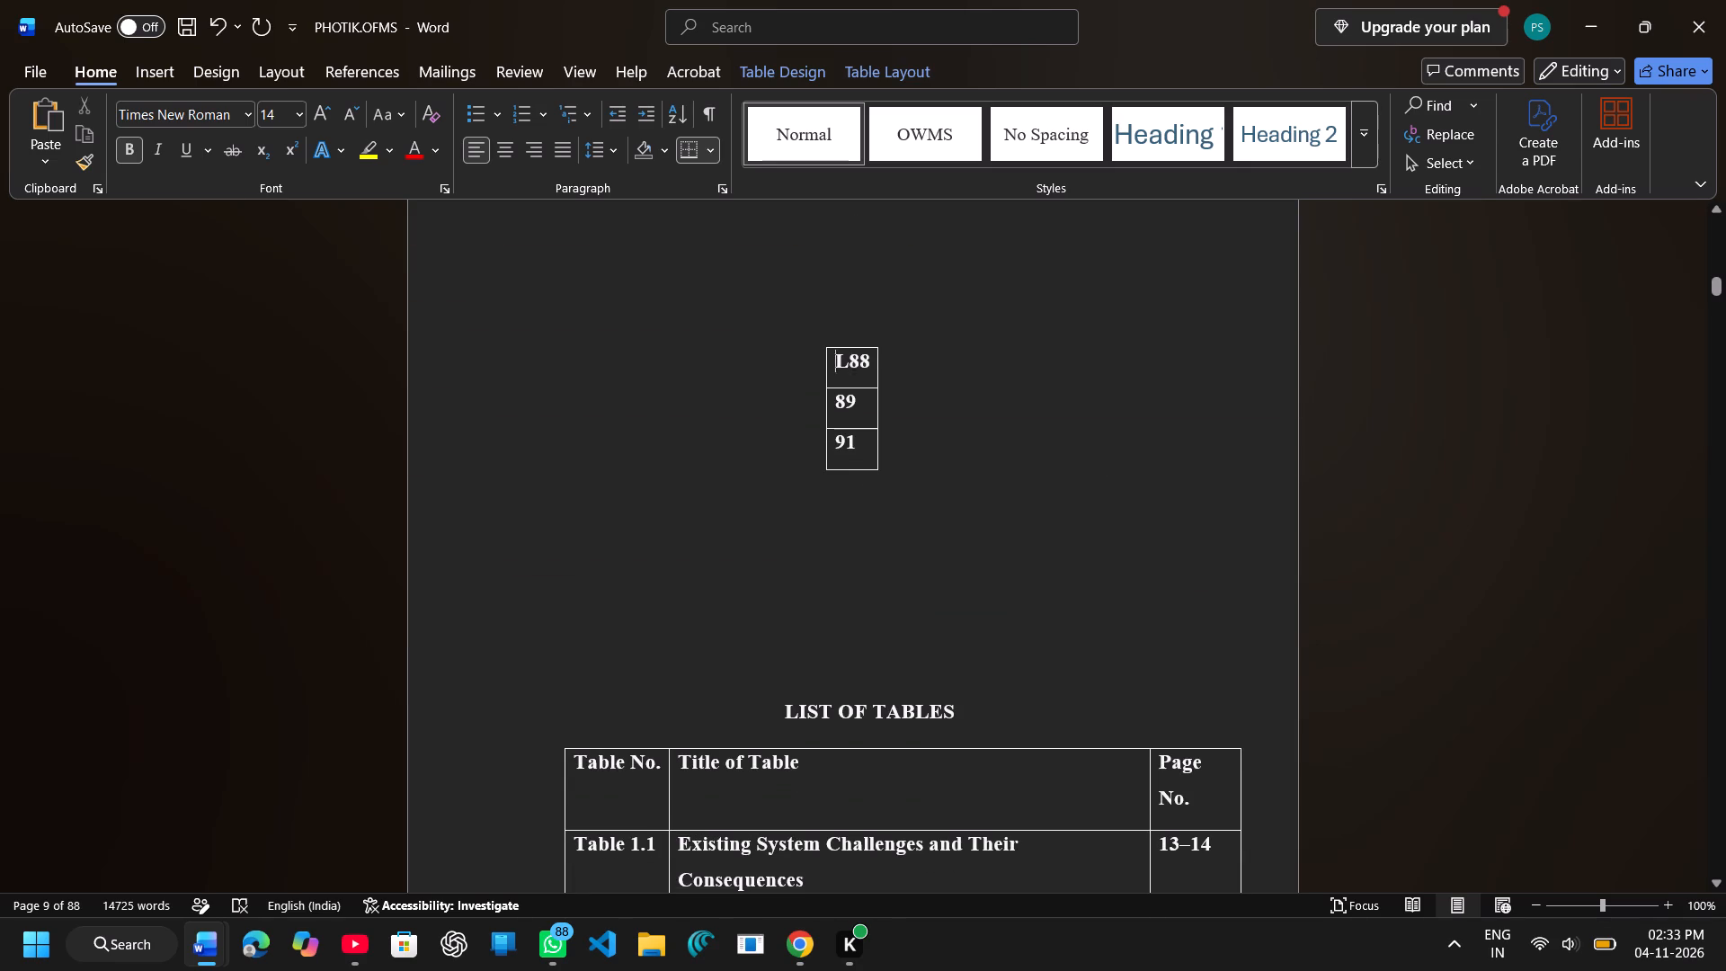
pyautogui.moveTo(865, 415); pyautogui.dragTo(869, 452)
pyautogui.press('BackSpace')
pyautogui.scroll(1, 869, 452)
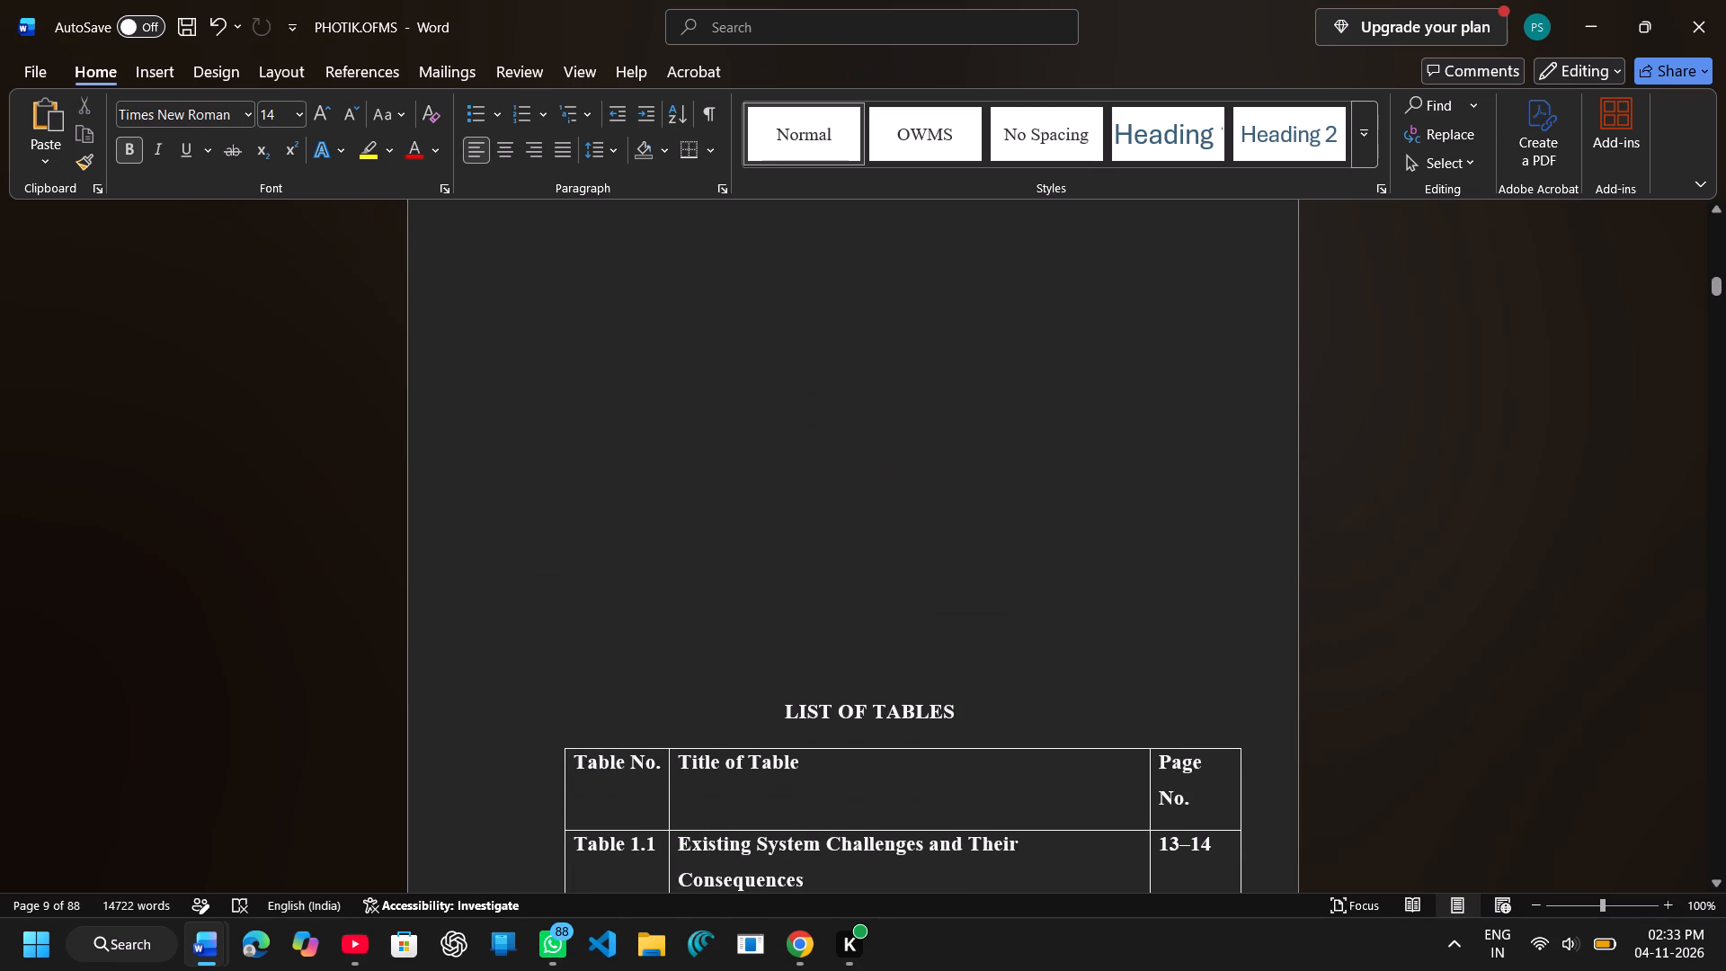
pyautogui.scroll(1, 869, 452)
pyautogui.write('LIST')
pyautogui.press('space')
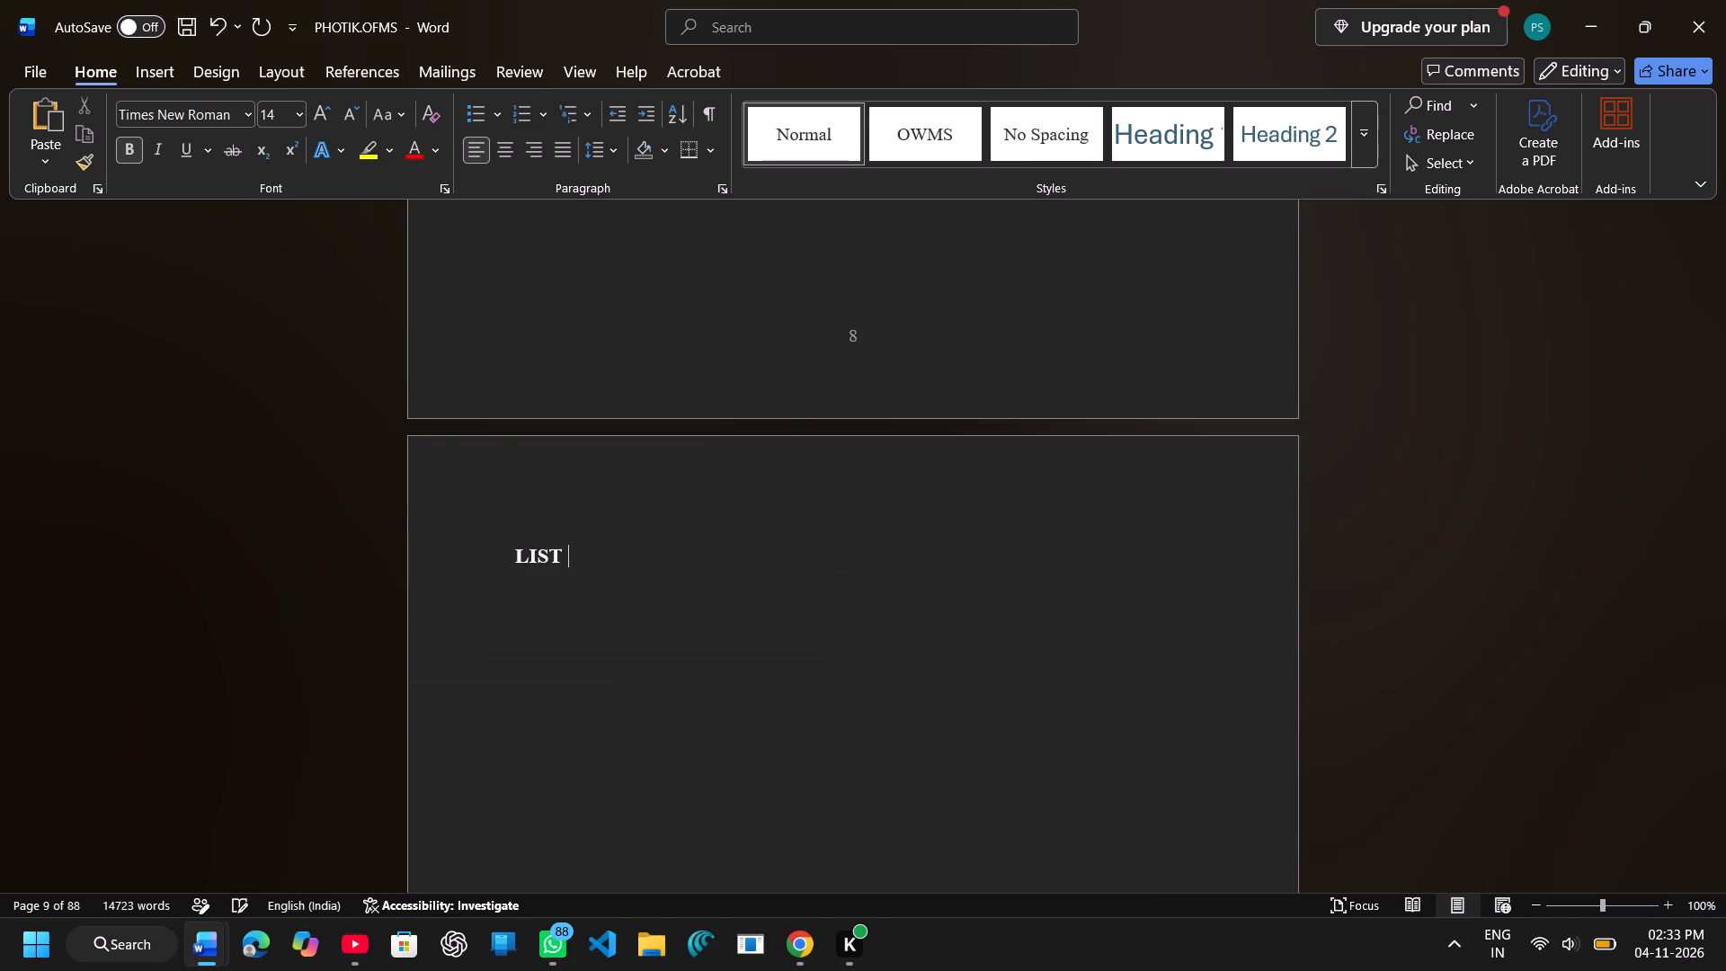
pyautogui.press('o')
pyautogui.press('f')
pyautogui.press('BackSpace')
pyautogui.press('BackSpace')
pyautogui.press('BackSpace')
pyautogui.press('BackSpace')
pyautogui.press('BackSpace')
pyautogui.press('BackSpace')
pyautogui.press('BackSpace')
# Remove the empty lines running from the top of page 9 back to the top of blank page 8.
pyautogui.press('BackSpace')
pyautogui.press('BackSpace')
pyautogui.press('BackSpace')
pyautogui.press('BackSpace')
pyautogui.press('BackSpace')
pyautogui.press('BackSpace')
pyautogui.press('BackSpace')
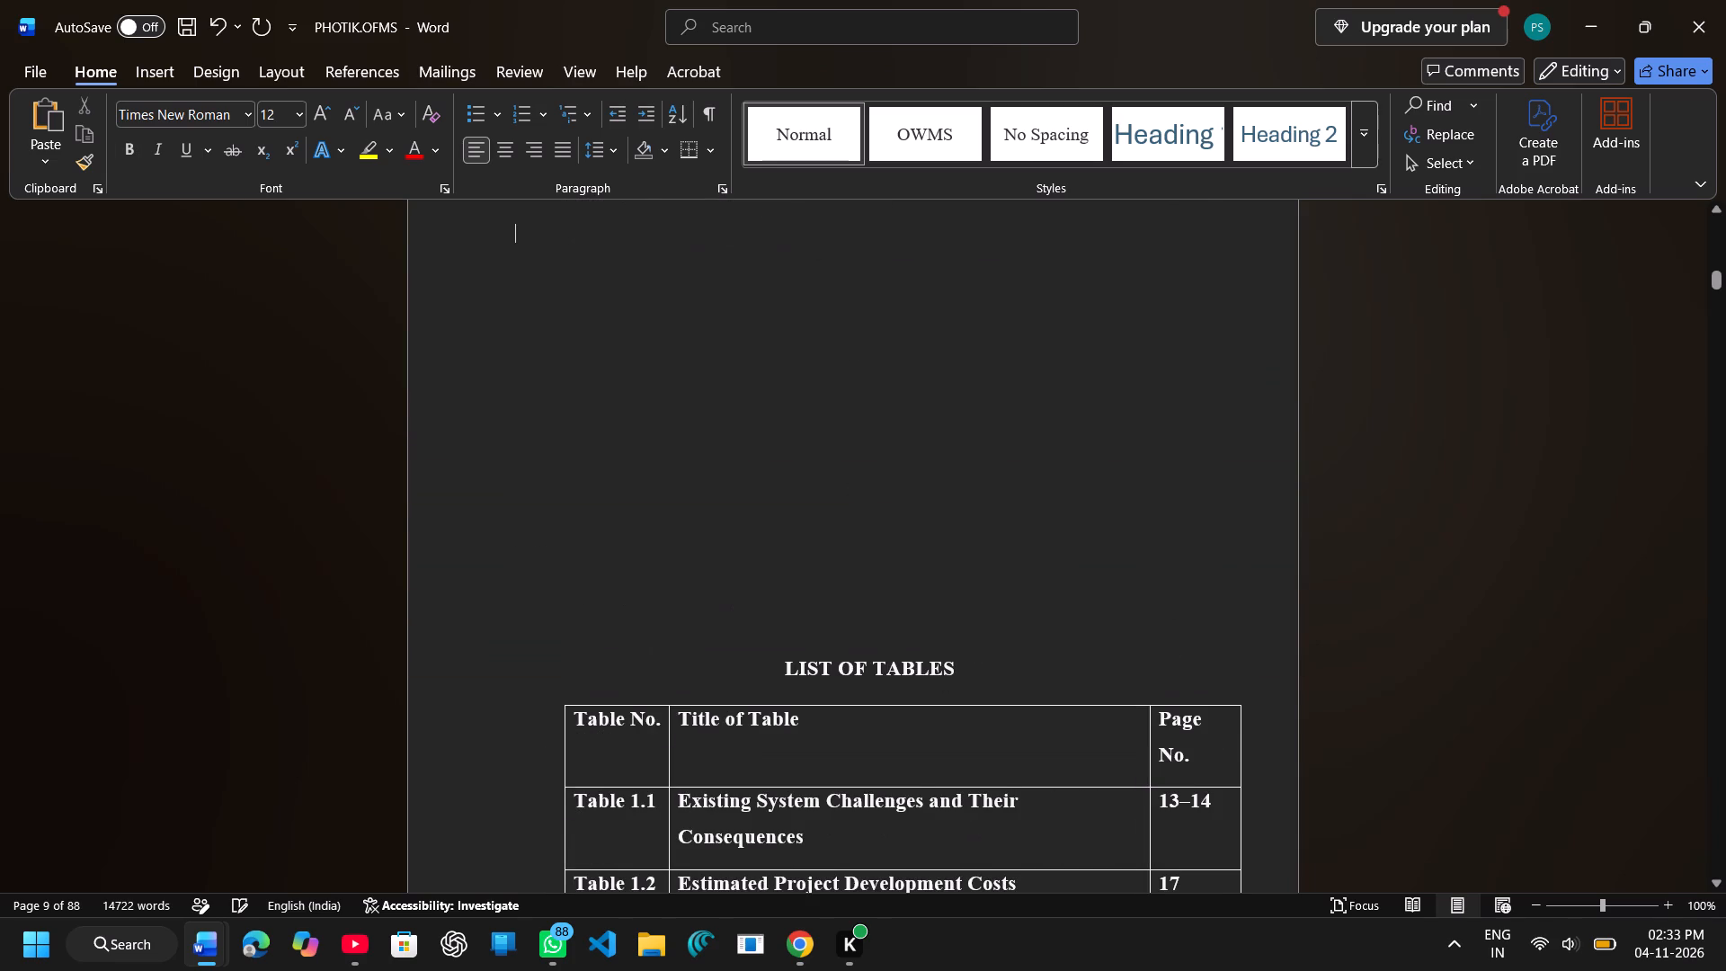
# Add the heading text "TABLE OF CONTEXT" at the top of blank page 8, after the abstract.
pyautogui.scroll(1, 869, 452)
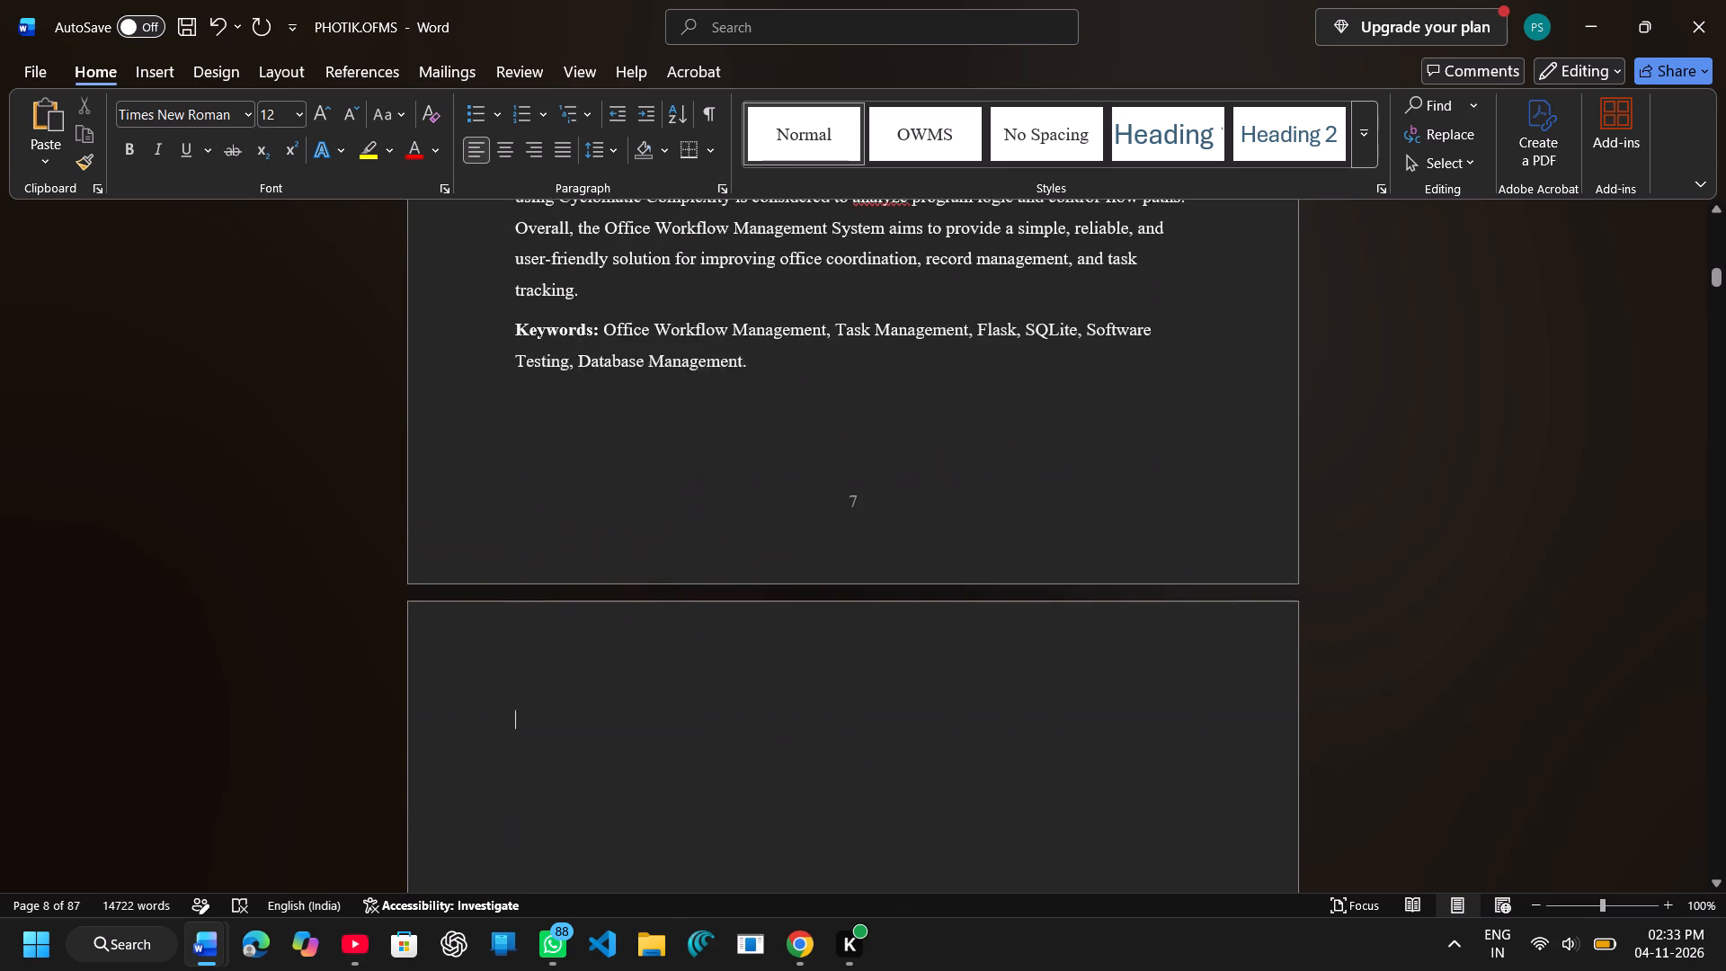
pyautogui.scroll(1, 869, 452)
pyautogui.write('TA')
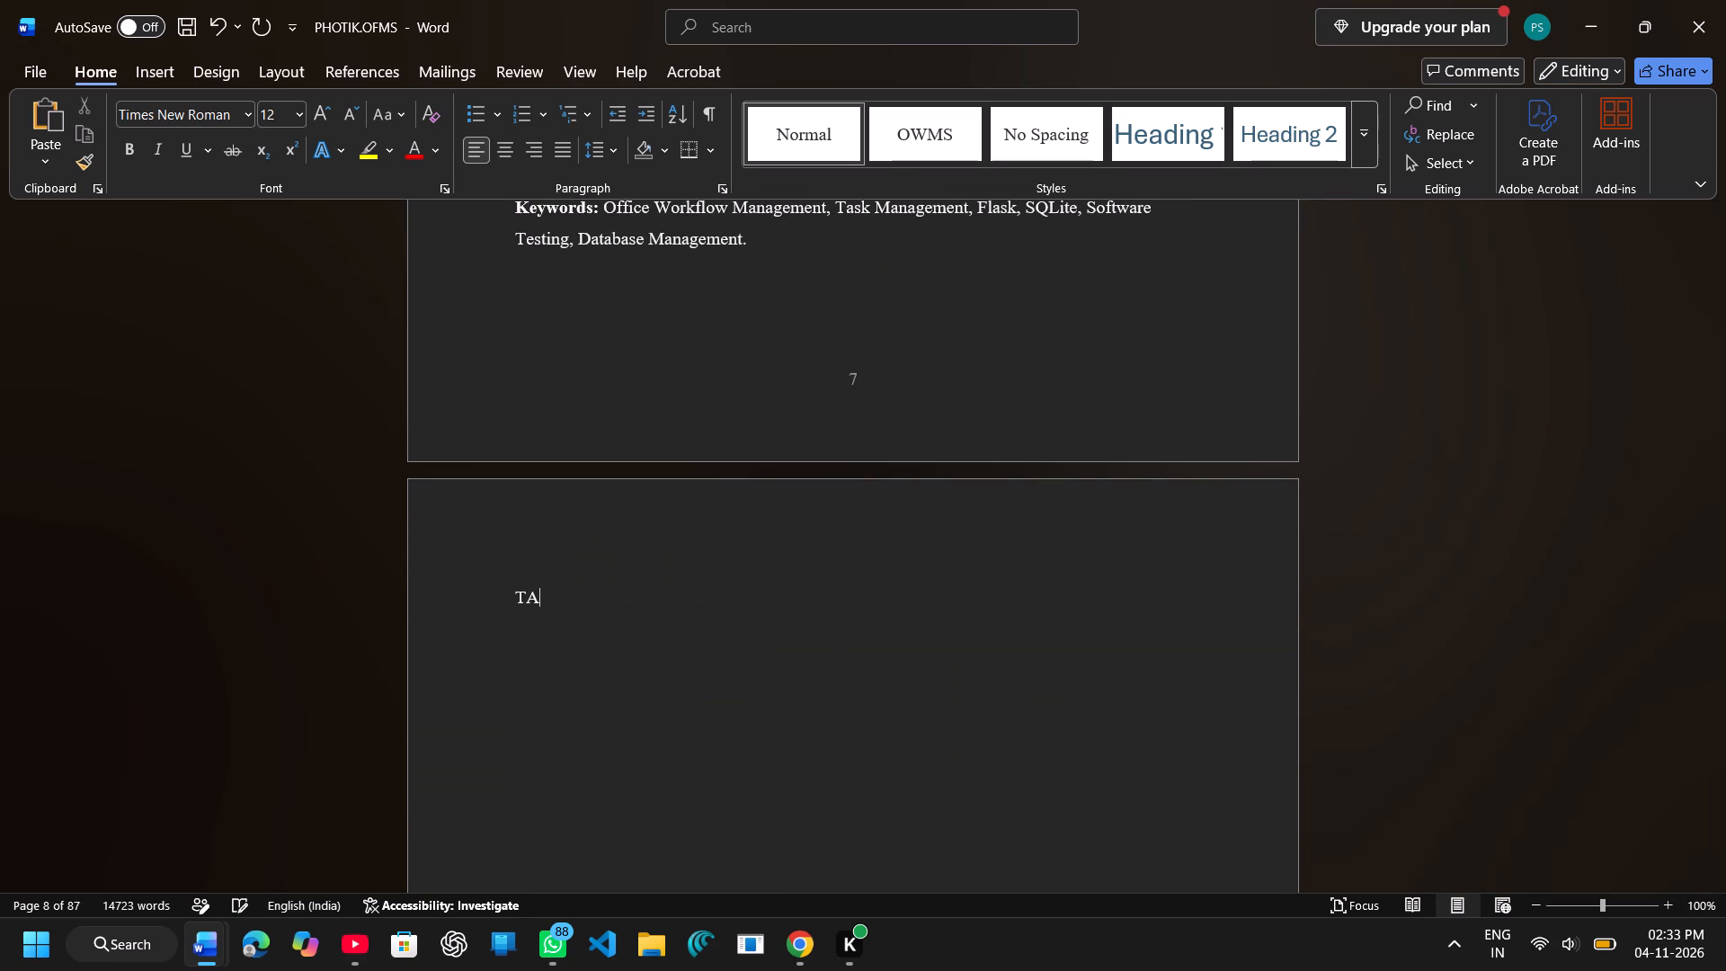
pyautogui.write('BLE')
pyautogui.press('space')
pyautogui.scroll(-1, 869, 452)
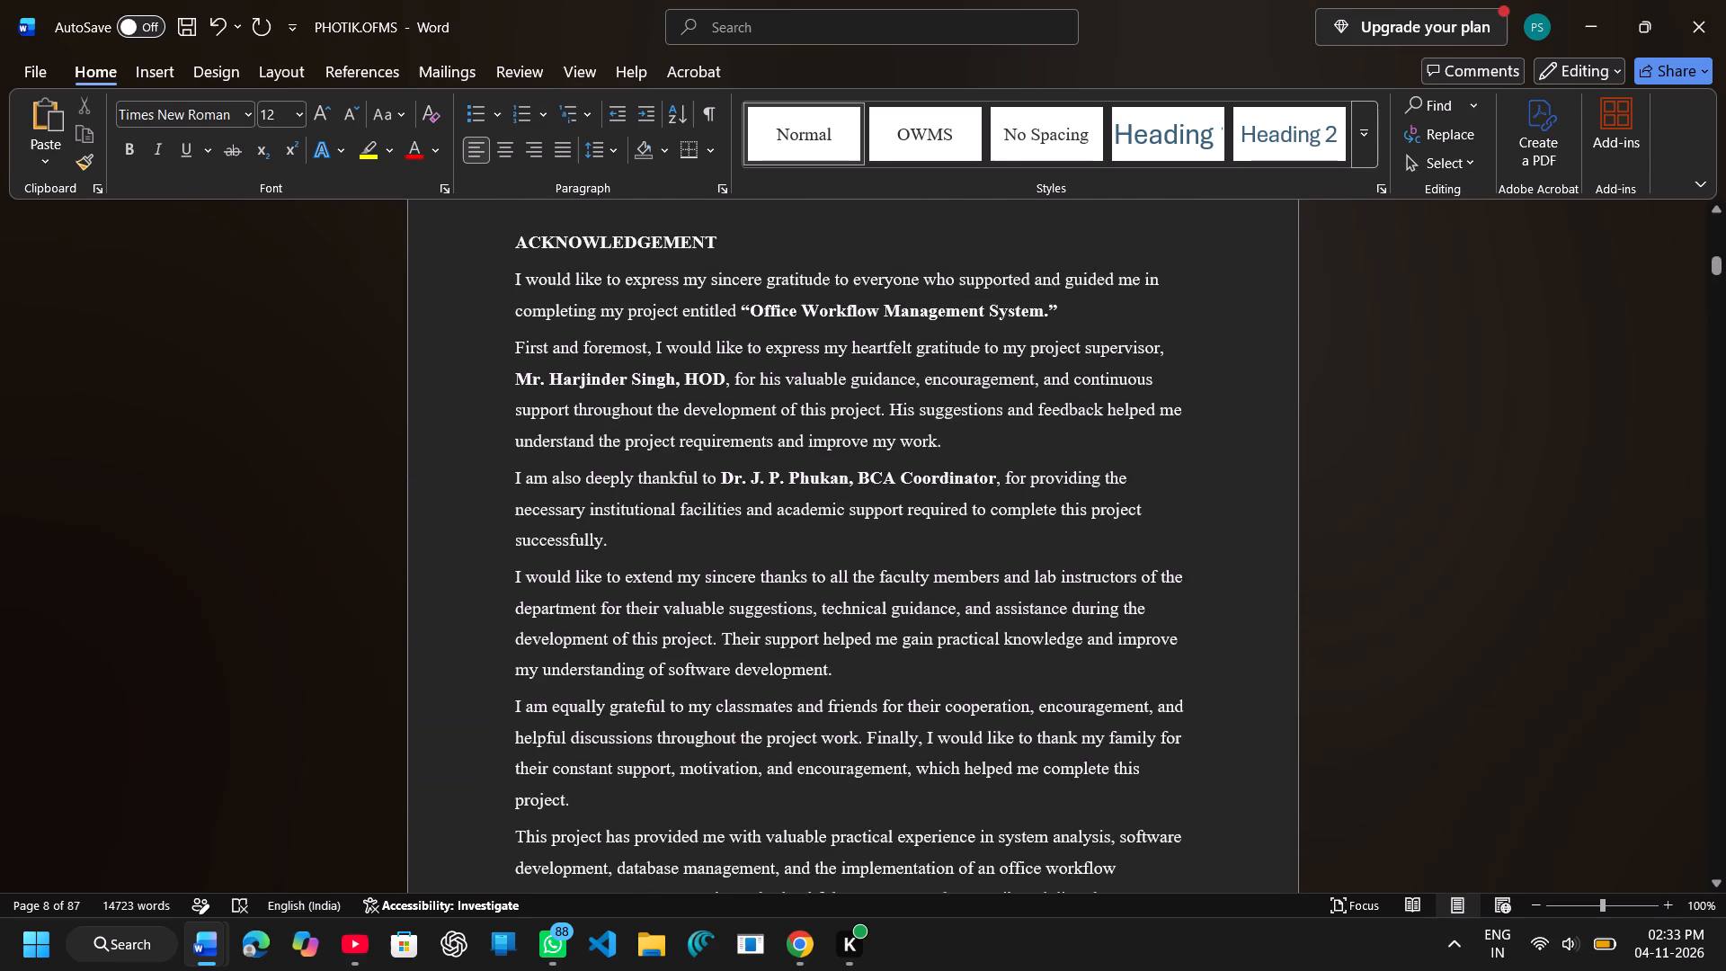
pyautogui.scroll(-1, 869, 452)
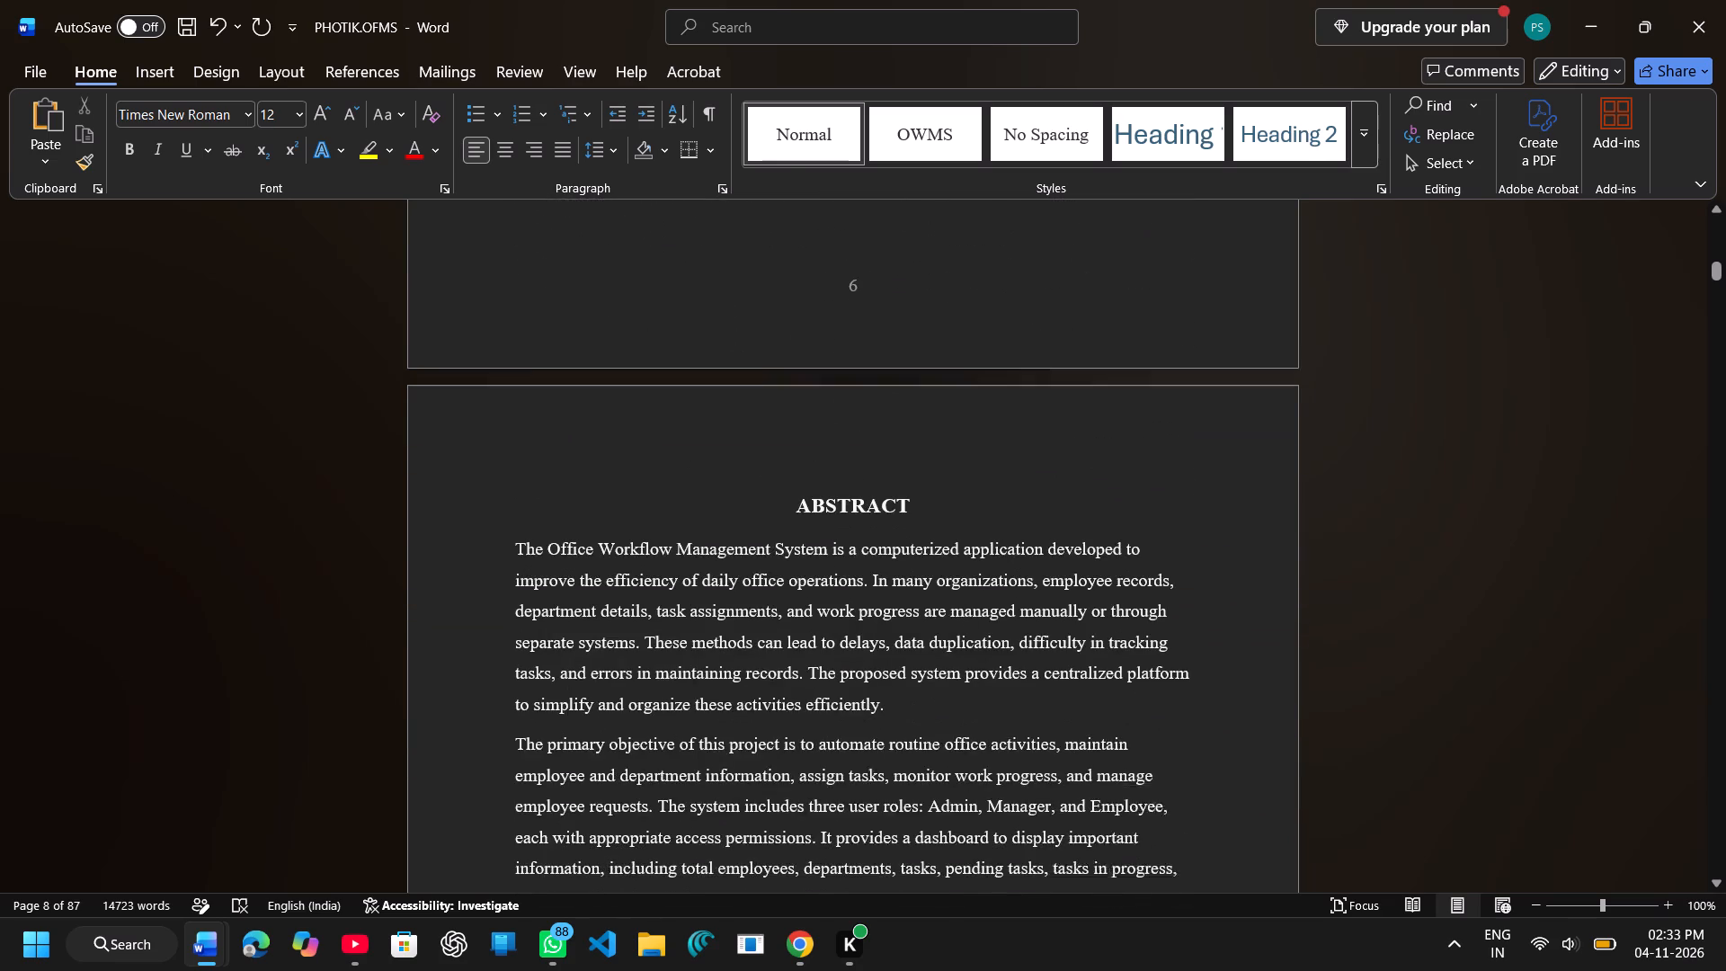
pyautogui.scroll(-3, 869, 452)
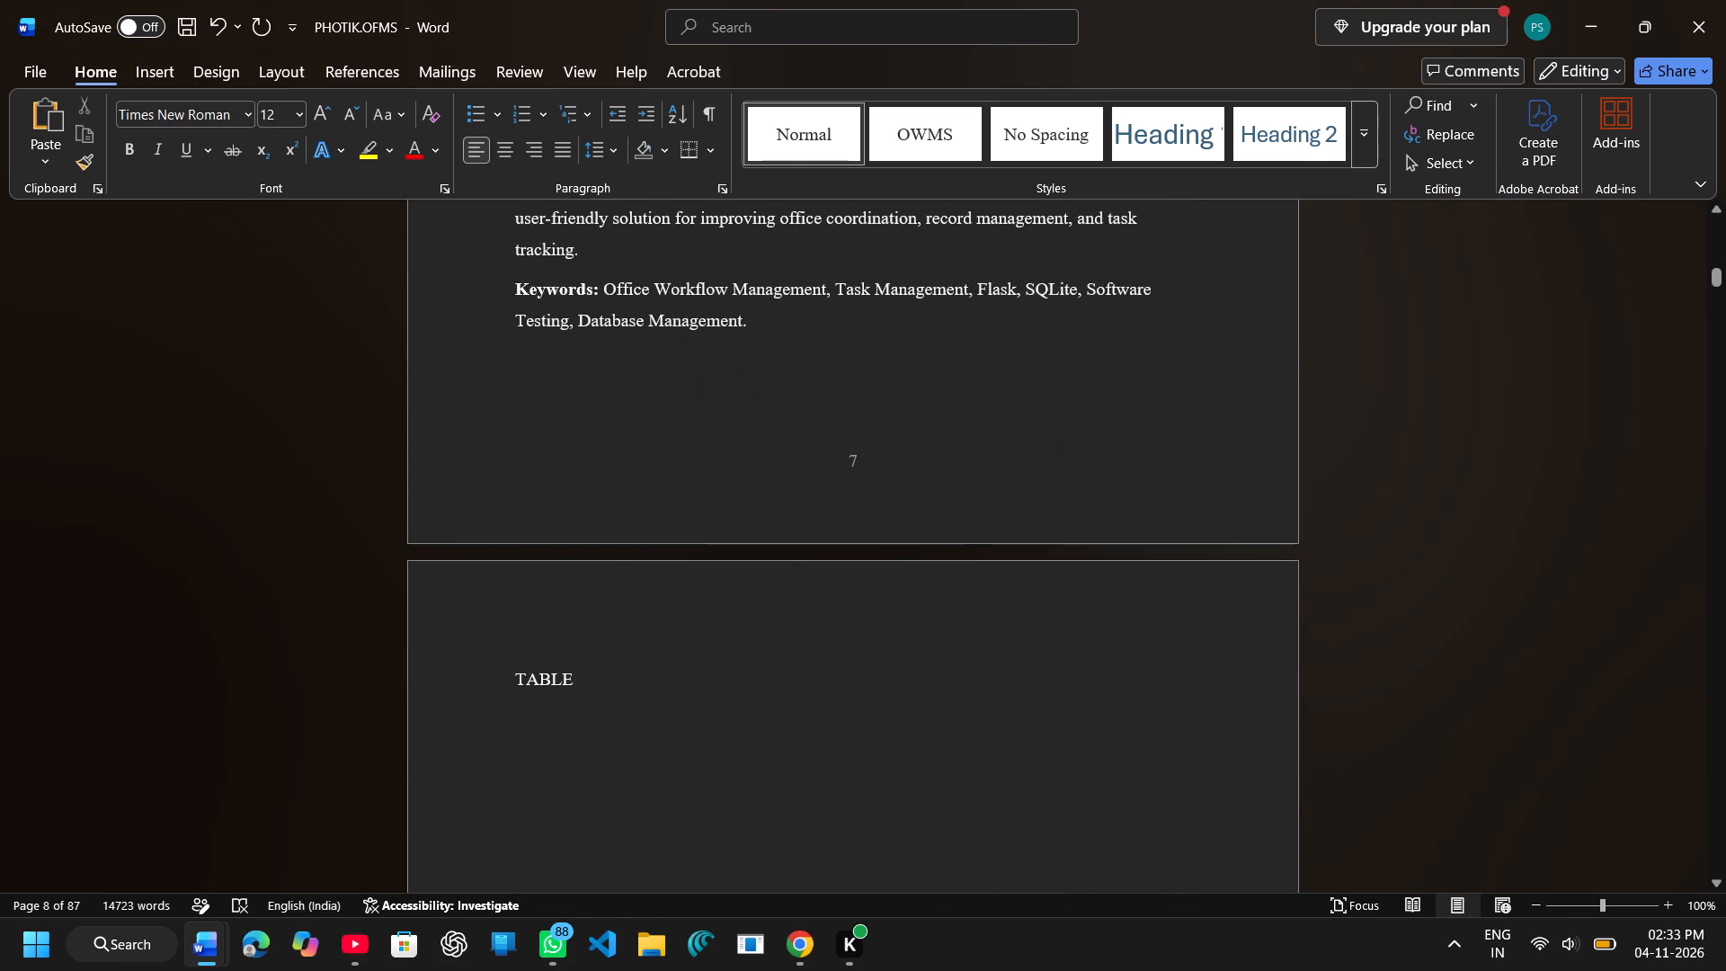
pyautogui.scroll(-1, 869, 452)
pyautogui.write('OF')
pyautogui.press('space')
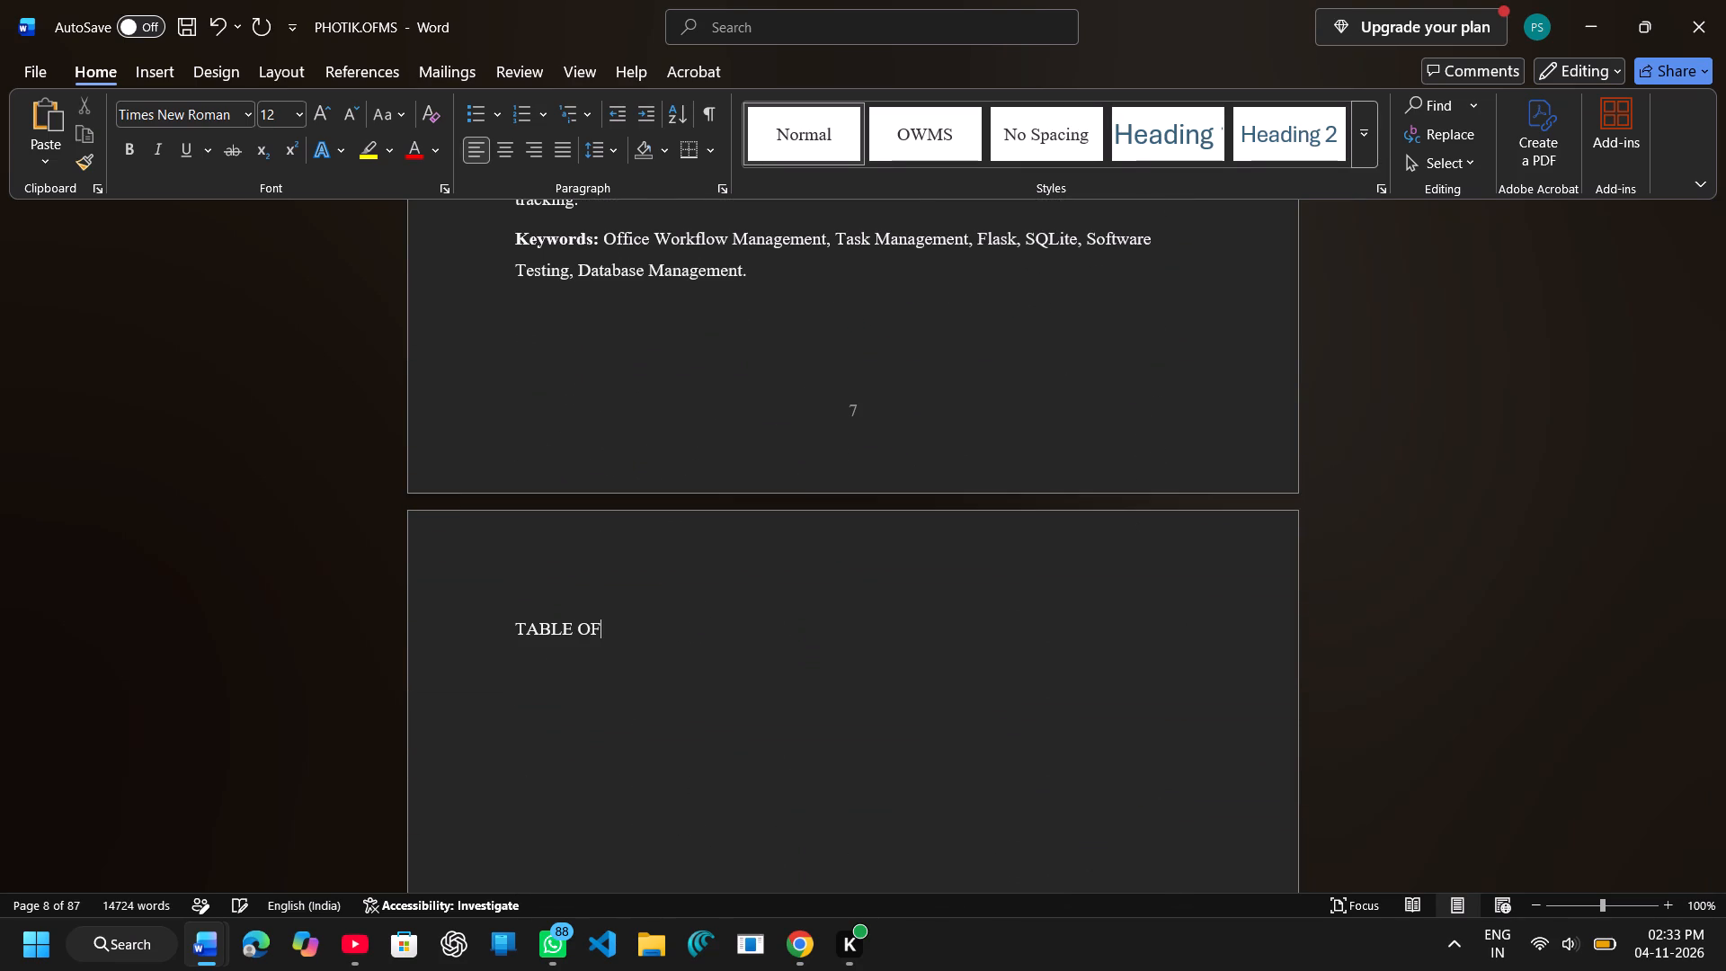
pyautogui.write('CONTEXT')
# Make the TABLE OF CONTEXT heading bold and set its font size to 14.
pyautogui.moveTo(685, 640); pyautogui.dragTo(539, 646)
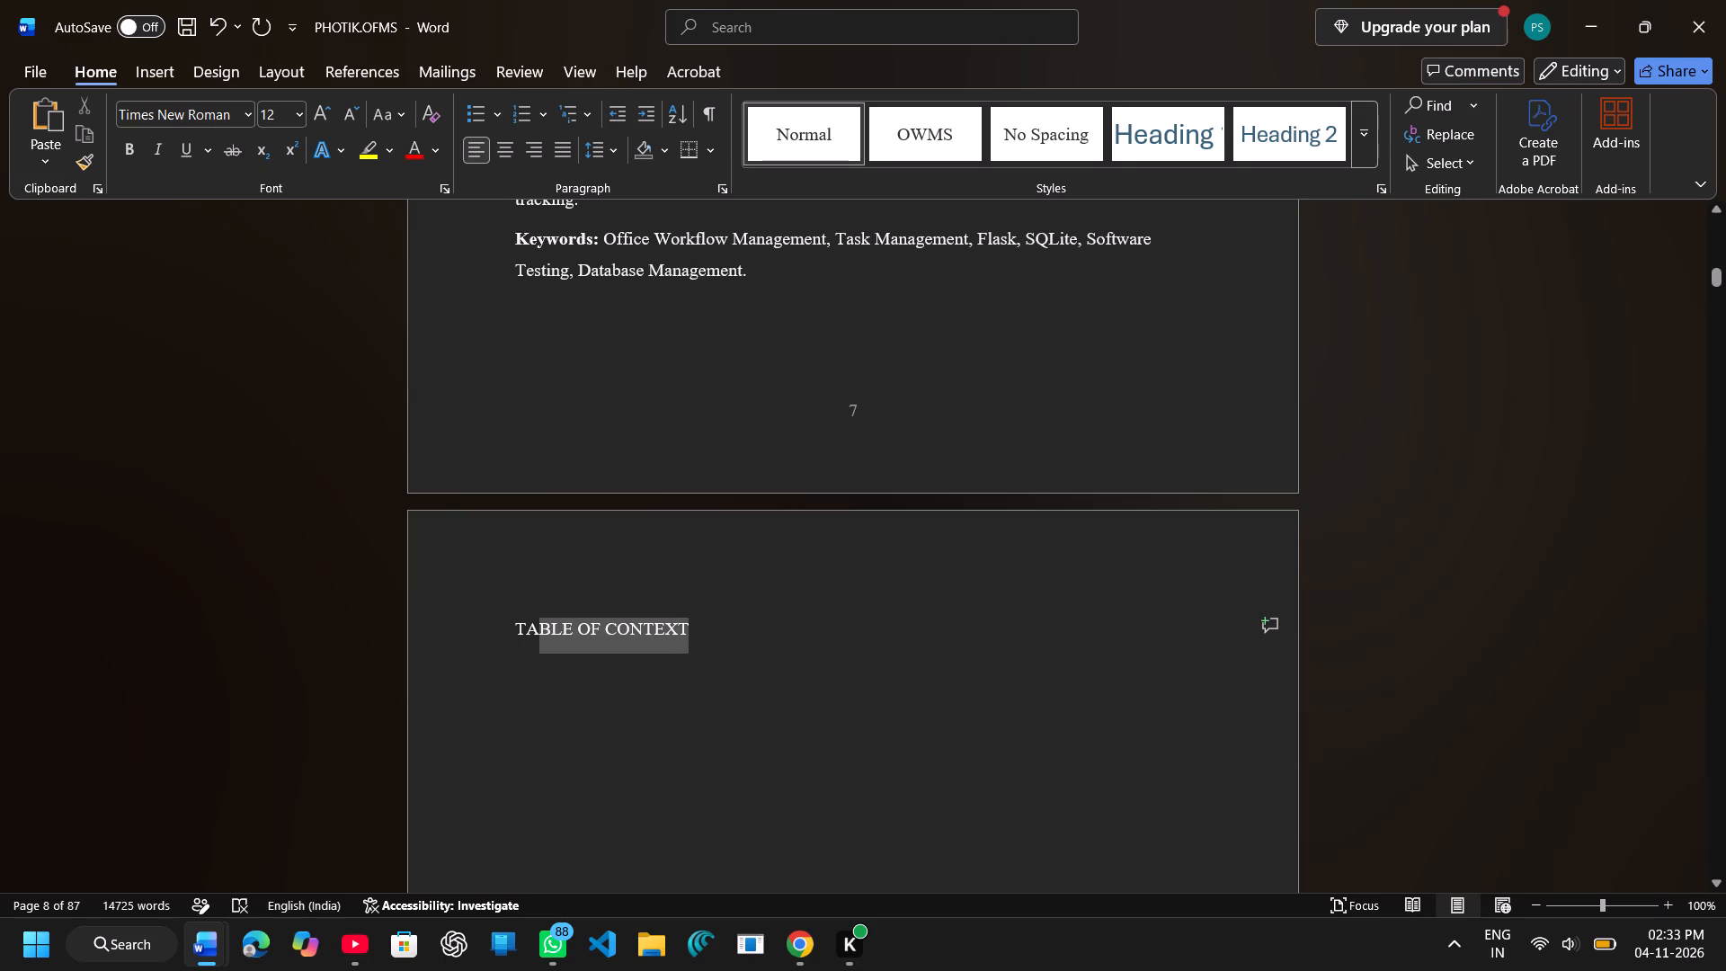
pyautogui.moveTo(539, 646); pyautogui.dragTo(520, 636)
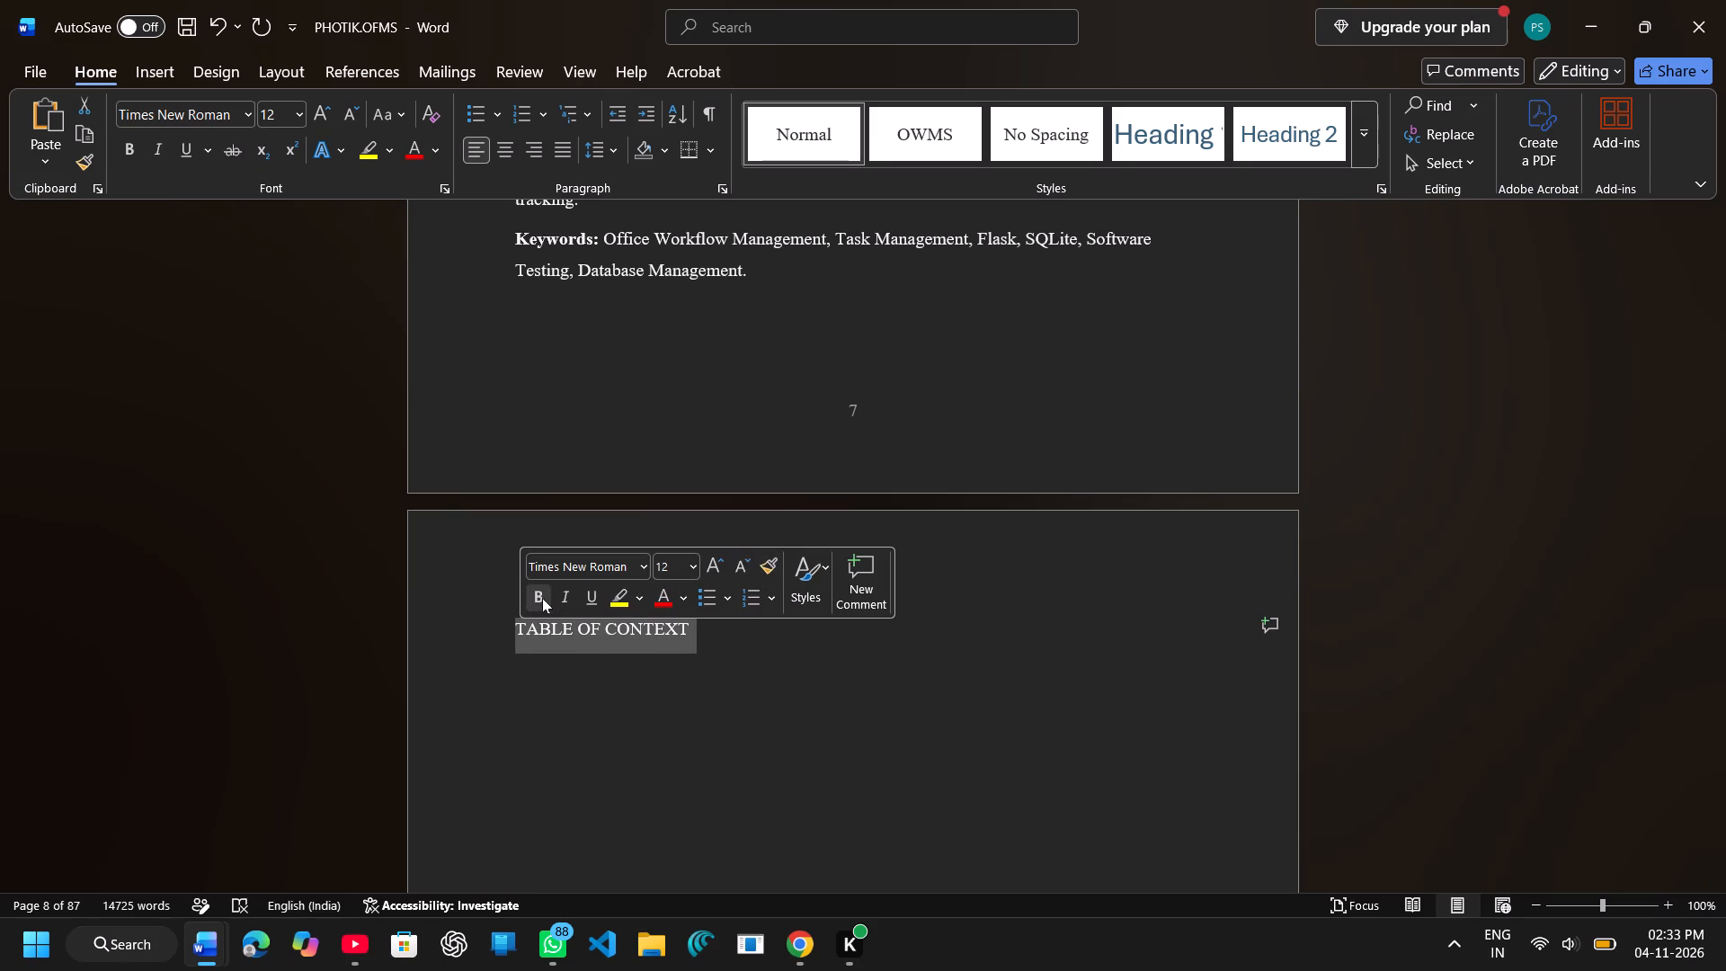
pyautogui.click(542, 598)
pyautogui.click(690, 562)
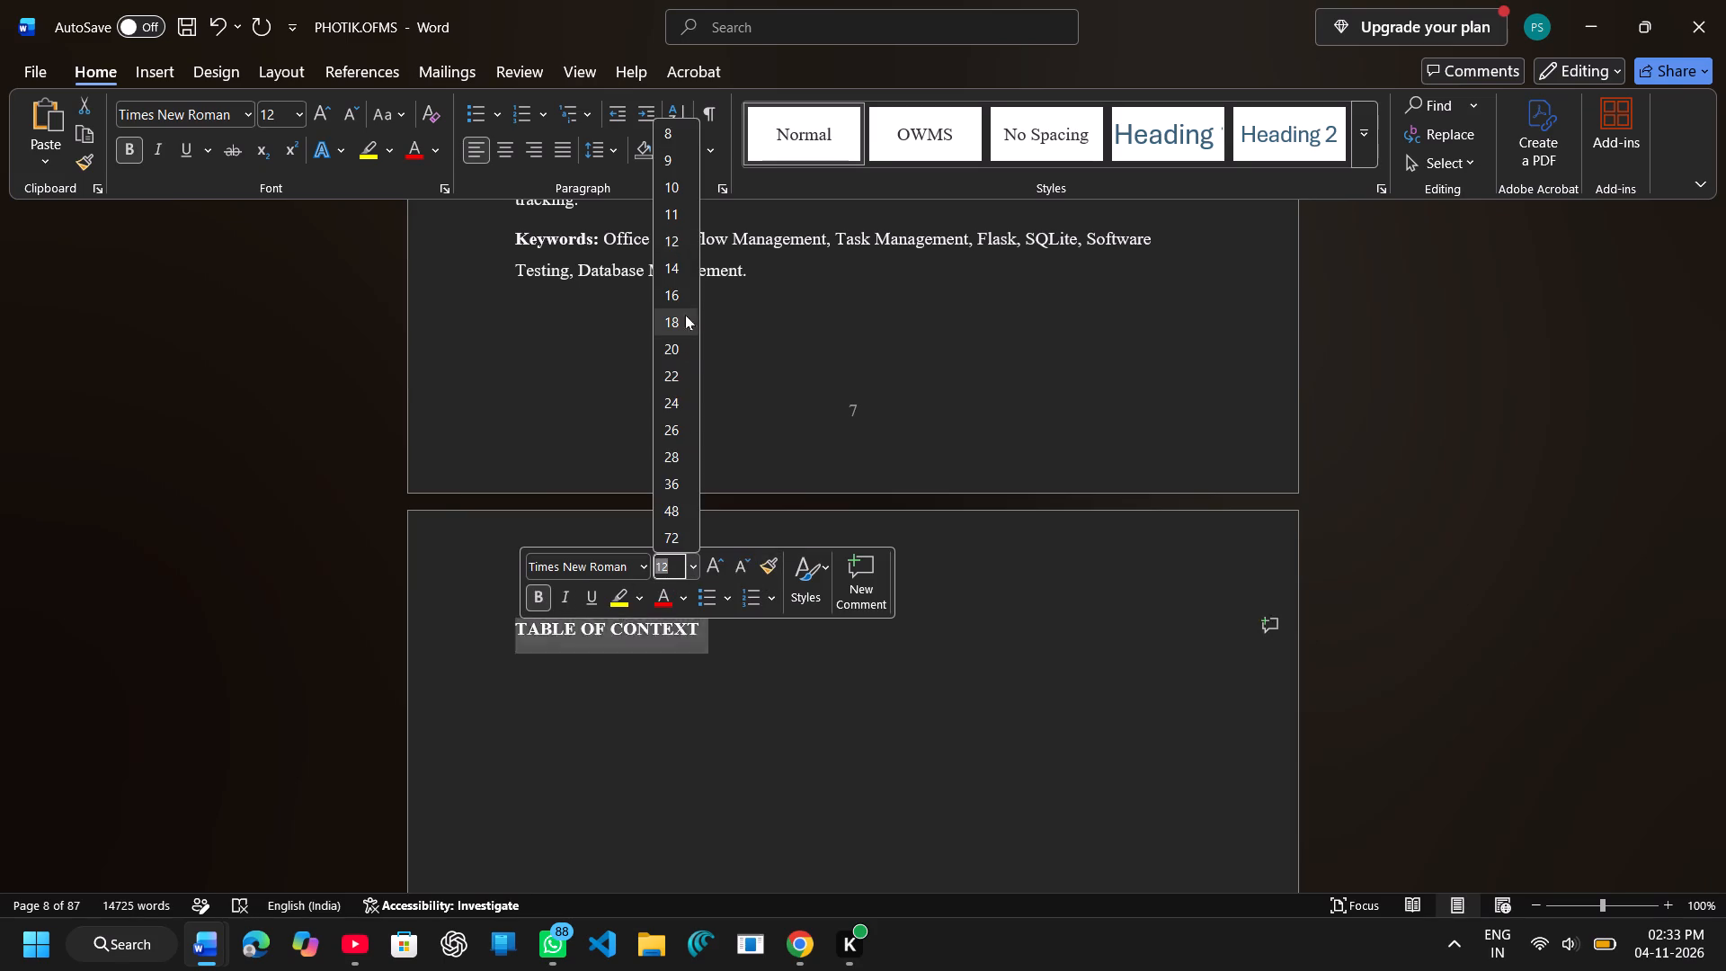
pyautogui.click(688, 261)
pyautogui.click(630, 448)
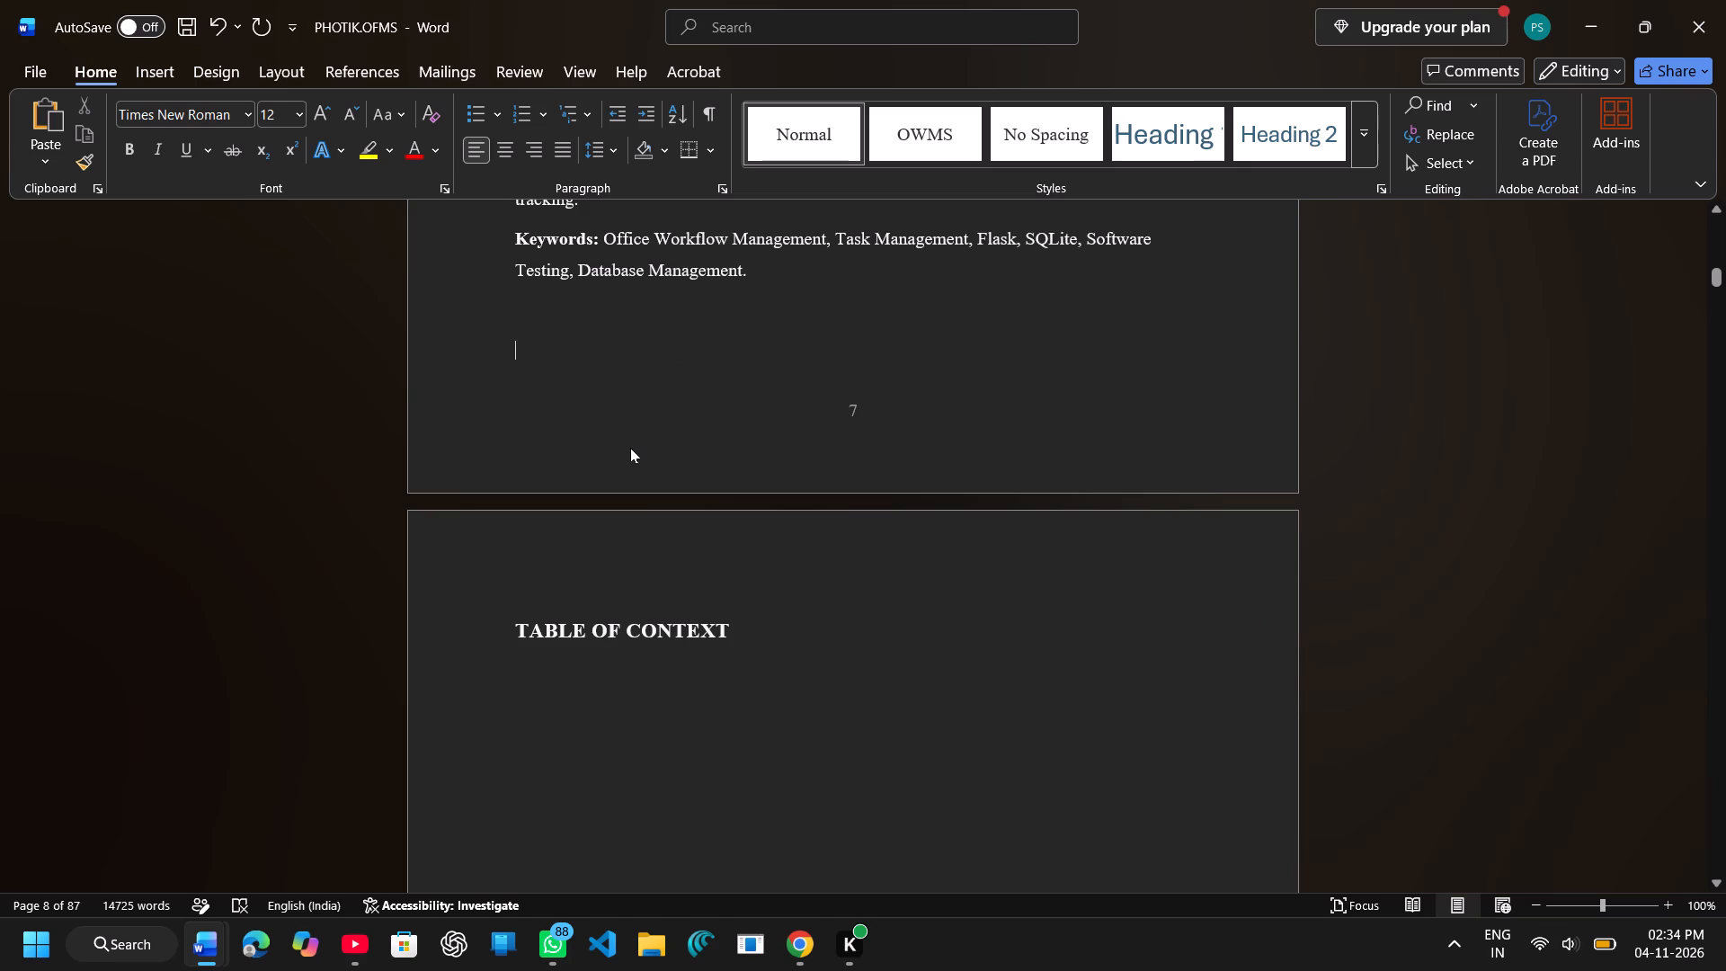
# Indent the TABLE OF CONTEXT heading by four tab stops toward the middle of the line.
pyautogui.click(509, 622)
pyautogui.press('Tab')
pyautogui.press('Tab')
pyautogui.press('Tab')
pyautogui.press('Tab')
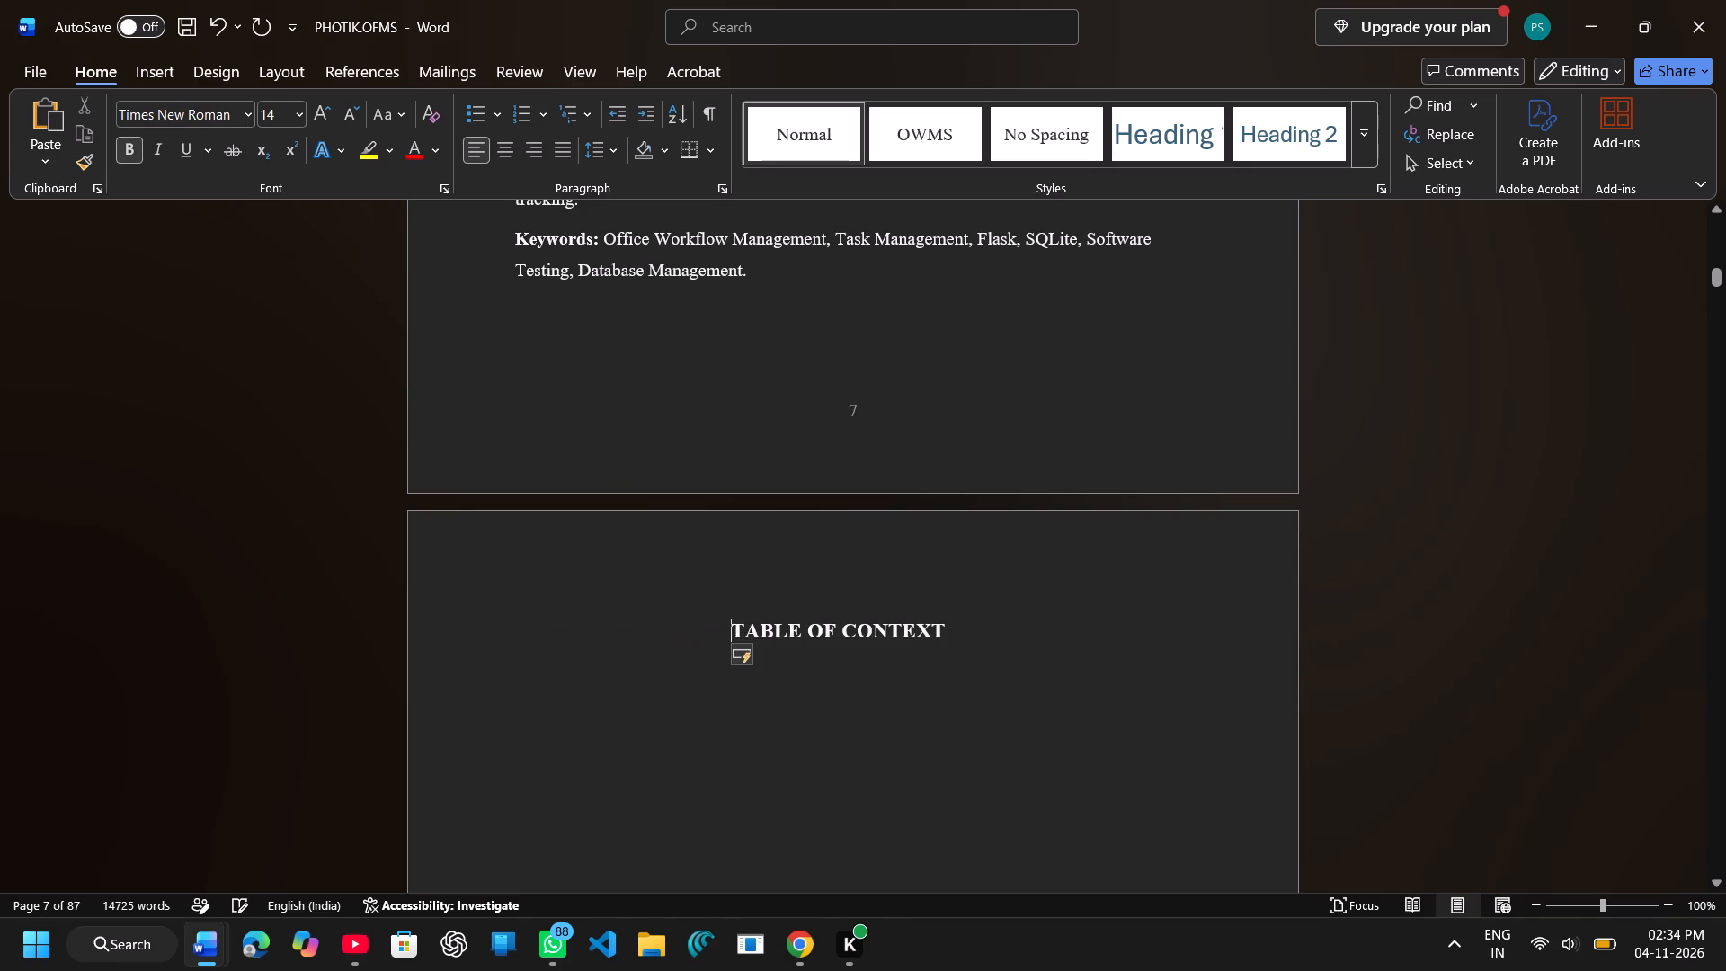
# Paste the copied contents table on a new line below the TABLE OF CONTEXT heading.
pyautogui.click(943, 635)
pyautogui.press('Return')
pyautogui.press('BackSpace')
pyautogui.hotkey('ctrl', 'v')
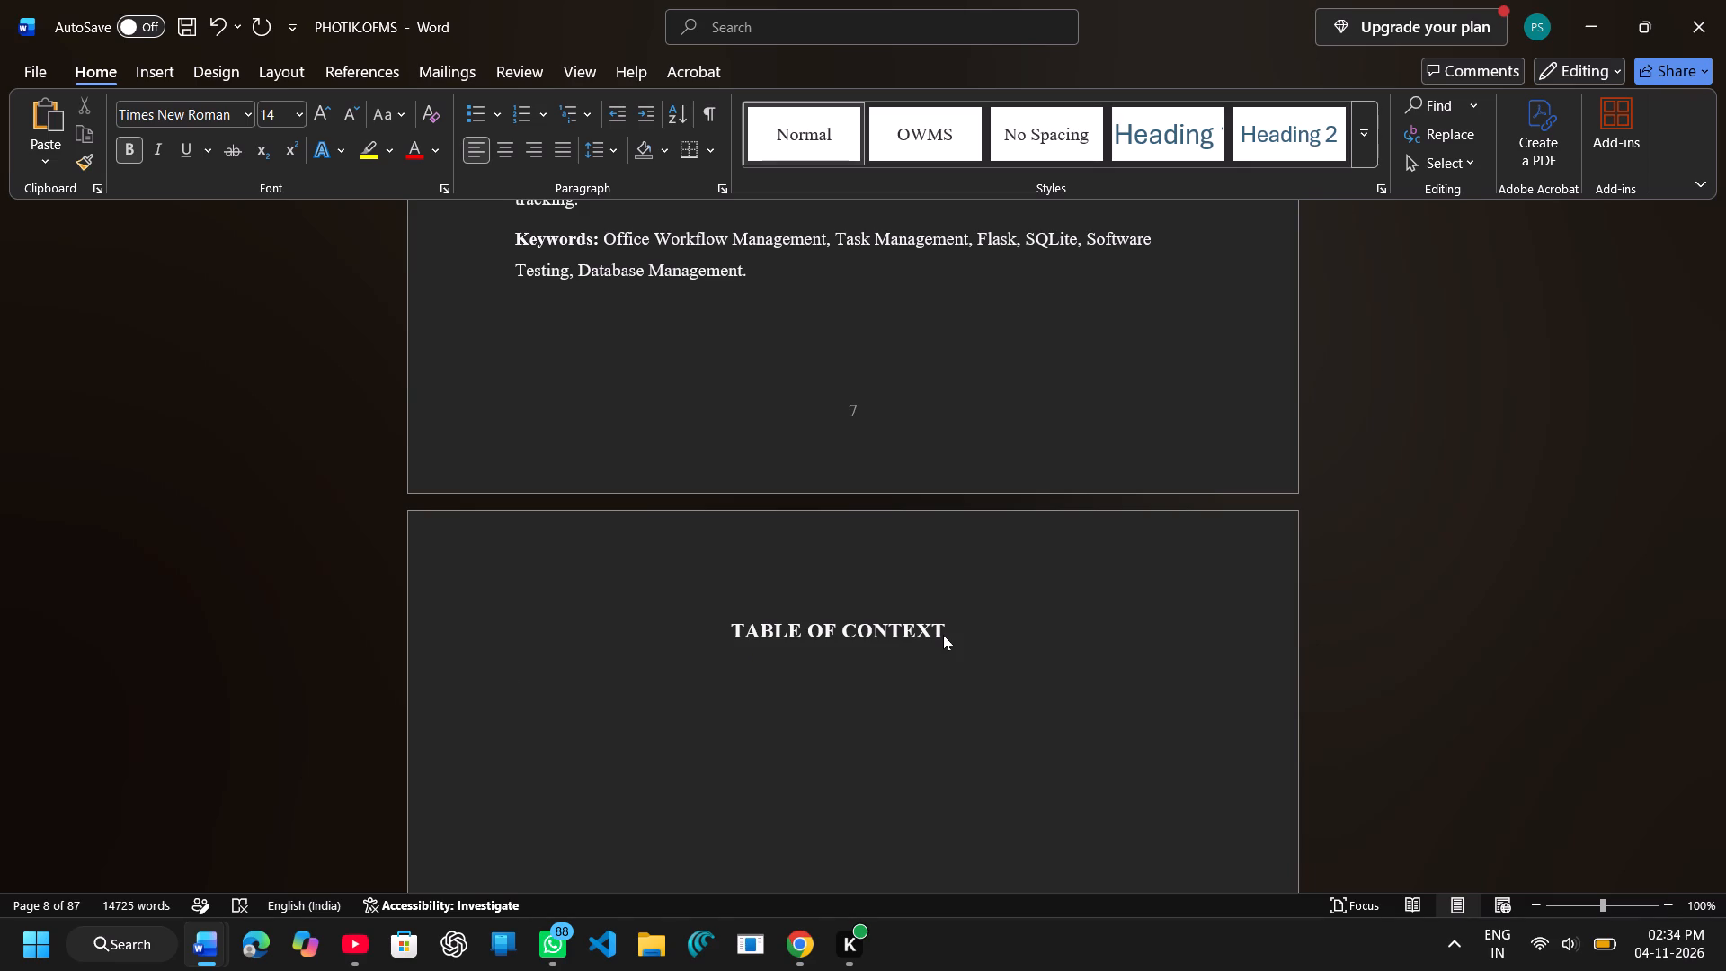
# Examine the pasted contents table and the list of tables and list of figures up to Chapter 1.
pyautogui.scroll(1, 943, 635)
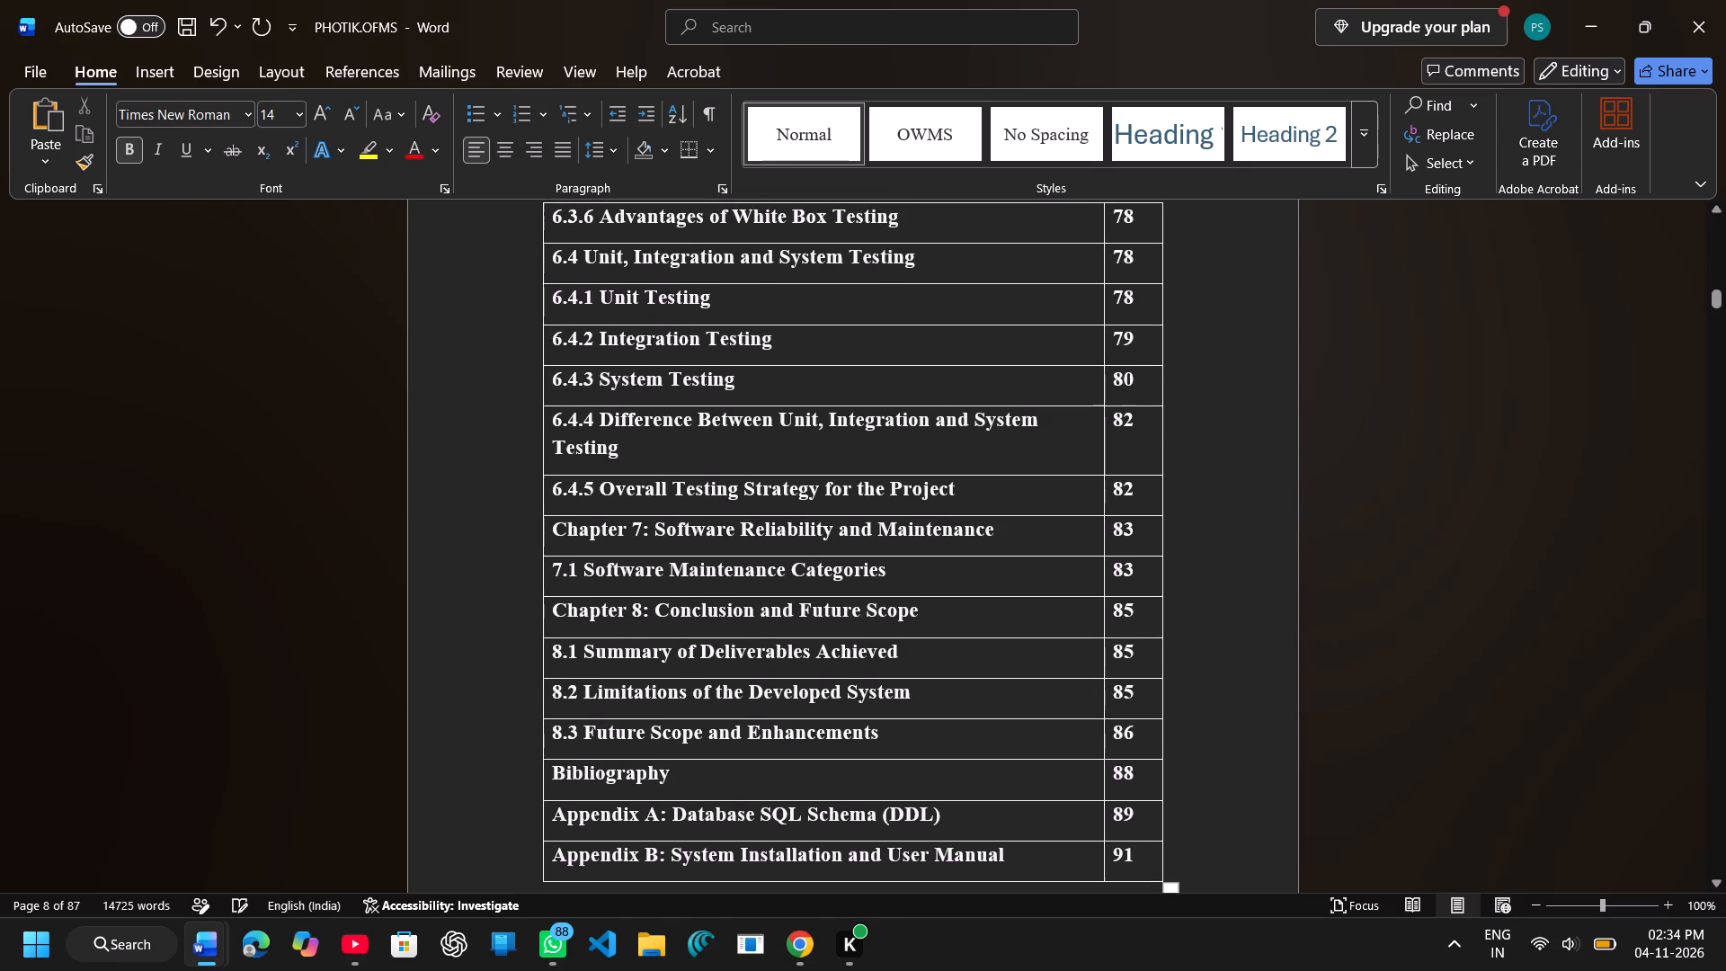
pyautogui.scroll(1, 943, 635)
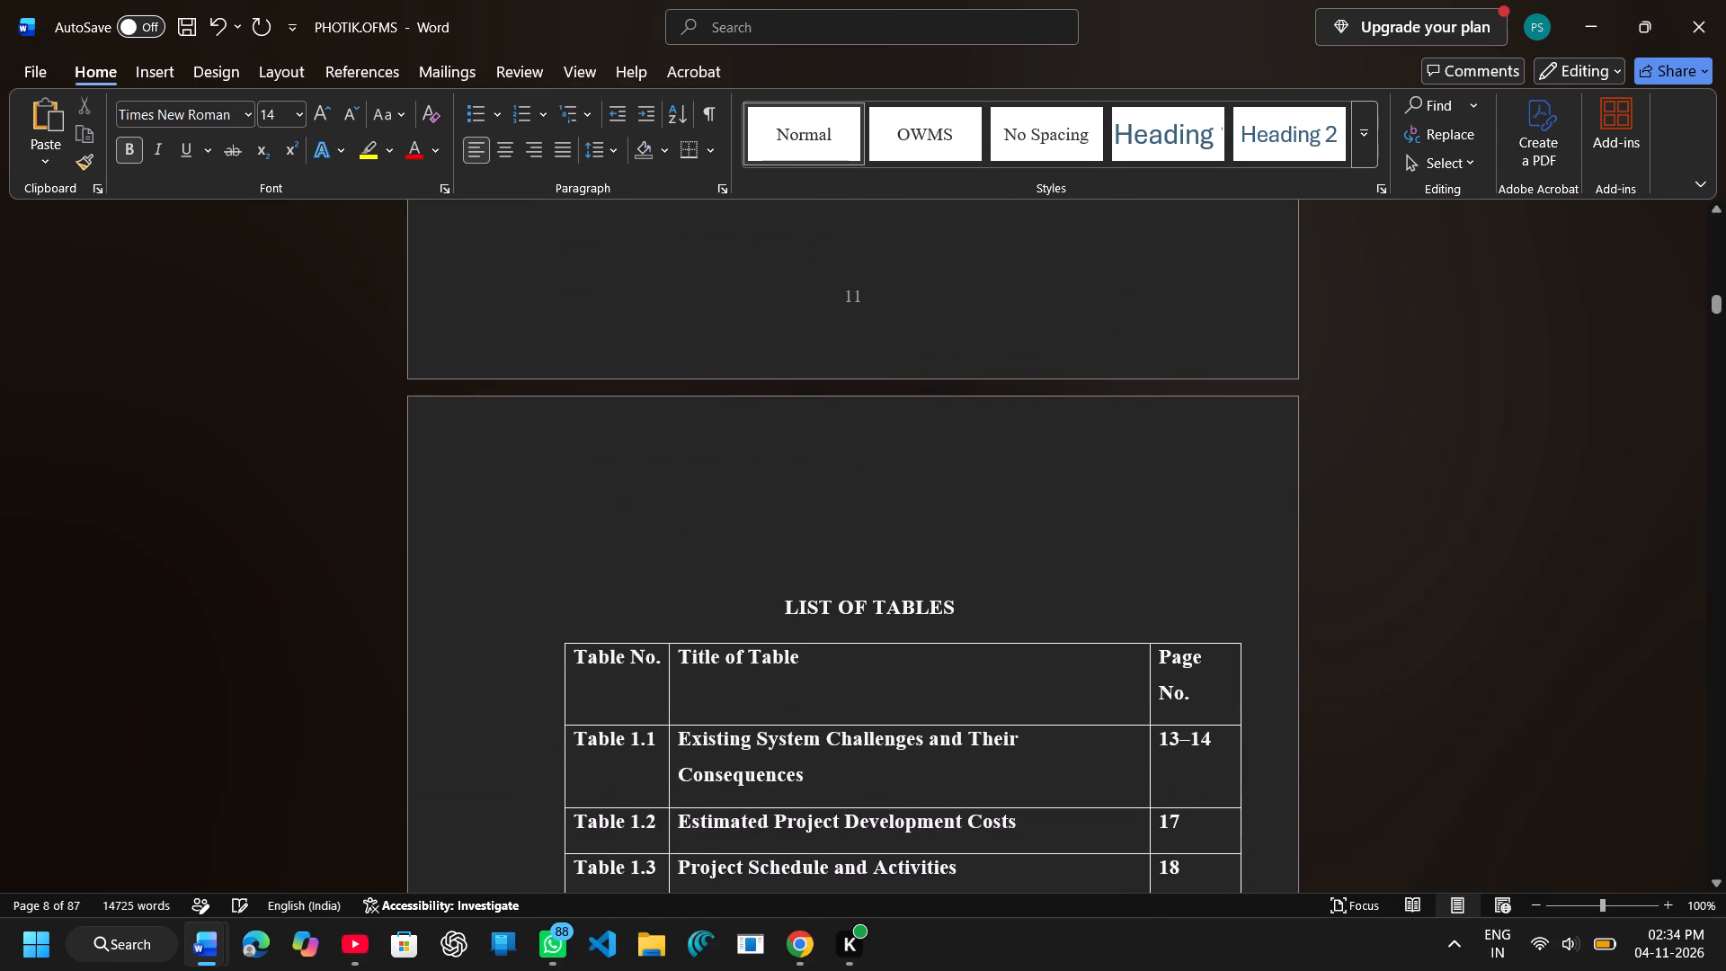
pyautogui.scroll(1, 943, 635)
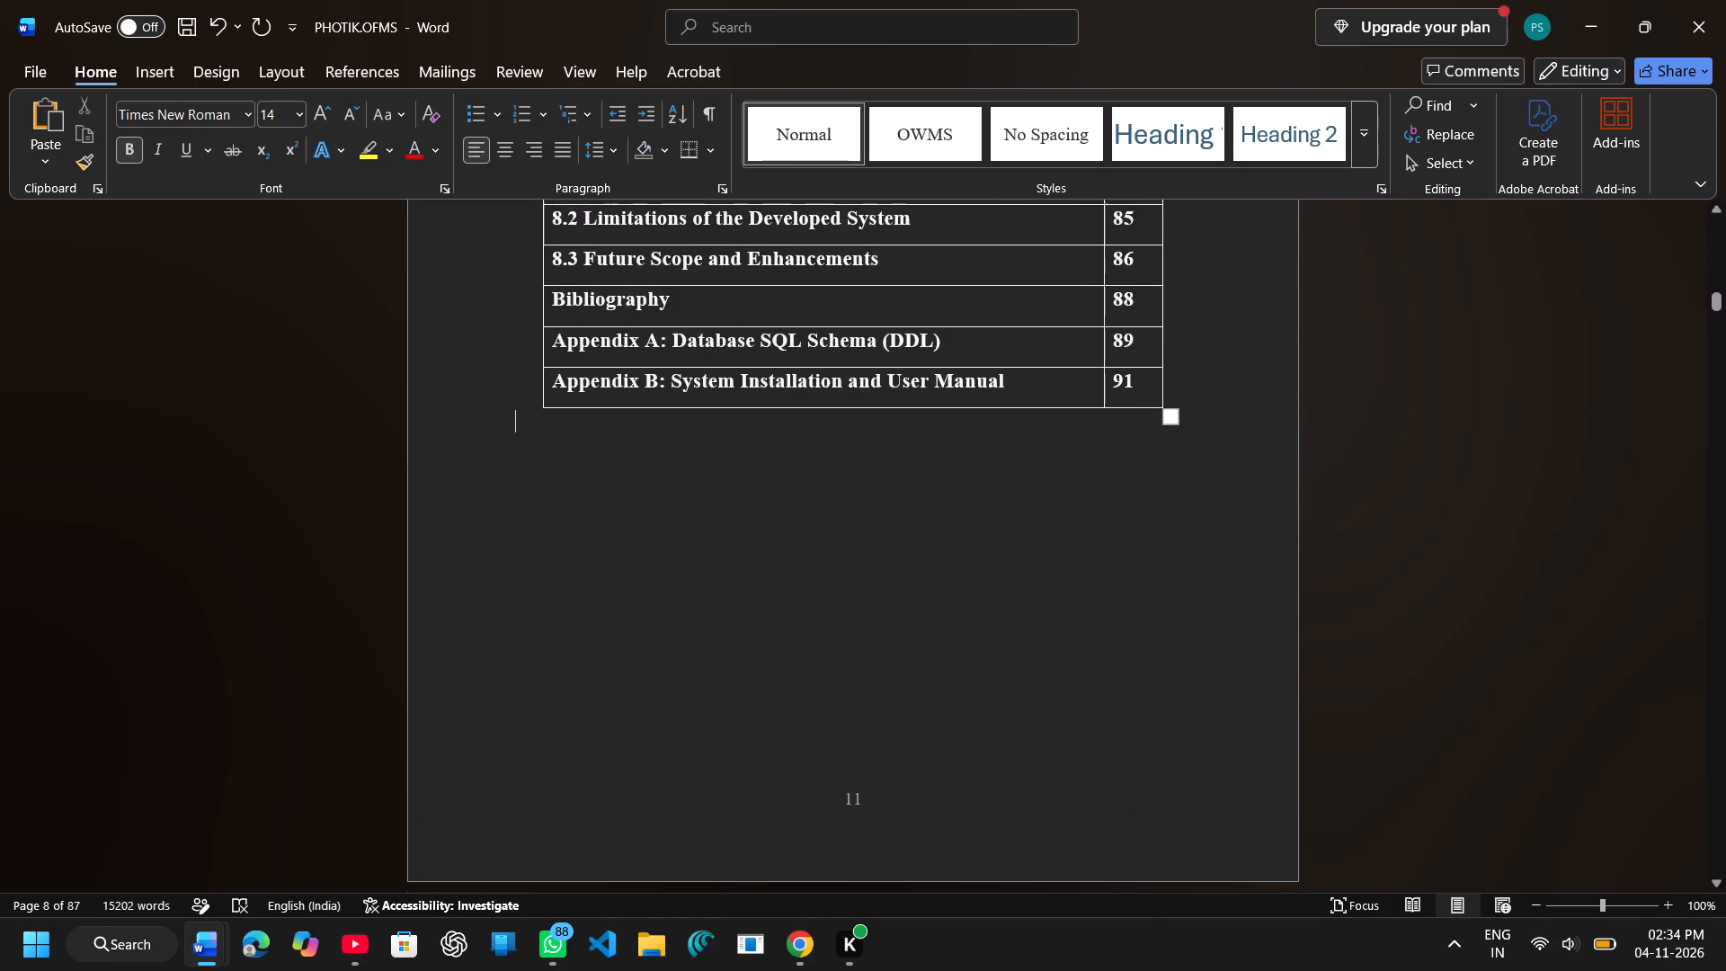
pyautogui.scroll(3, 943, 635)
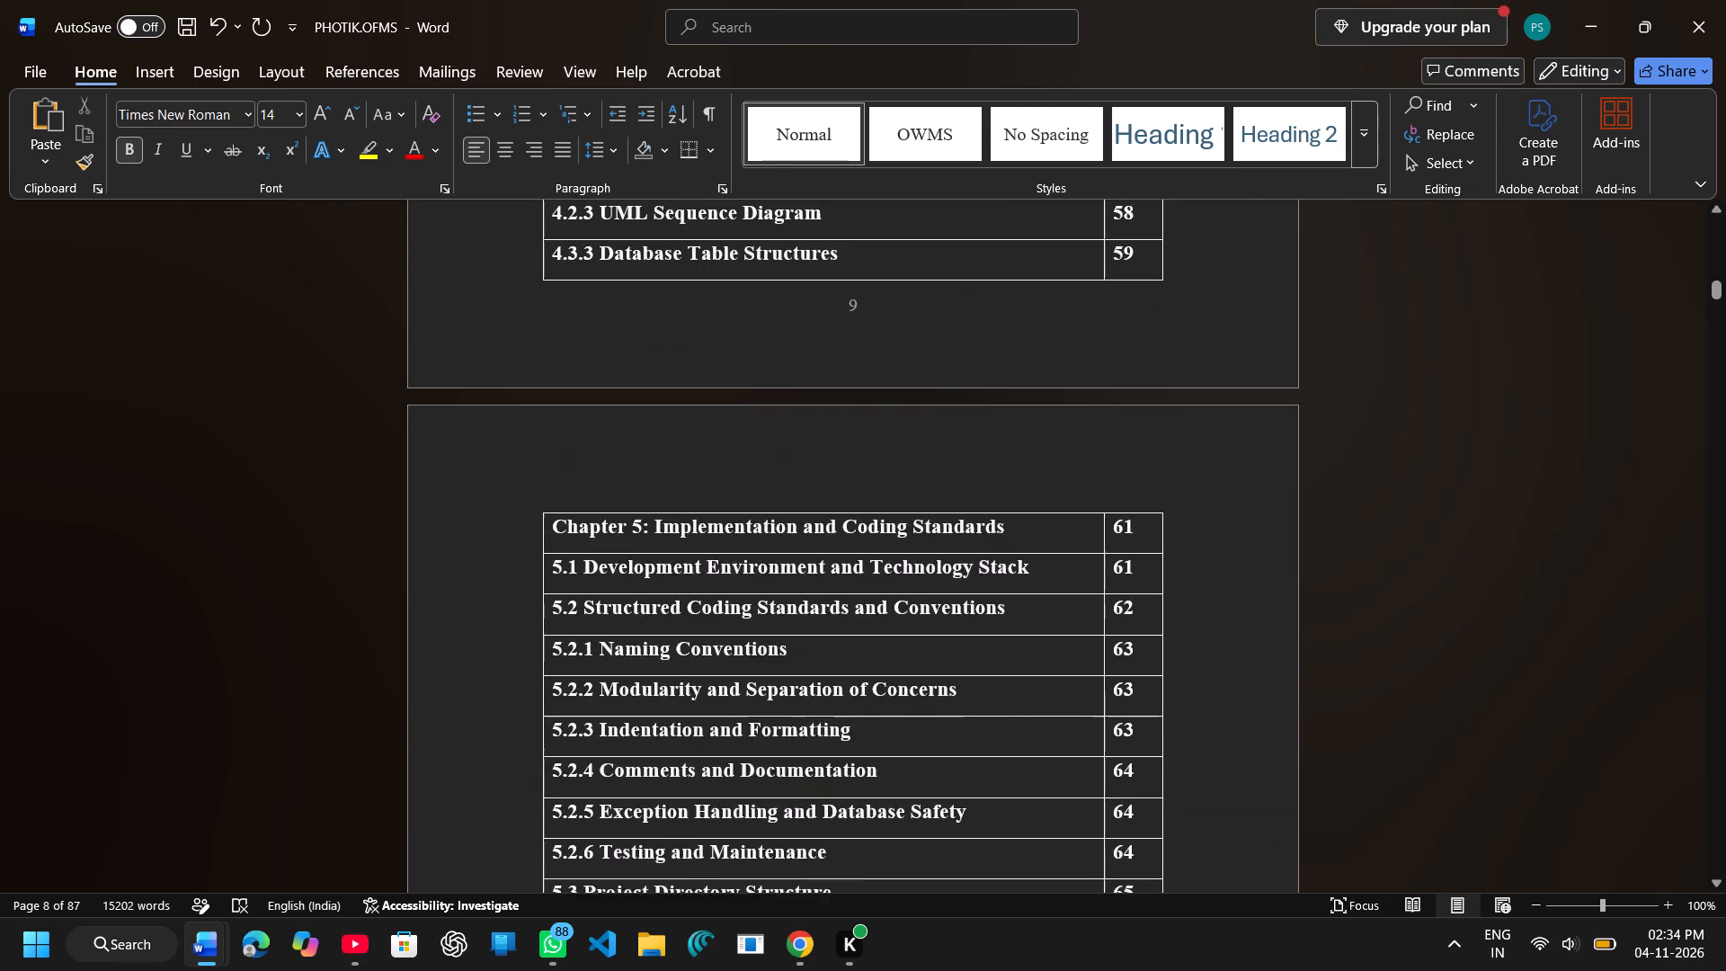
pyautogui.scroll(3, 943, 635)
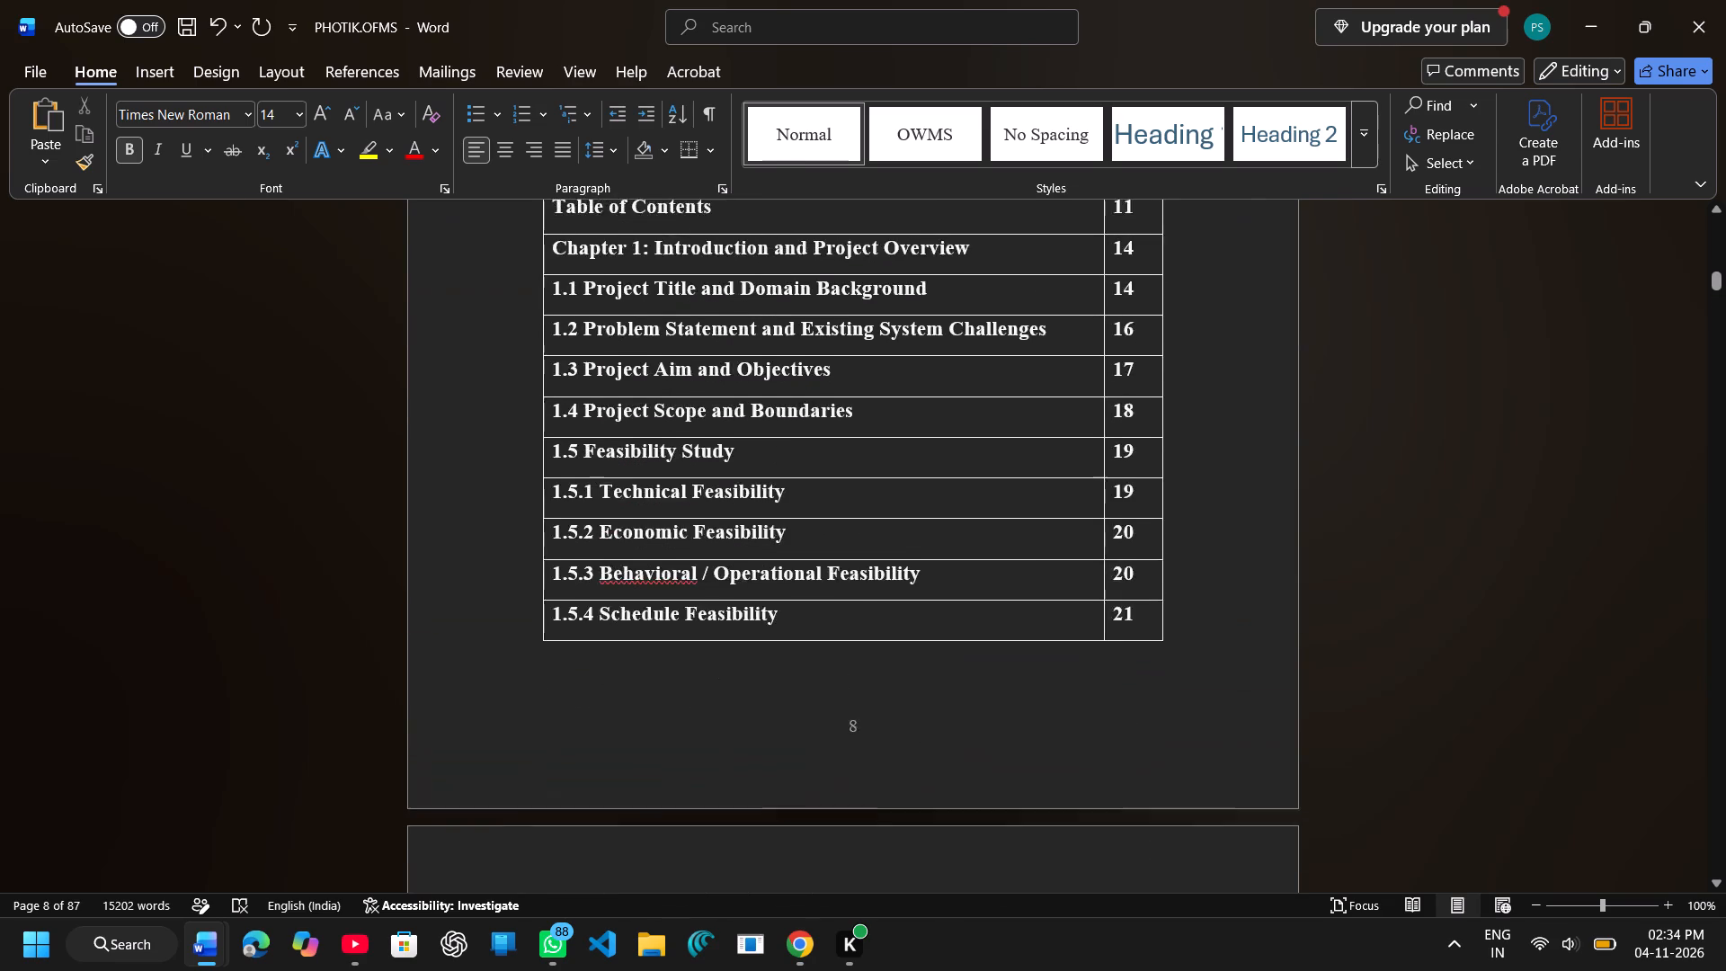
pyautogui.scroll(1, 943, 635)
pyautogui.scroll(-1, 943, 635)
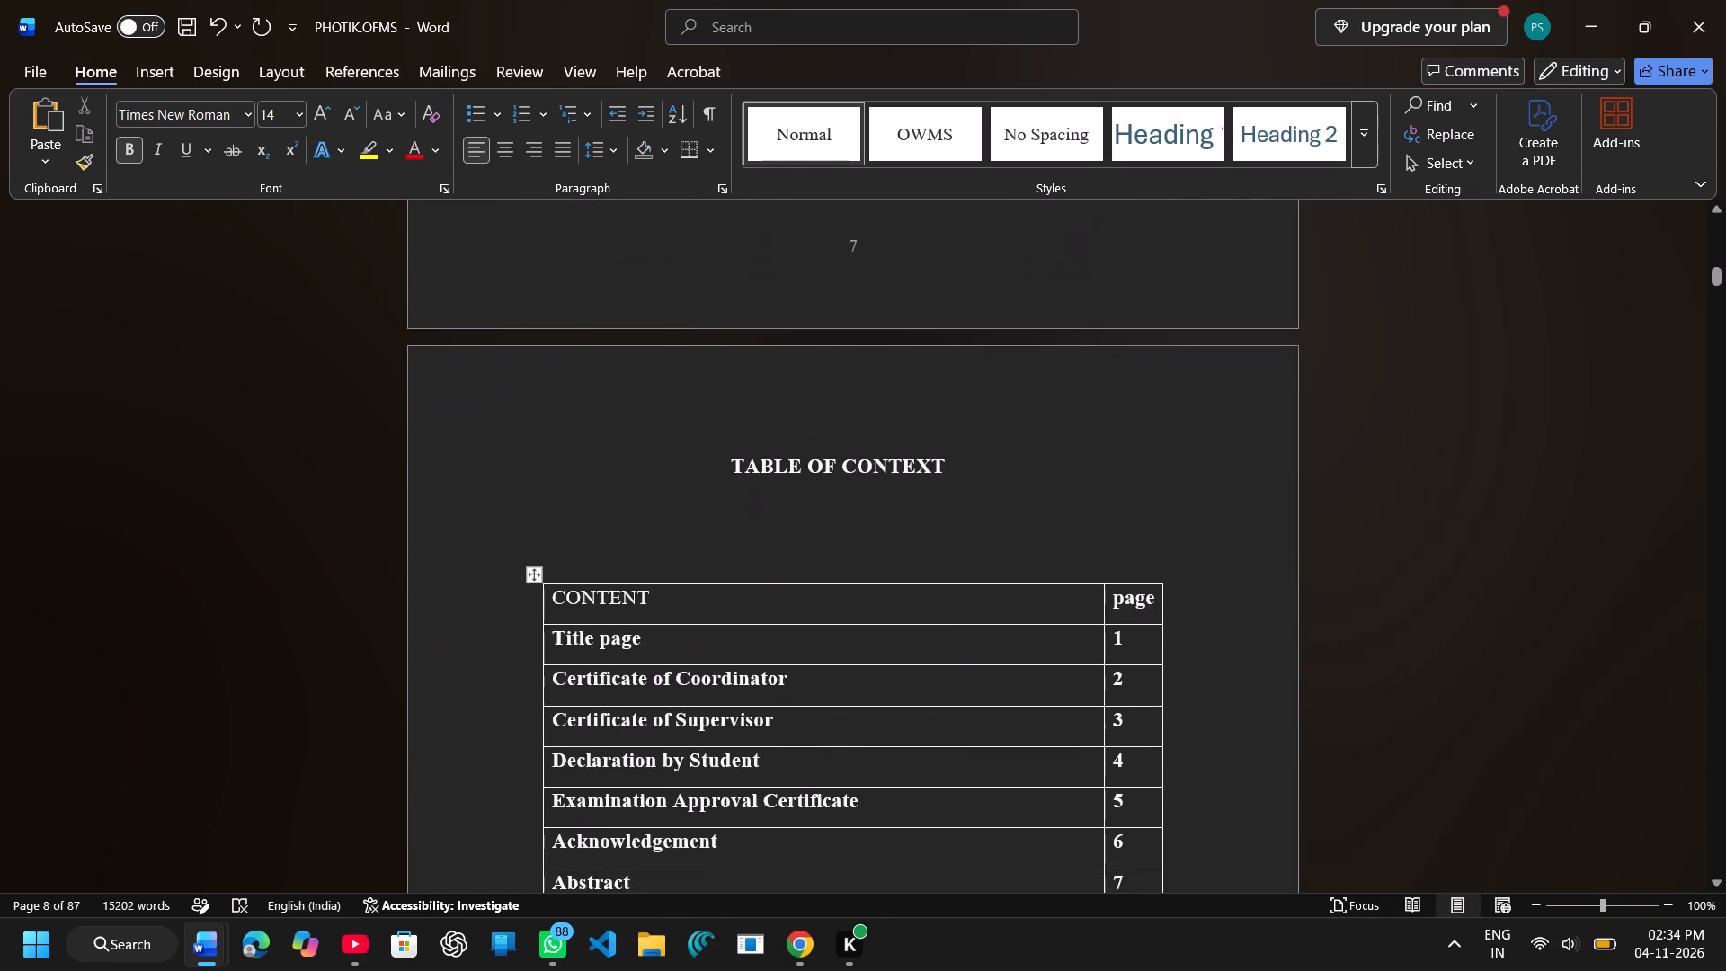
pyautogui.scroll(-3, 943, 635)
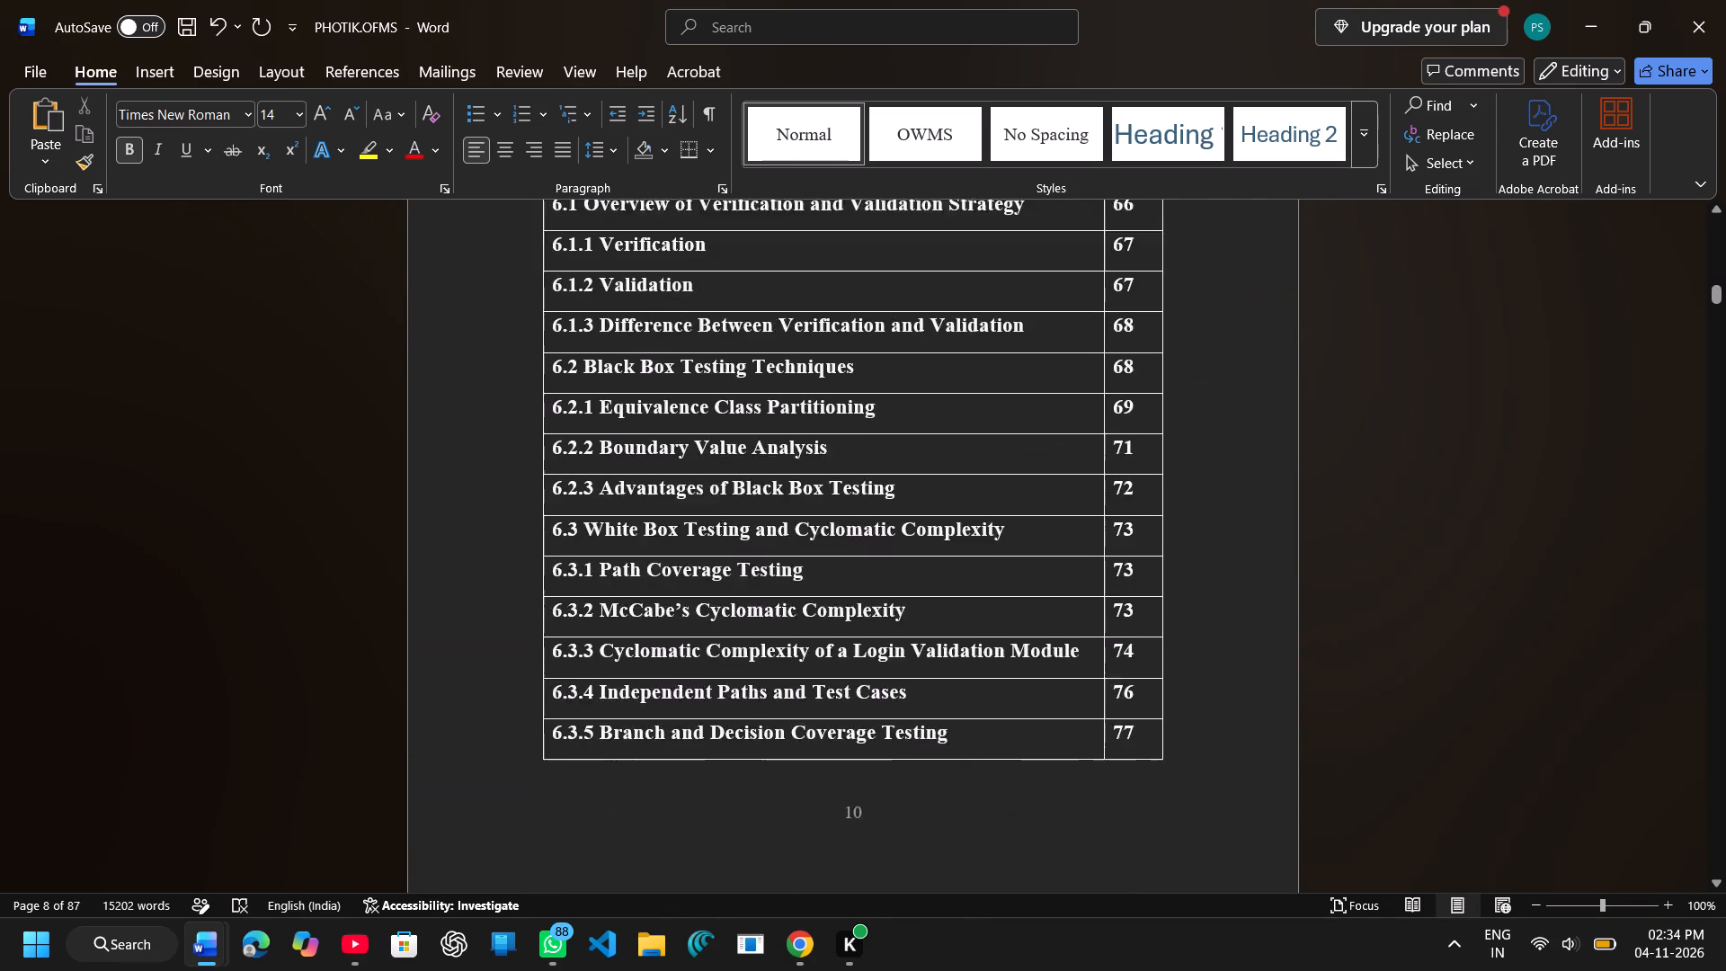
pyautogui.scroll(-3, 943, 635)
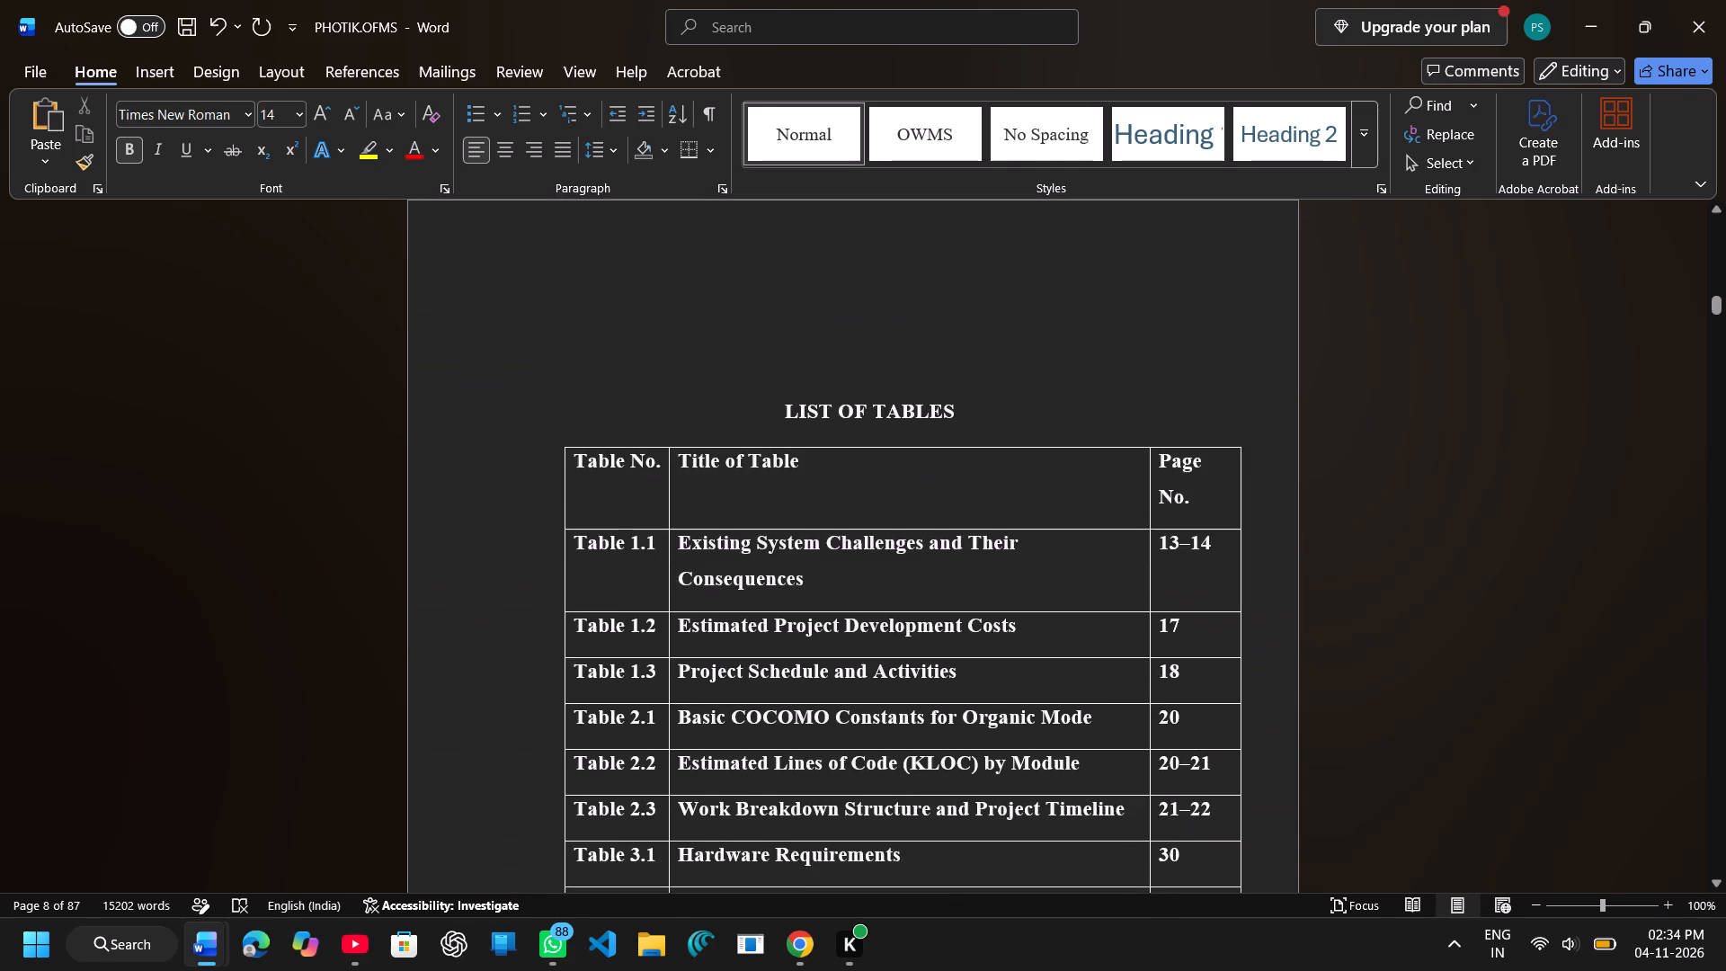
pyautogui.scroll(-1, 943, 635)
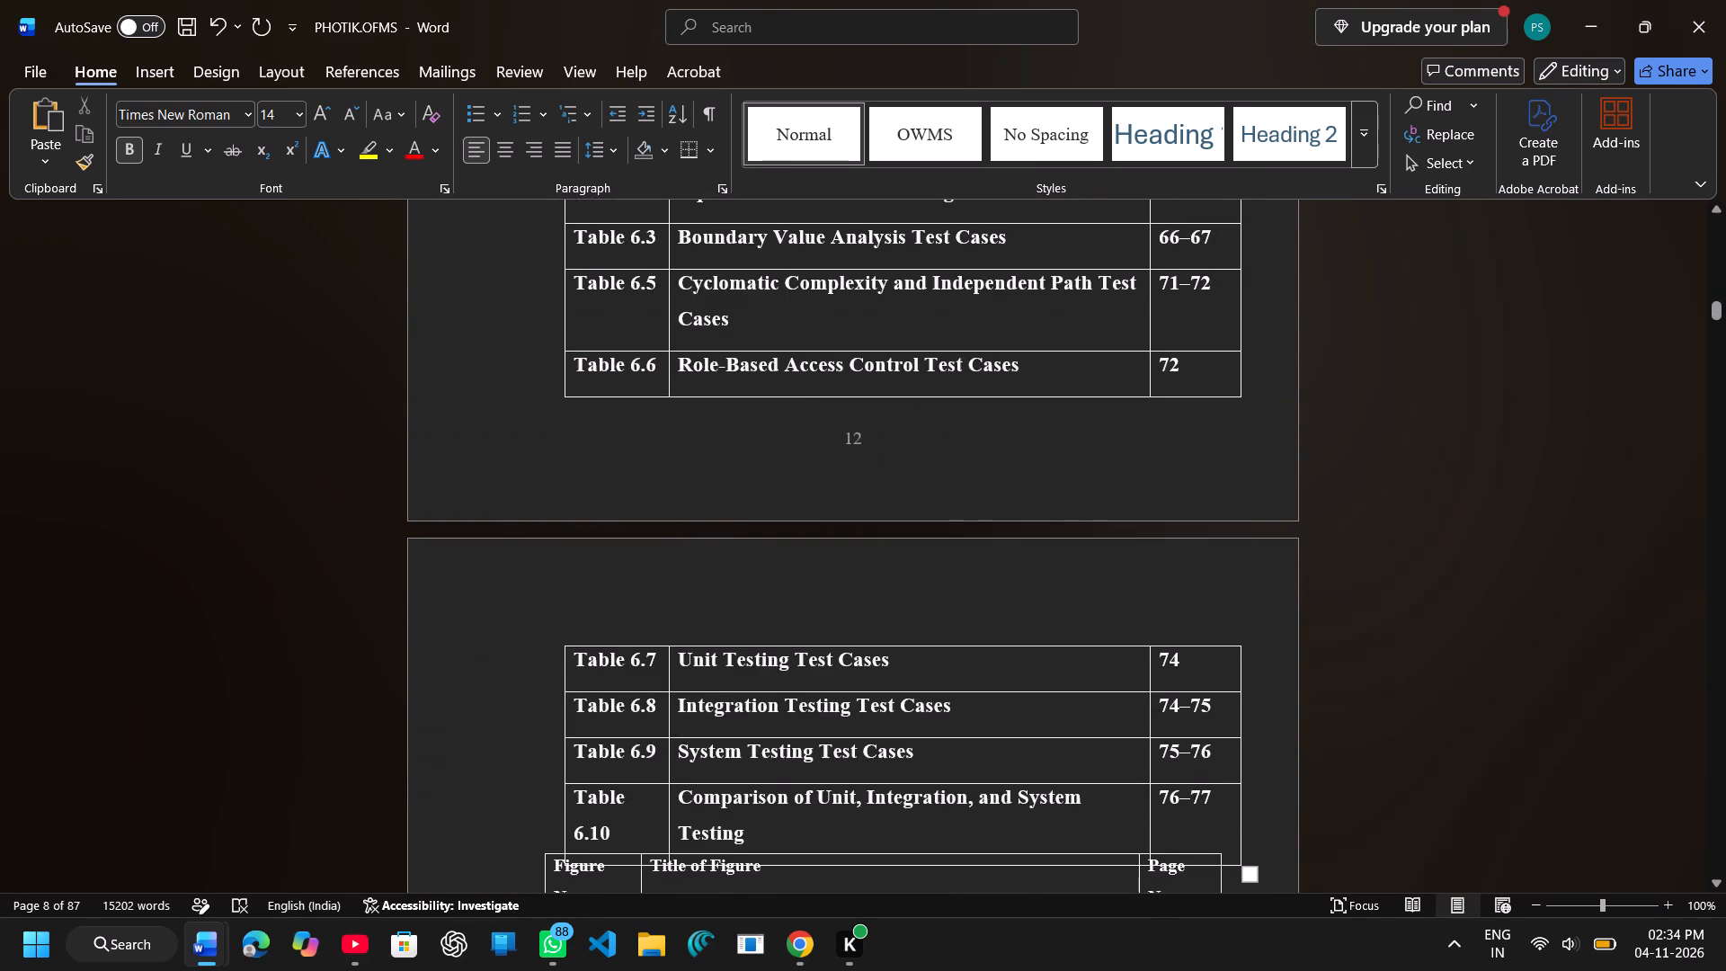
pyautogui.scroll(-1, 943, 635)
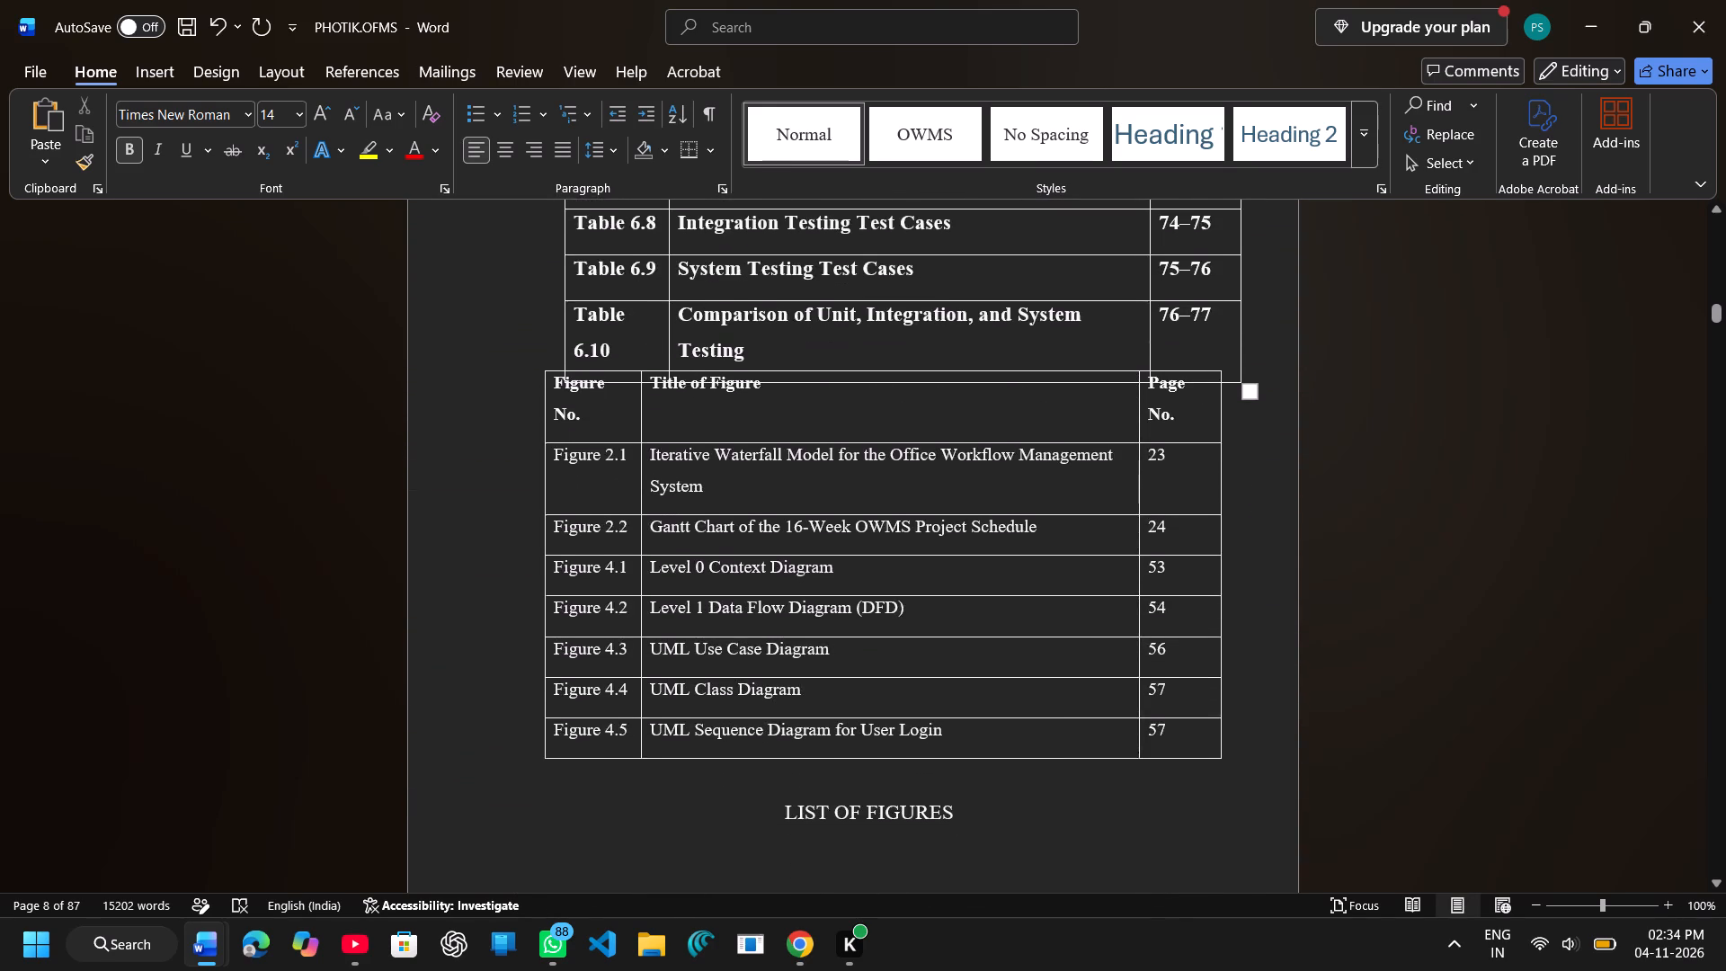
pyautogui.scroll(-1, 943, 635)
# Move the figures table off the end of the list of tables, placing it below the LIST OF FIGURES heading.
pyautogui.scroll(1, 943, 635)
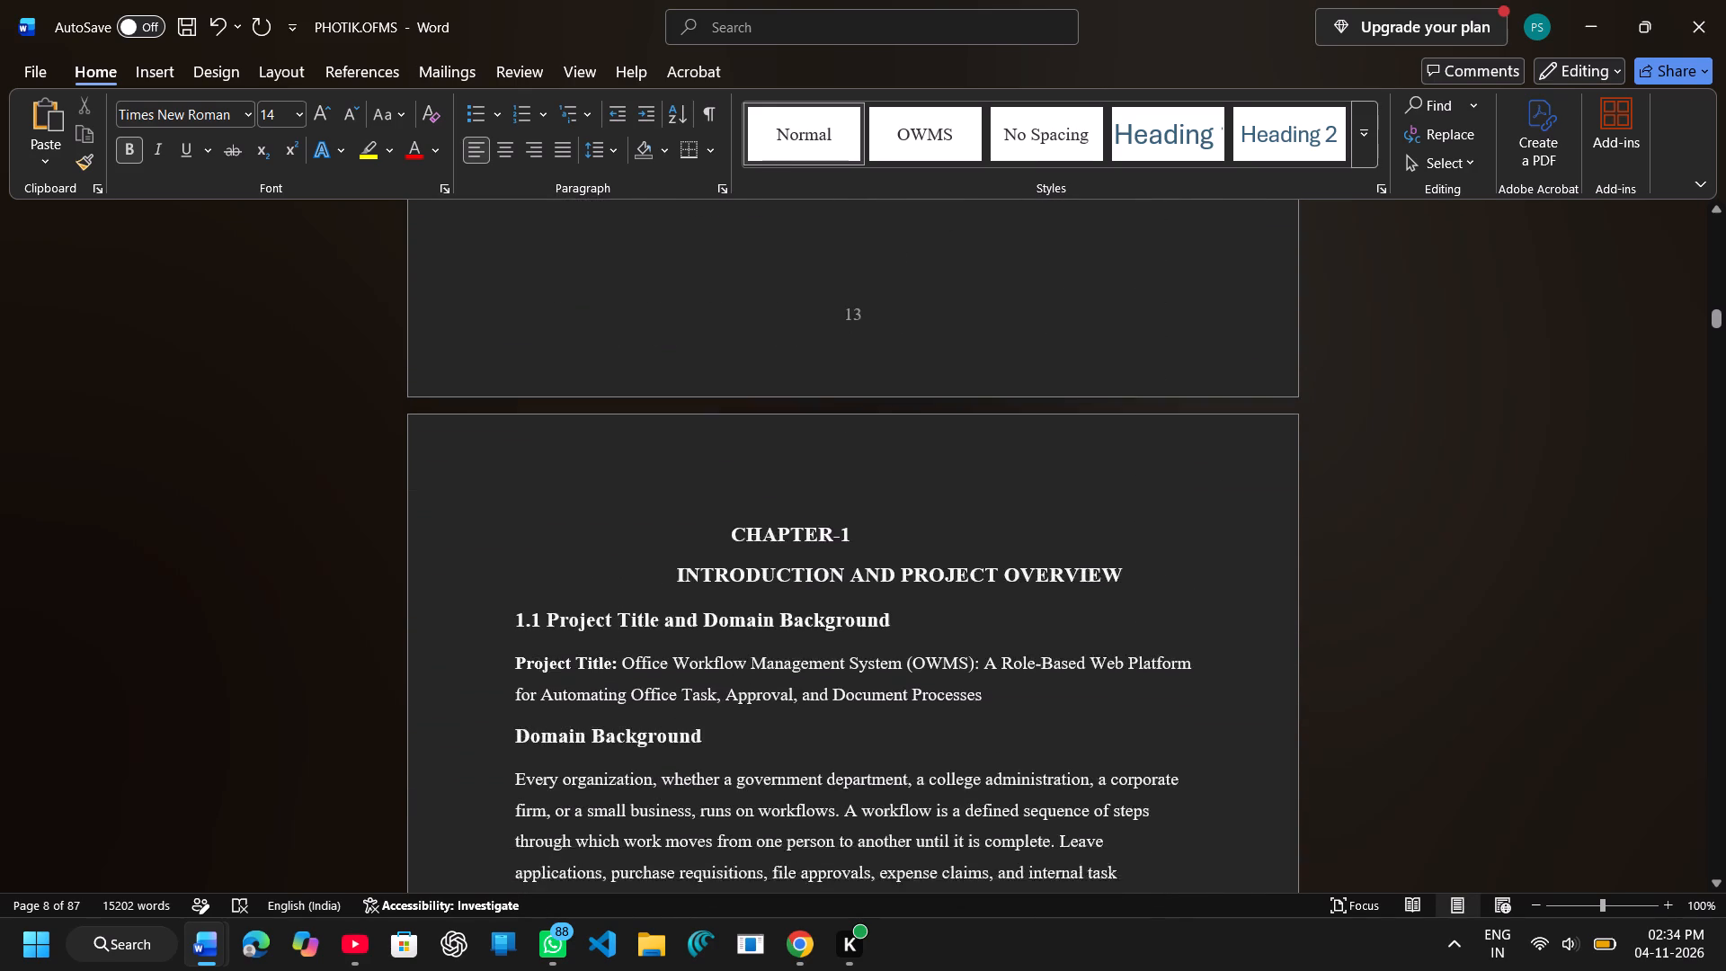
pyautogui.scroll(1, 943, 635)
pyautogui.scroll(1, 823, 532)
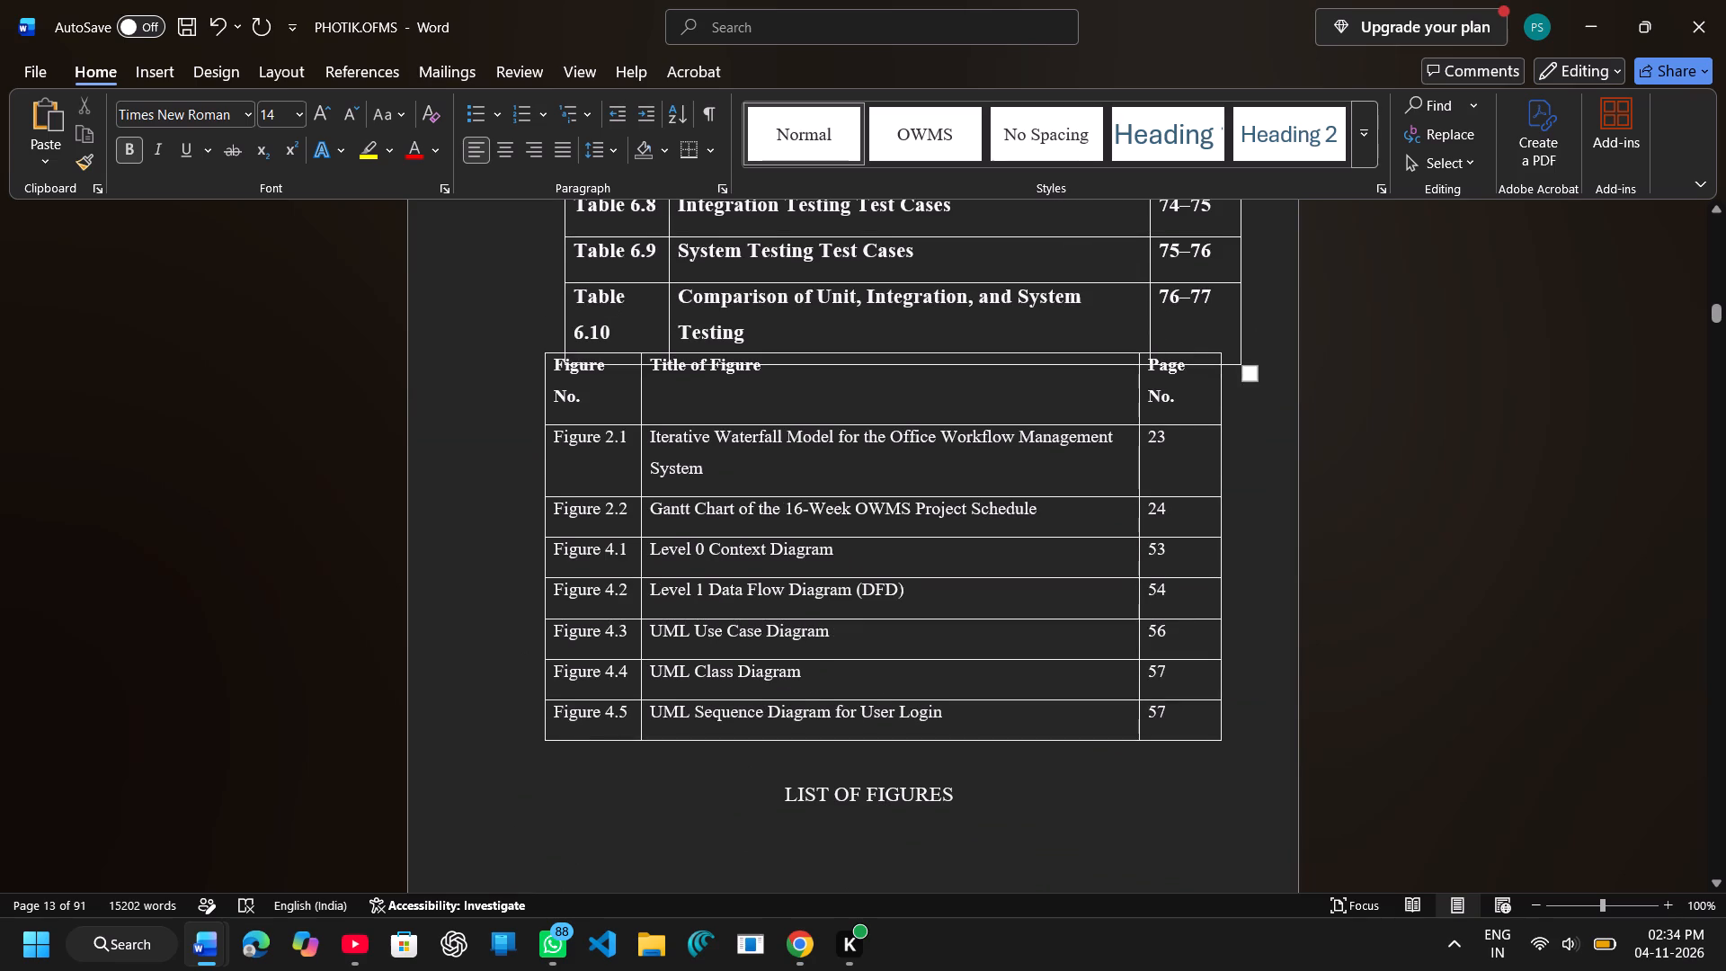
pyautogui.click(557, 371)
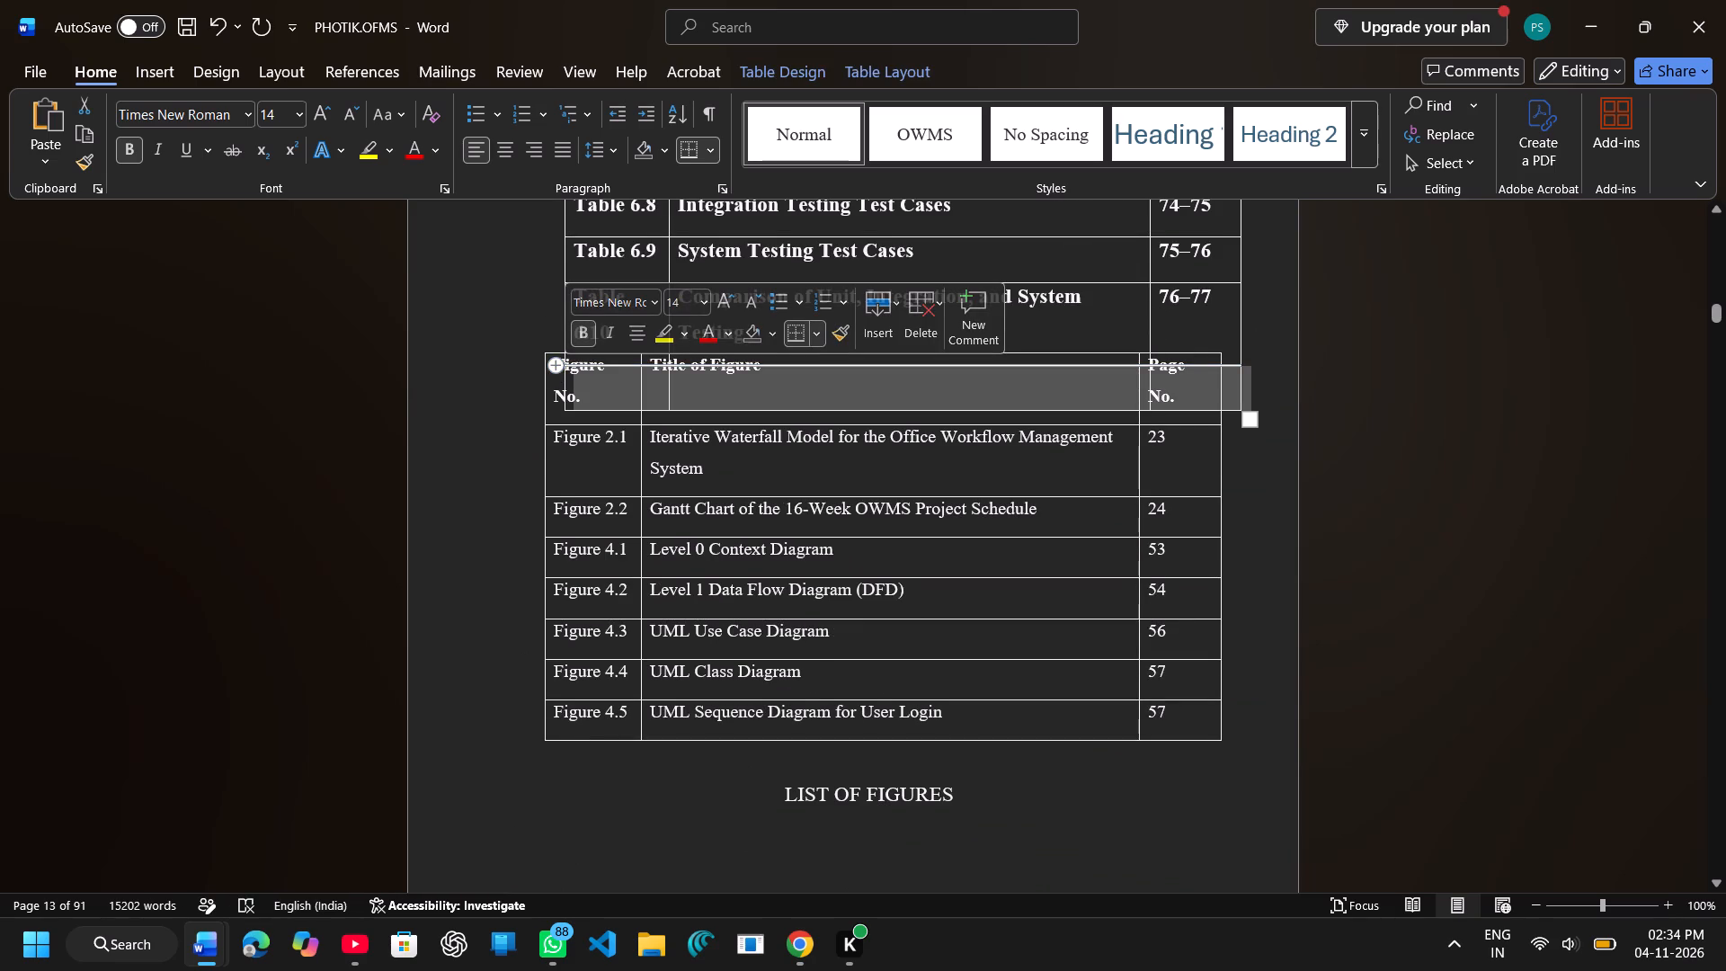
pyautogui.click(544, 390)
pyautogui.click(544, 419)
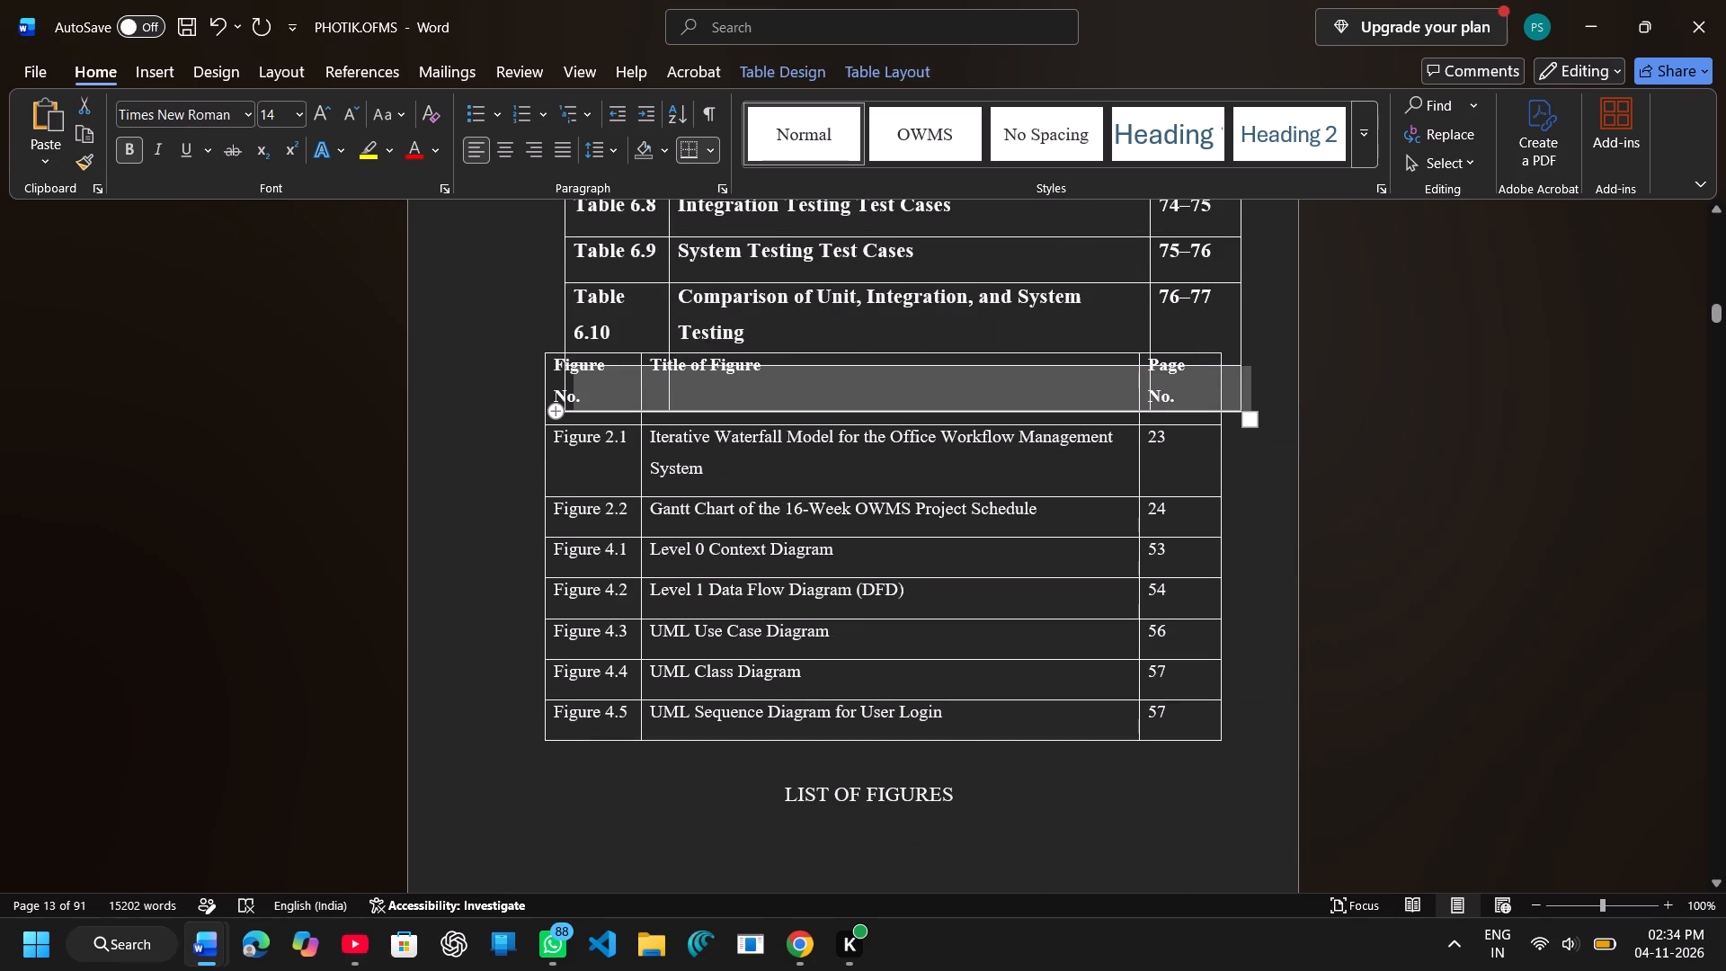
pyautogui.click(568, 459)
pyautogui.moveTo(531, 337); pyautogui.dragTo(559, 397)
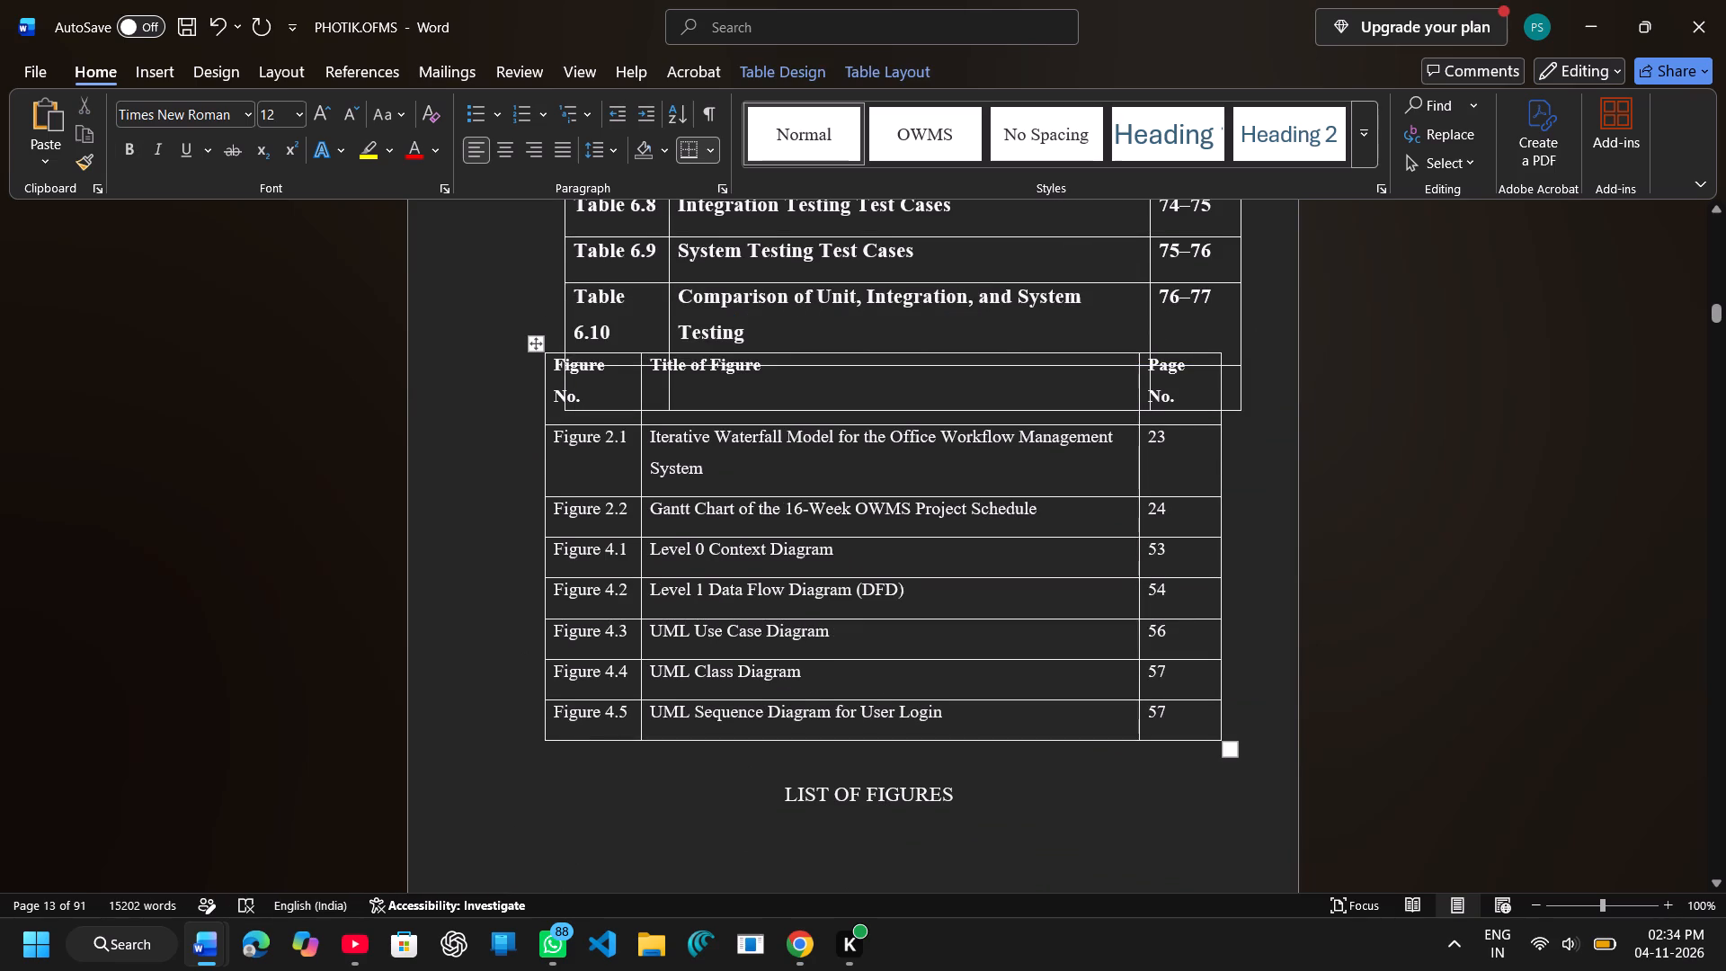
pyautogui.moveTo(559, 397); pyautogui.dragTo(585, 833)
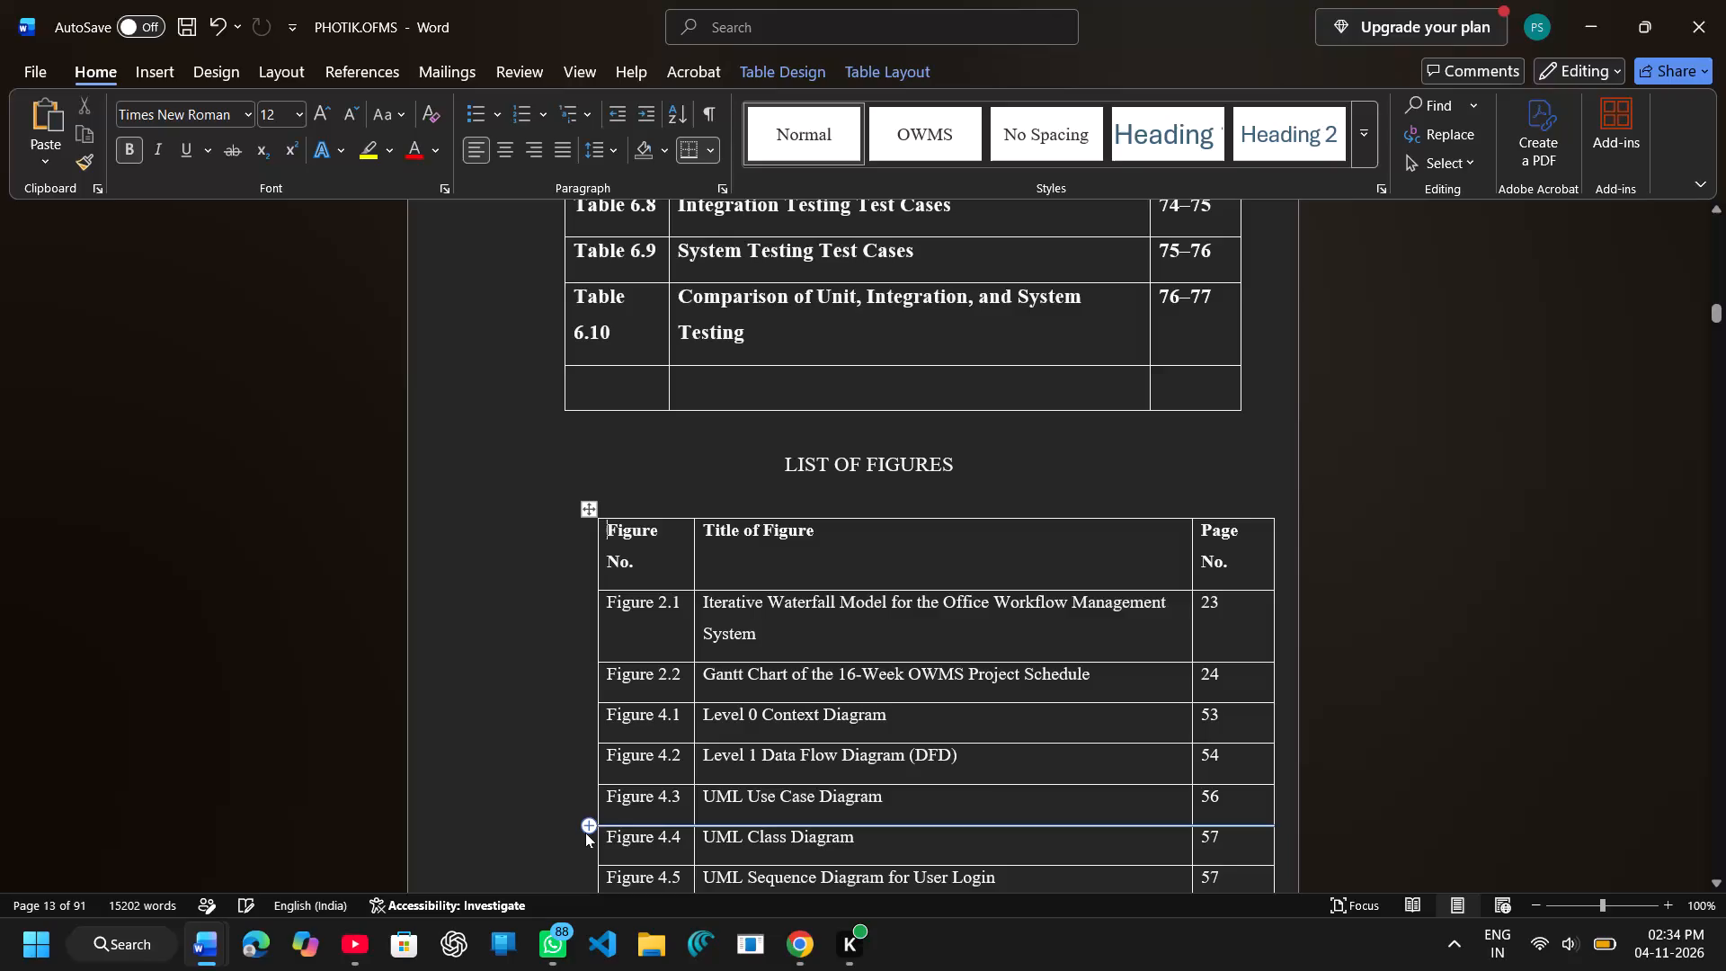
# Insert a page break directly before the LIST OF FIGURES heading.
pyautogui.click(762, 459)
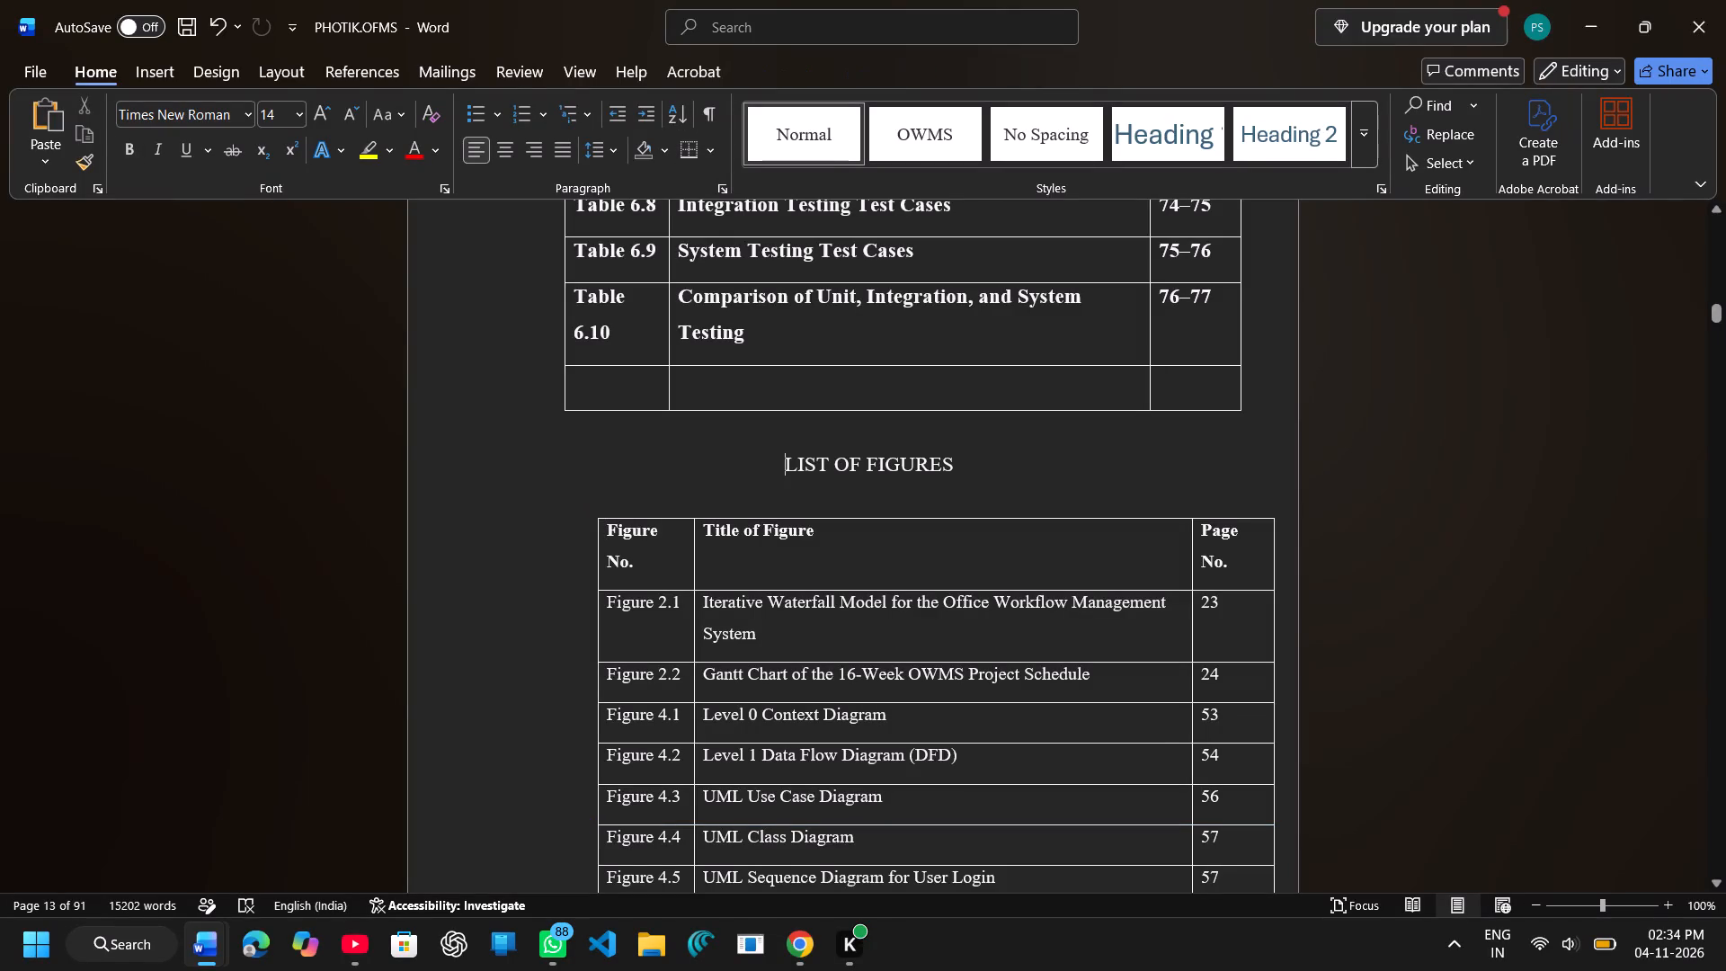
pyautogui.hotkey('ctrl', 'Return')
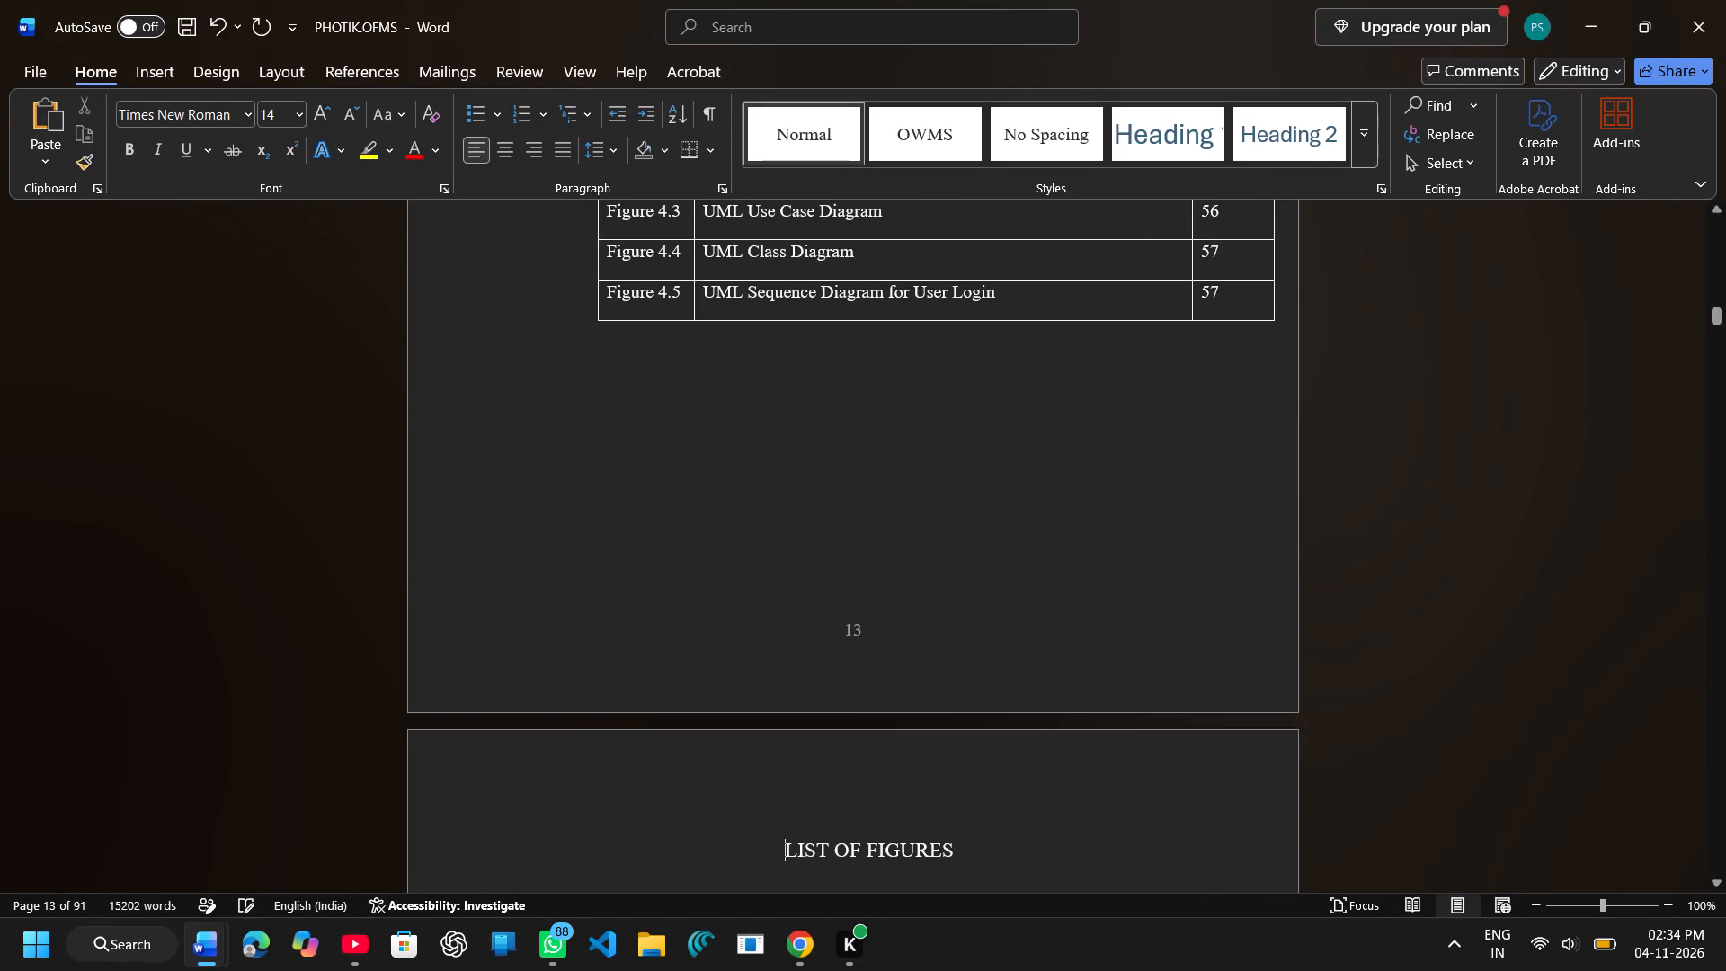
# Move the figures table onto the page with the LIST OF FIGURES heading, placing it just below that heading.
pyautogui.hscroll(1, 762, 459)
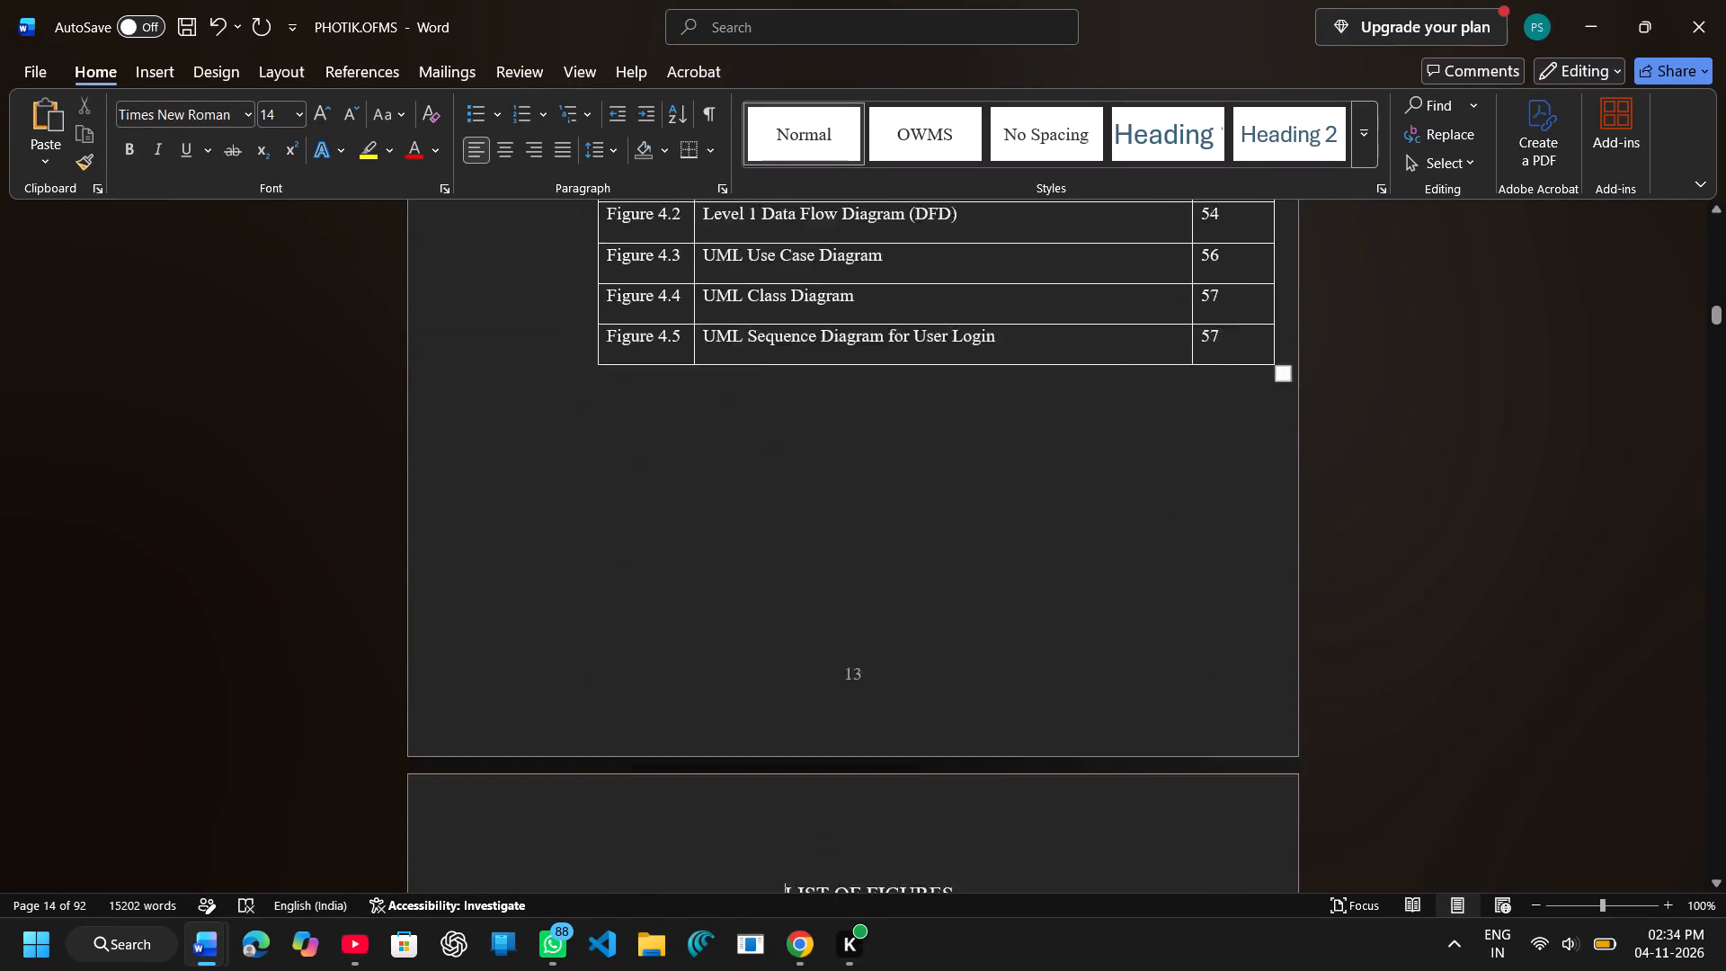
pyautogui.hscroll(1, 762, 459)
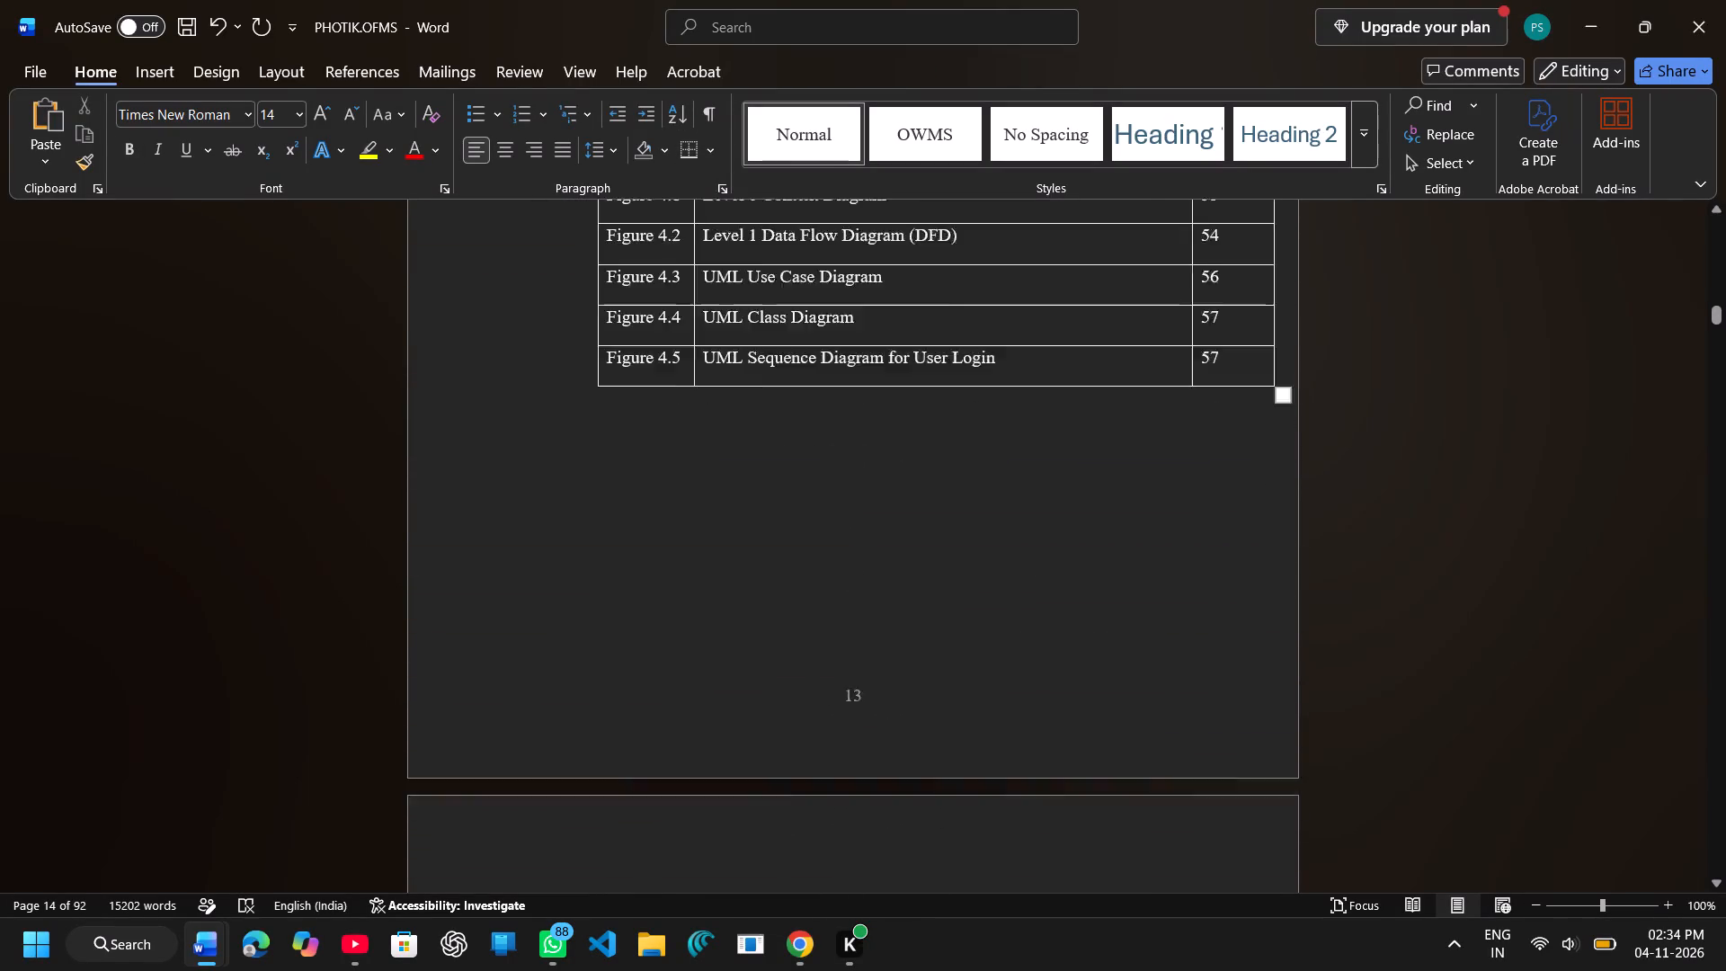
pyautogui.hscroll(1, 762, 459)
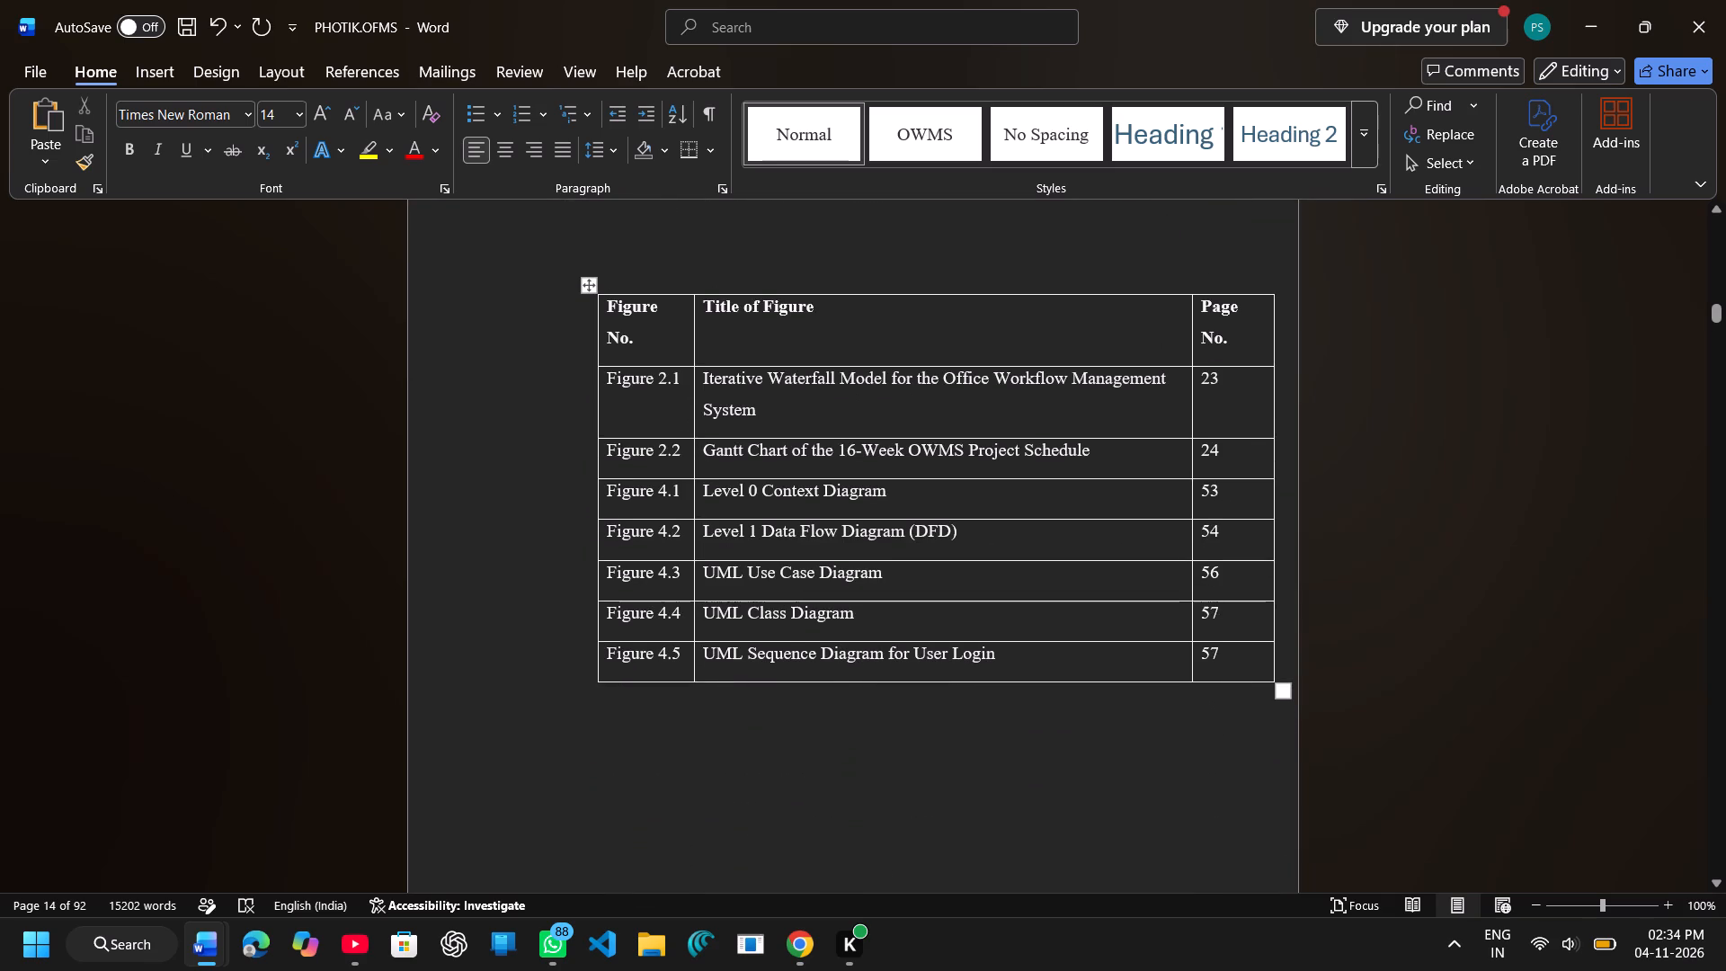
pyautogui.moveTo(590, 283); pyautogui.dragTo(613, 833)
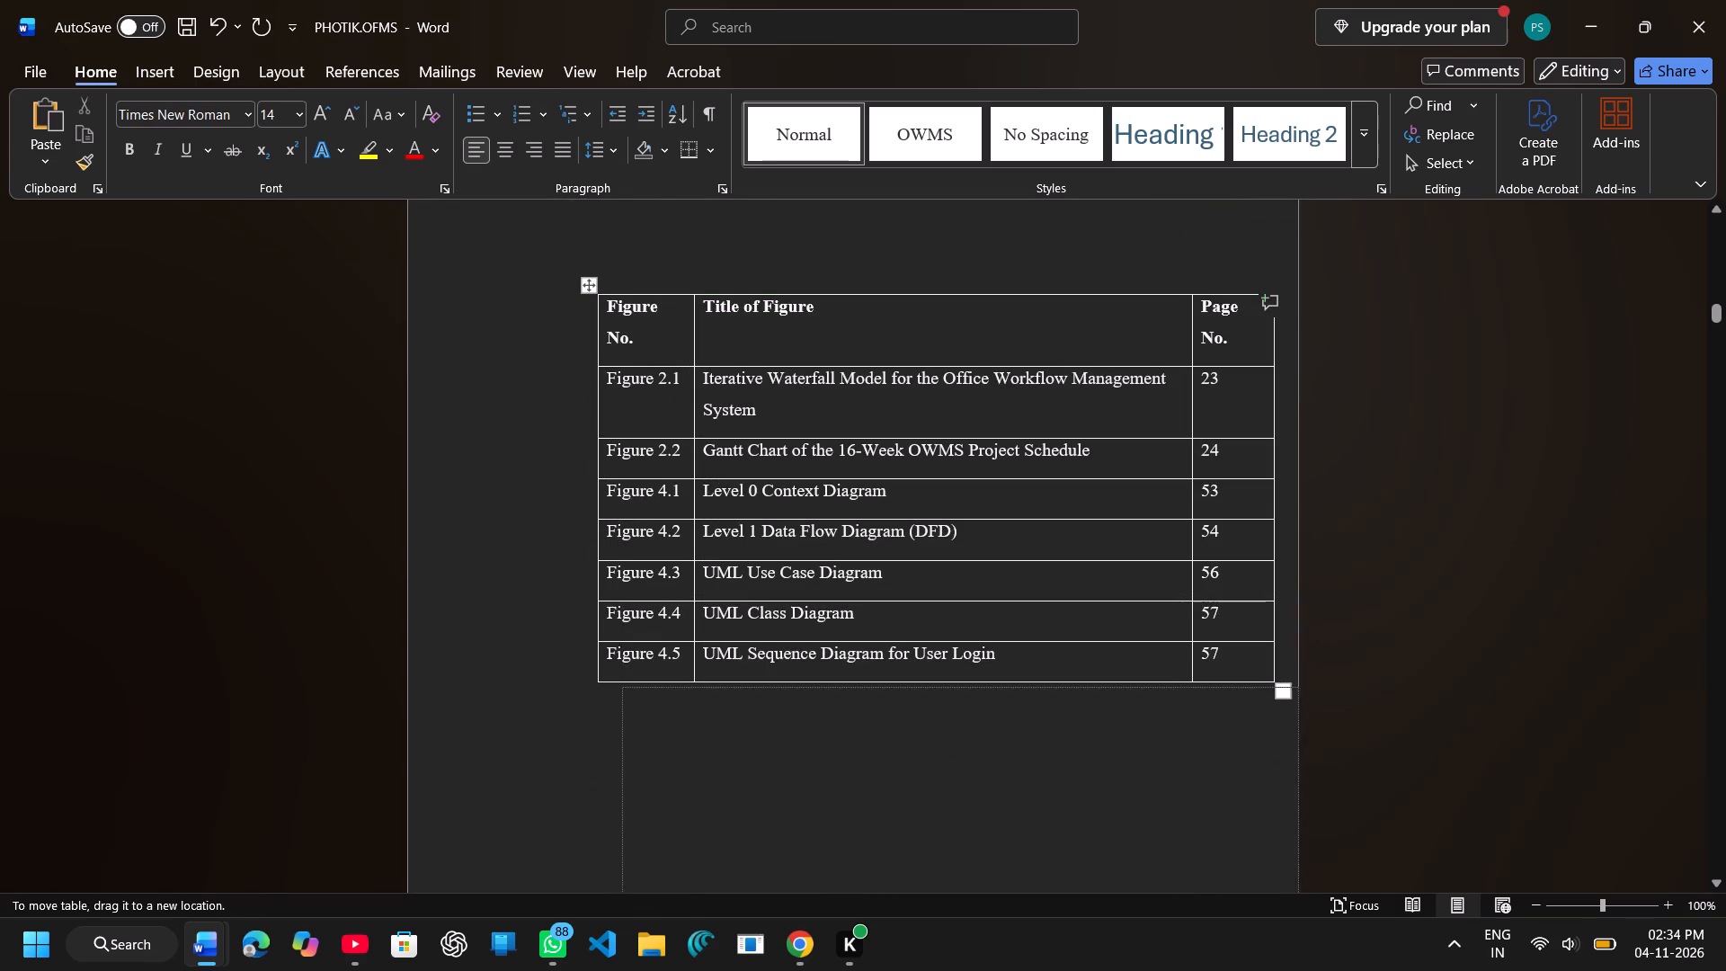
pyautogui.moveTo(613, 833); pyautogui.dragTo(551, 491)
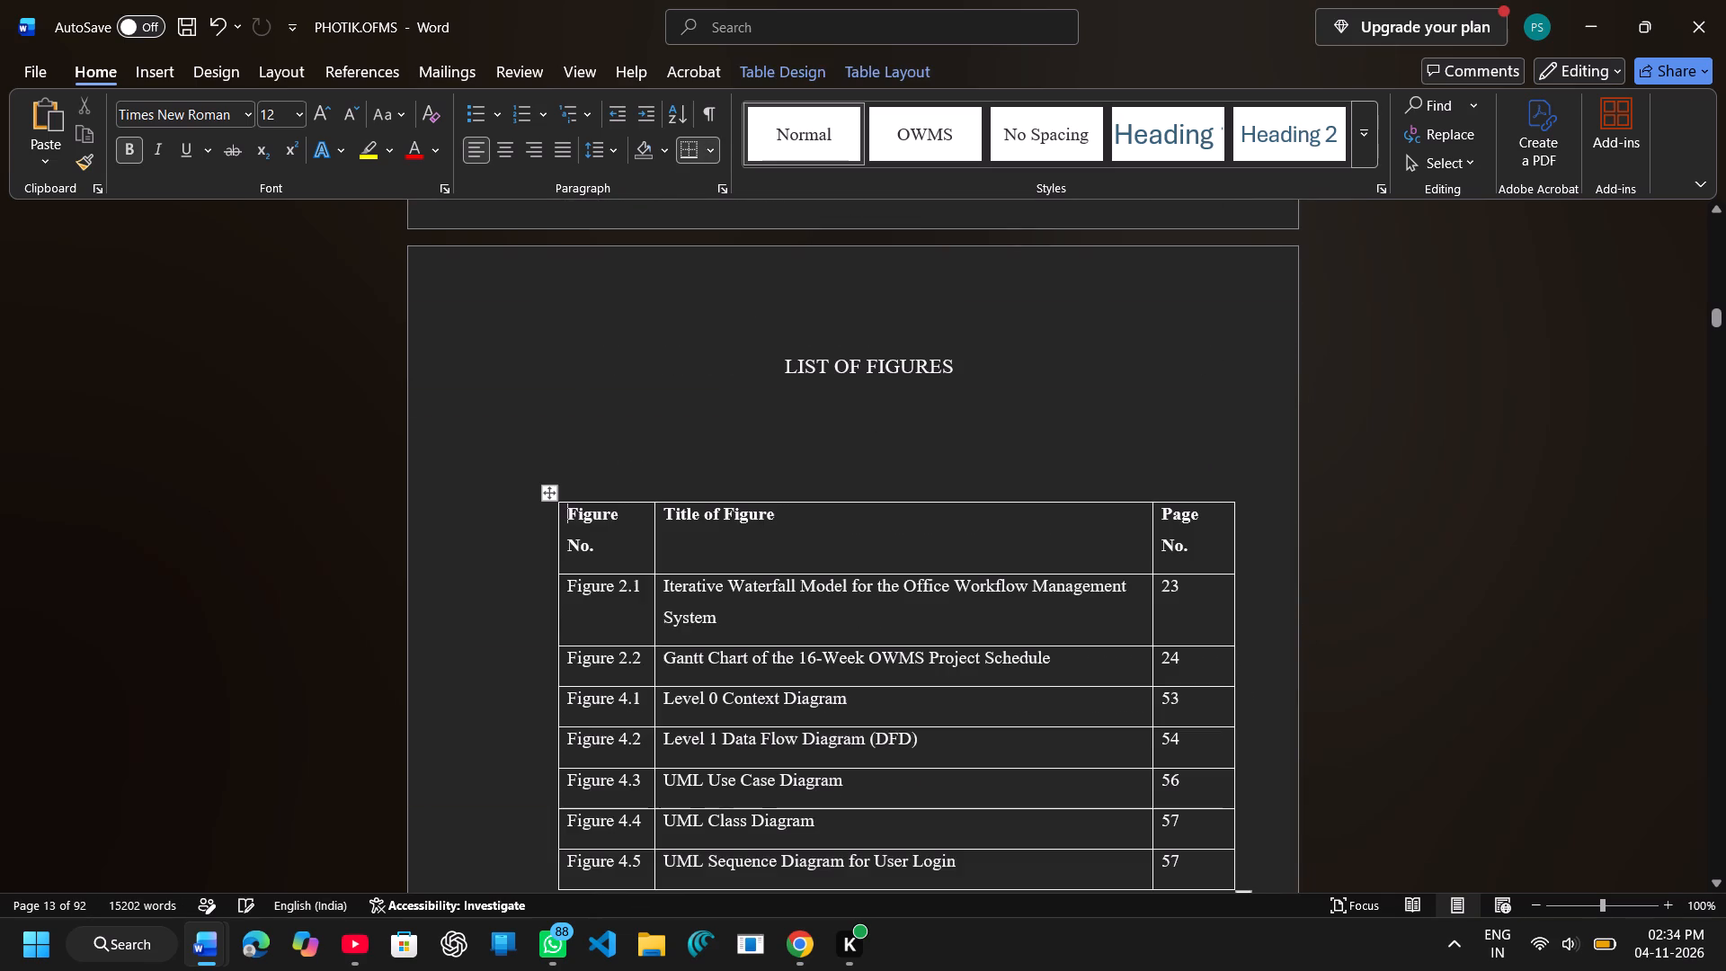
pyautogui.scroll(3, 551, 491)
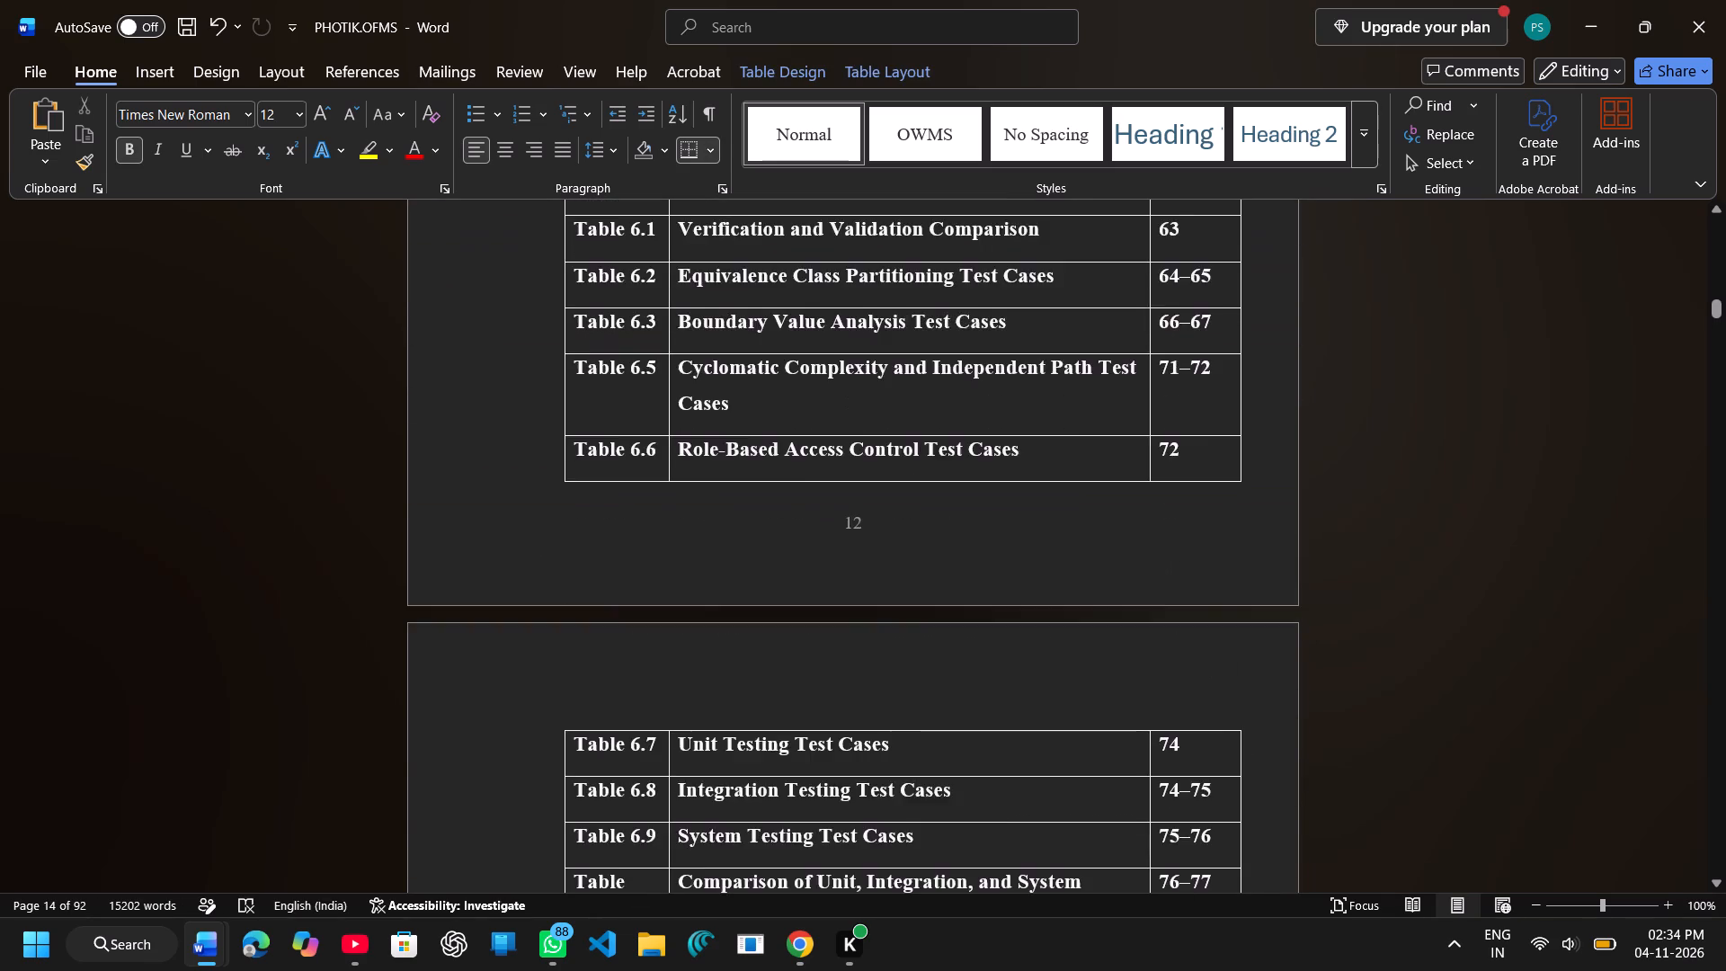
pyautogui.scroll(-2, 551, 491)
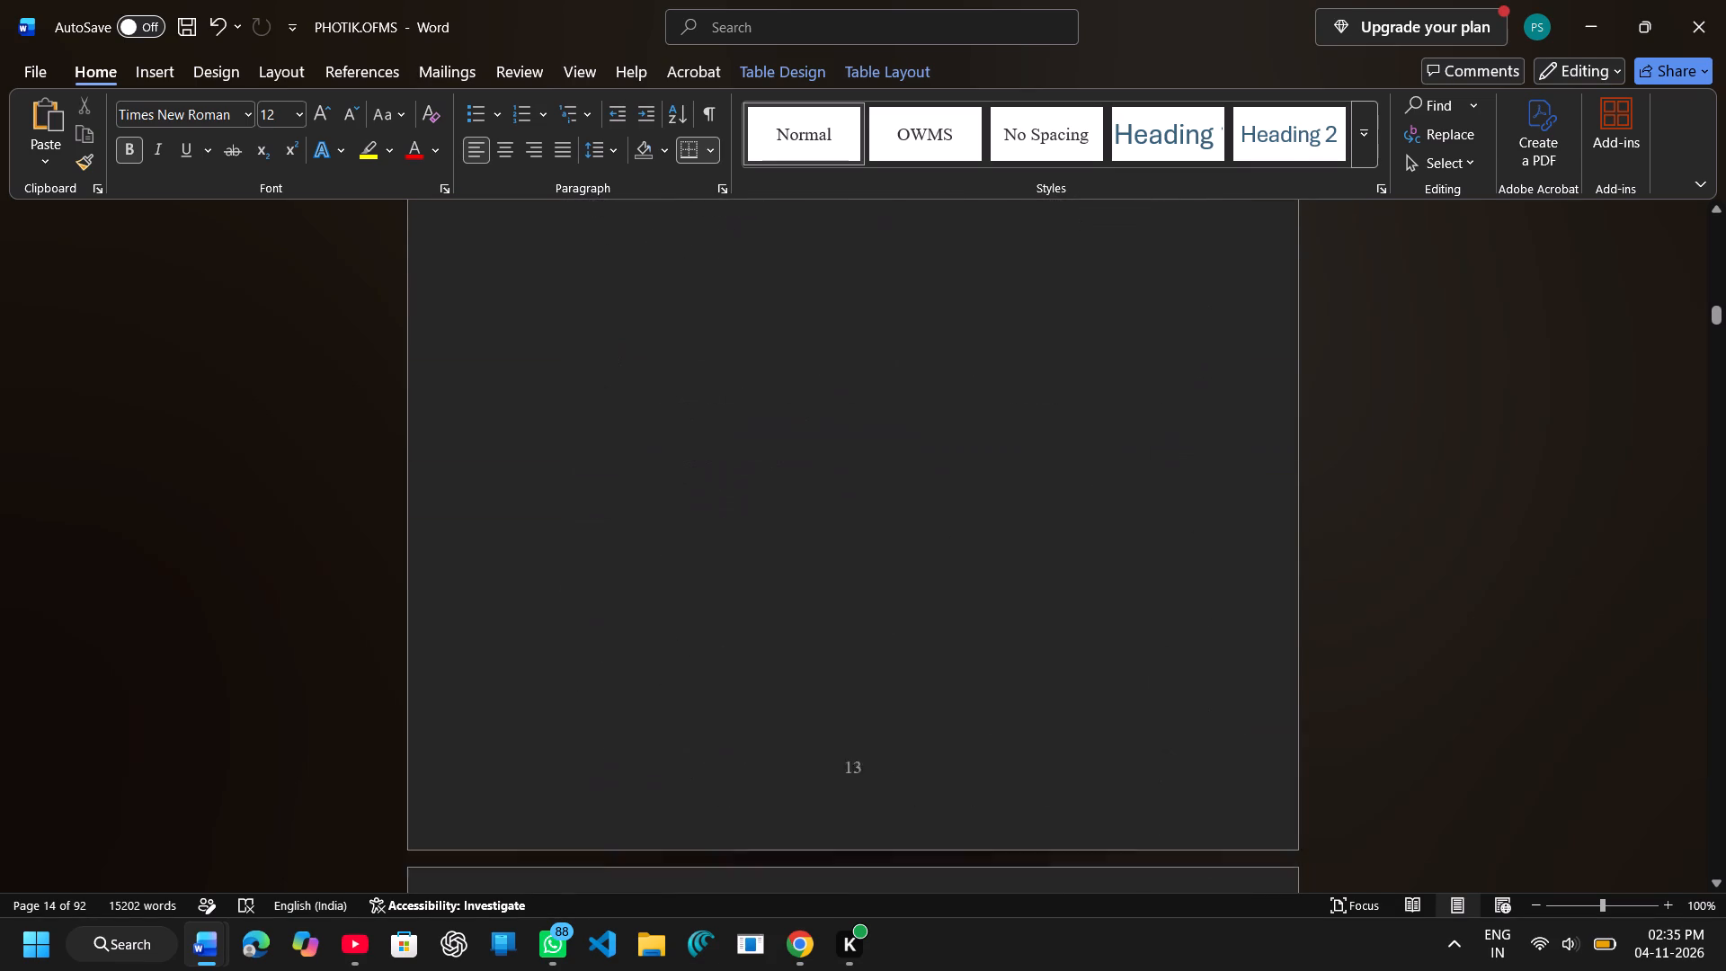
pyautogui.scroll(-1, 551, 491)
pyautogui.scroll(1, 551, 491)
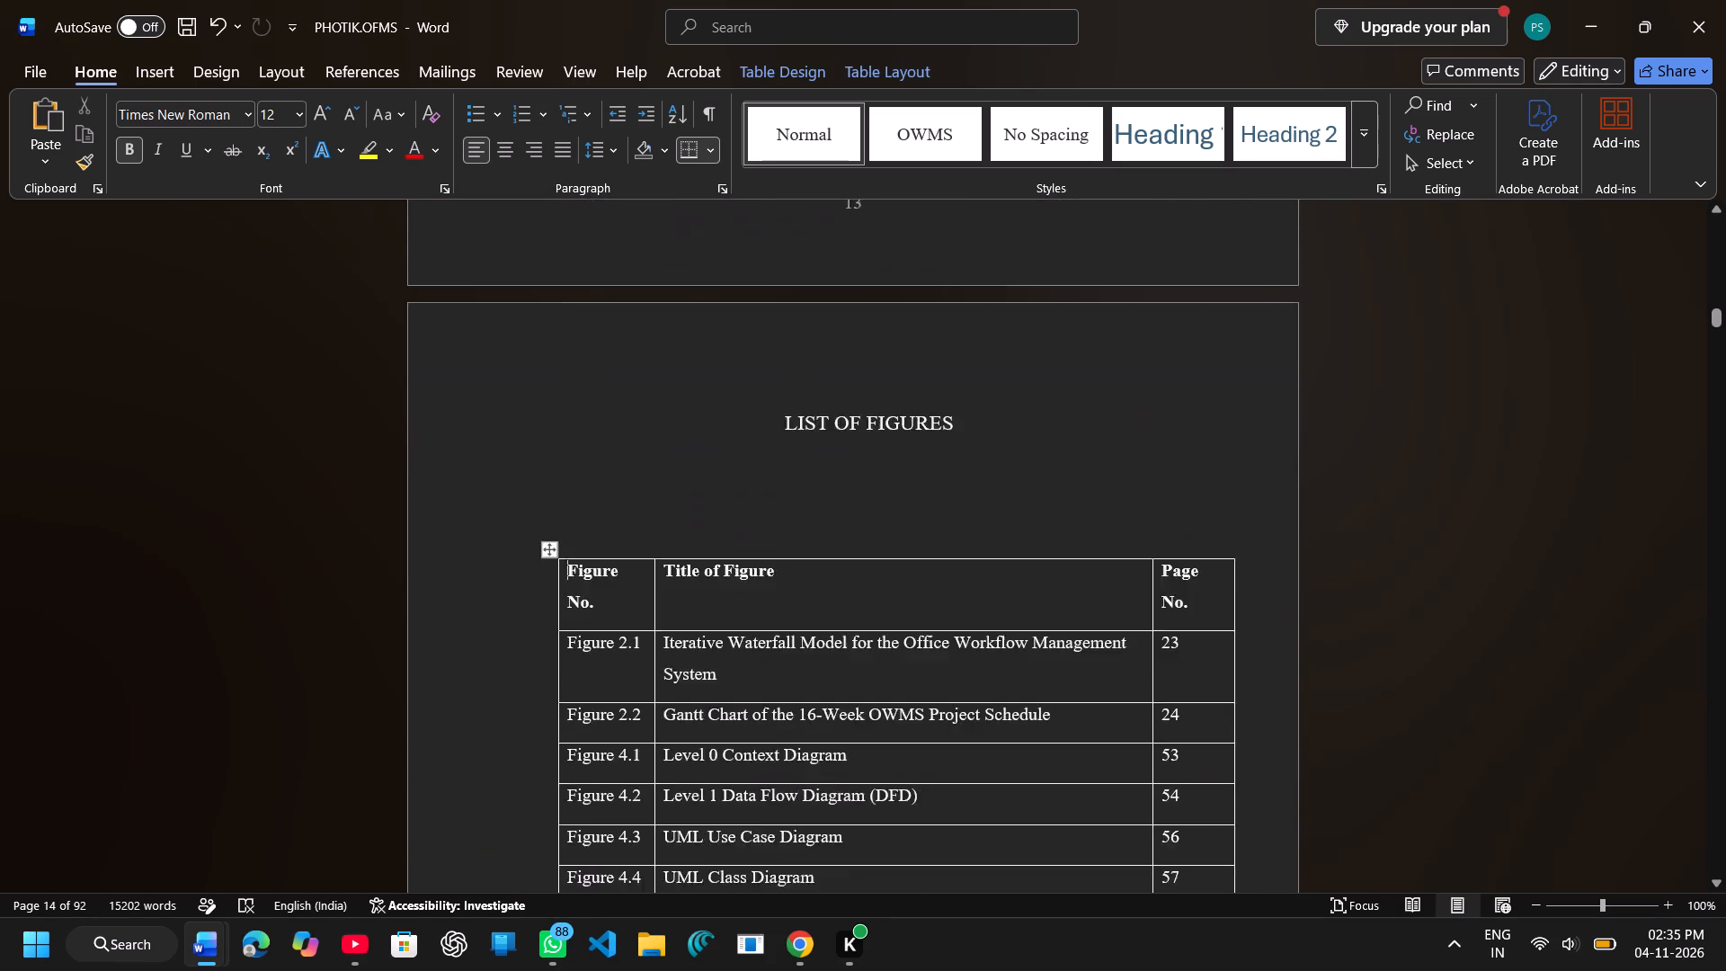
# Review the front matter from the LIST OF FIGURES page back through the list of tables and contents table to the acknowledgement.
pyautogui.scroll(1, 551, 491)
pyautogui.click(551, 491)
pyautogui.scroll(1, 755, 516)
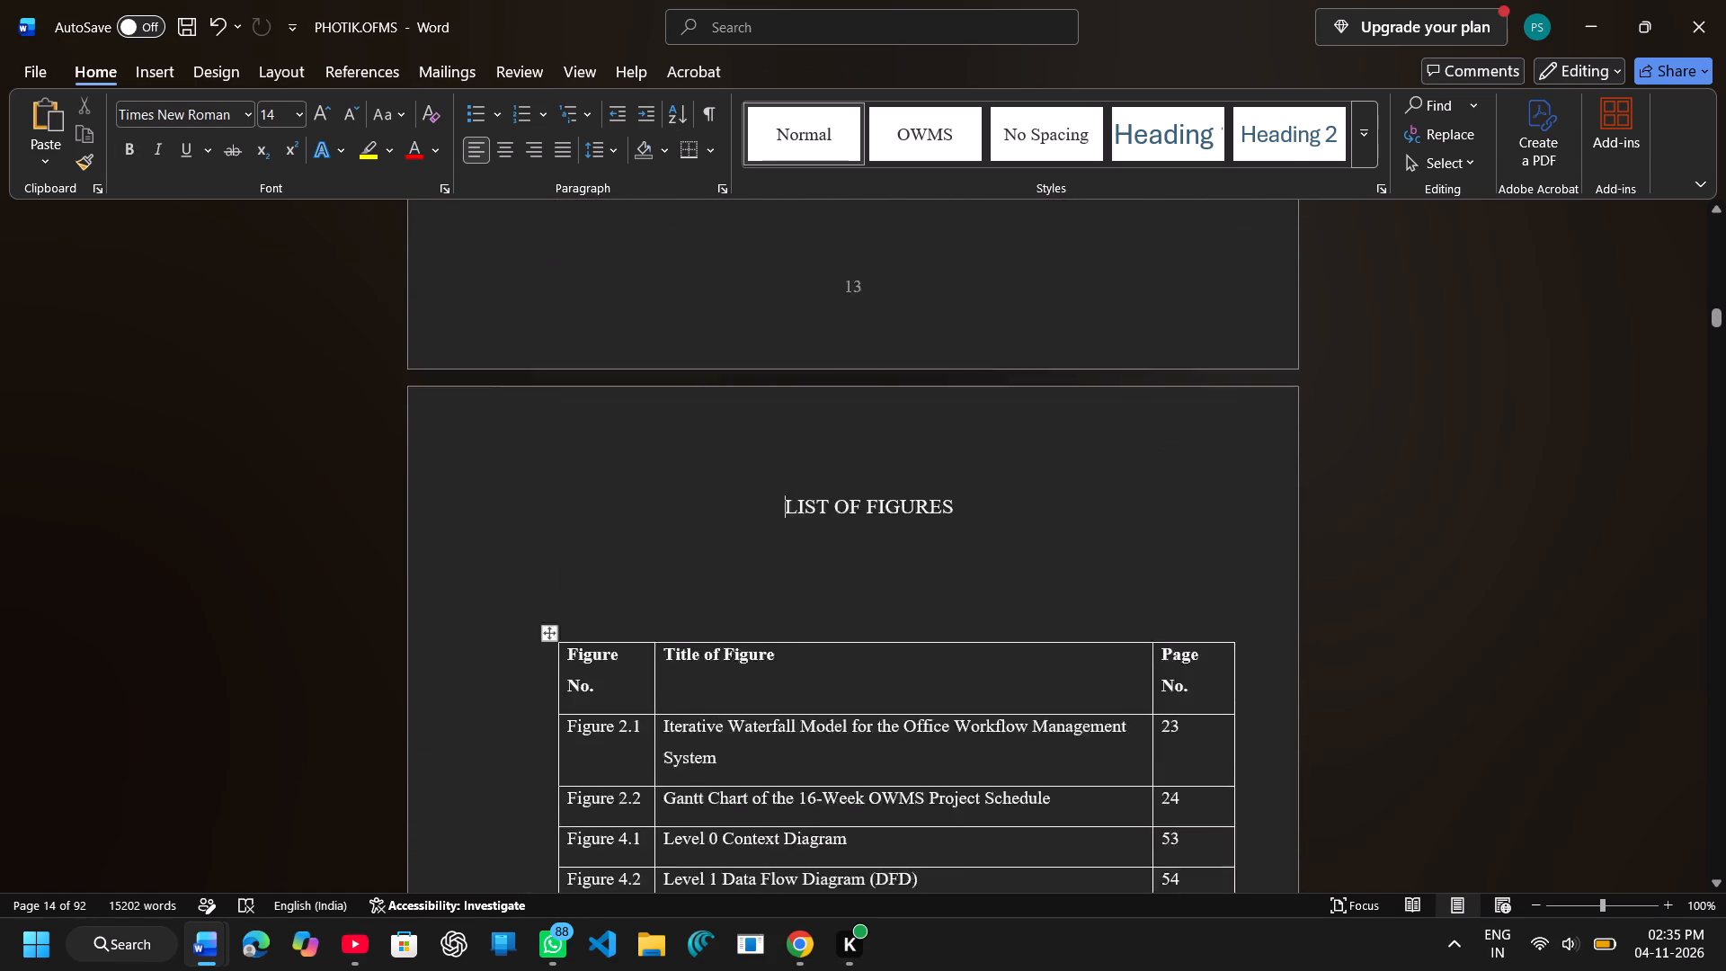
pyautogui.scroll(5, 755, 516)
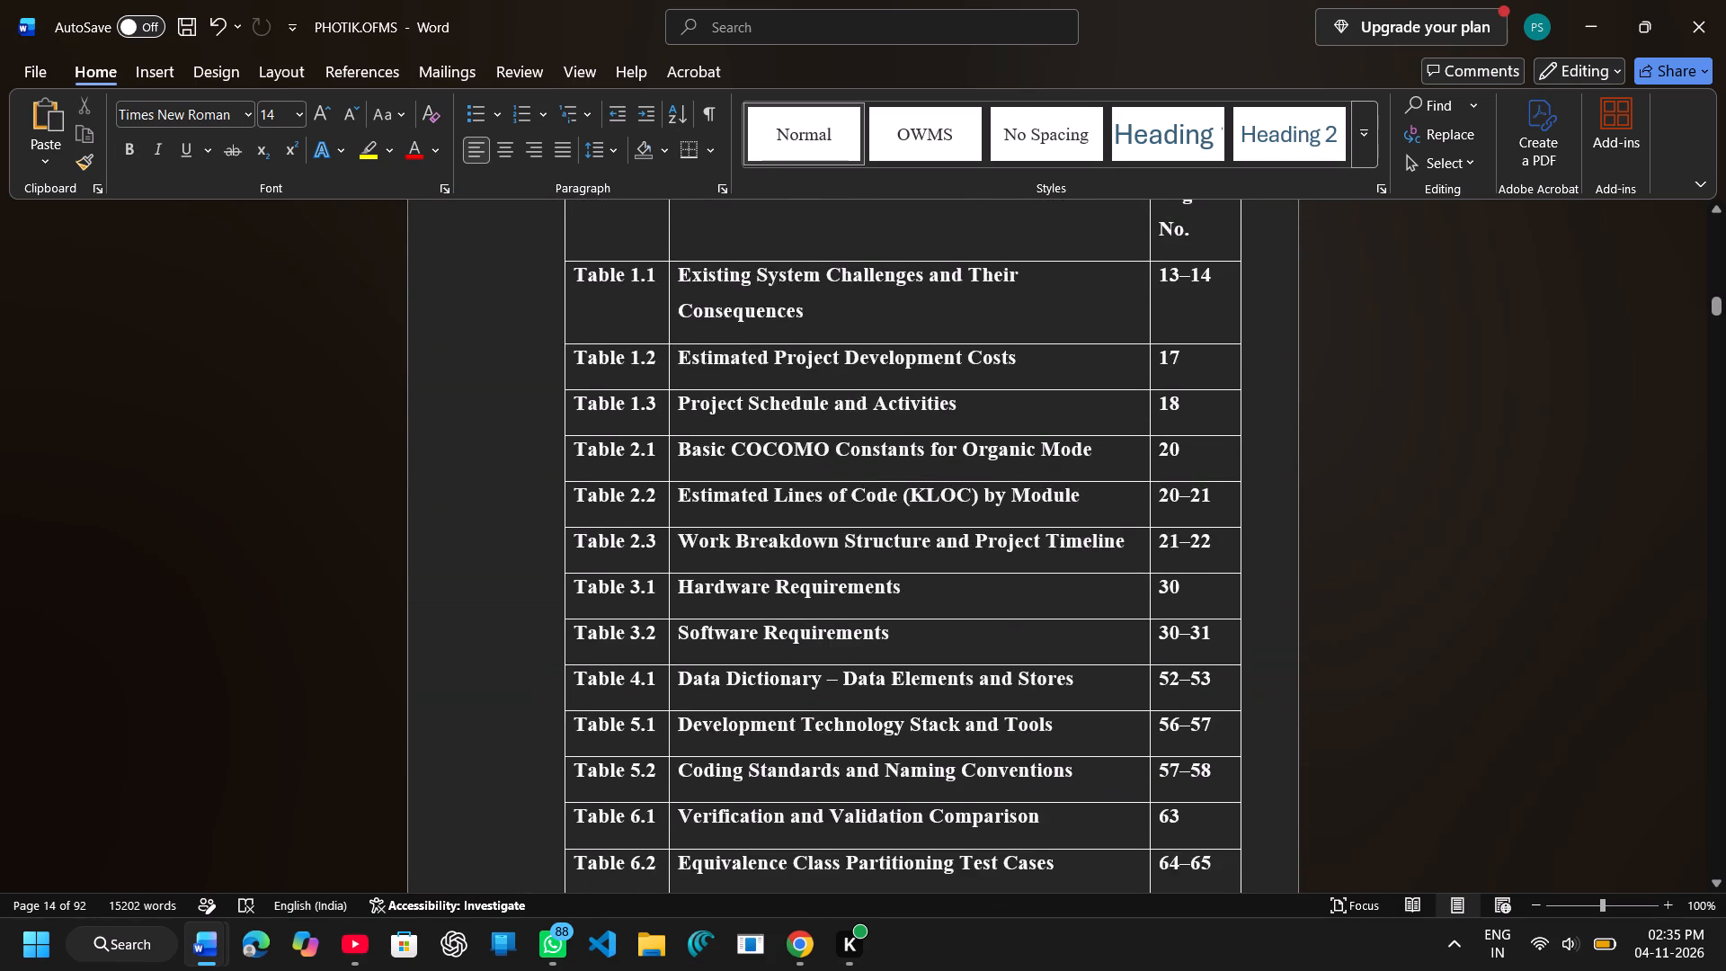
pyautogui.scroll(4, 755, 516)
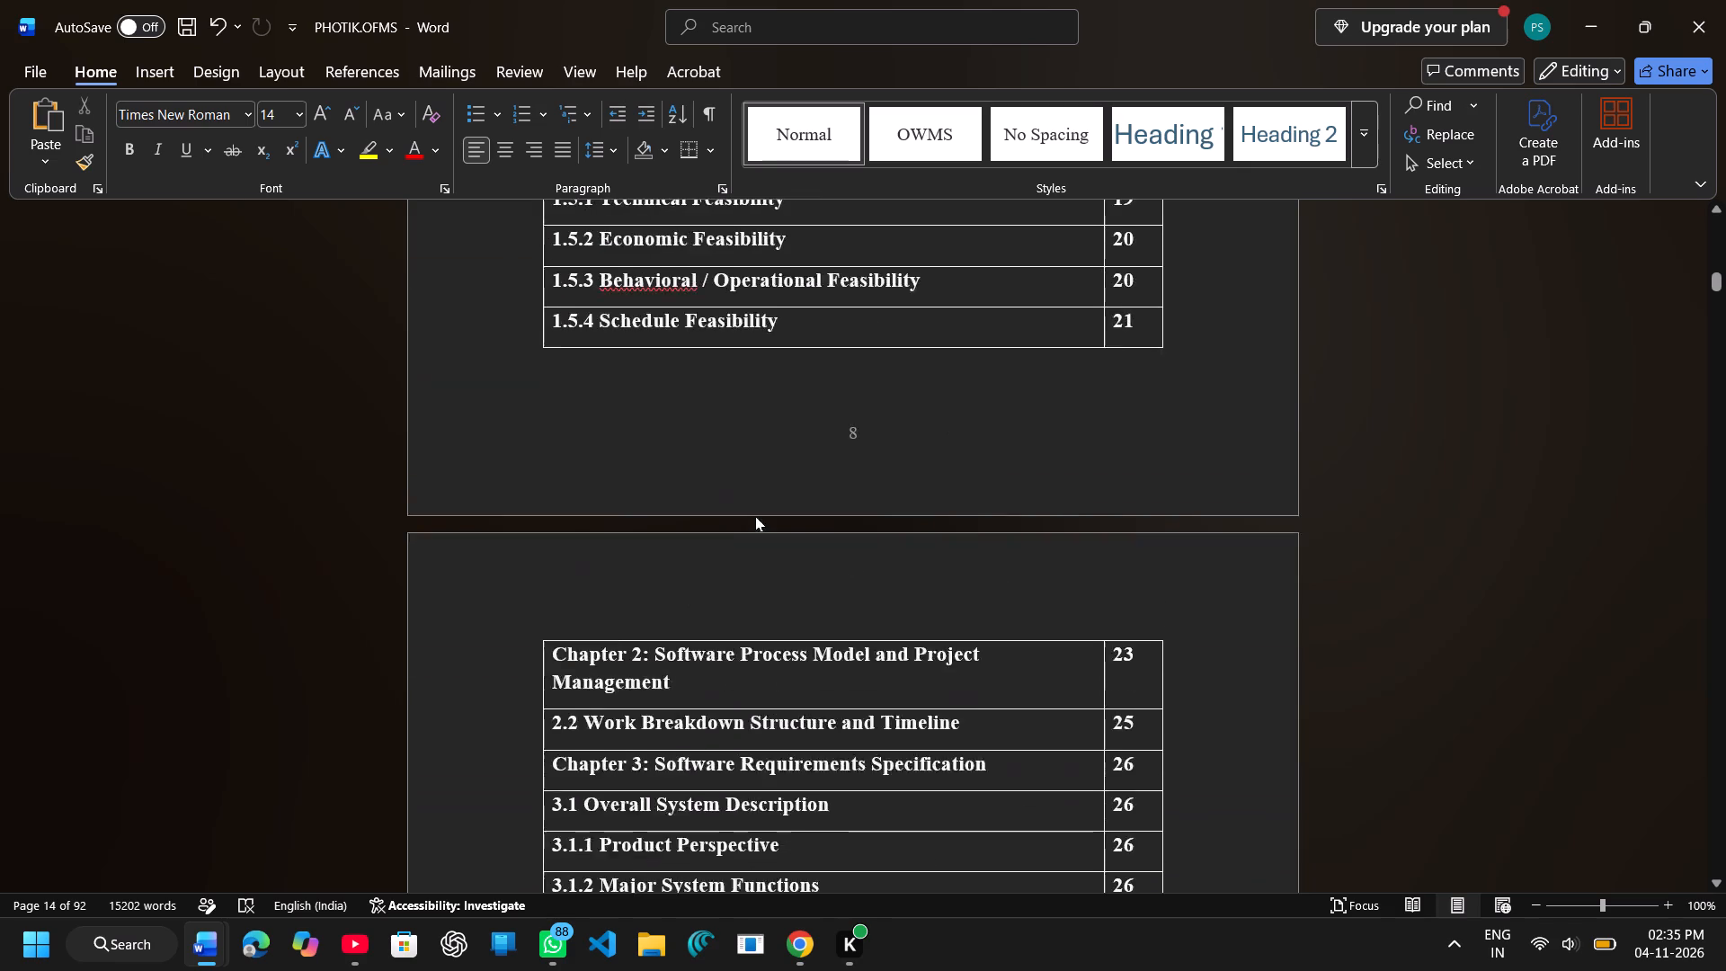
pyautogui.scroll(3, 755, 516)
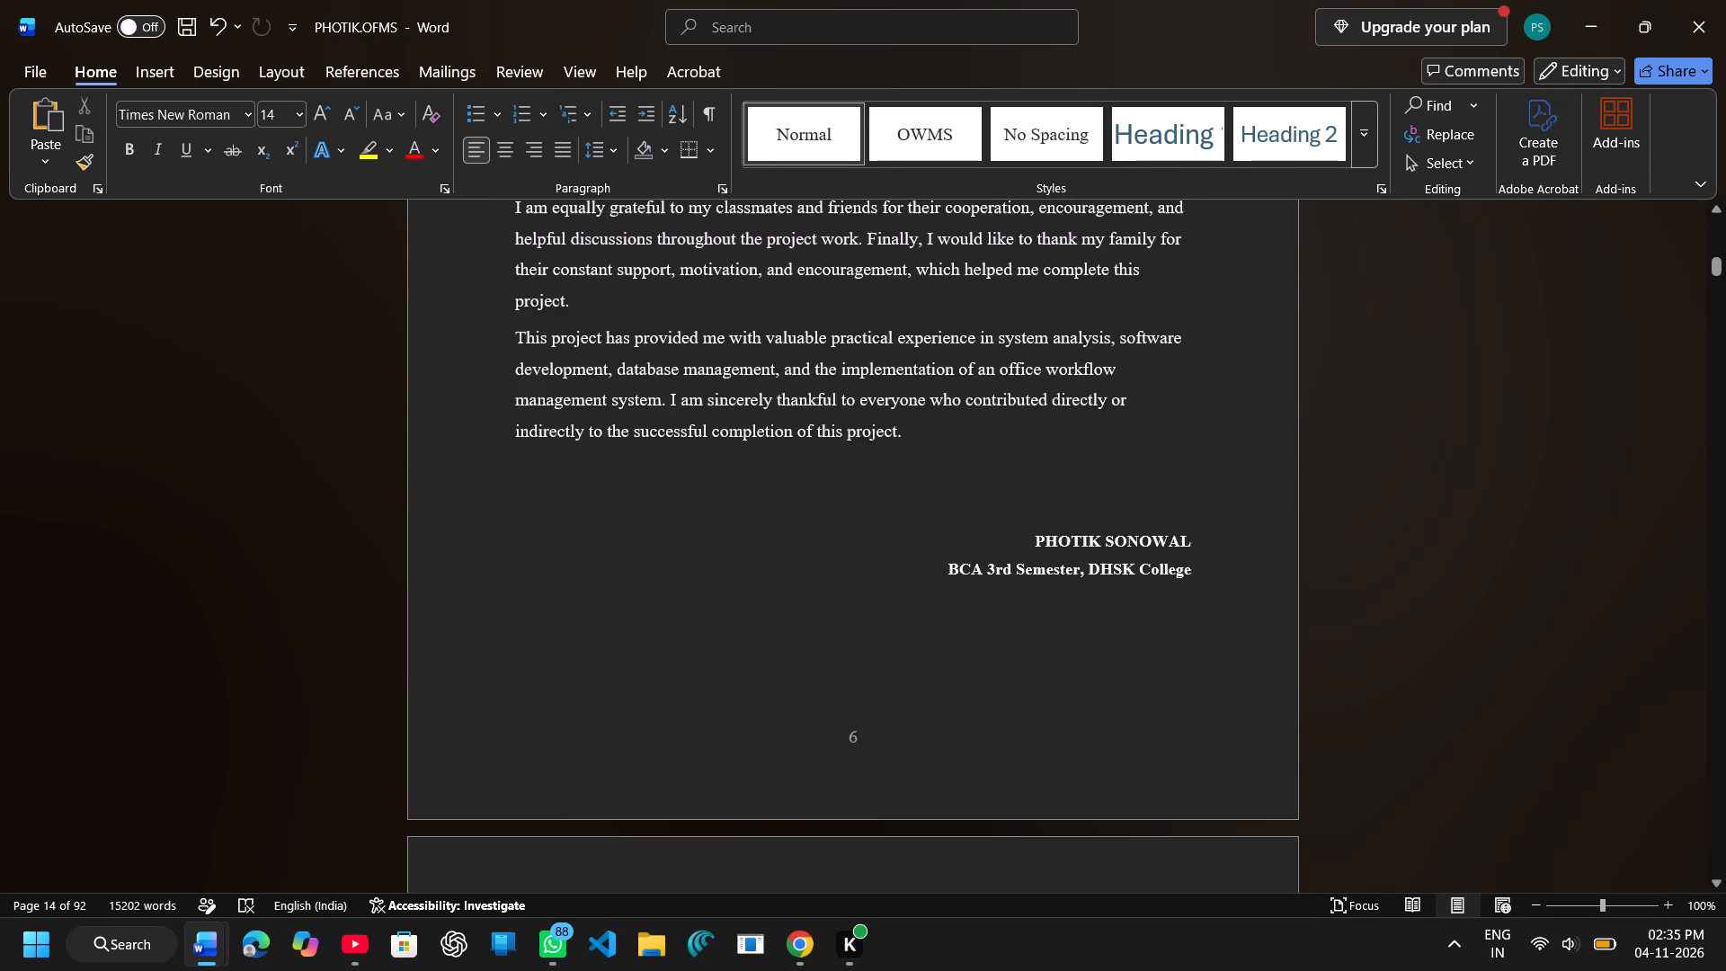
pyautogui.scroll(1, 755, 516)
# Examine the page layout from the contents table onward through Chapter 1, up to section 1.4 Project Scope and Boundaries.
pyautogui.scroll(-3, 755, 516)
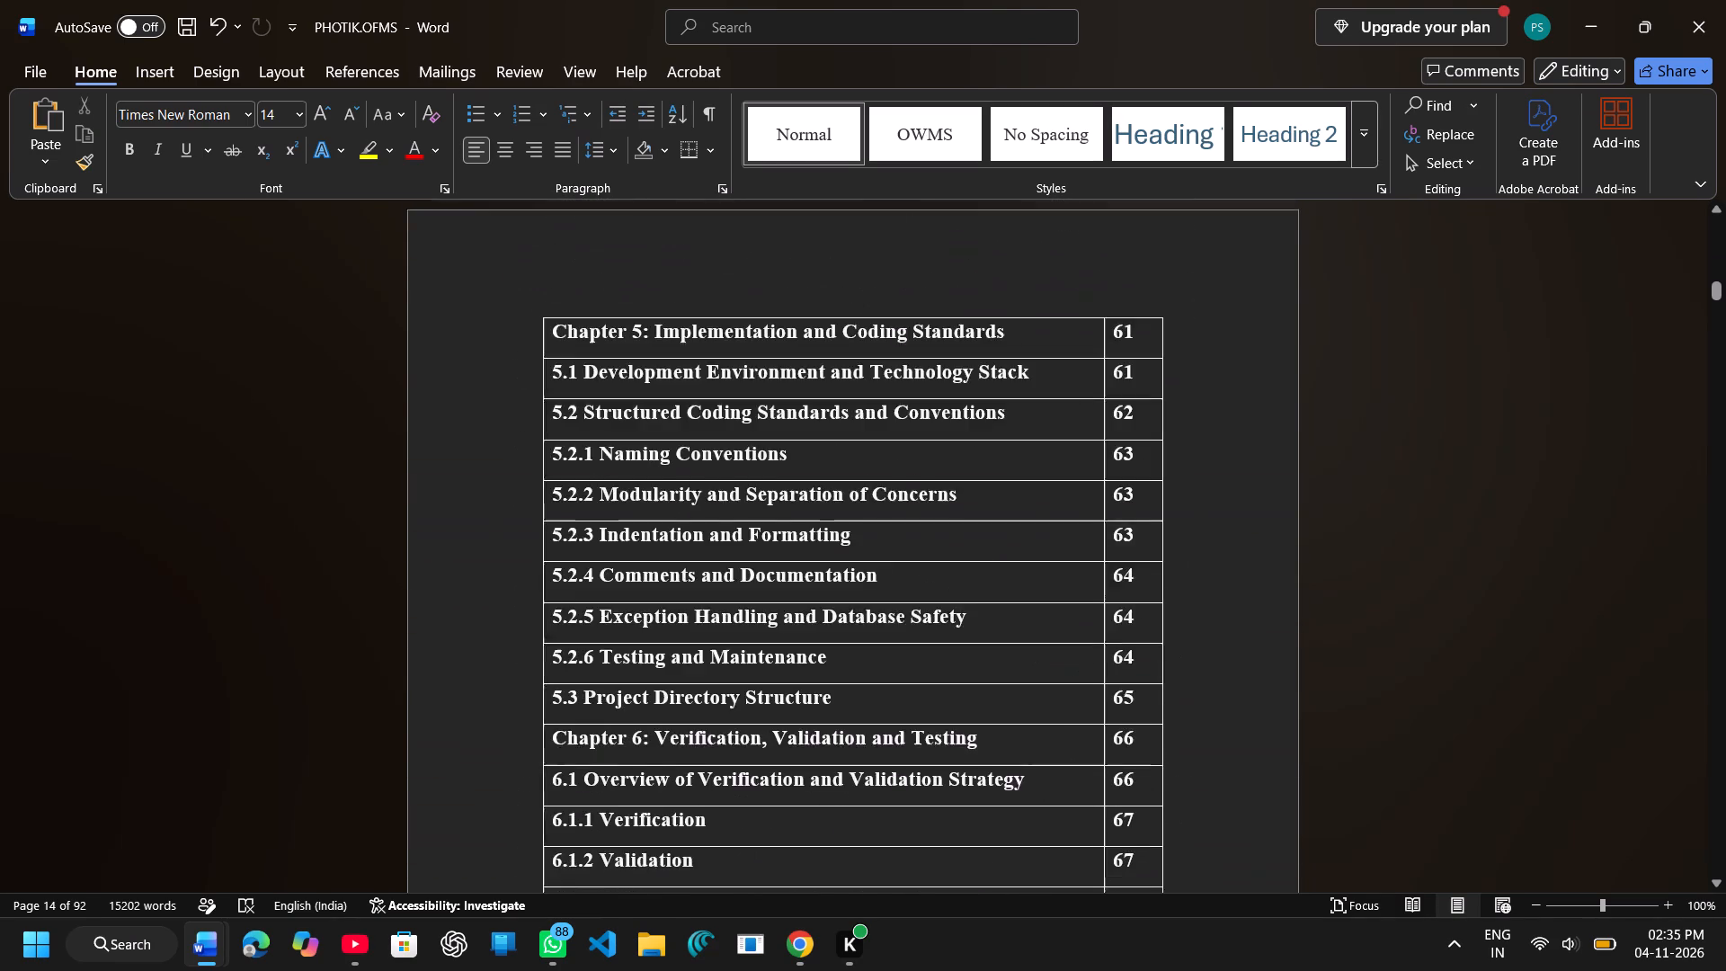
pyautogui.scroll(-3, 755, 516)
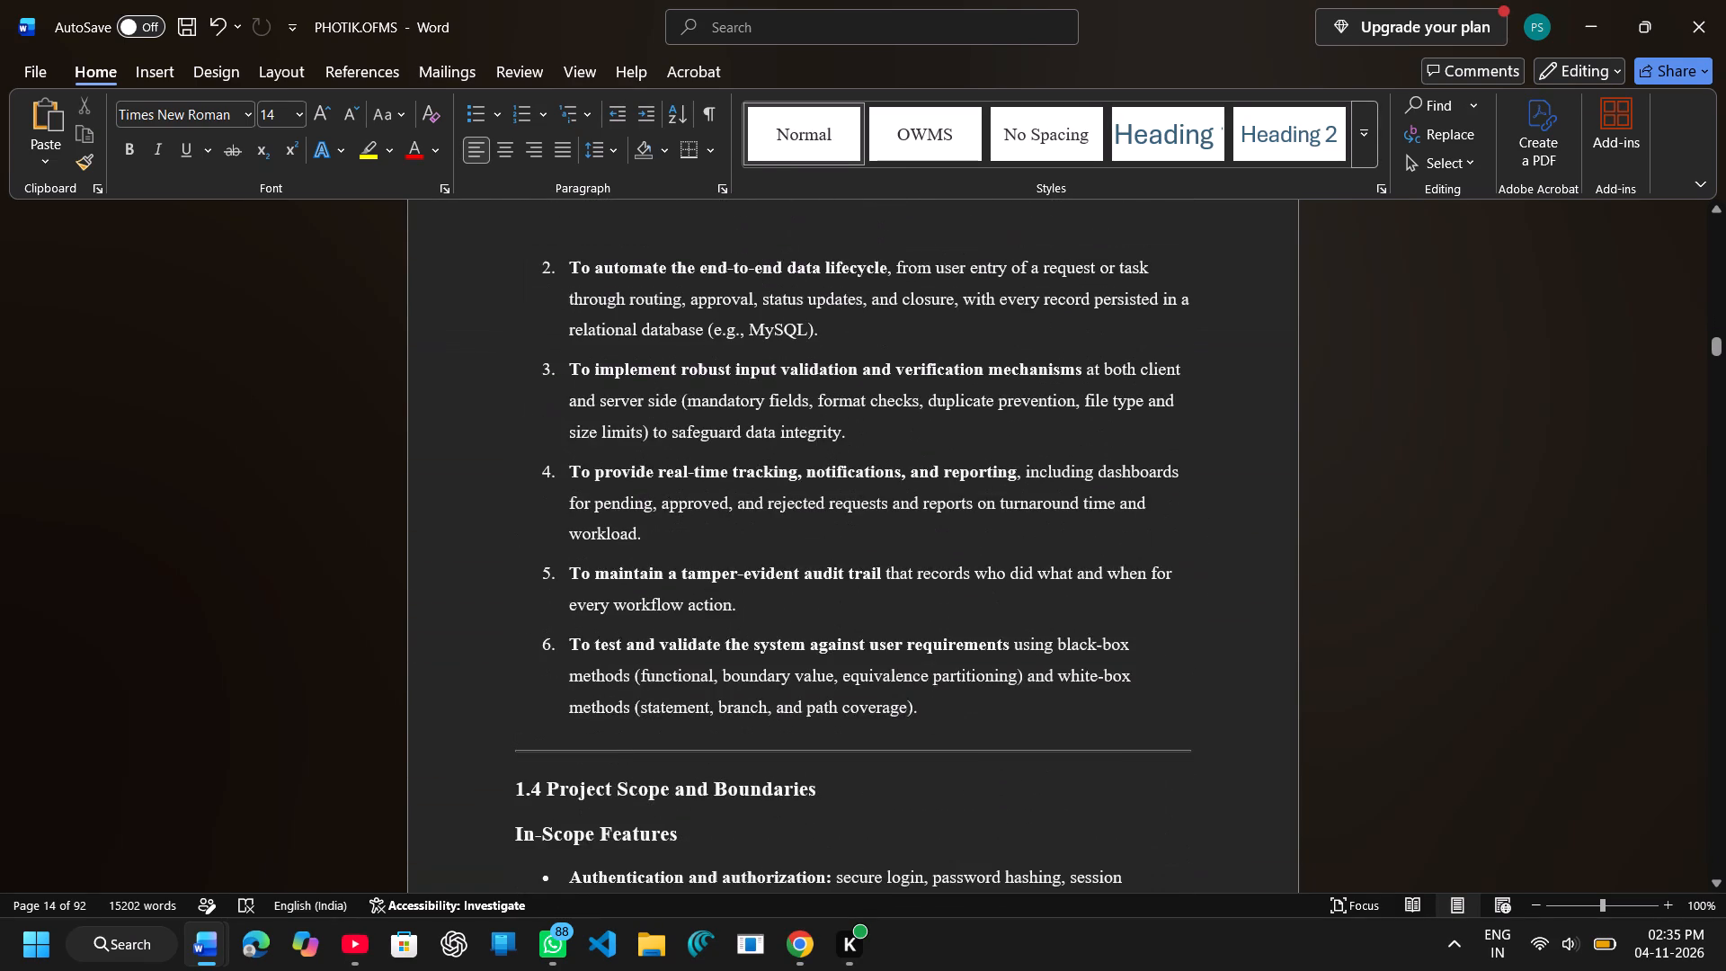
pyautogui.scroll(-1, 755, 516)
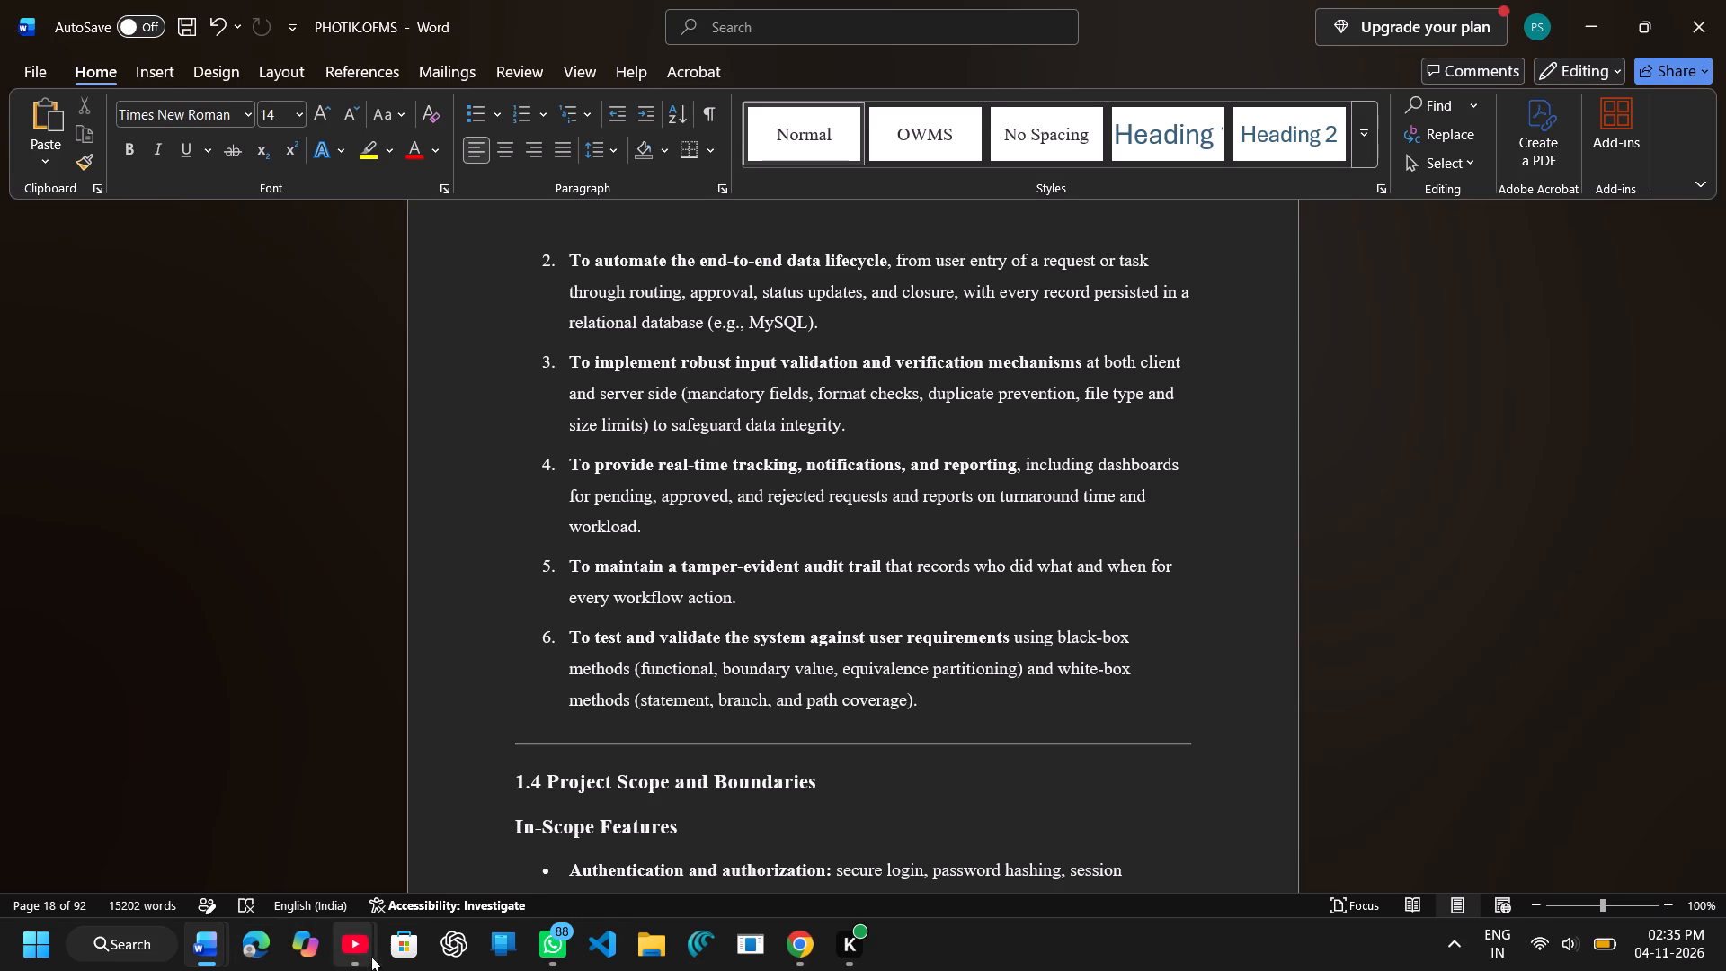
pyautogui.scroll(-1, 556, 899)
pyautogui.scroll(2, 632, 710)
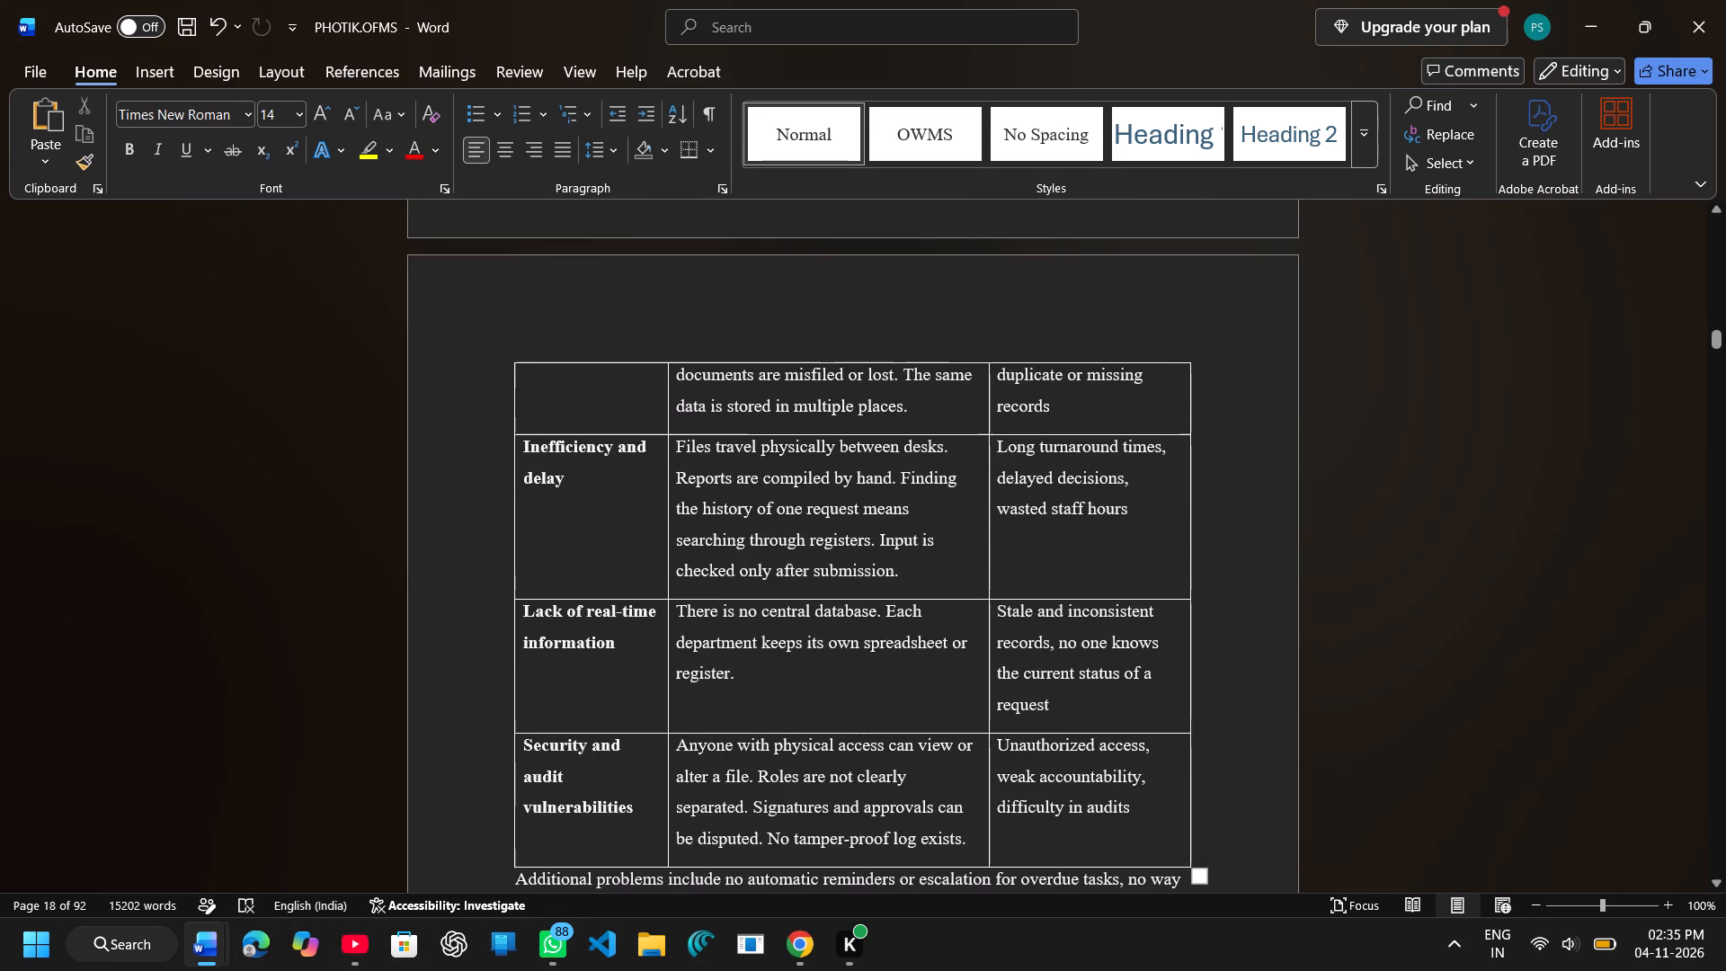
pyautogui.scroll(3, 632, 710)
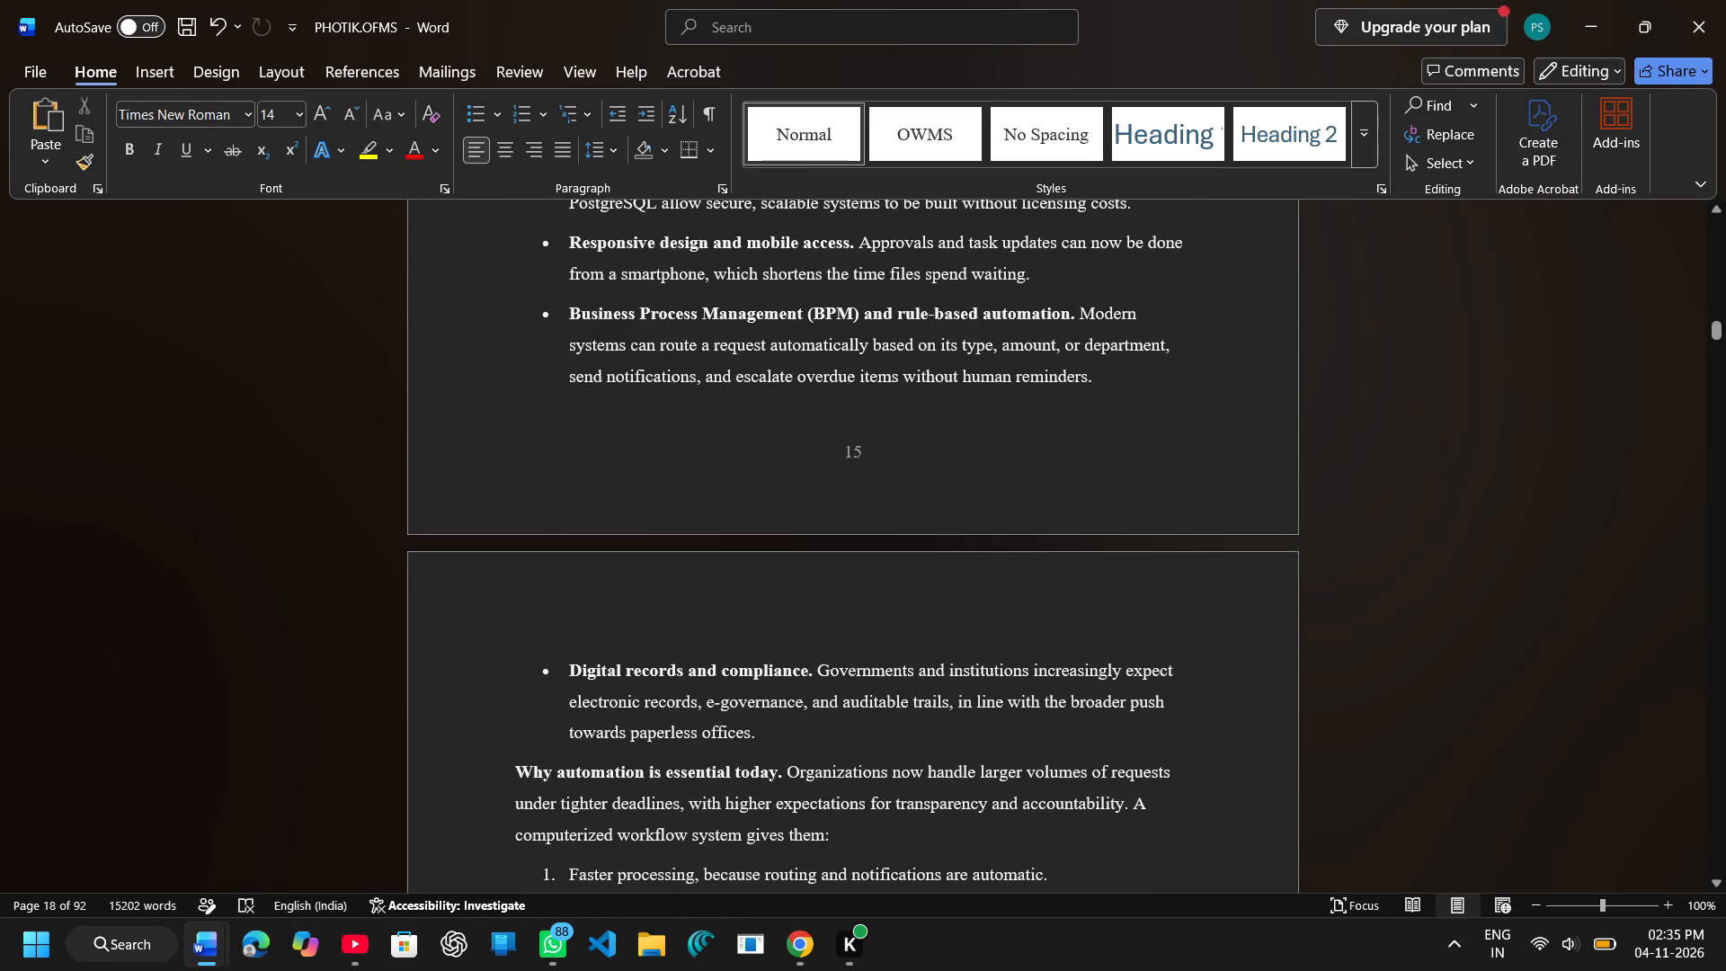
pyautogui.scroll(1, 632, 710)
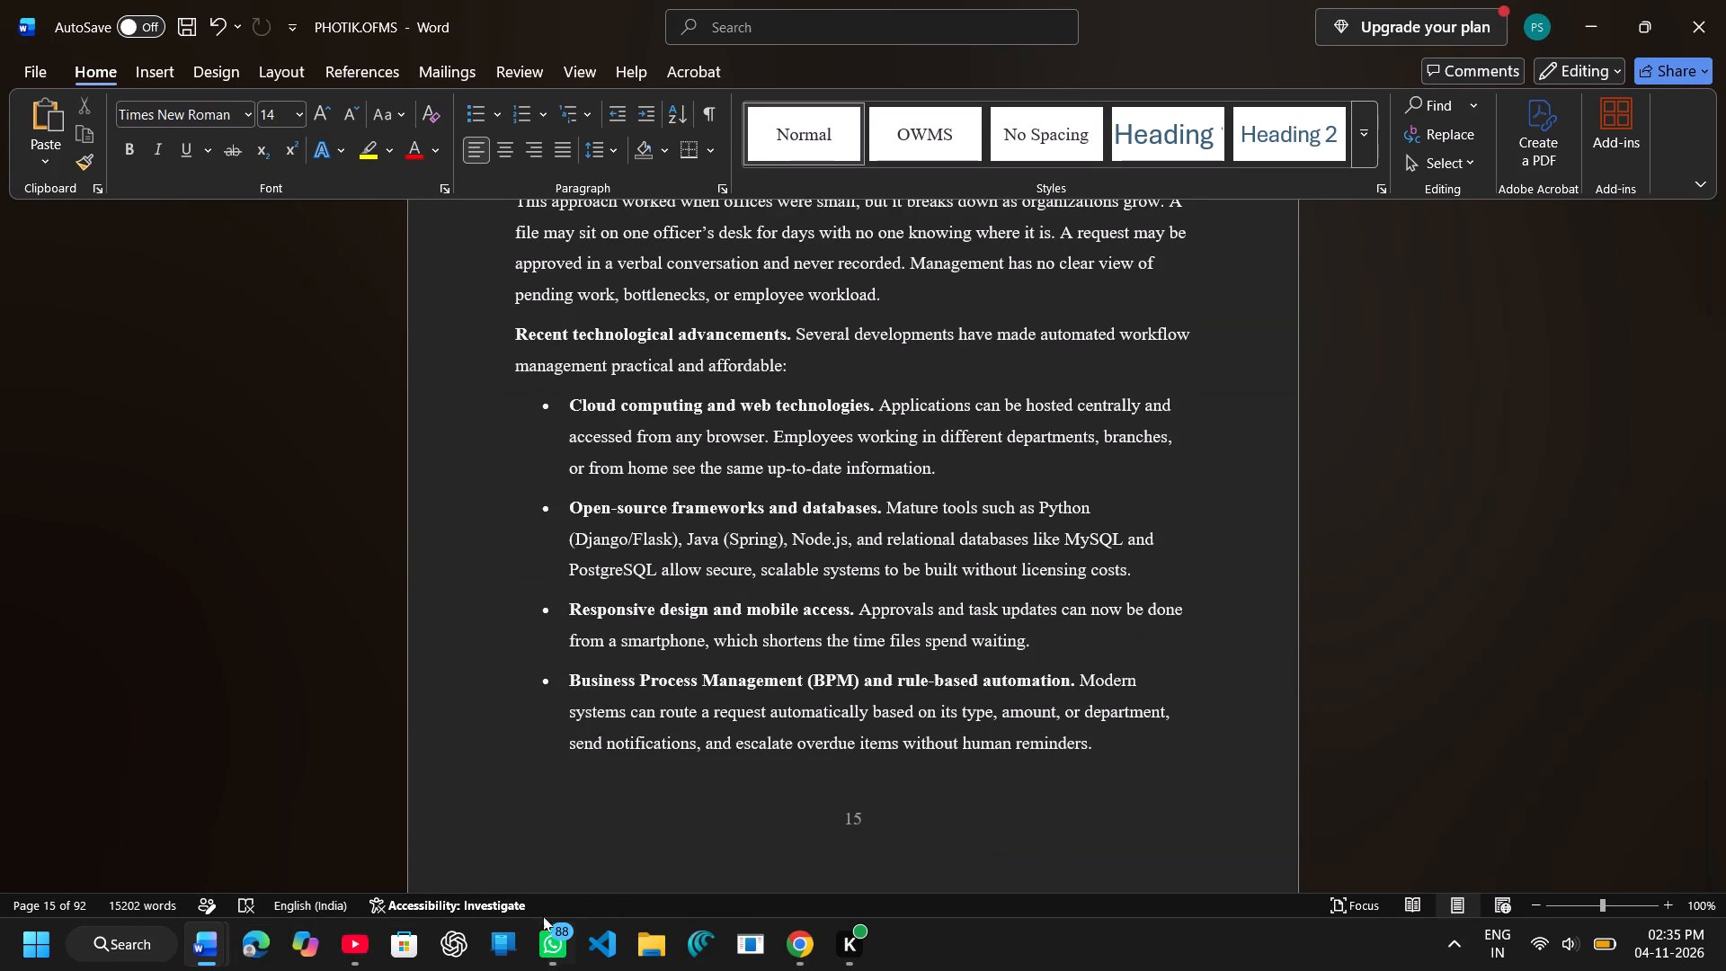
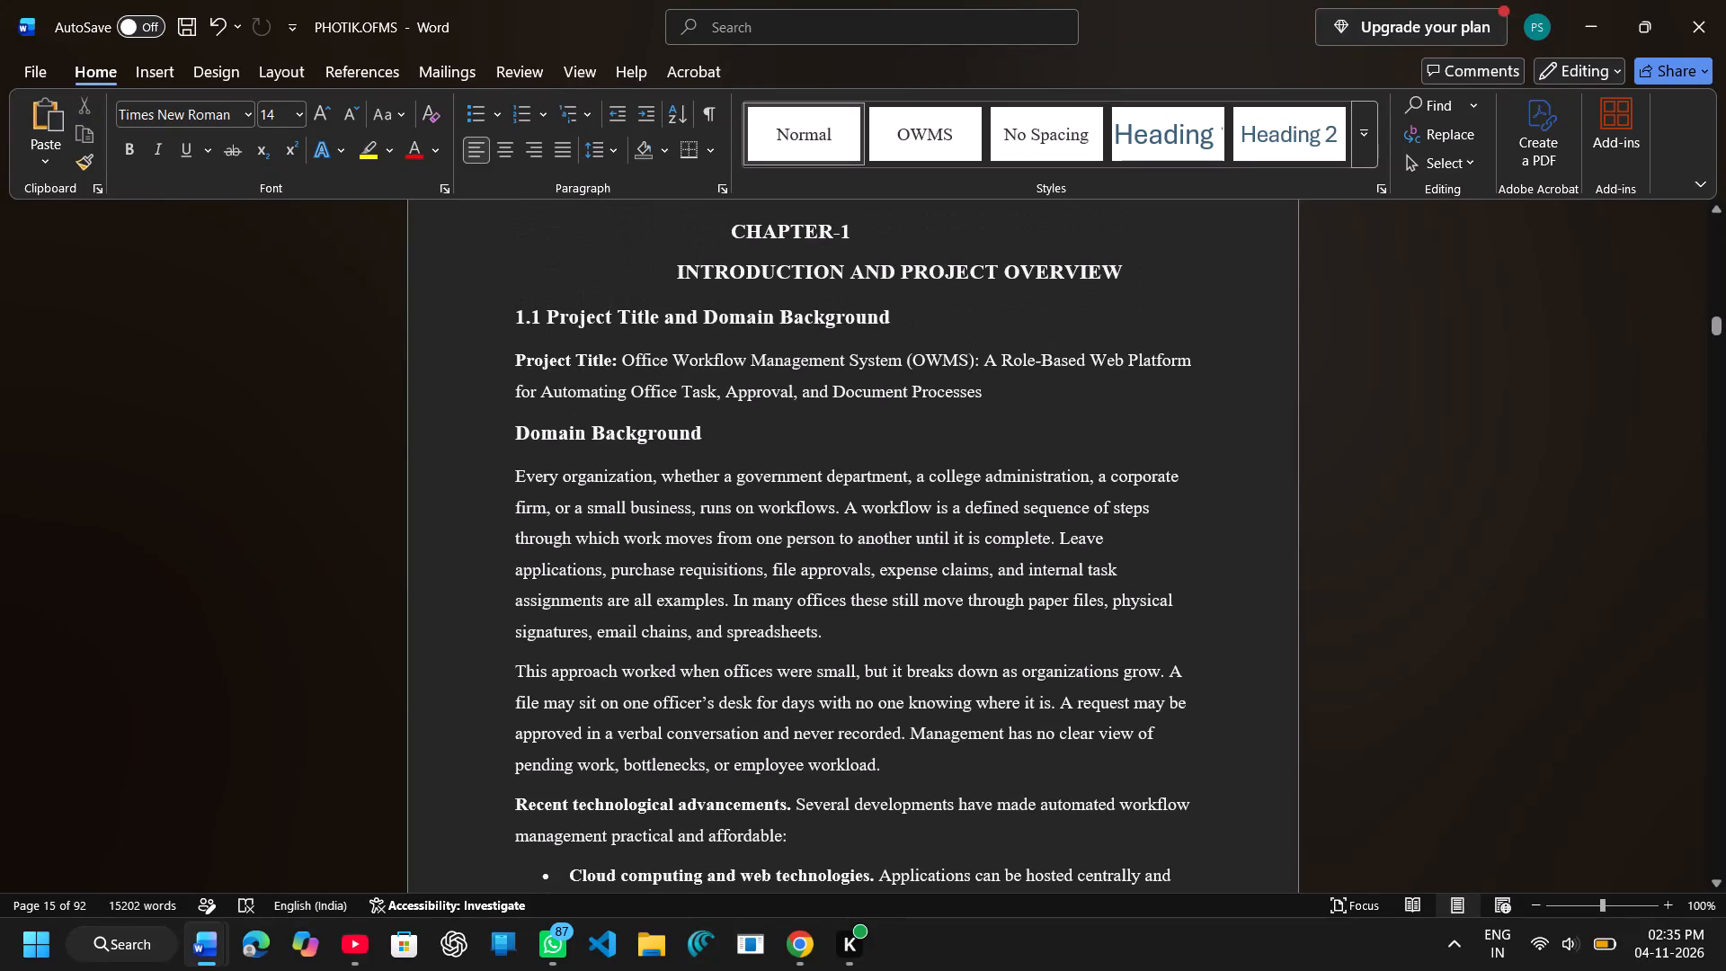
# Indent the CHAPTER-1 heading by one more tab so it sits more centrally above the INTRODUCTION AND PROJECT OVERVIEW title.
pyautogui.click(673, 275)
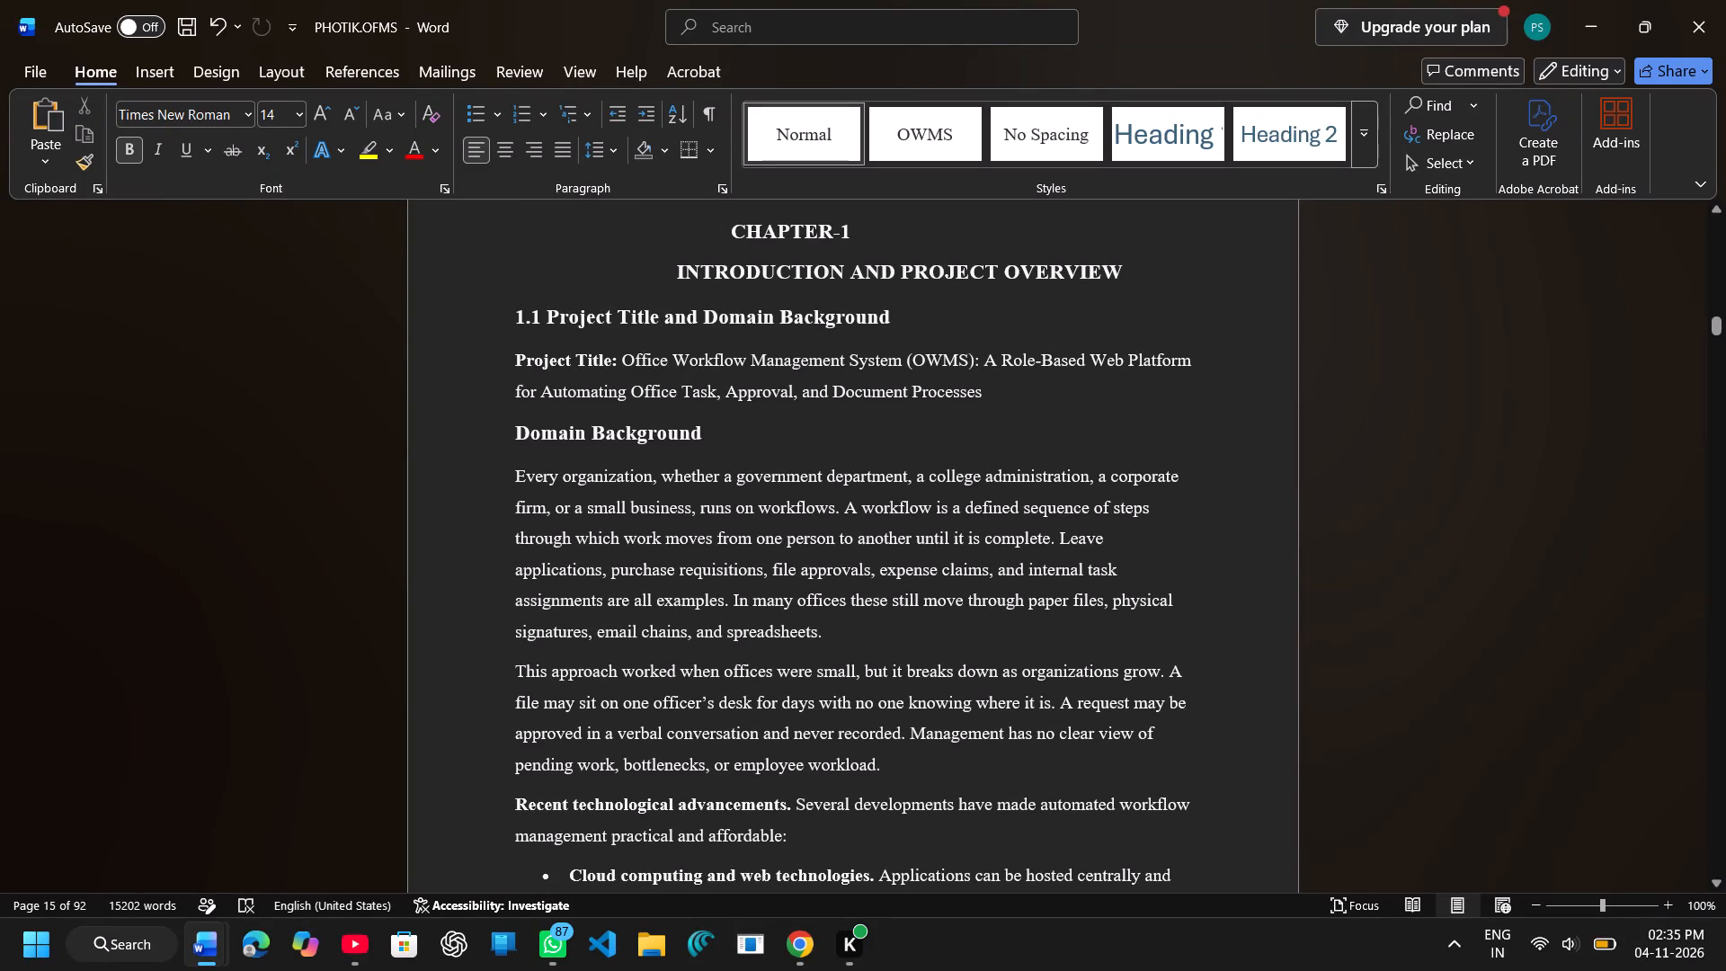
pyautogui.click(743, 209)
pyautogui.click(725, 222)
pyautogui.press('Tab')
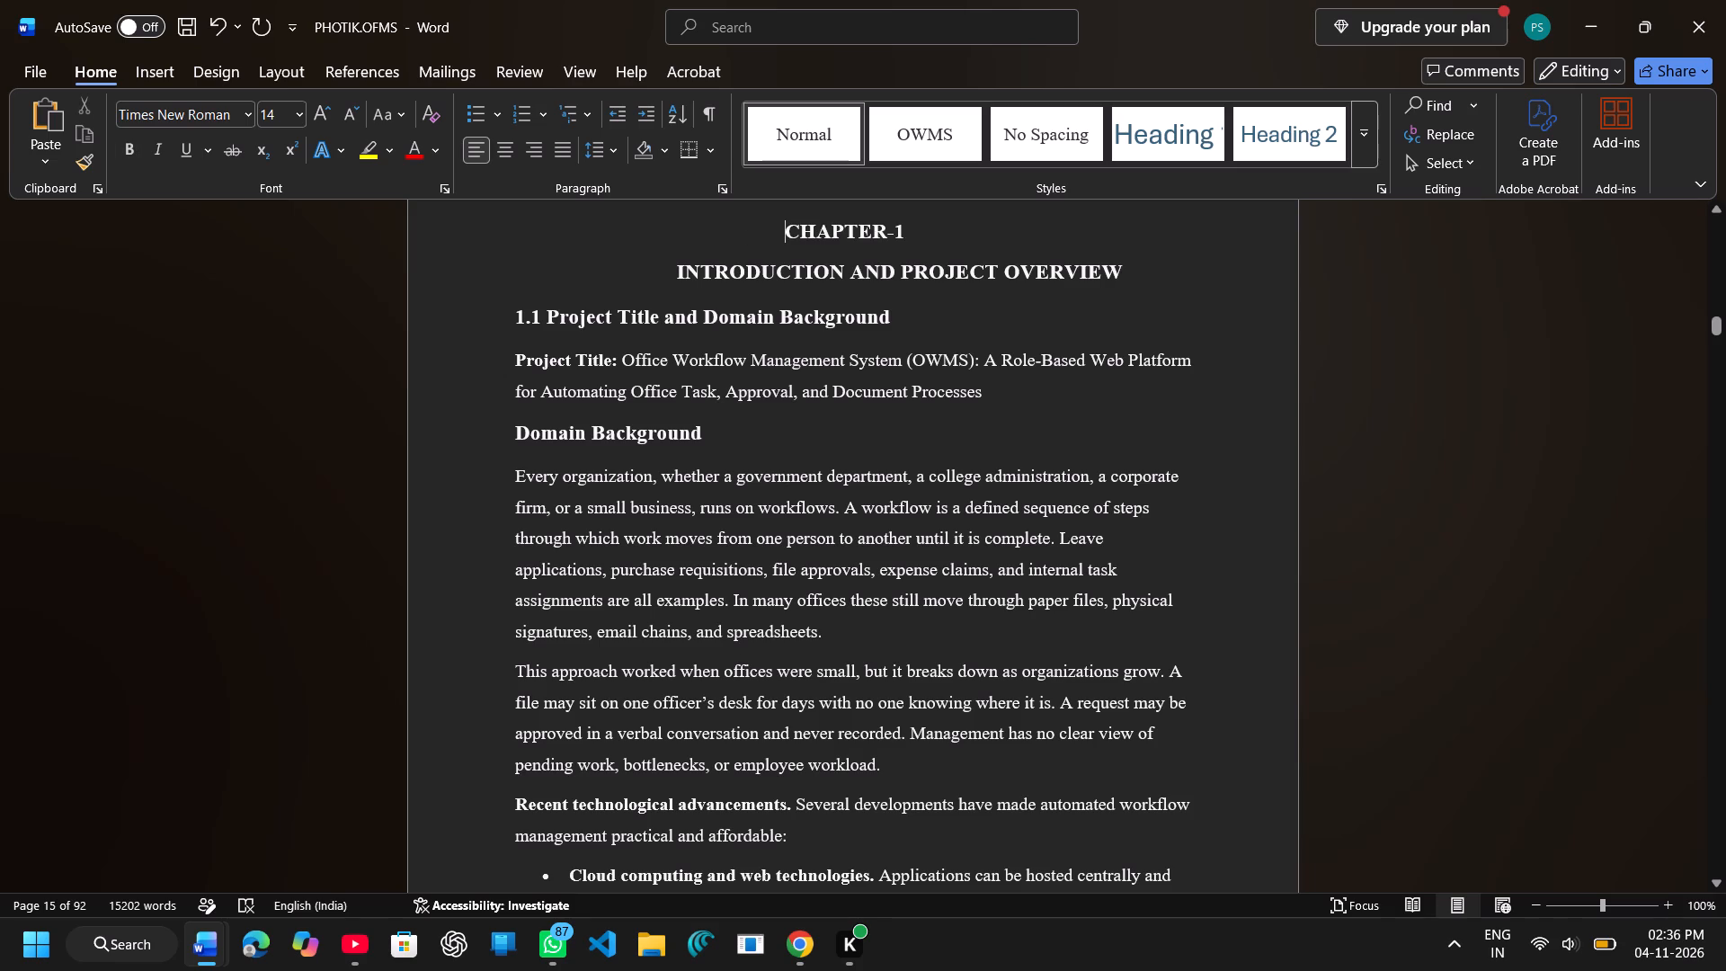
# Copy the section 1.1 body text, from the Project Title line through the paragraph ending "in one secure platform.".
pyautogui.moveTo(513, 361); pyautogui.dragTo(732, 487)
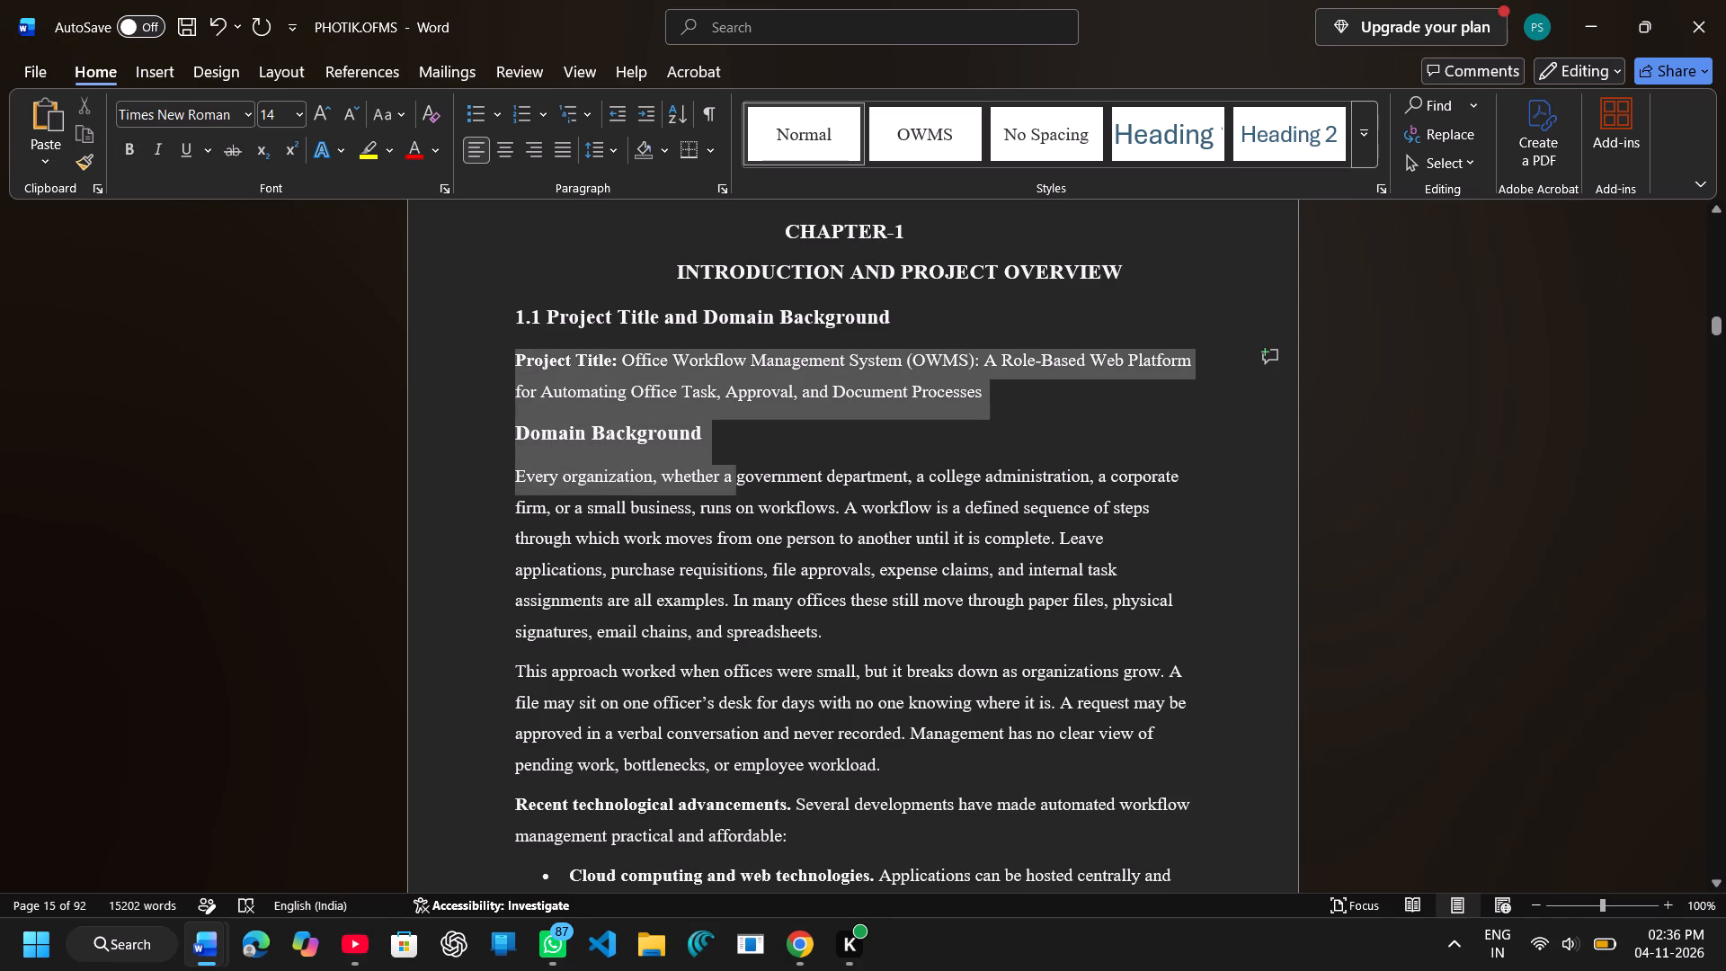
pyautogui.moveTo(732, 487); pyautogui.dragTo(867, 815)
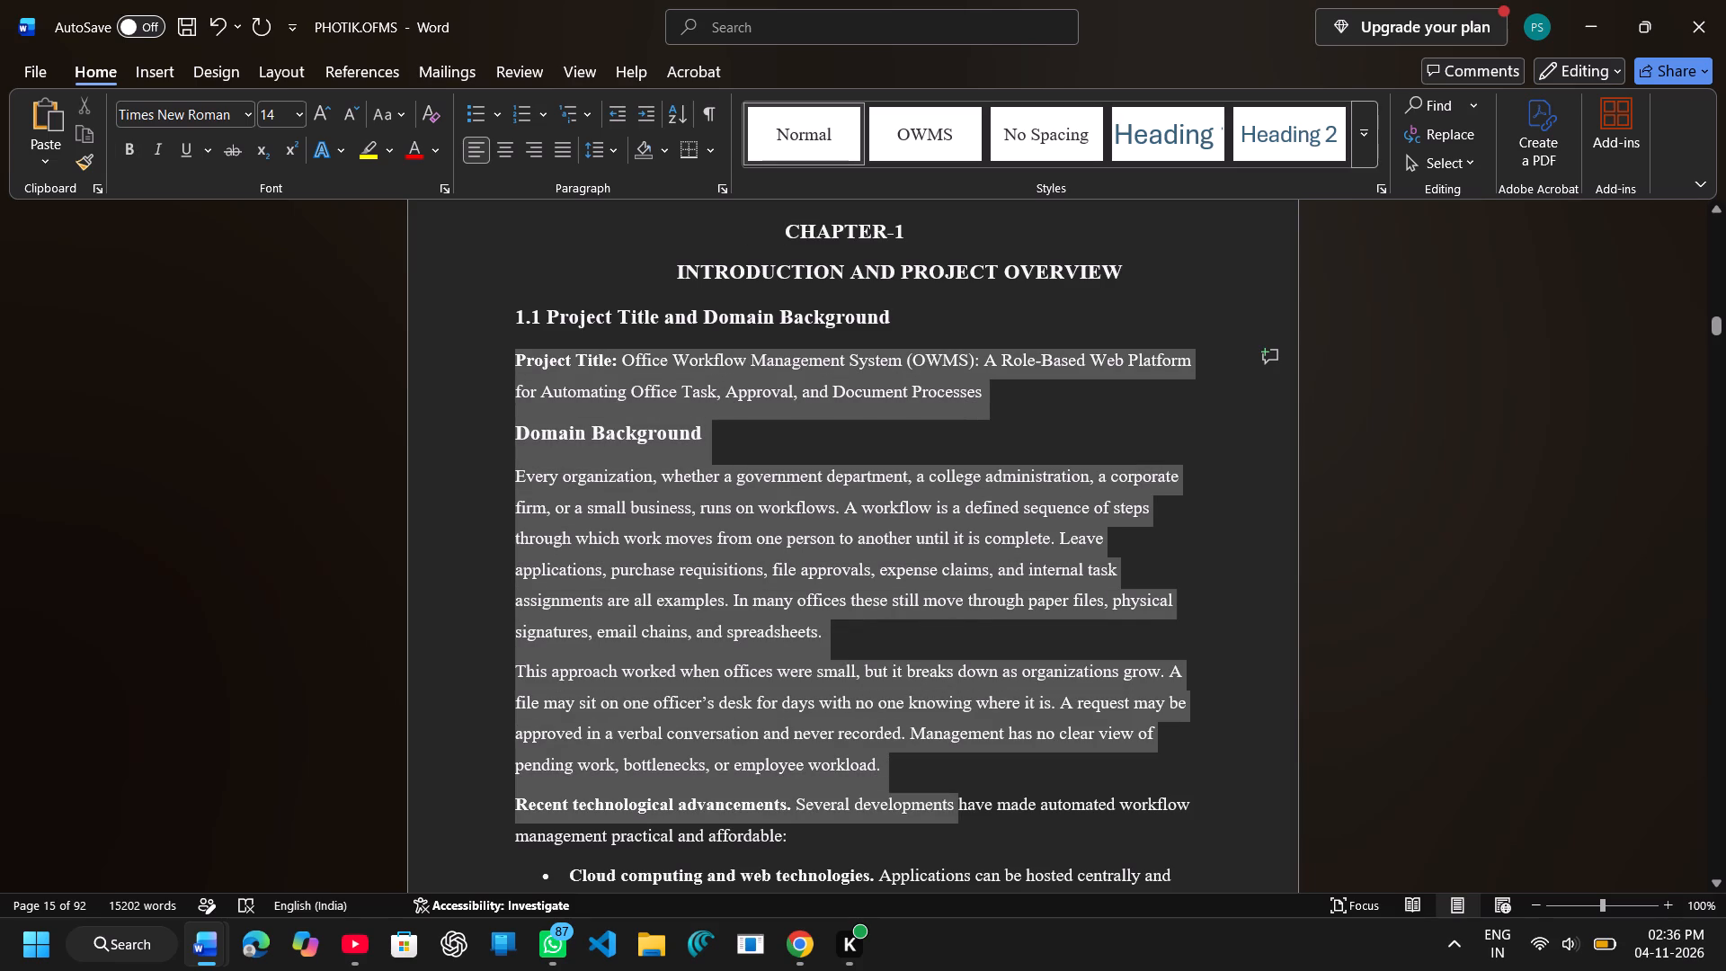
pyautogui.moveTo(867, 815); pyautogui.dragTo(925, 878)
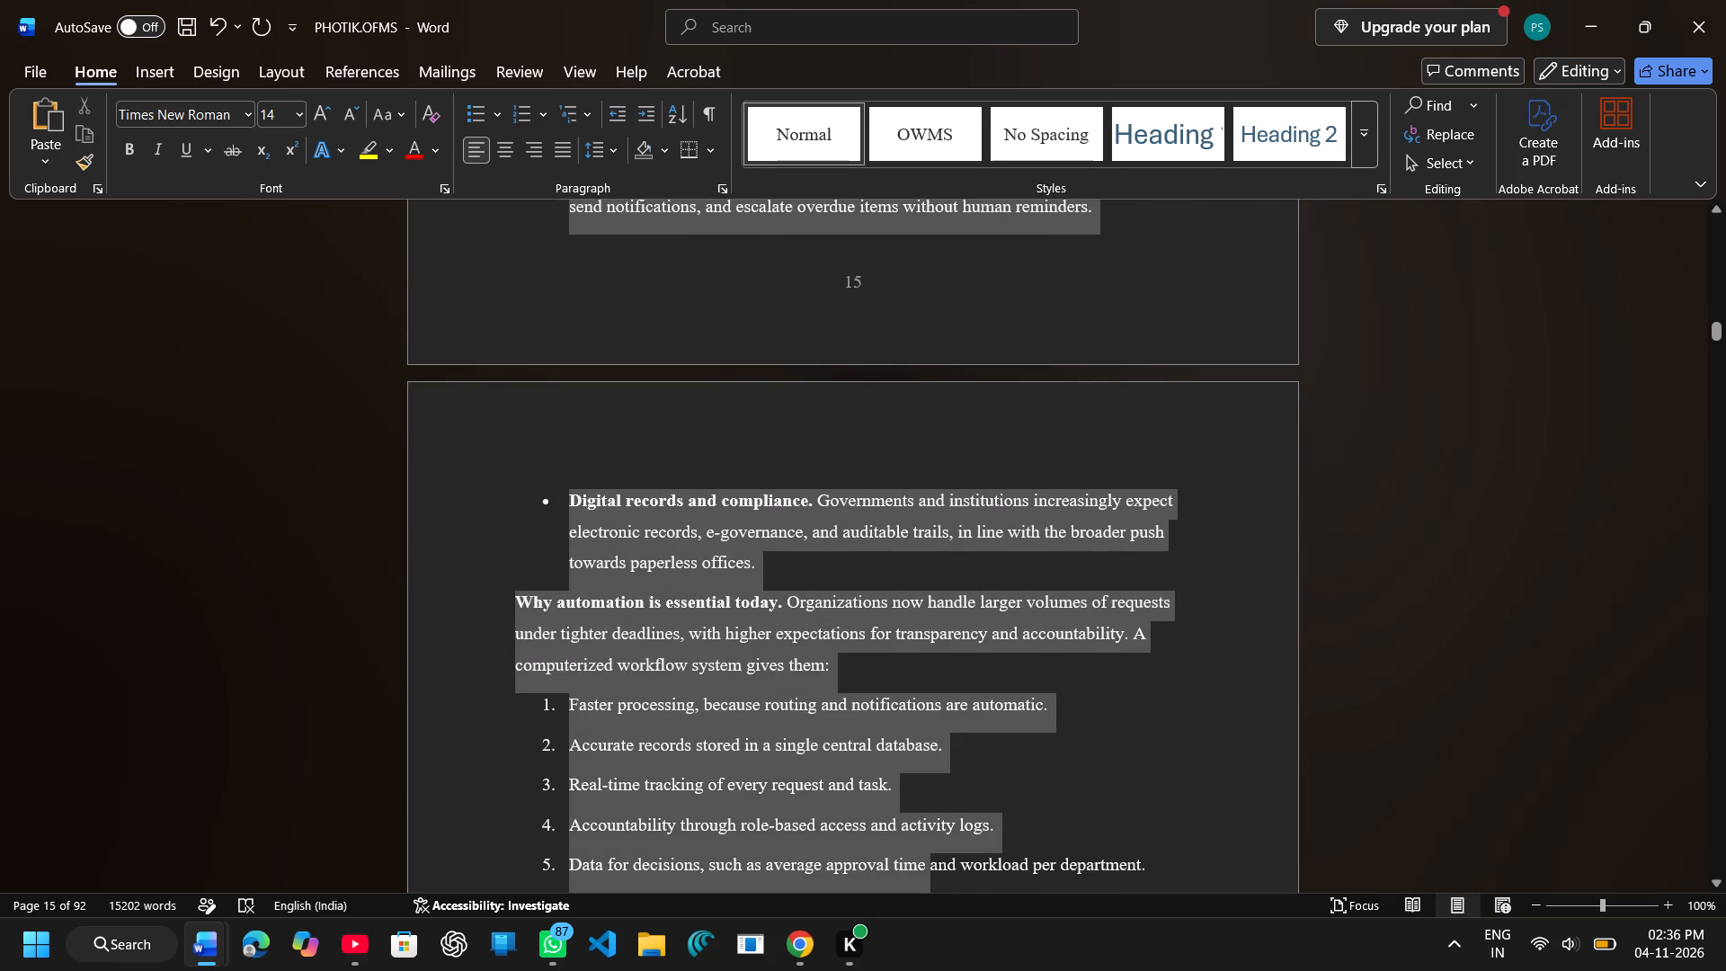
pyautogui.moveTo(925, 878); pyautogui.dragTo(1106, 904)
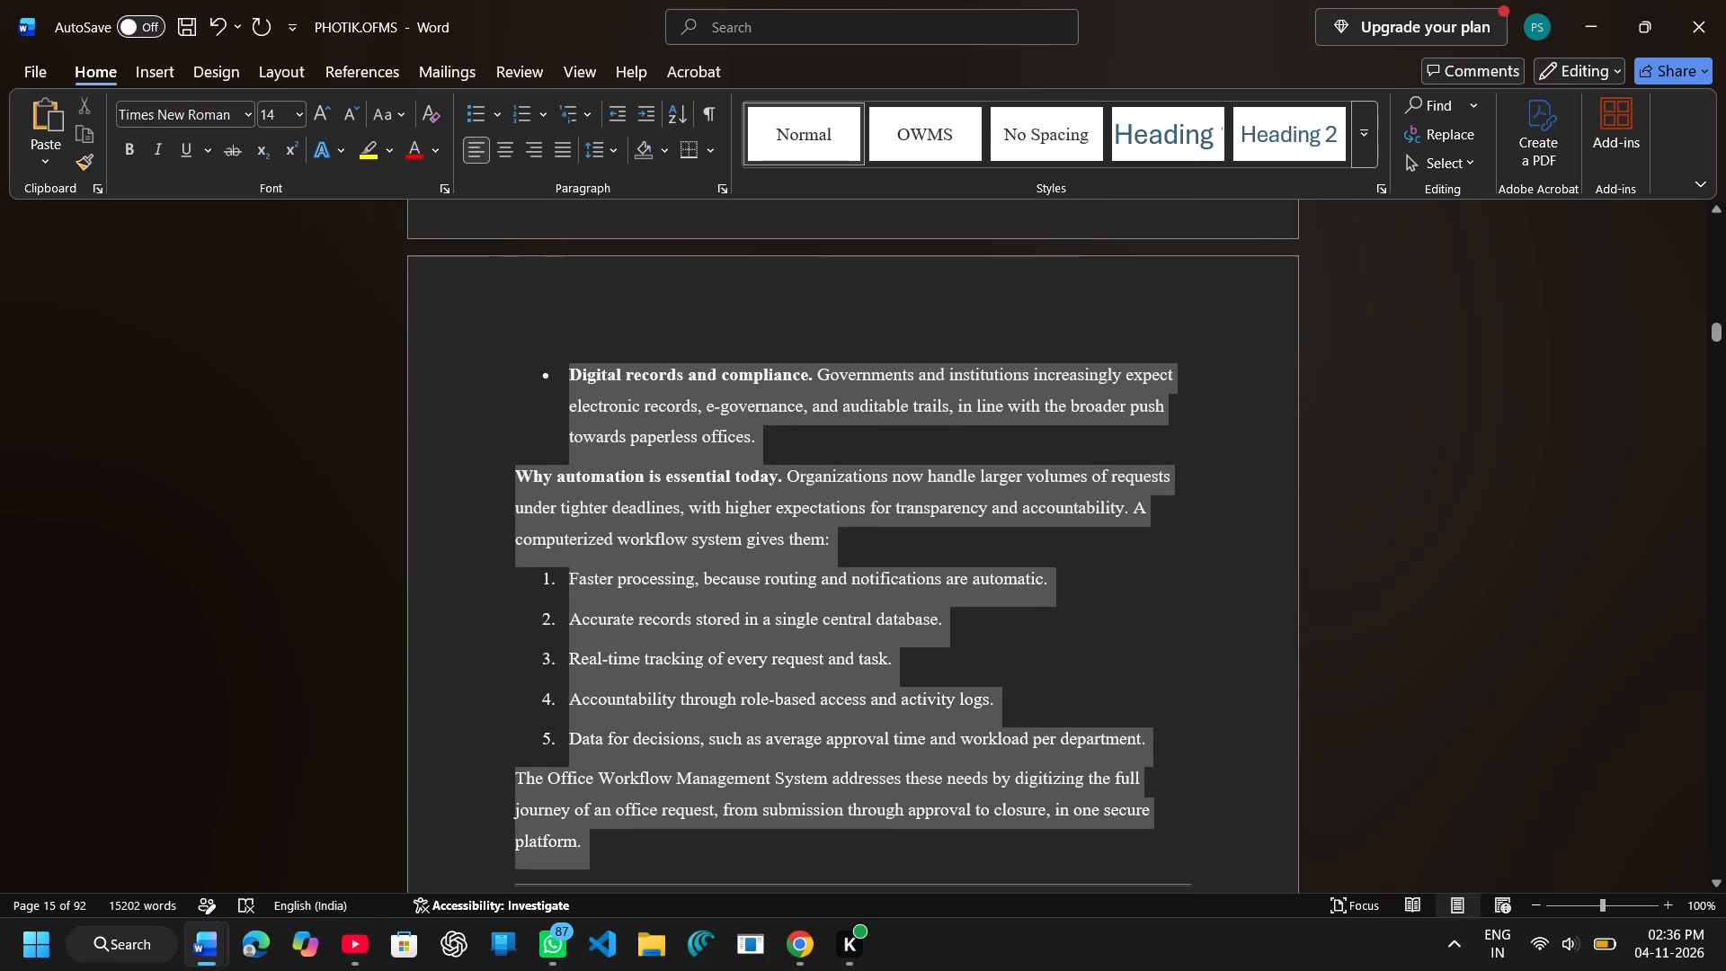
pyautogui.moveTo(1106, 904); pyautogui.dragTo(769, 766)
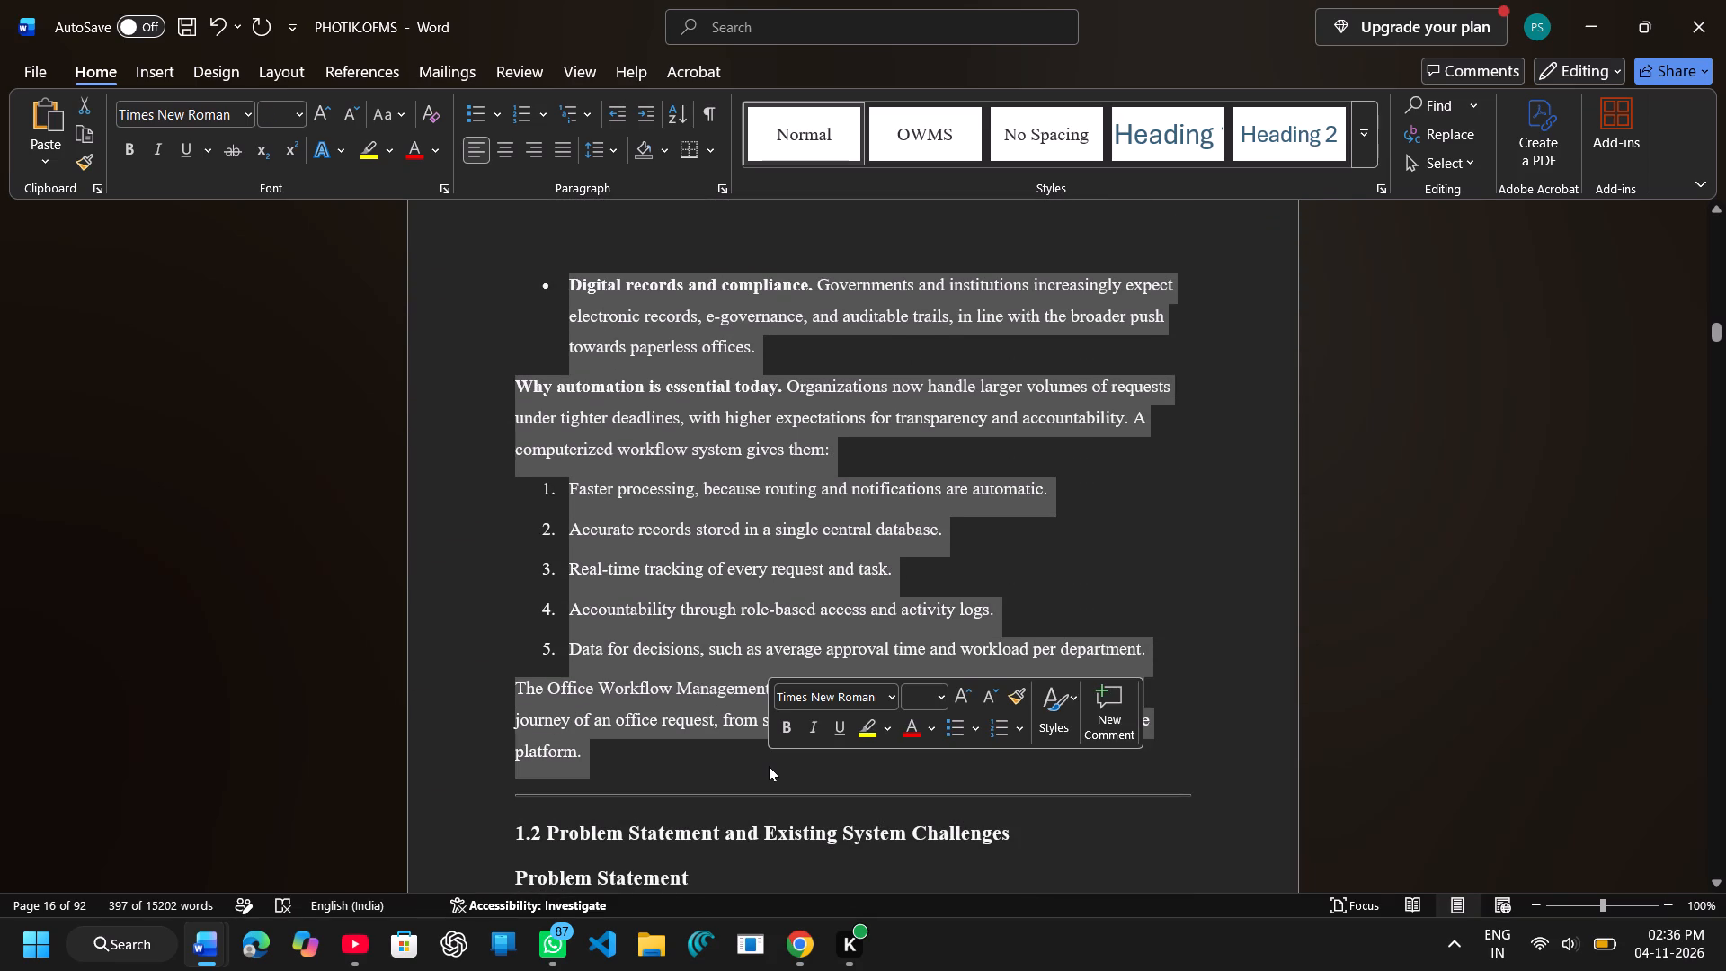
pyautogui.hotkey('ctrl', 'c')
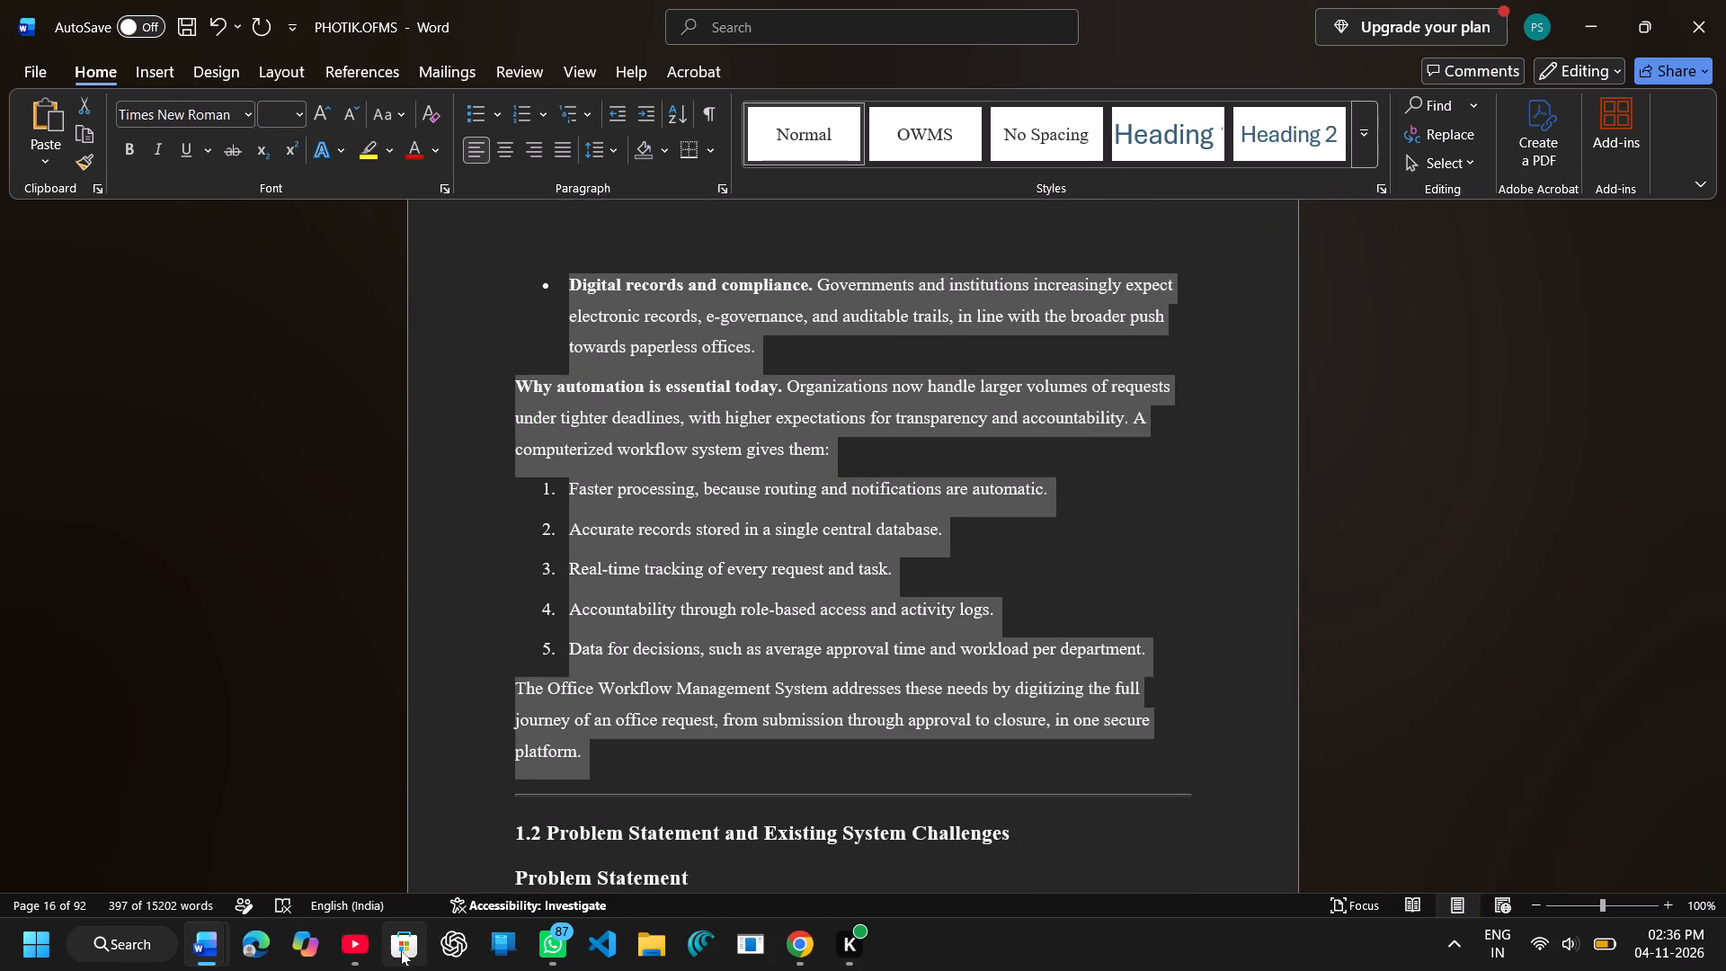
# Switch to Chrome, search Google for duplichecker and open the Duplichecker plagiarism checker site.
pyautogui.click(789, 938)
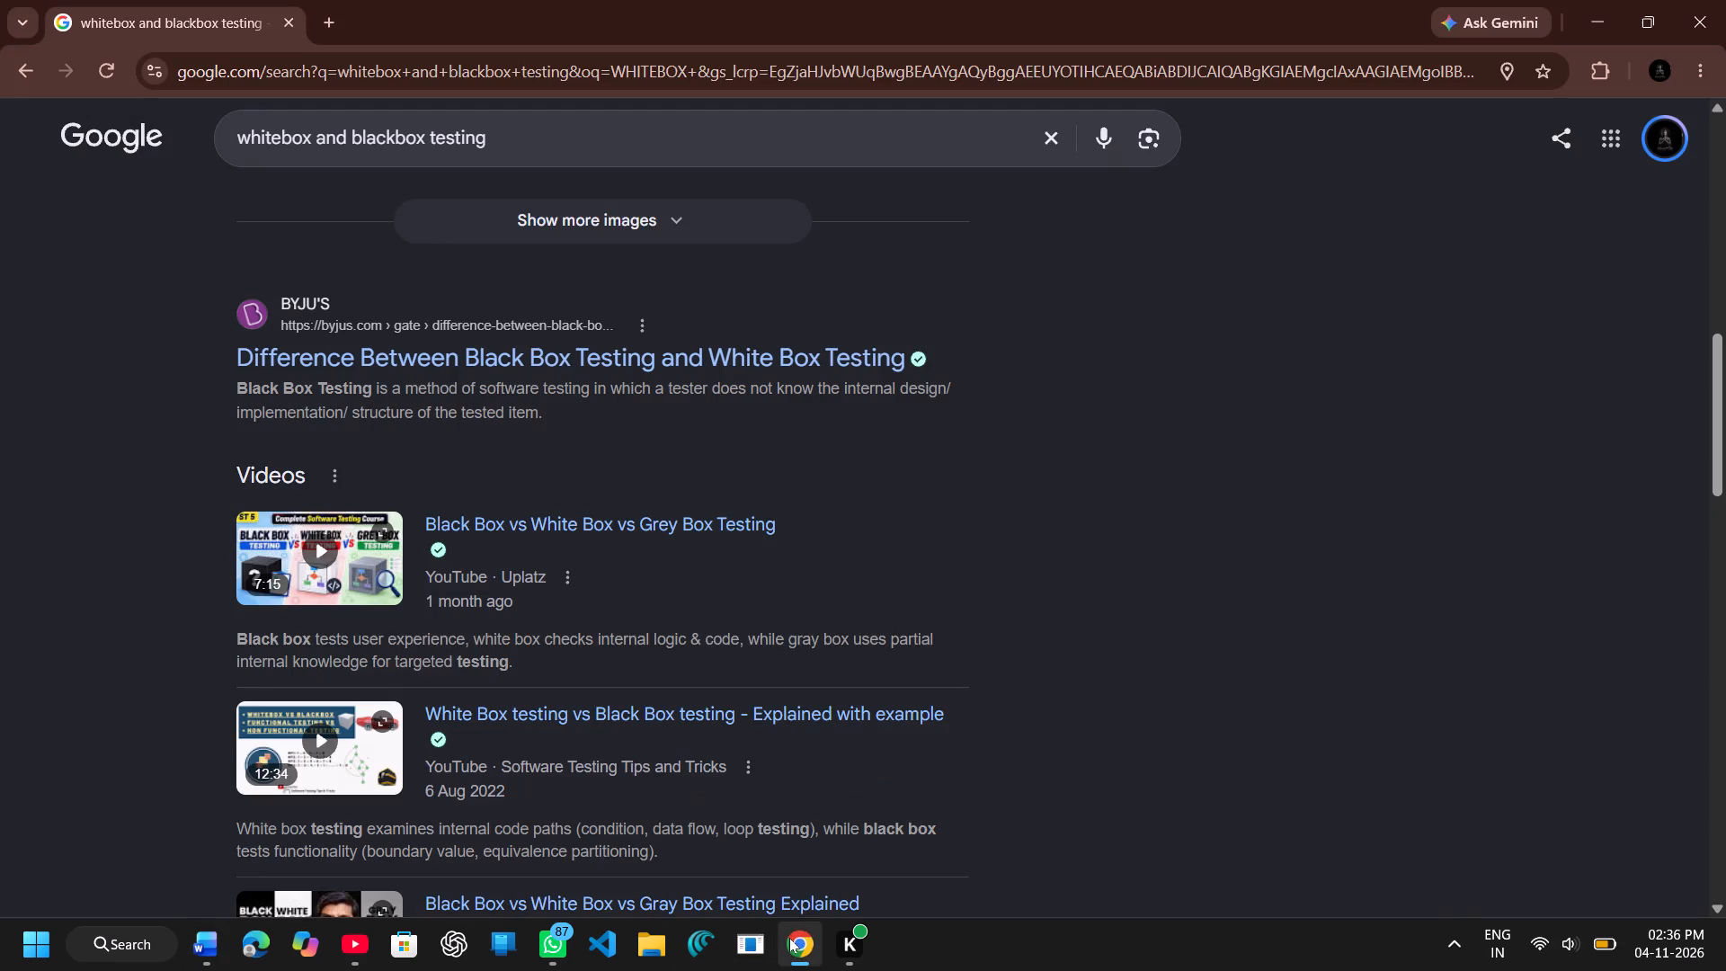
pyautogui.click(1062, 131)
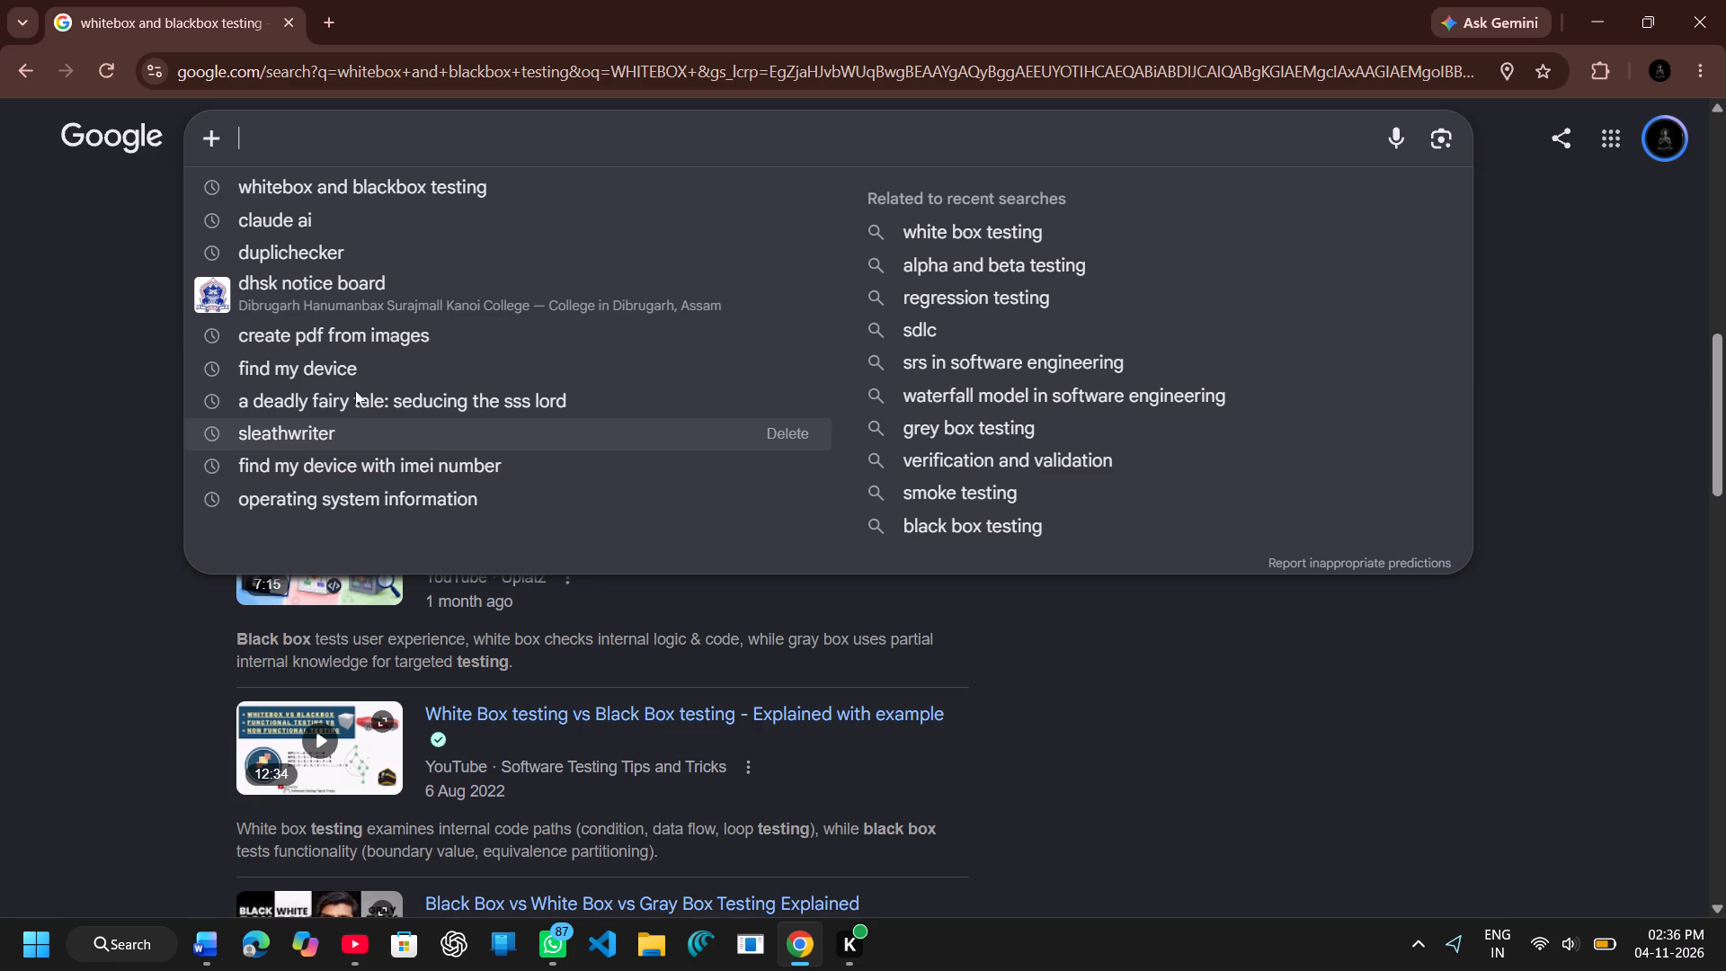
pyautogui.click(407, 261)
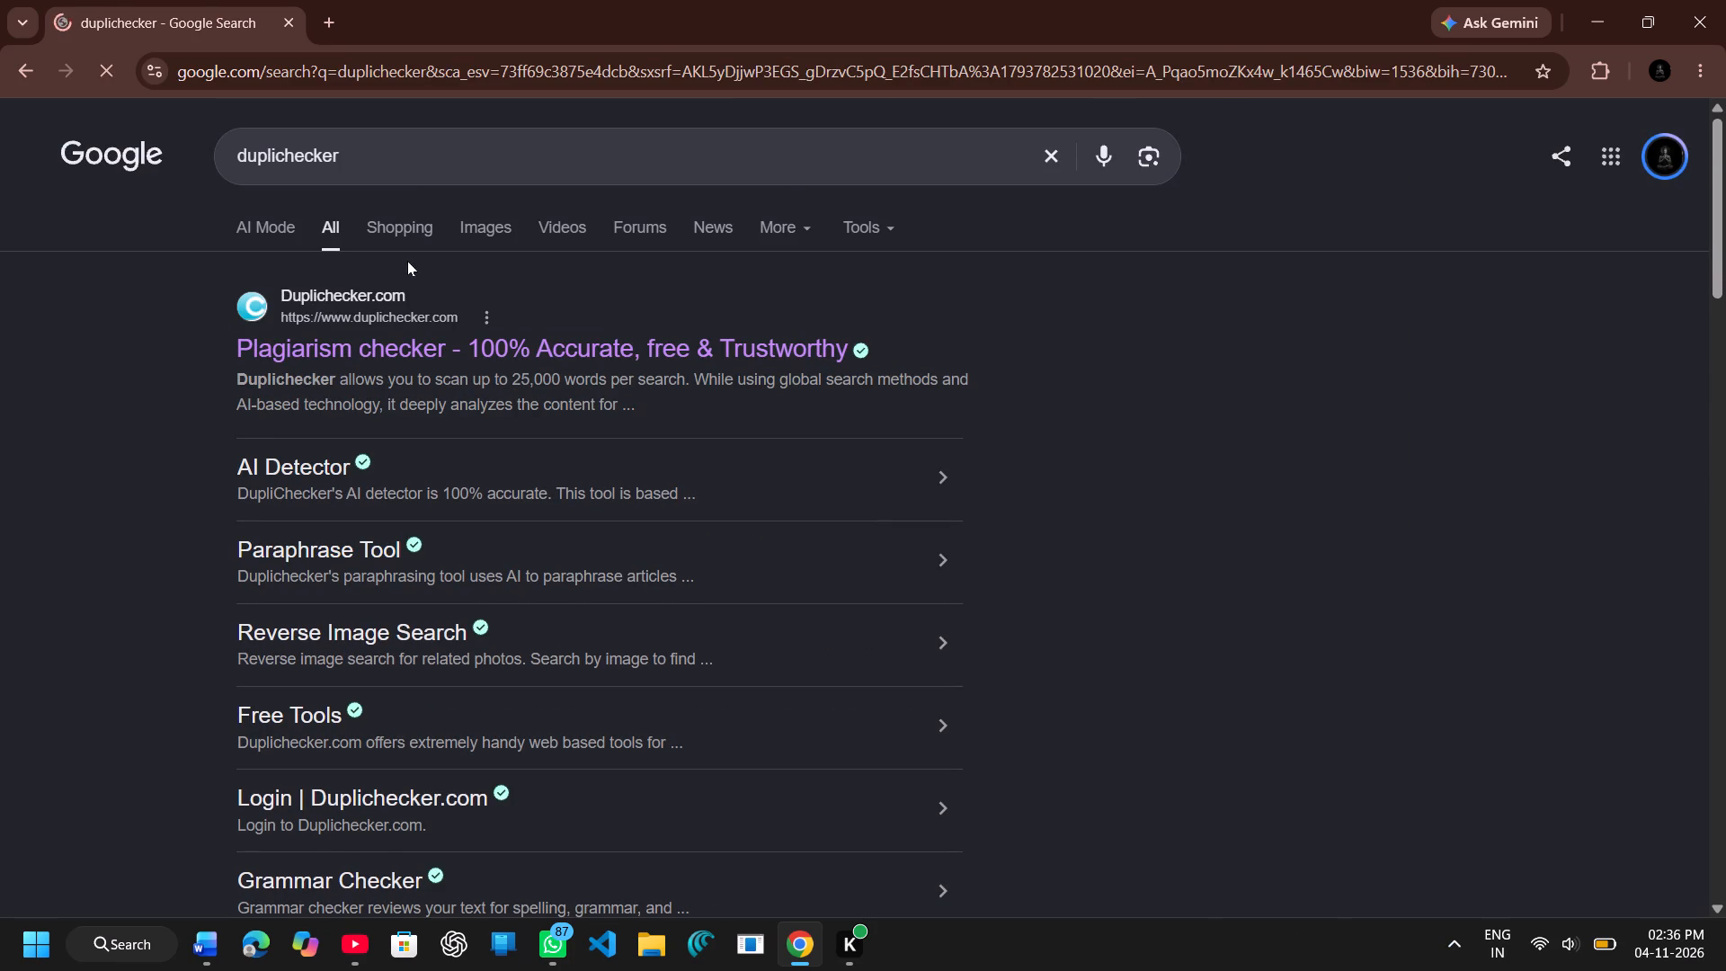
pyautogui.click(323, 341)
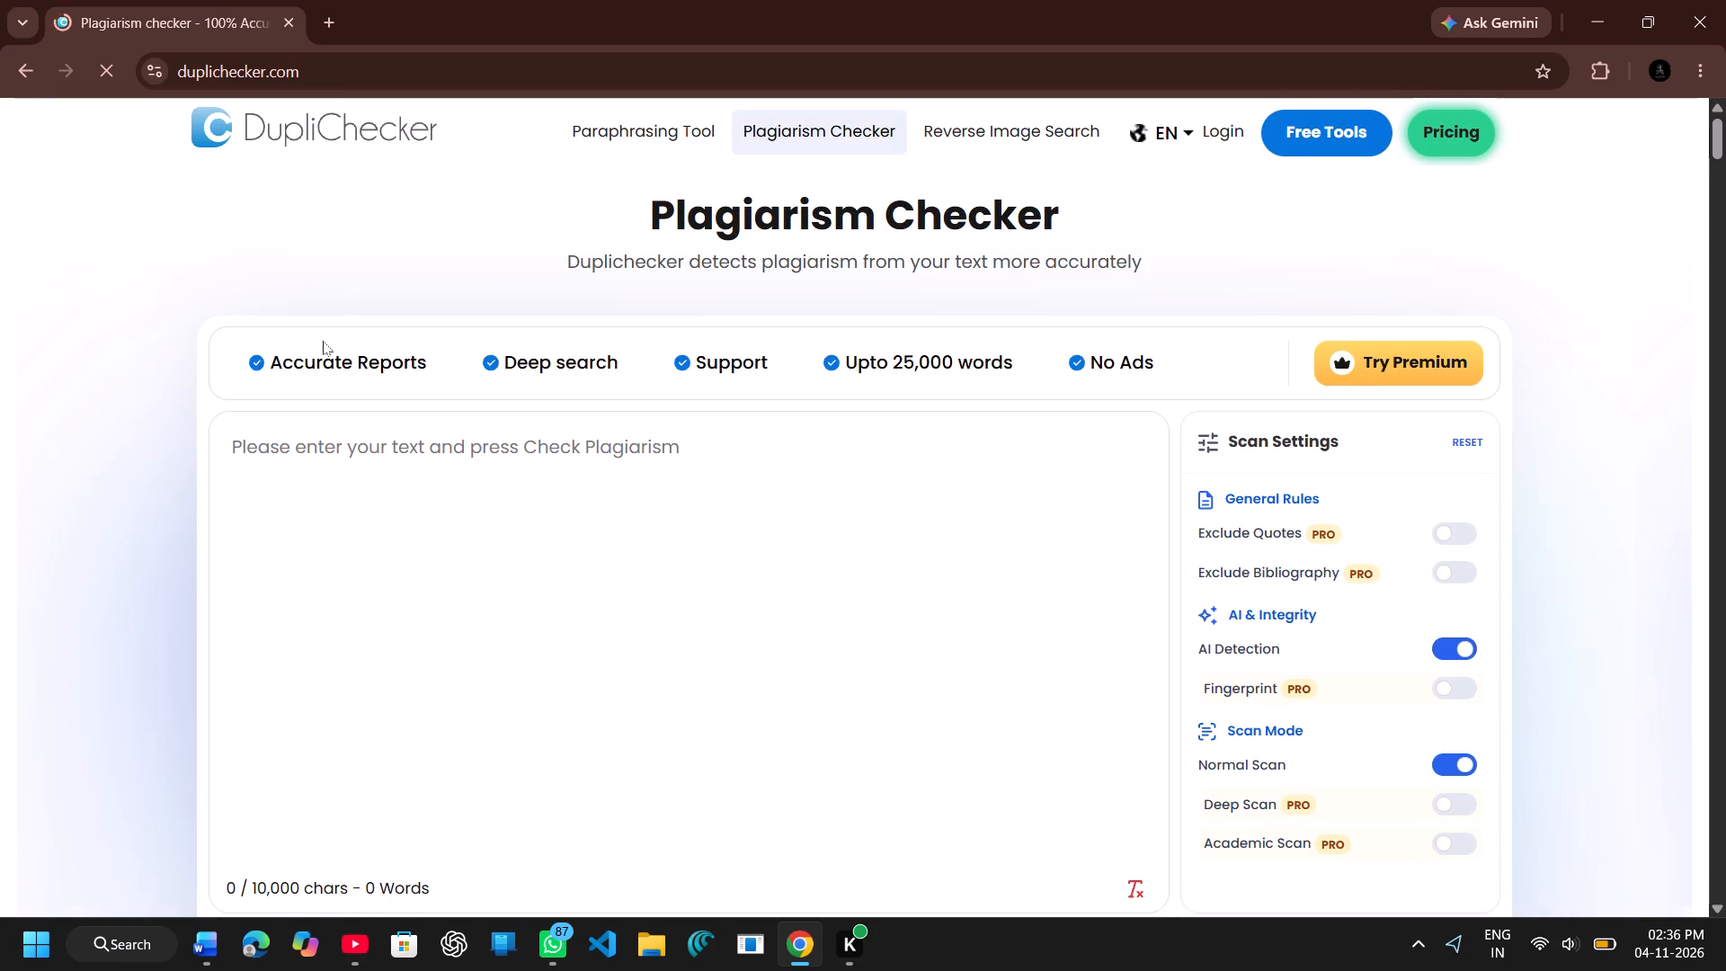
# Paste the copied section 1.1 text into the plagiarism checker and submit it for checking, completing the human verification.
pyautogui.click(265, 446)
pyautogui.click(265, 446)
pyautogui.hotkey('ctrl', 'v')
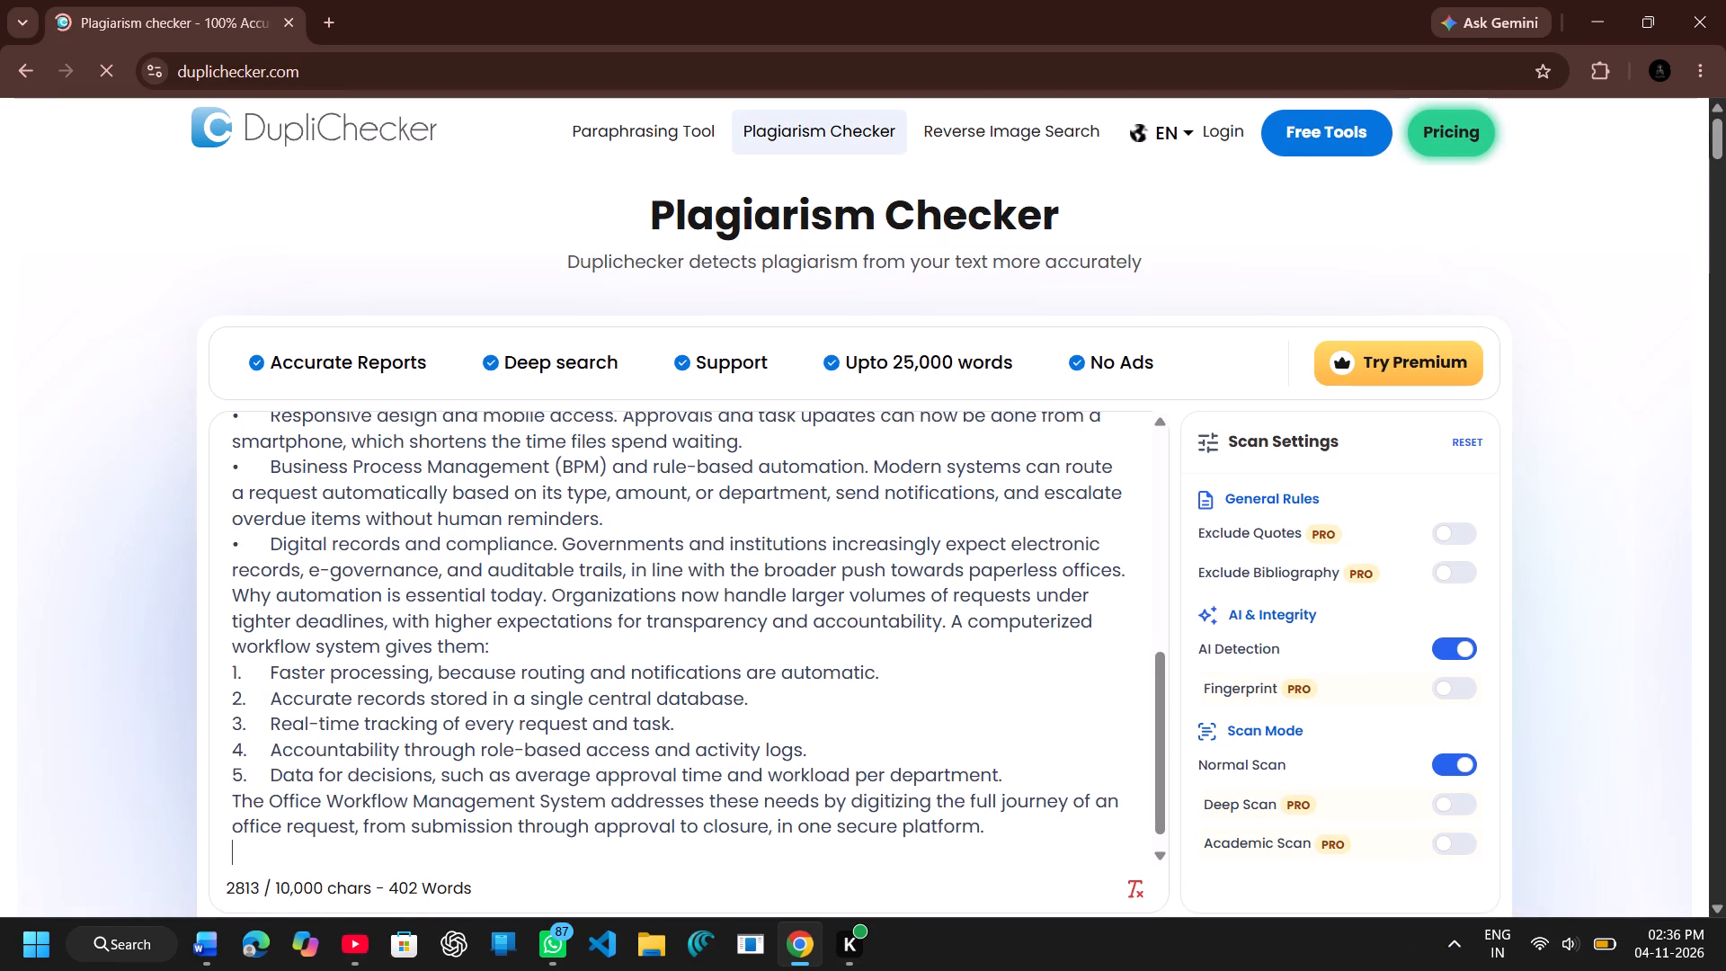
pyautogui.scroll(-3, 265, 446)
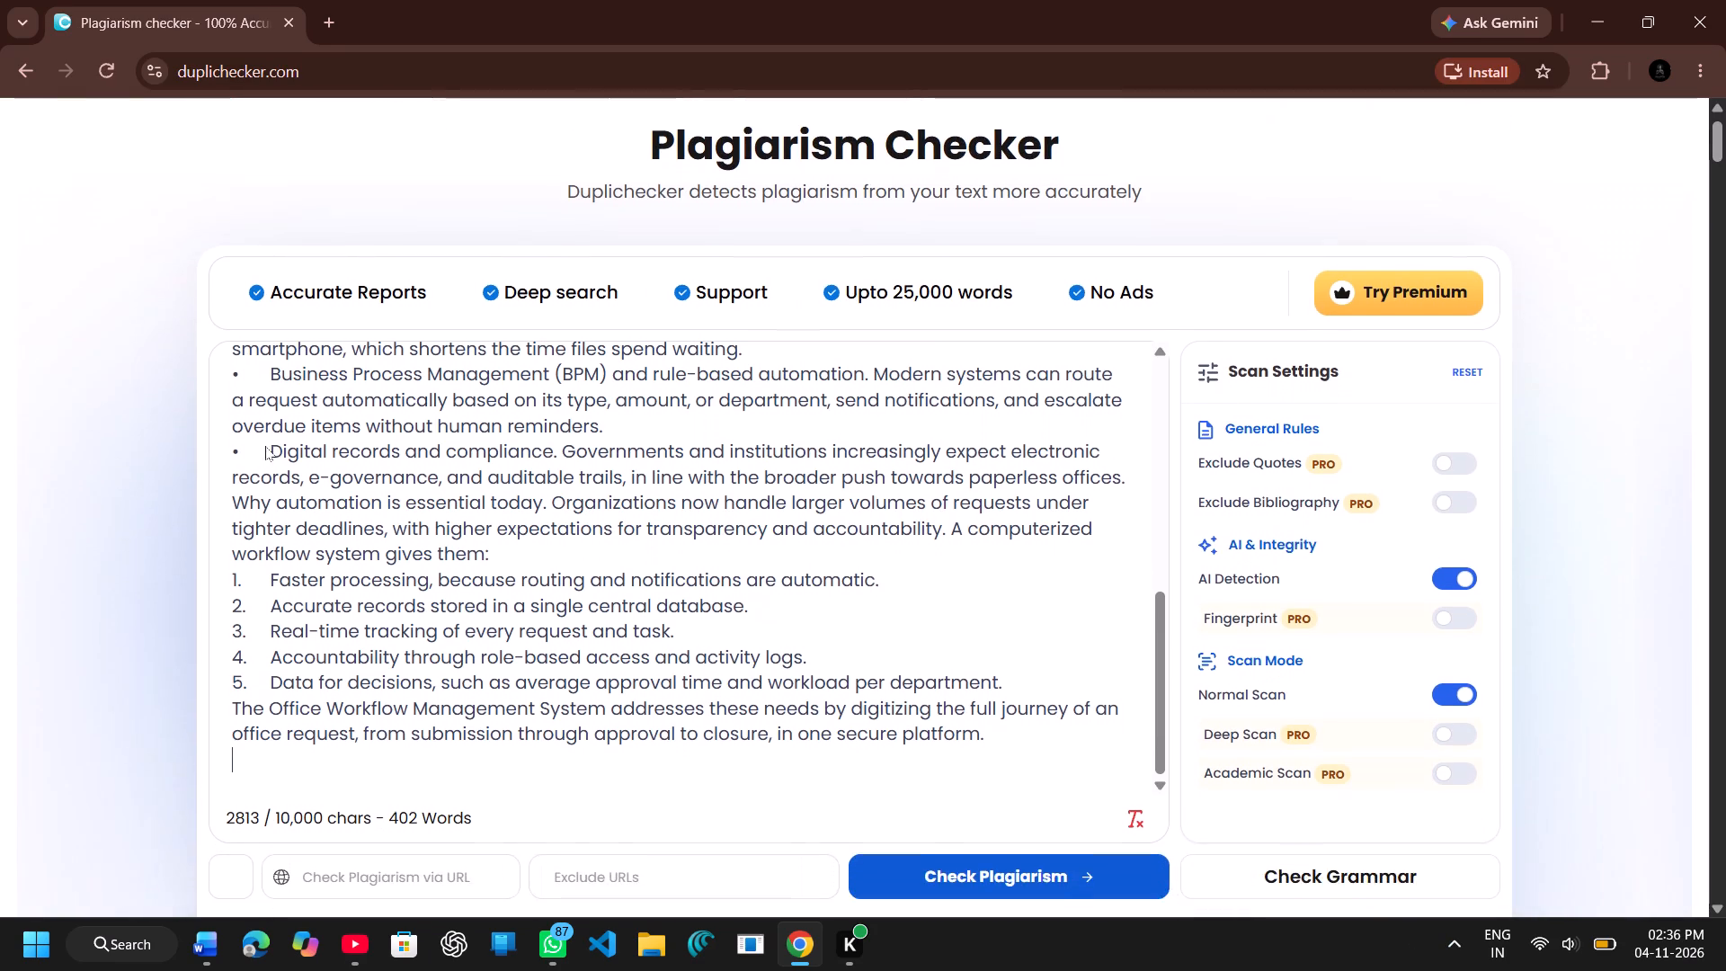
pyautogui.scroll(-2, 265, 446)
pyautogui.click(958, 673)
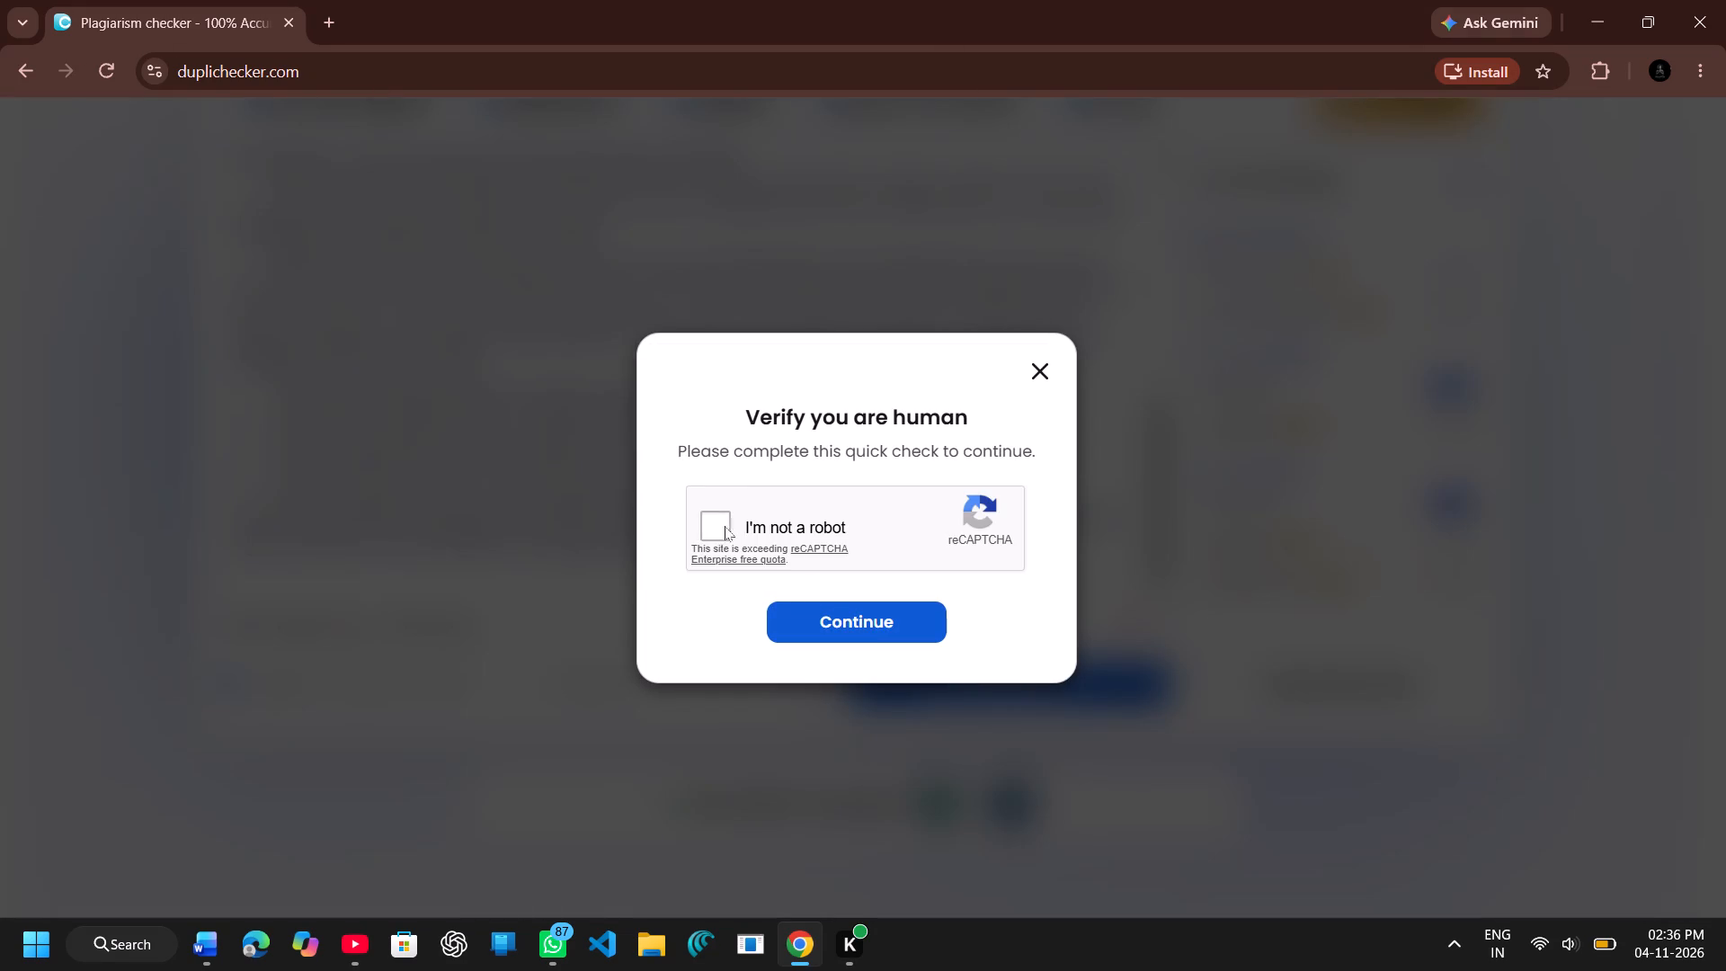
pyautogui.click(718, 523)
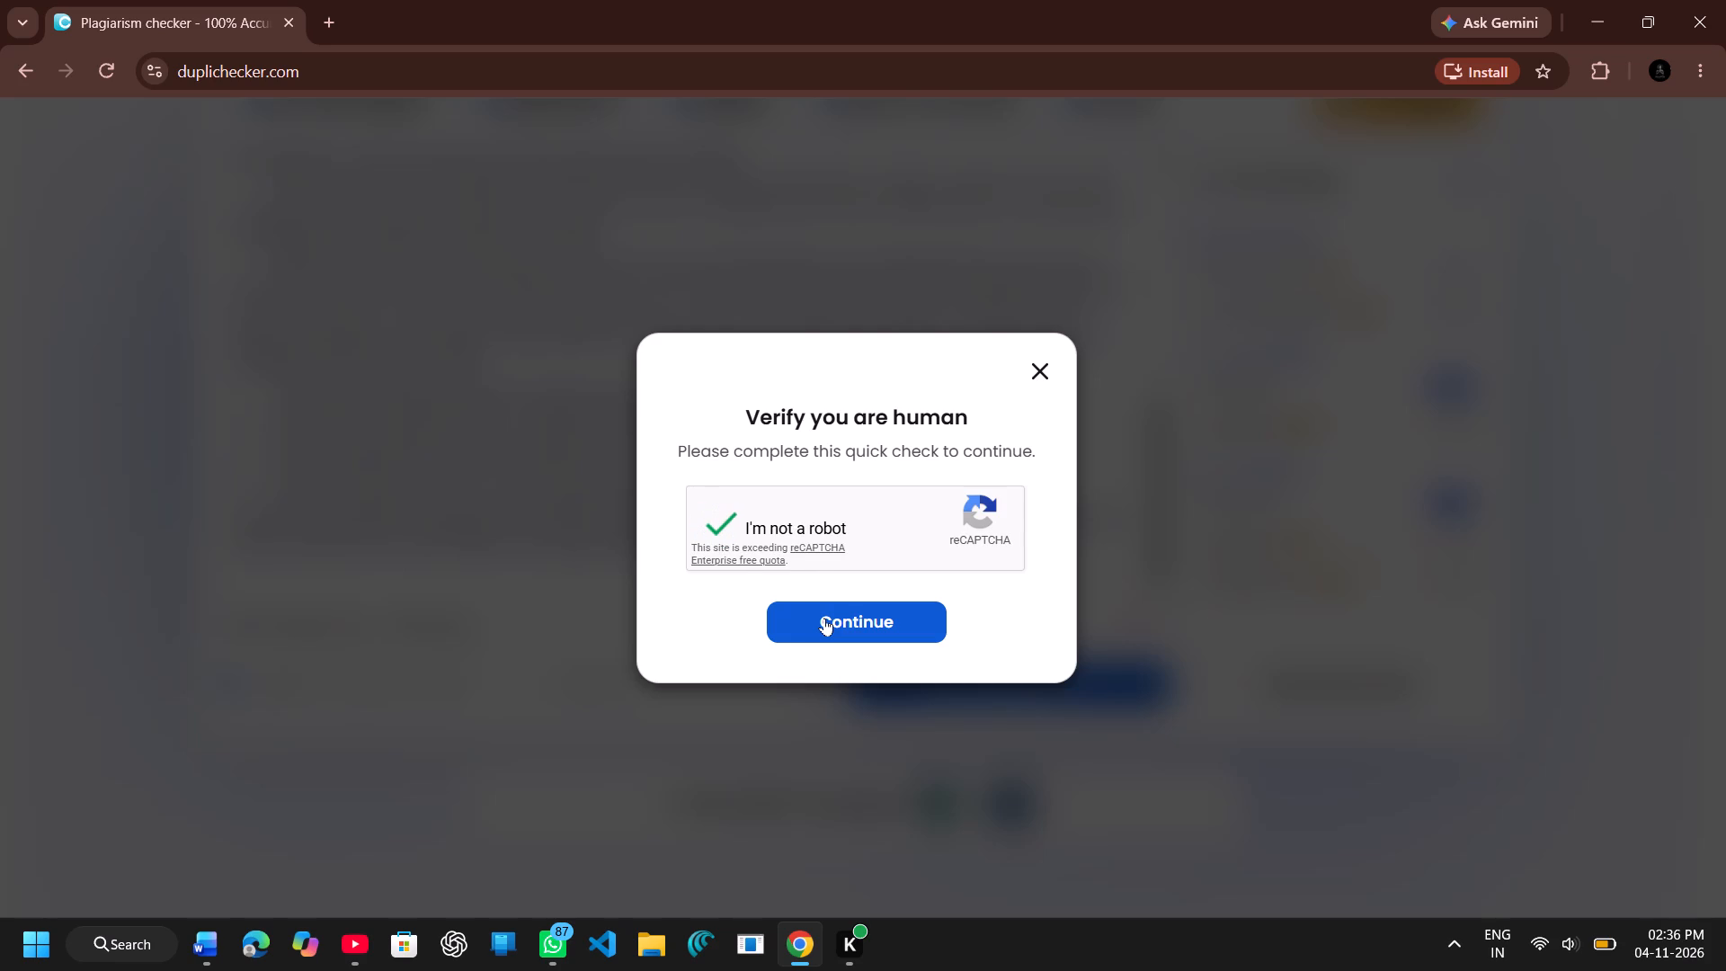
pyautogui.click(824, 618)
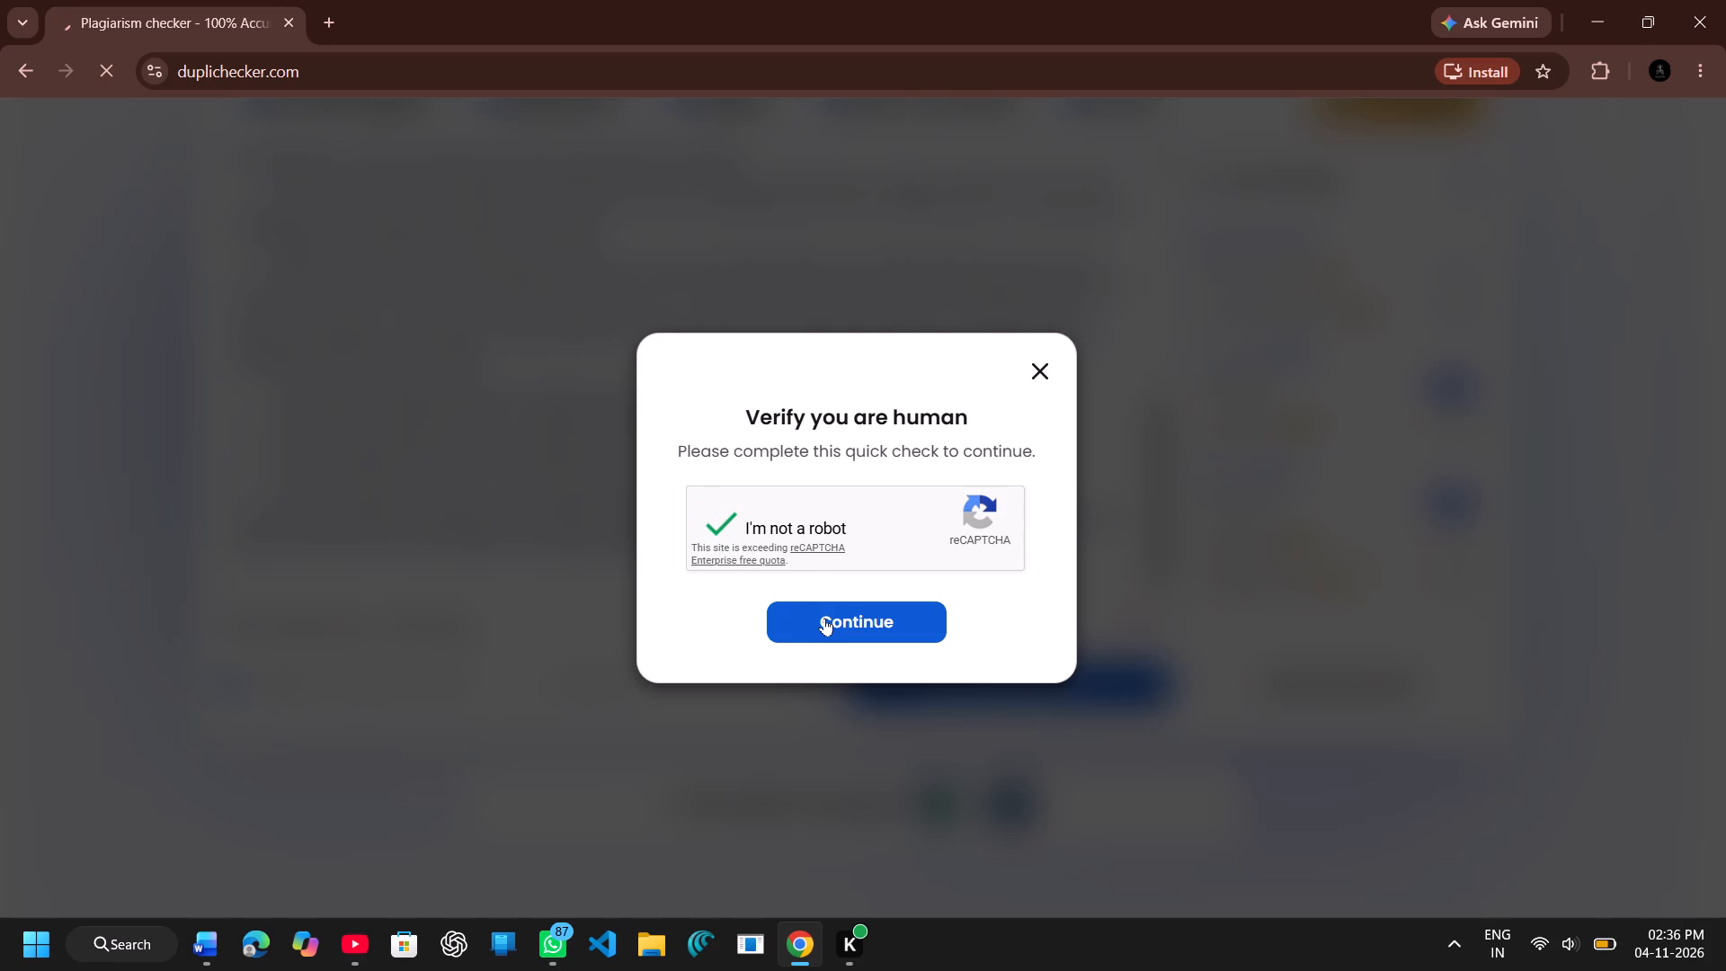
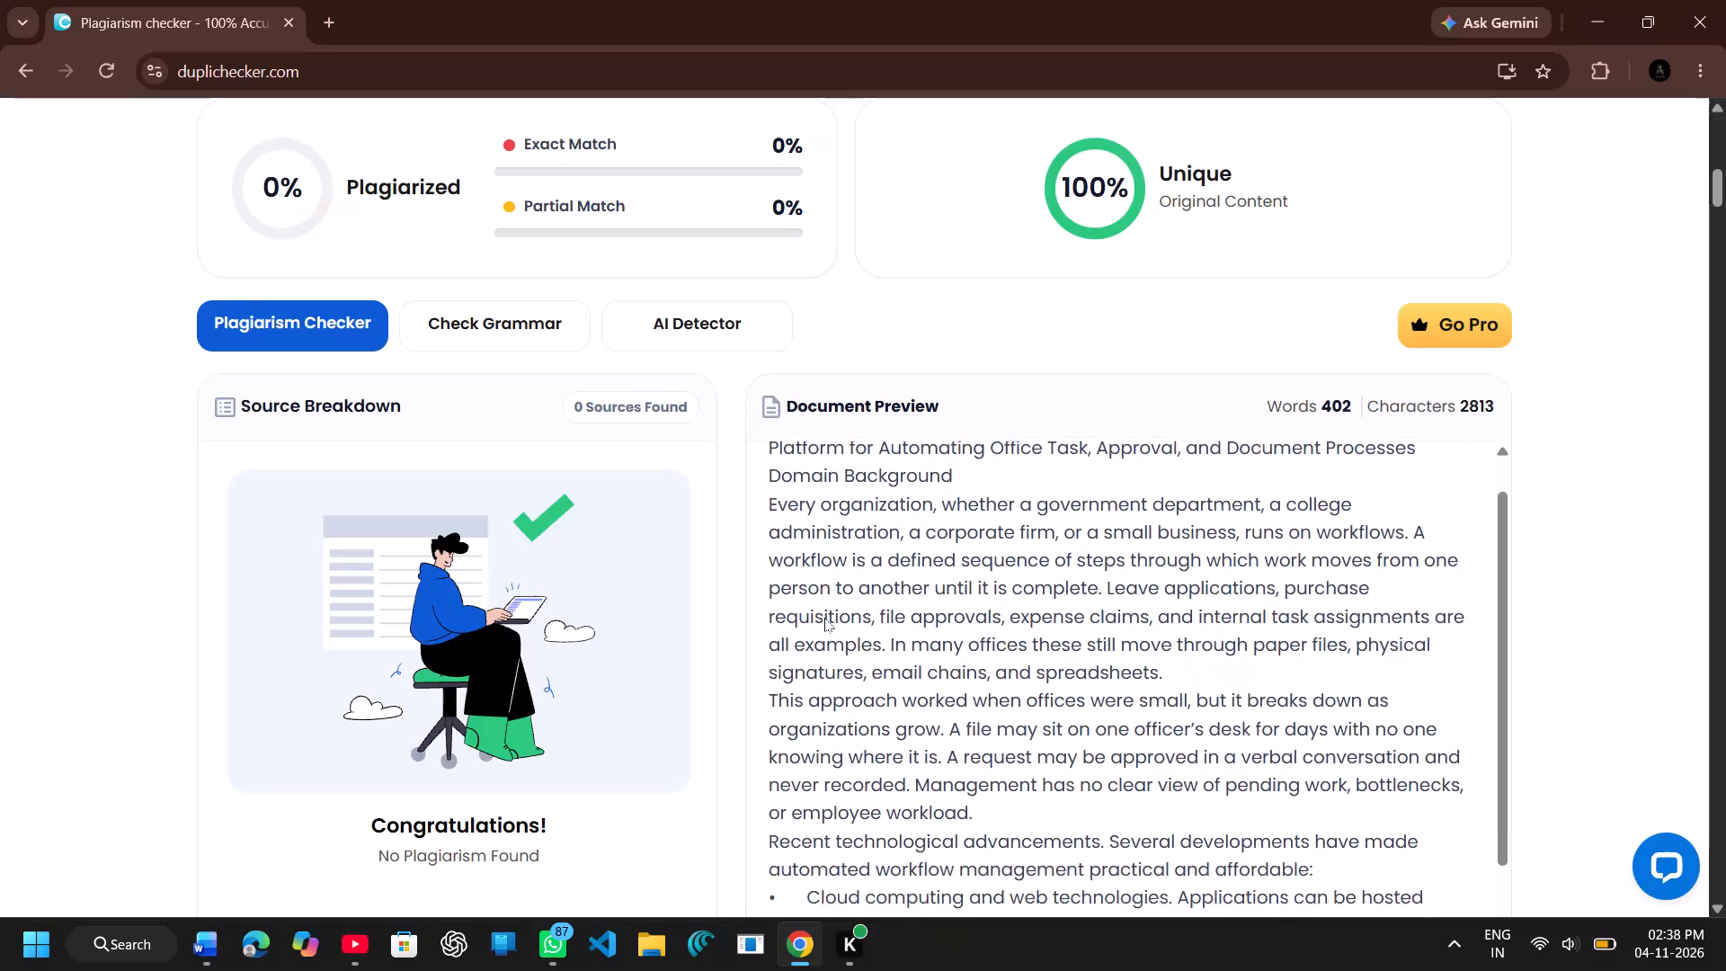
# Open the plagiarism report in Duplichecker's PDF to Word converter from the results page.
pyautogui.scroll(-3, 654, 661)
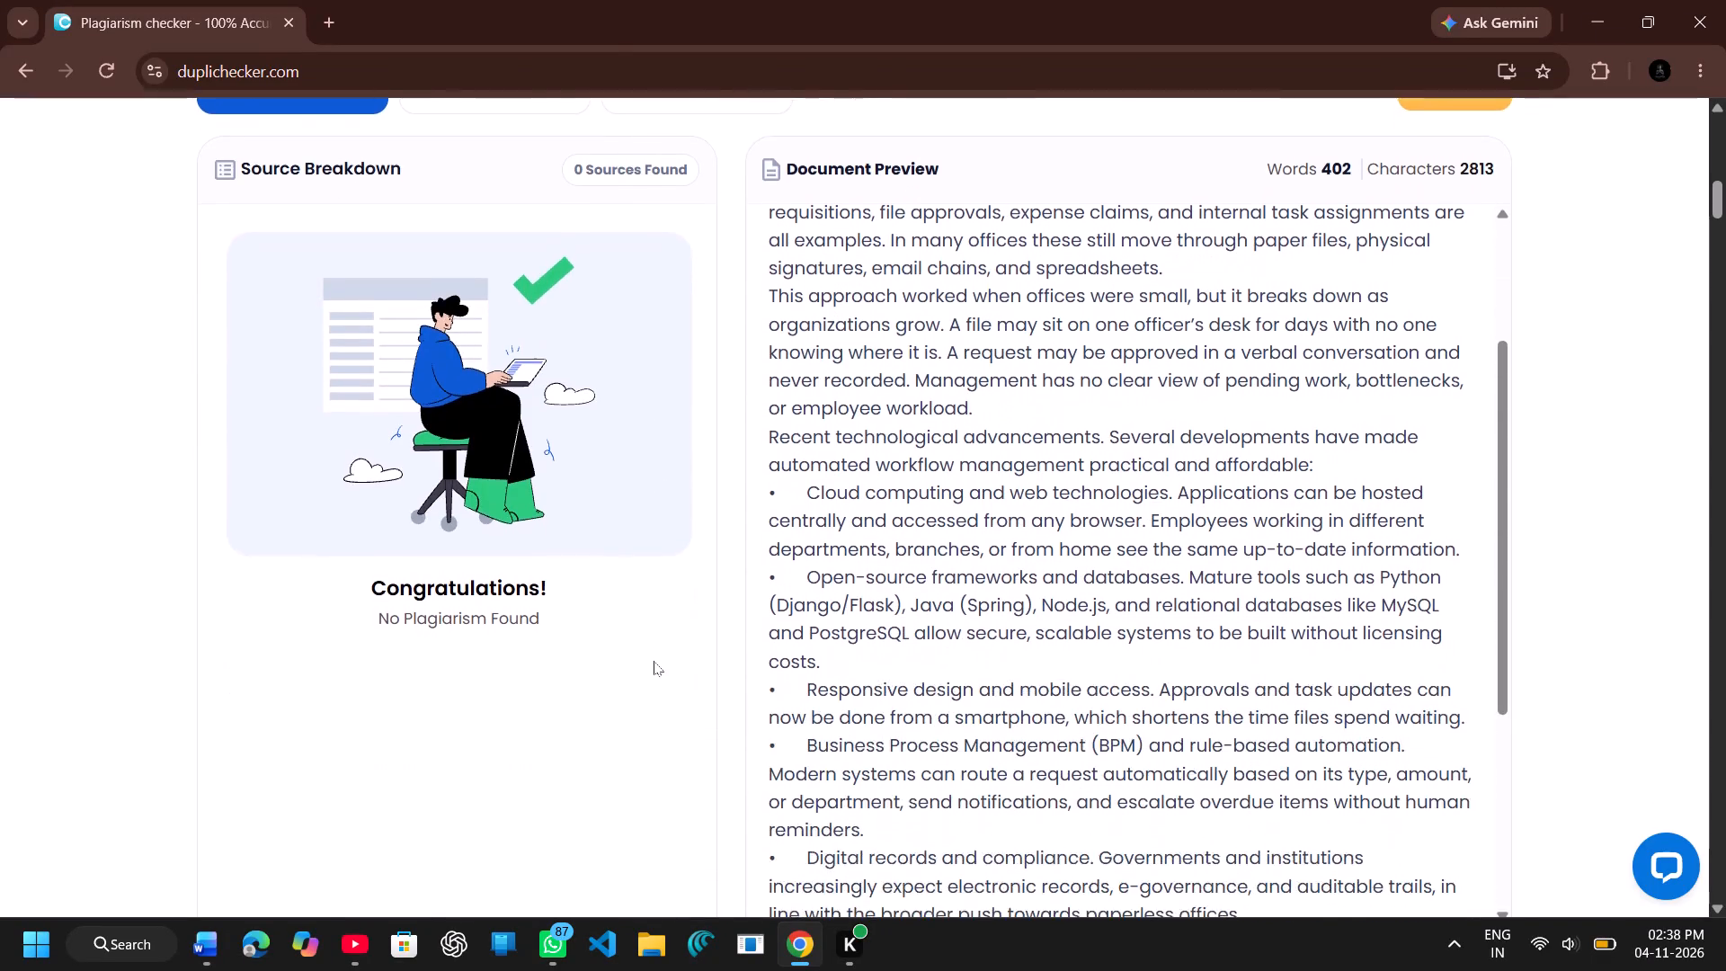
pyautogui.scroll(-2, 654, 661)
pyautogui.click(1034, 435)
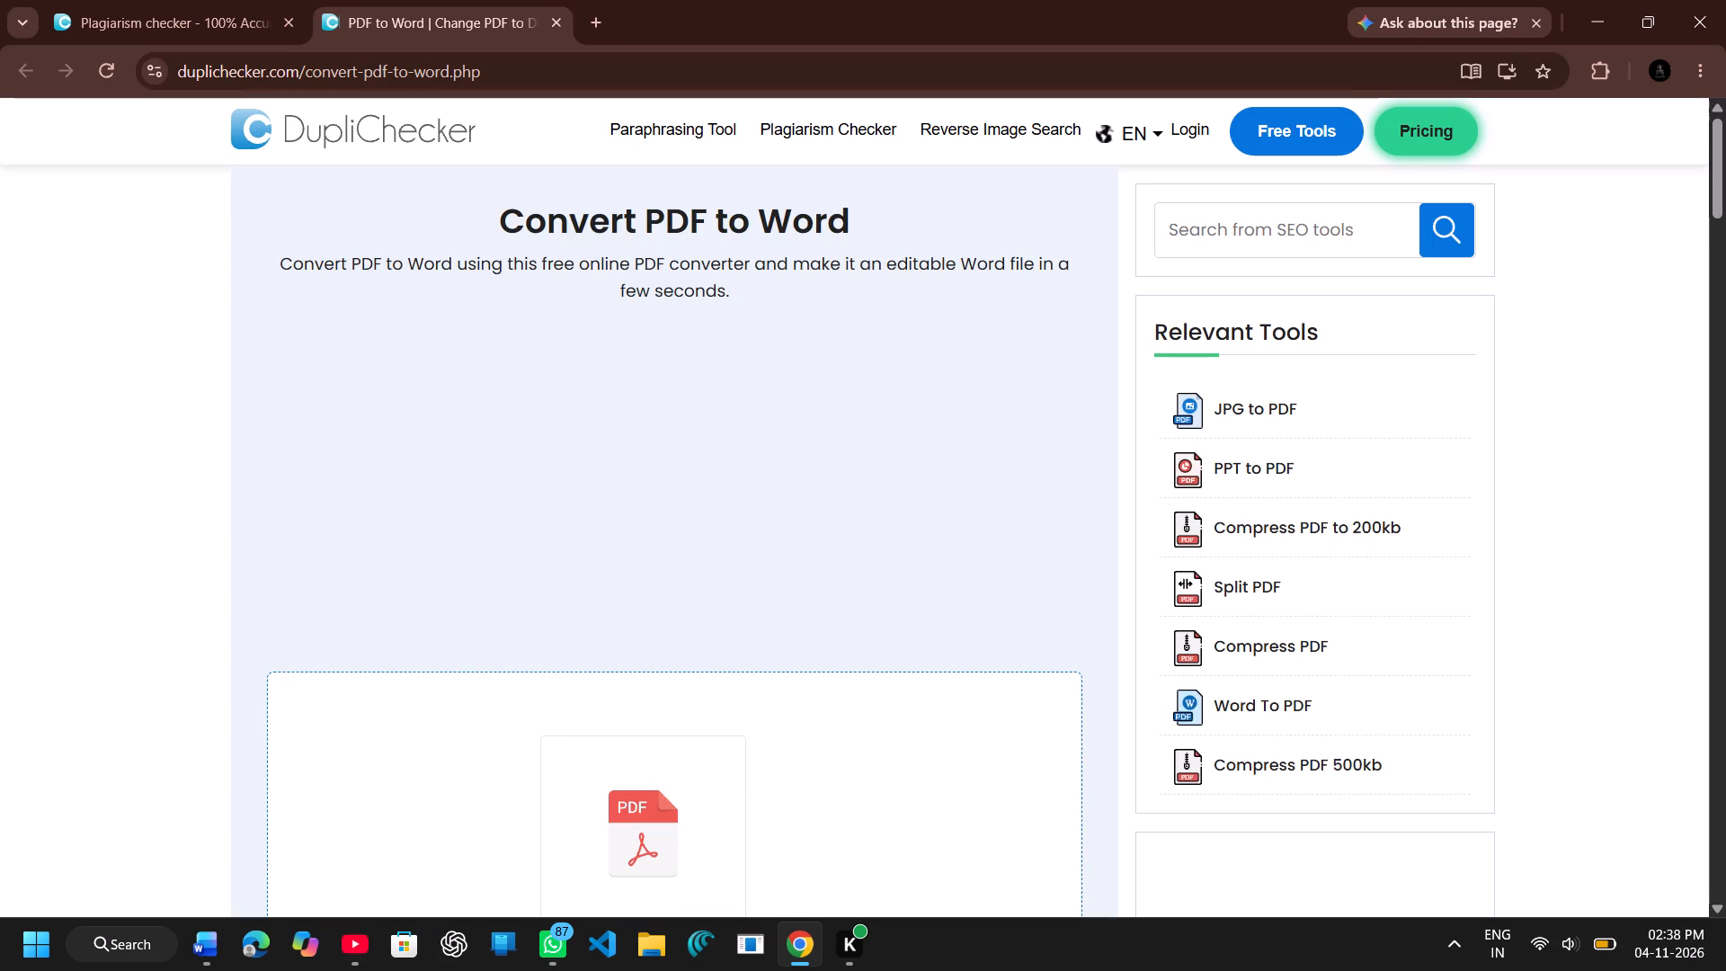
# Convert the uploaded Duplichecker plagiarism report PDF to a Word file.
pyautogui.scroll(-1, 859, 531)
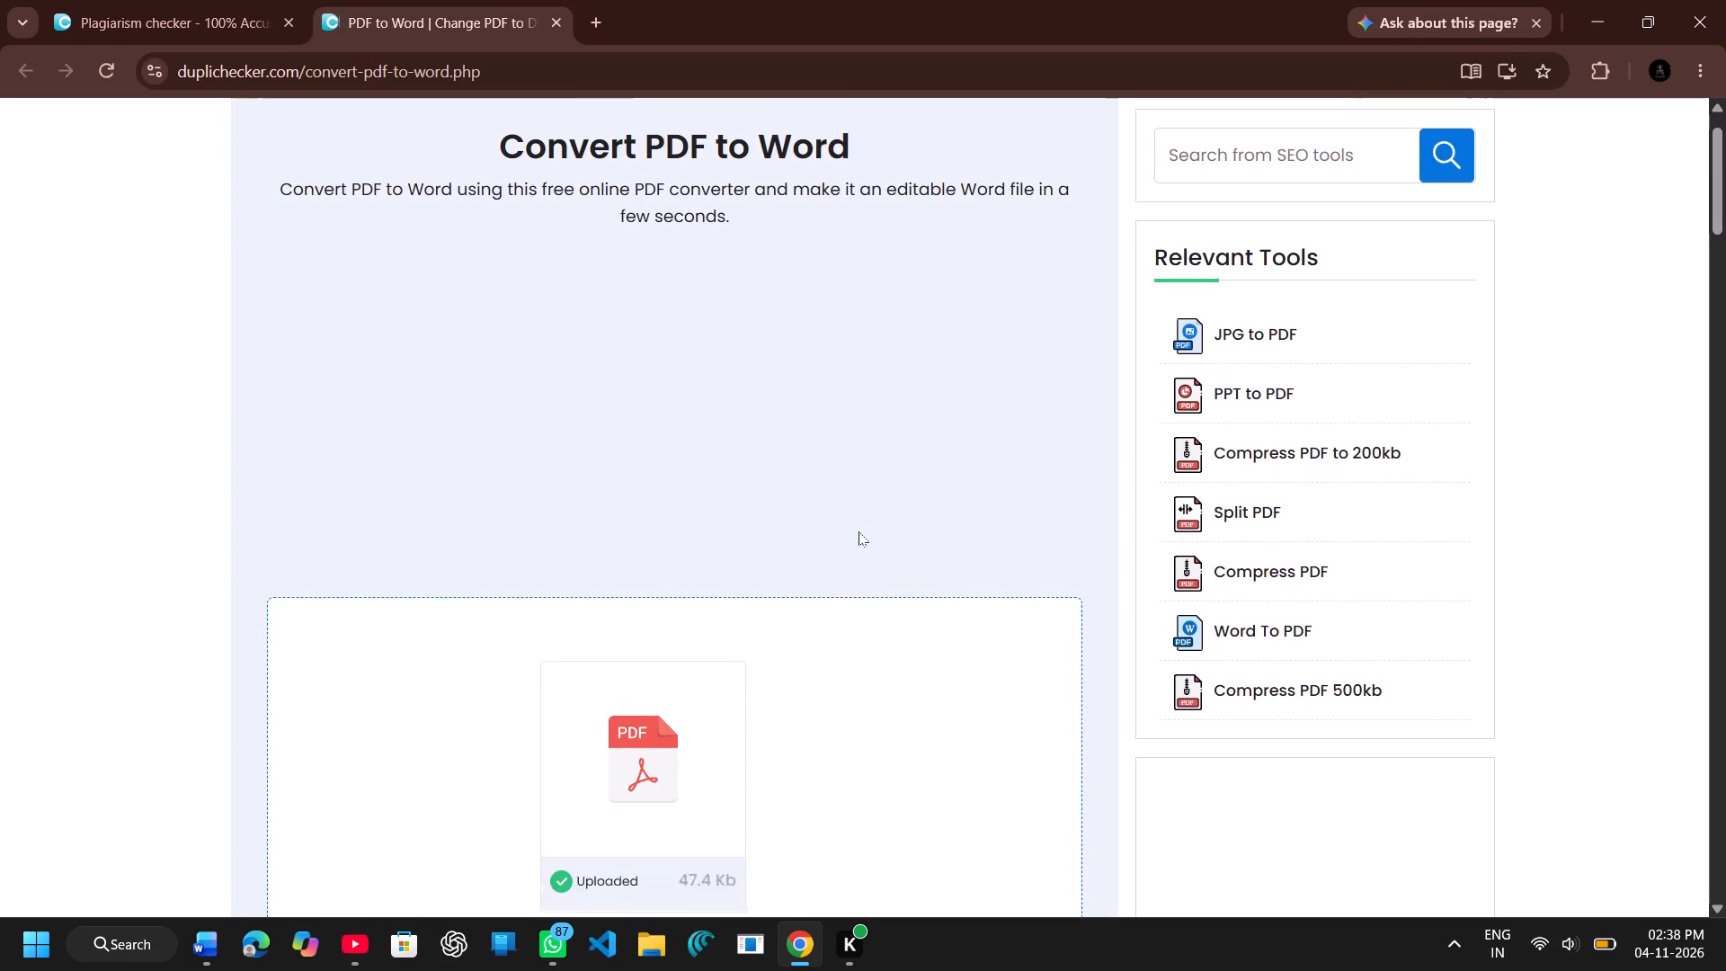
pyautogui.scroll(-3, 859, 531)
pyautogui.scroll(1, 780, 572)
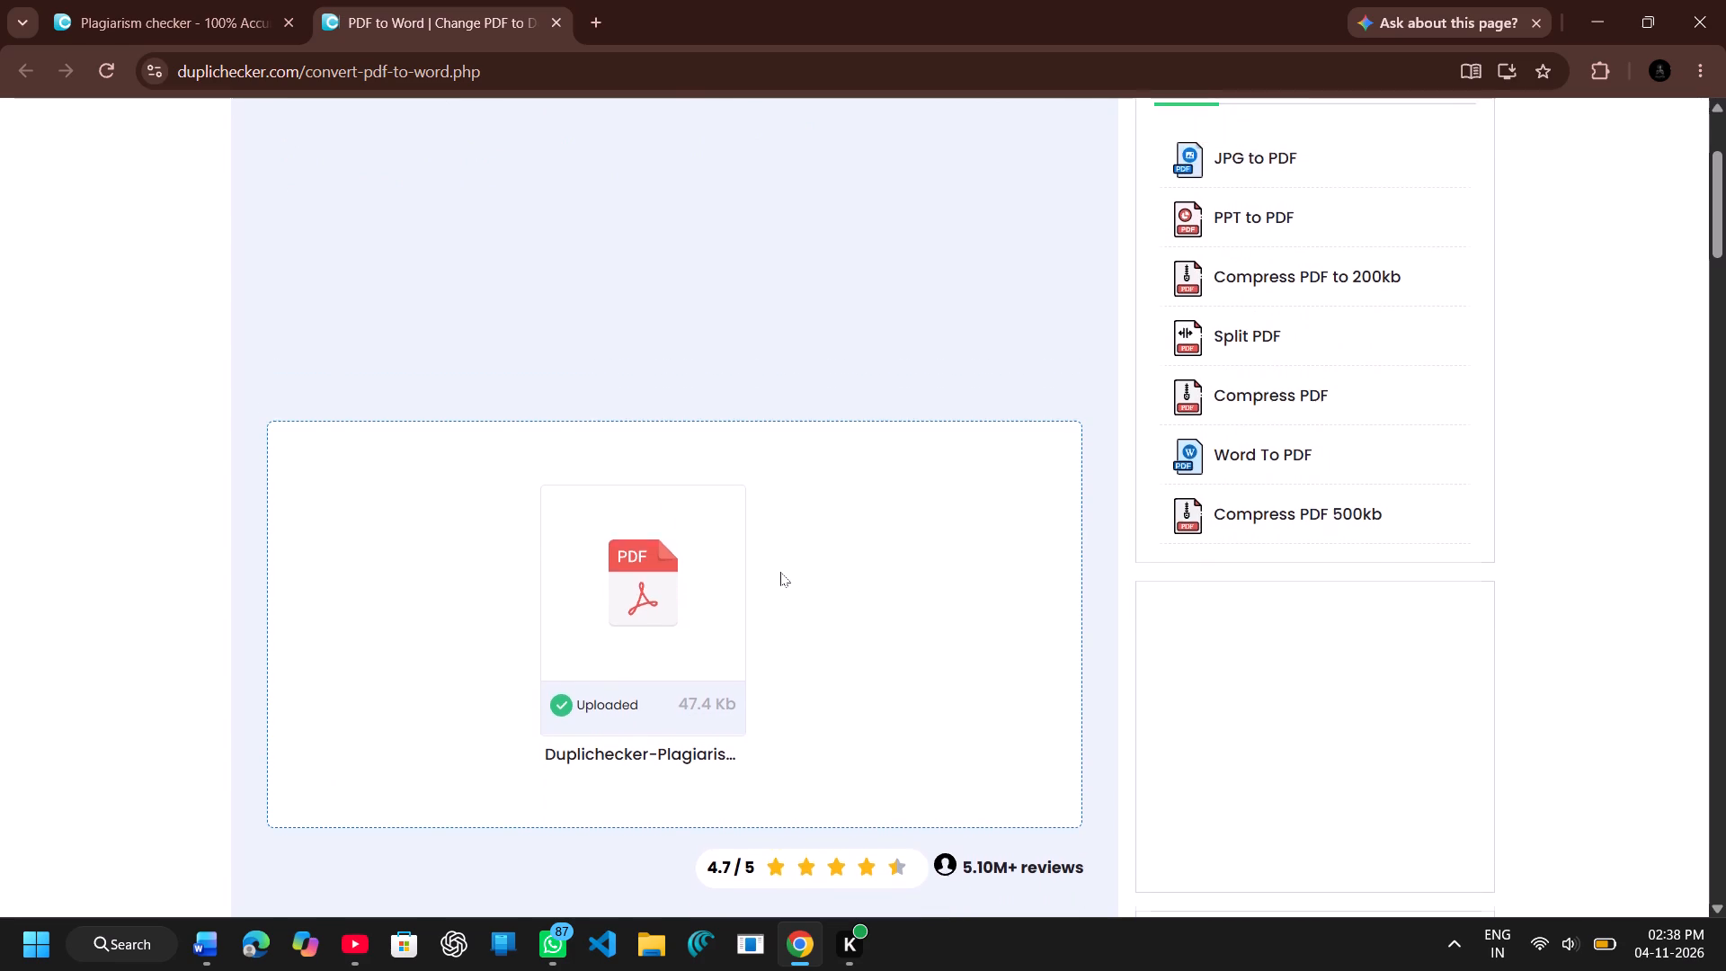
pyautogui.scroll(3, 780, 572)
pyautogui.click(640, 223)
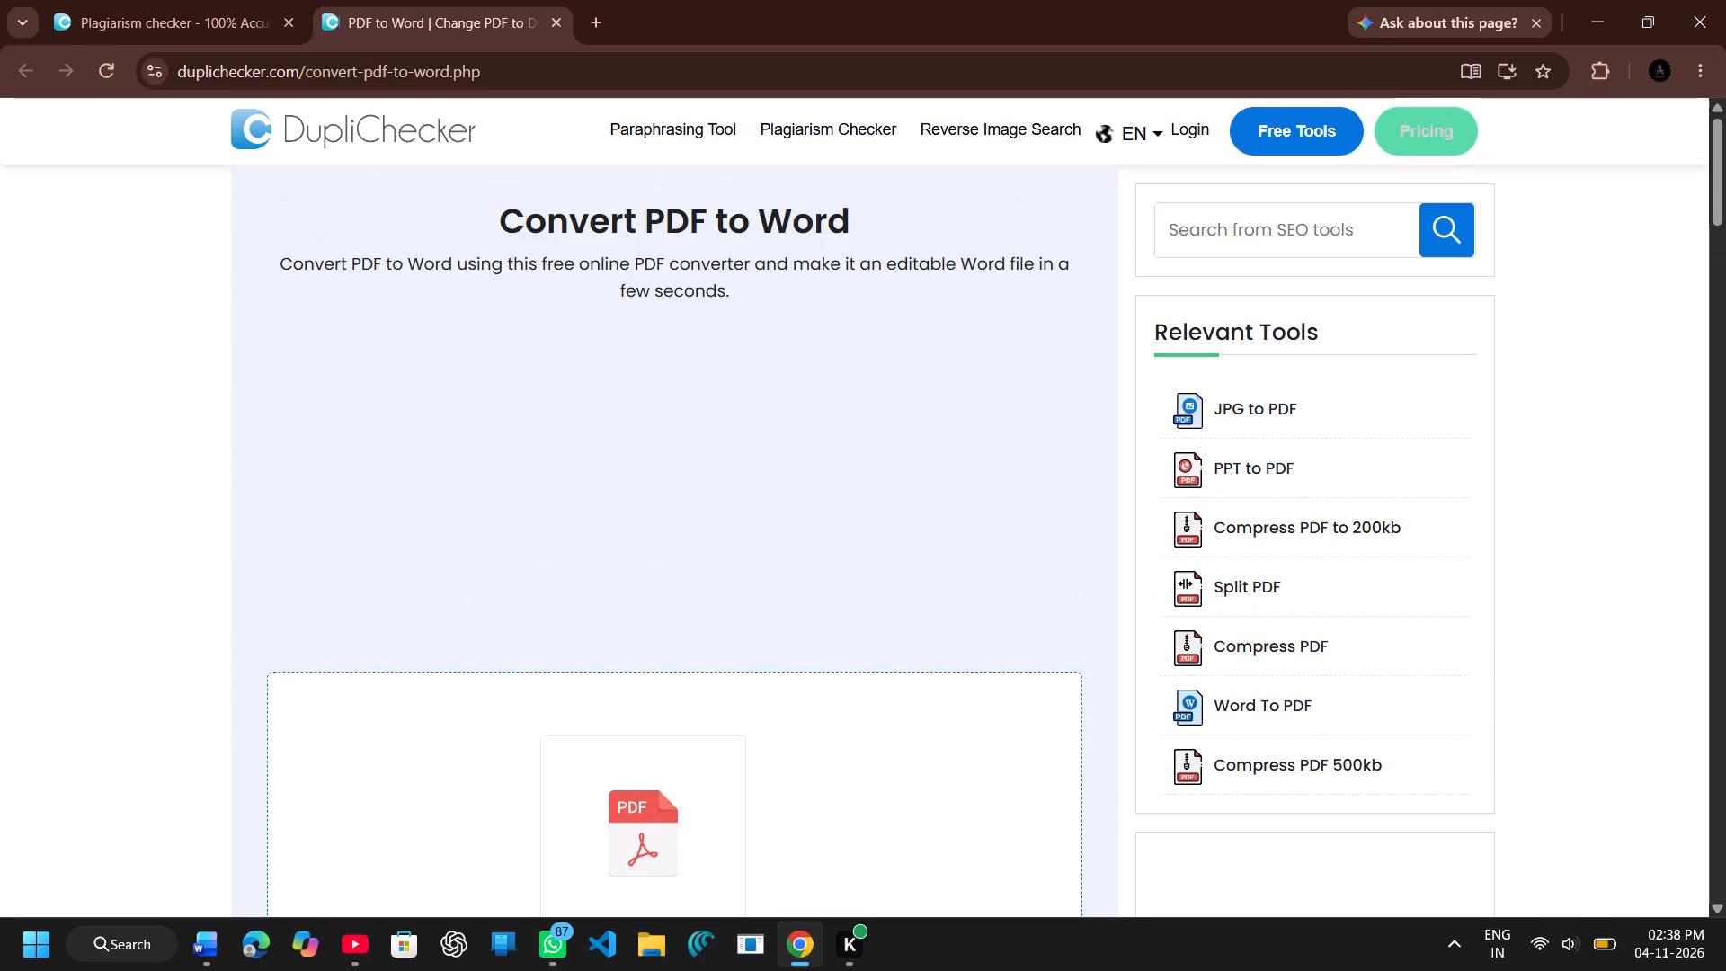
pyautogui.scroll(-1, 691, 399)
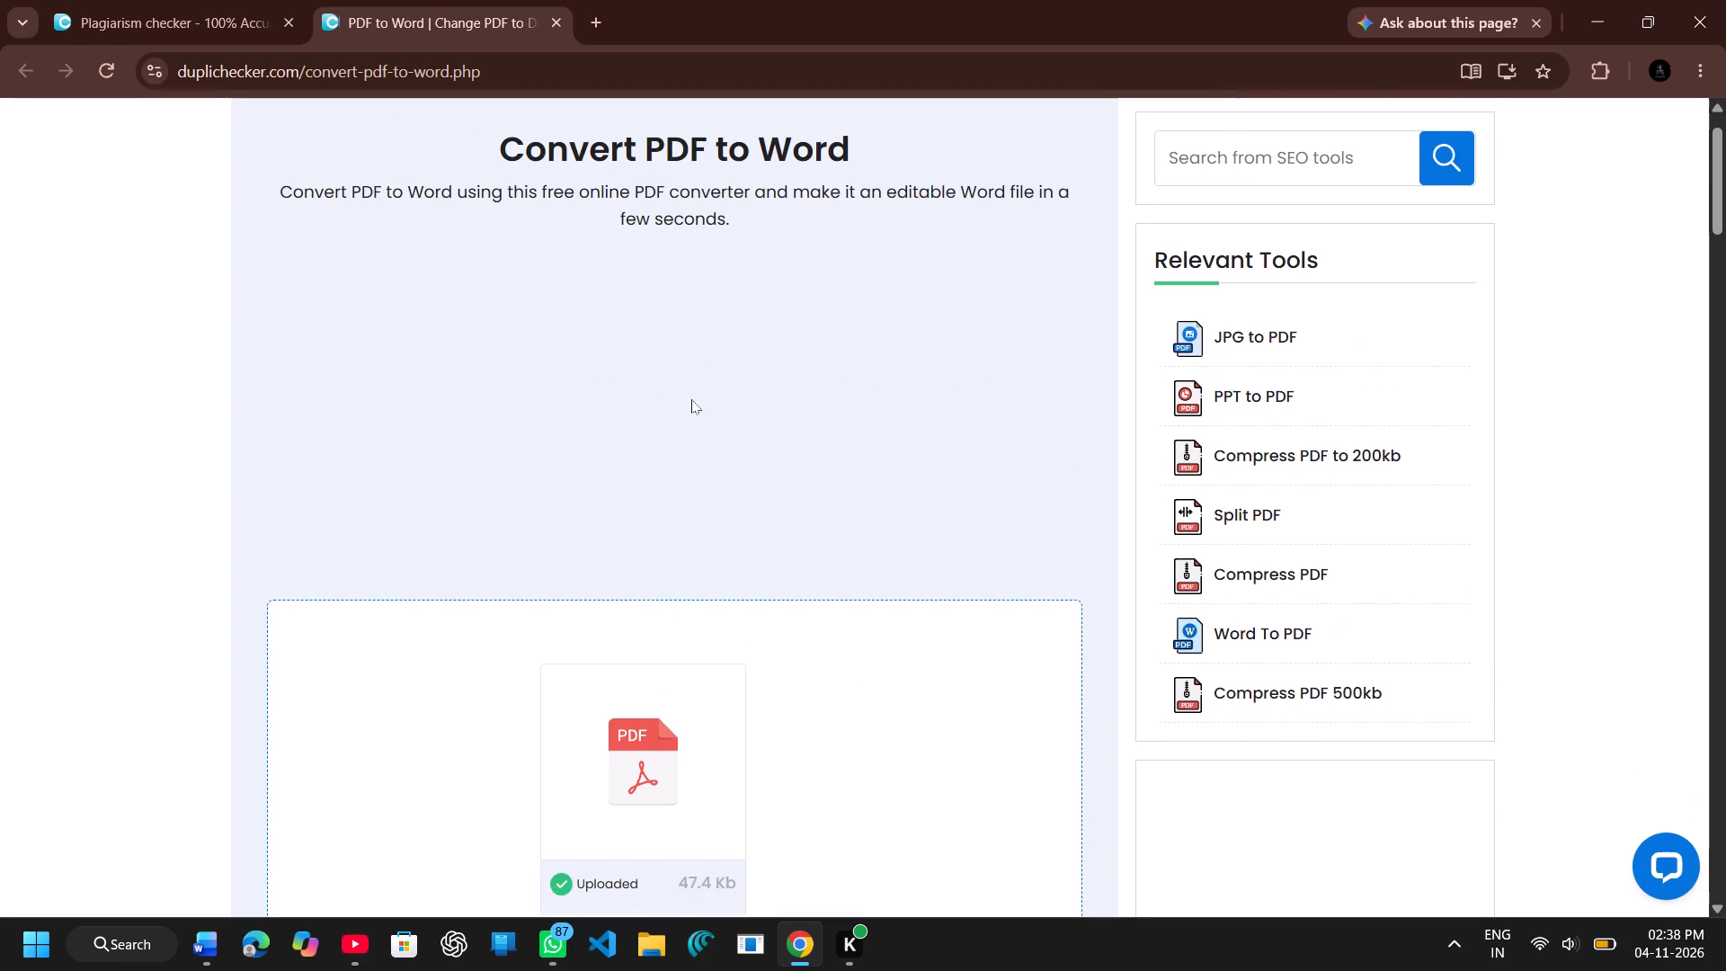
pyautogui.scroll(-1, 691, 399)
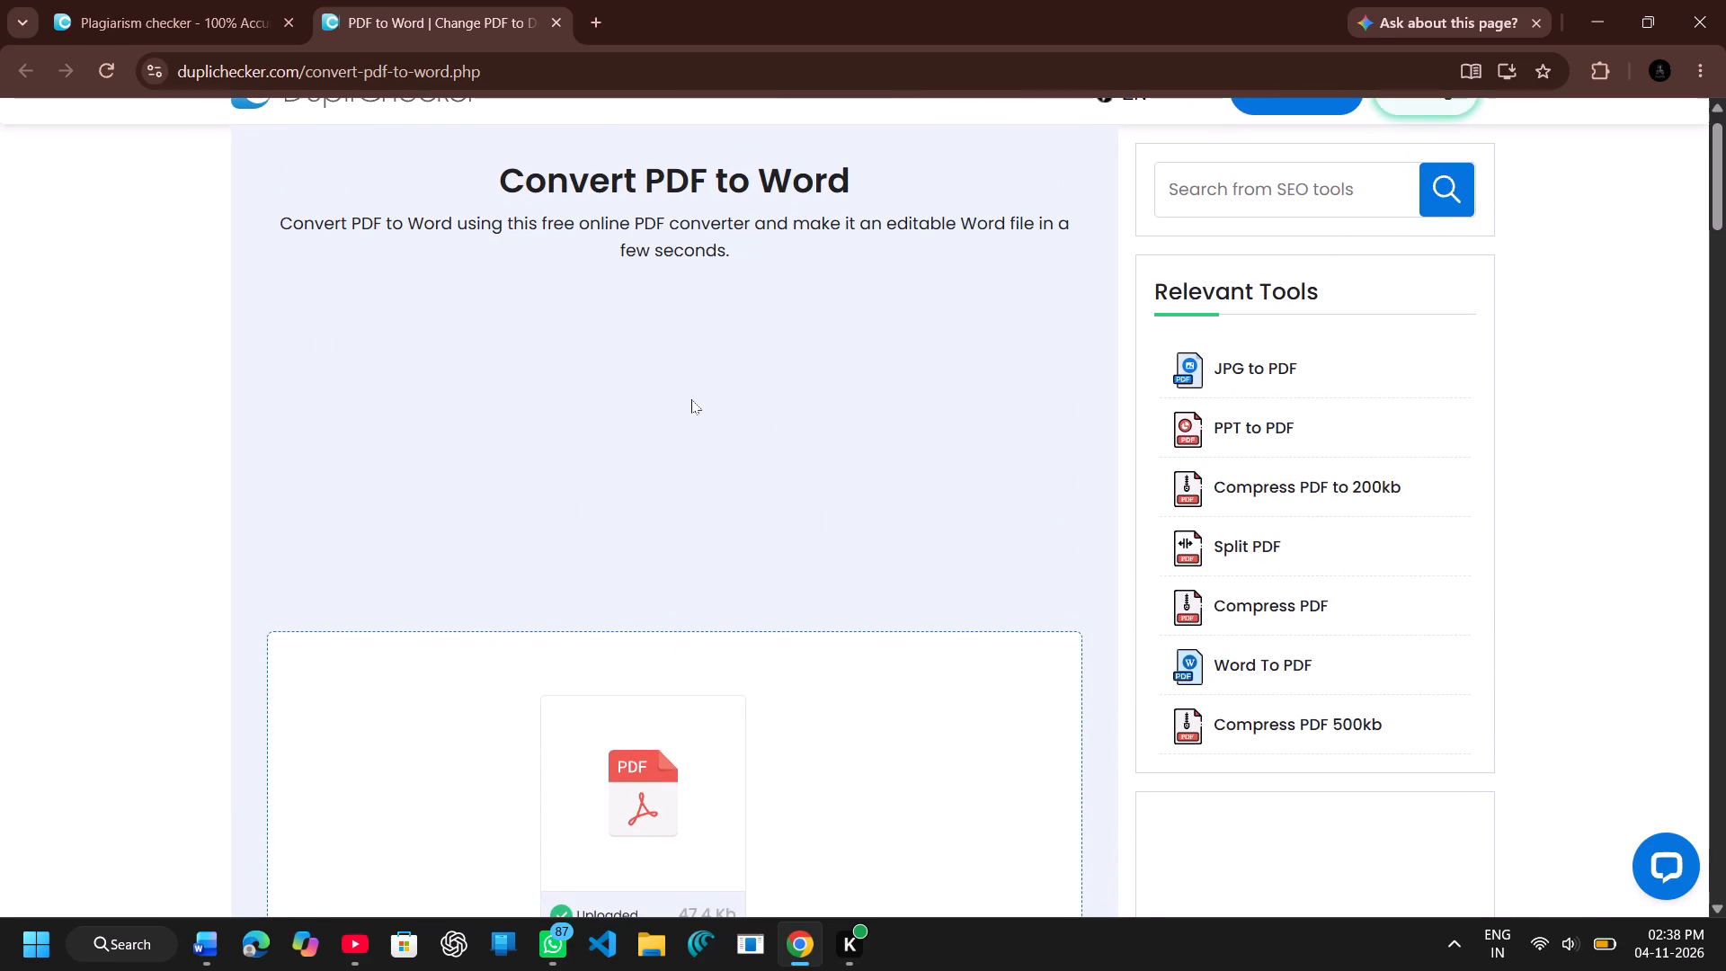
pyautogui.scroll(-1, 691, 399)
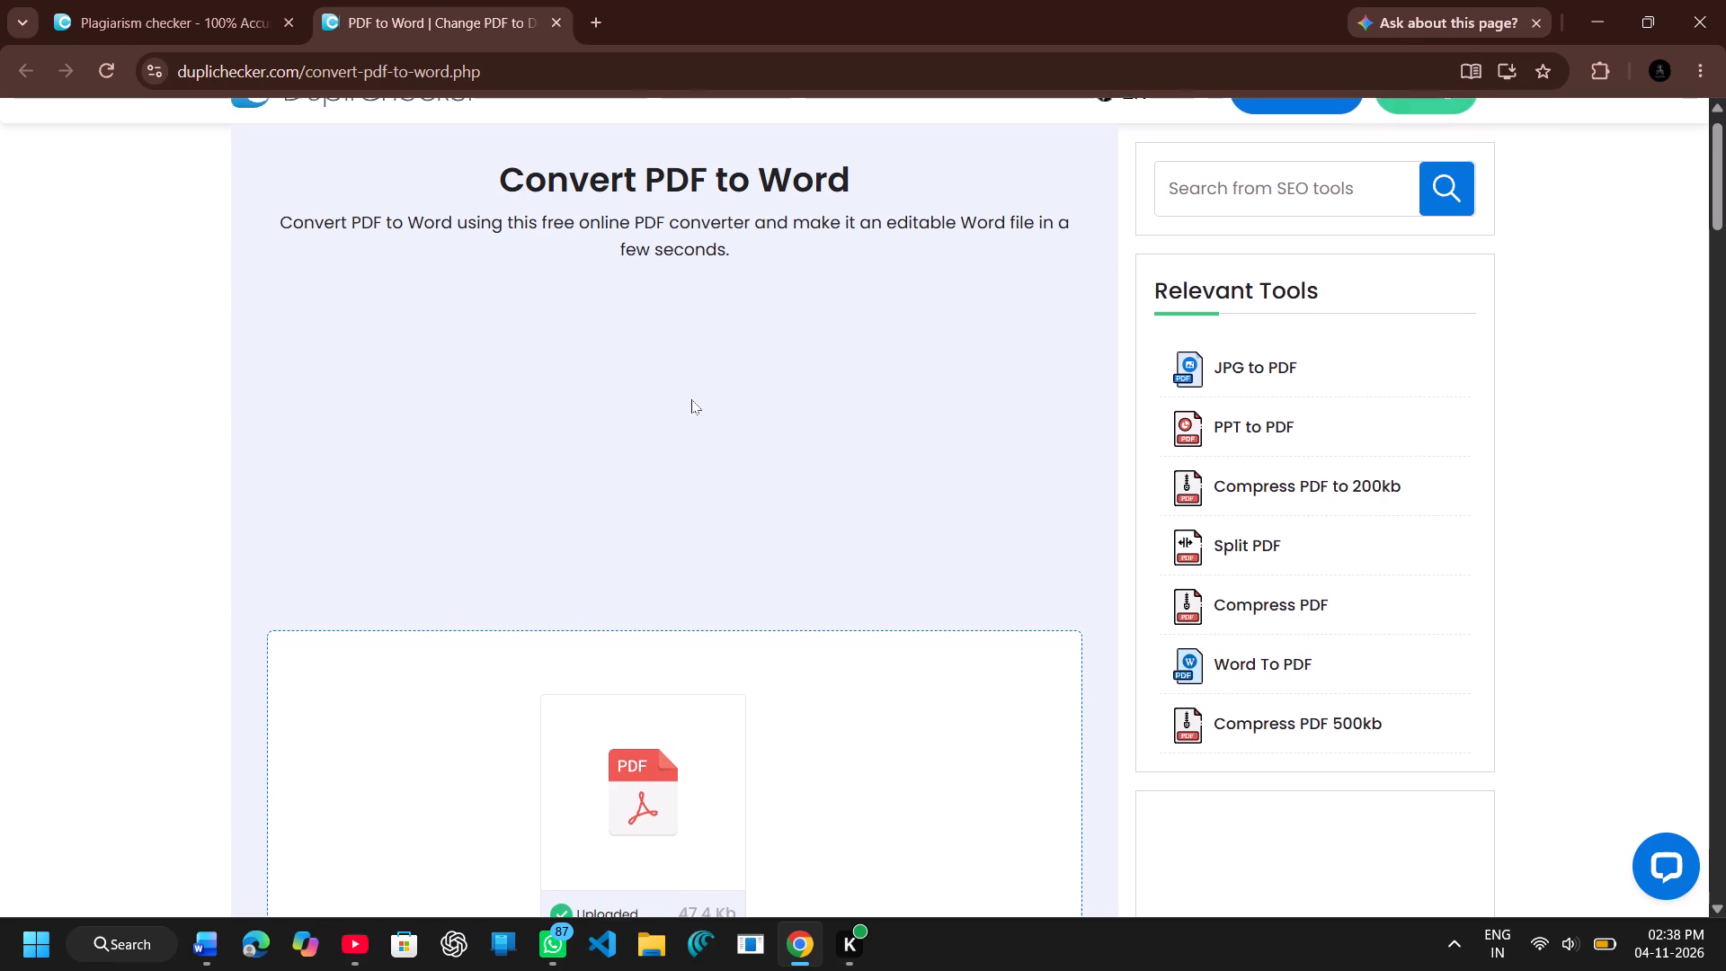
pyautogui.scroll(-1, 691, 399)
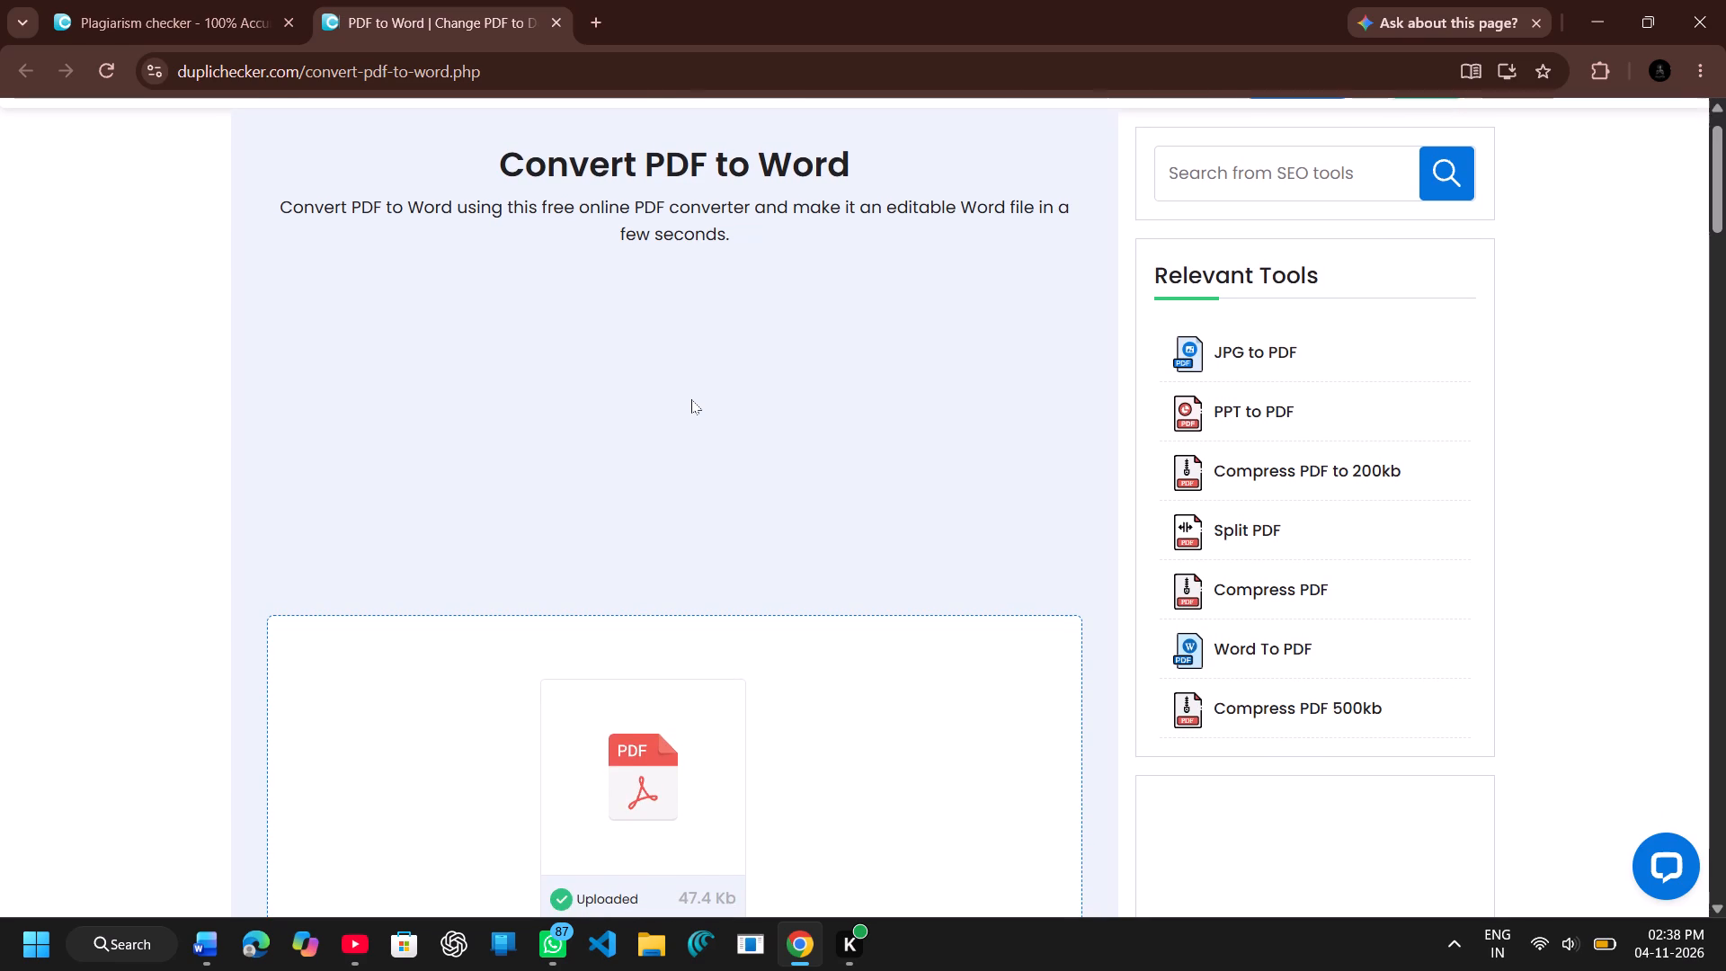
pyautogui.scroll(-1, 691, 399)
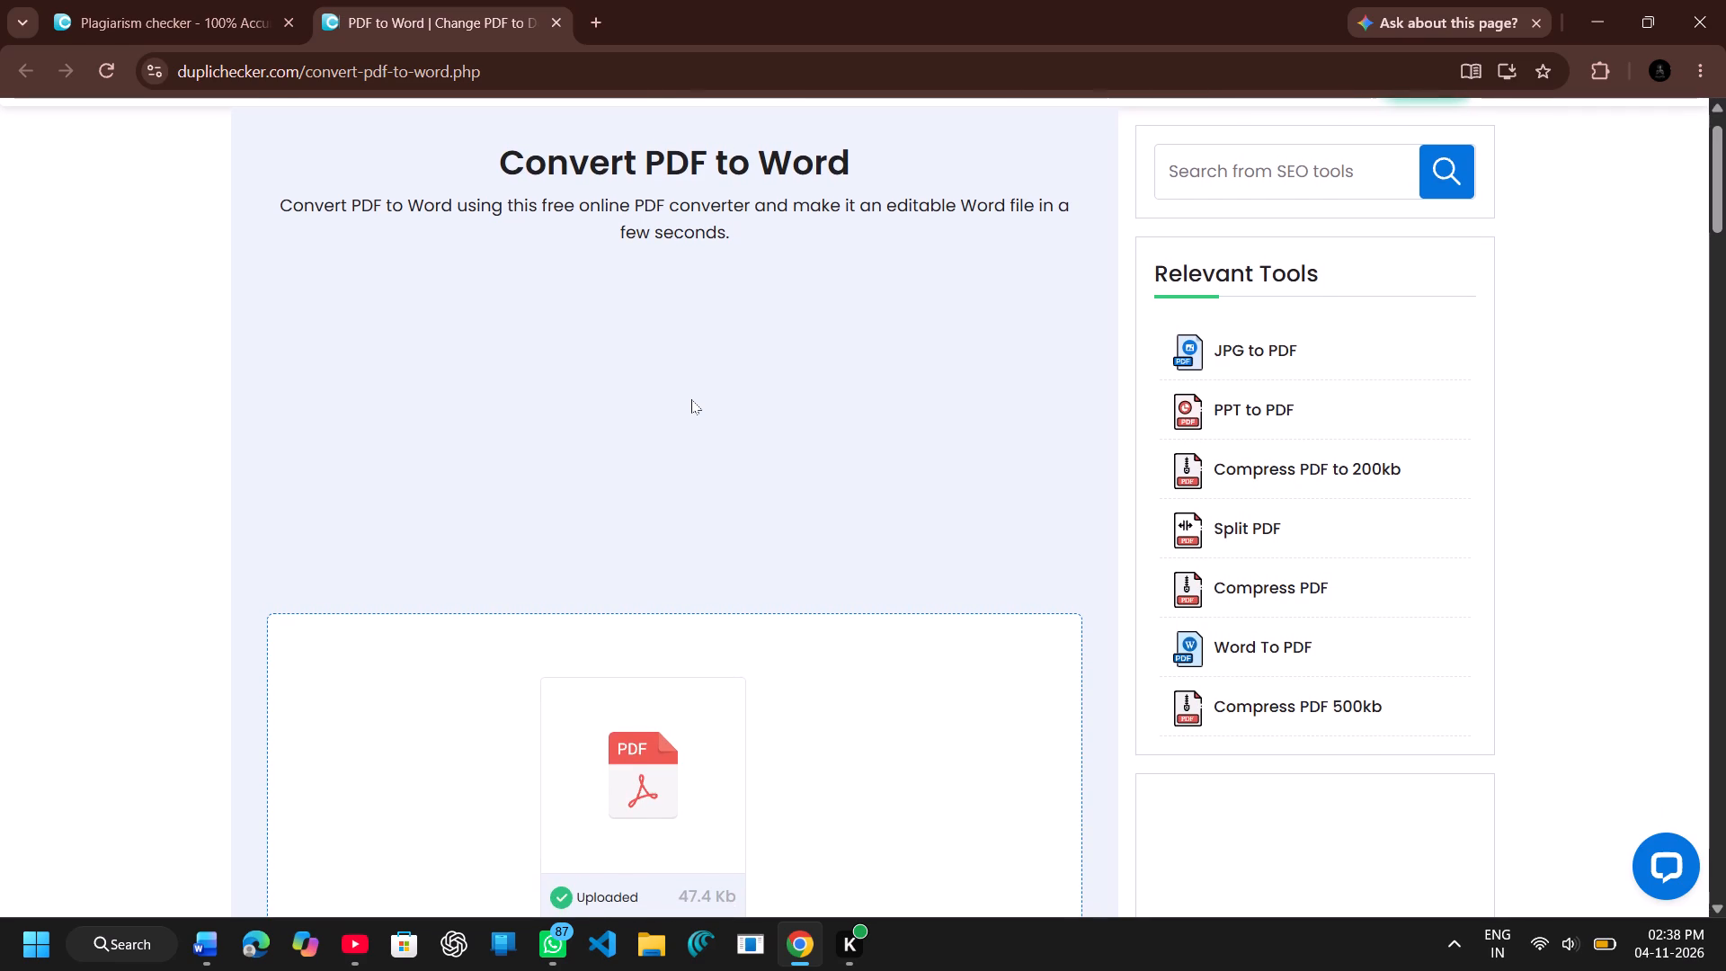
pyautogui.scroll(-1, 691, 399)
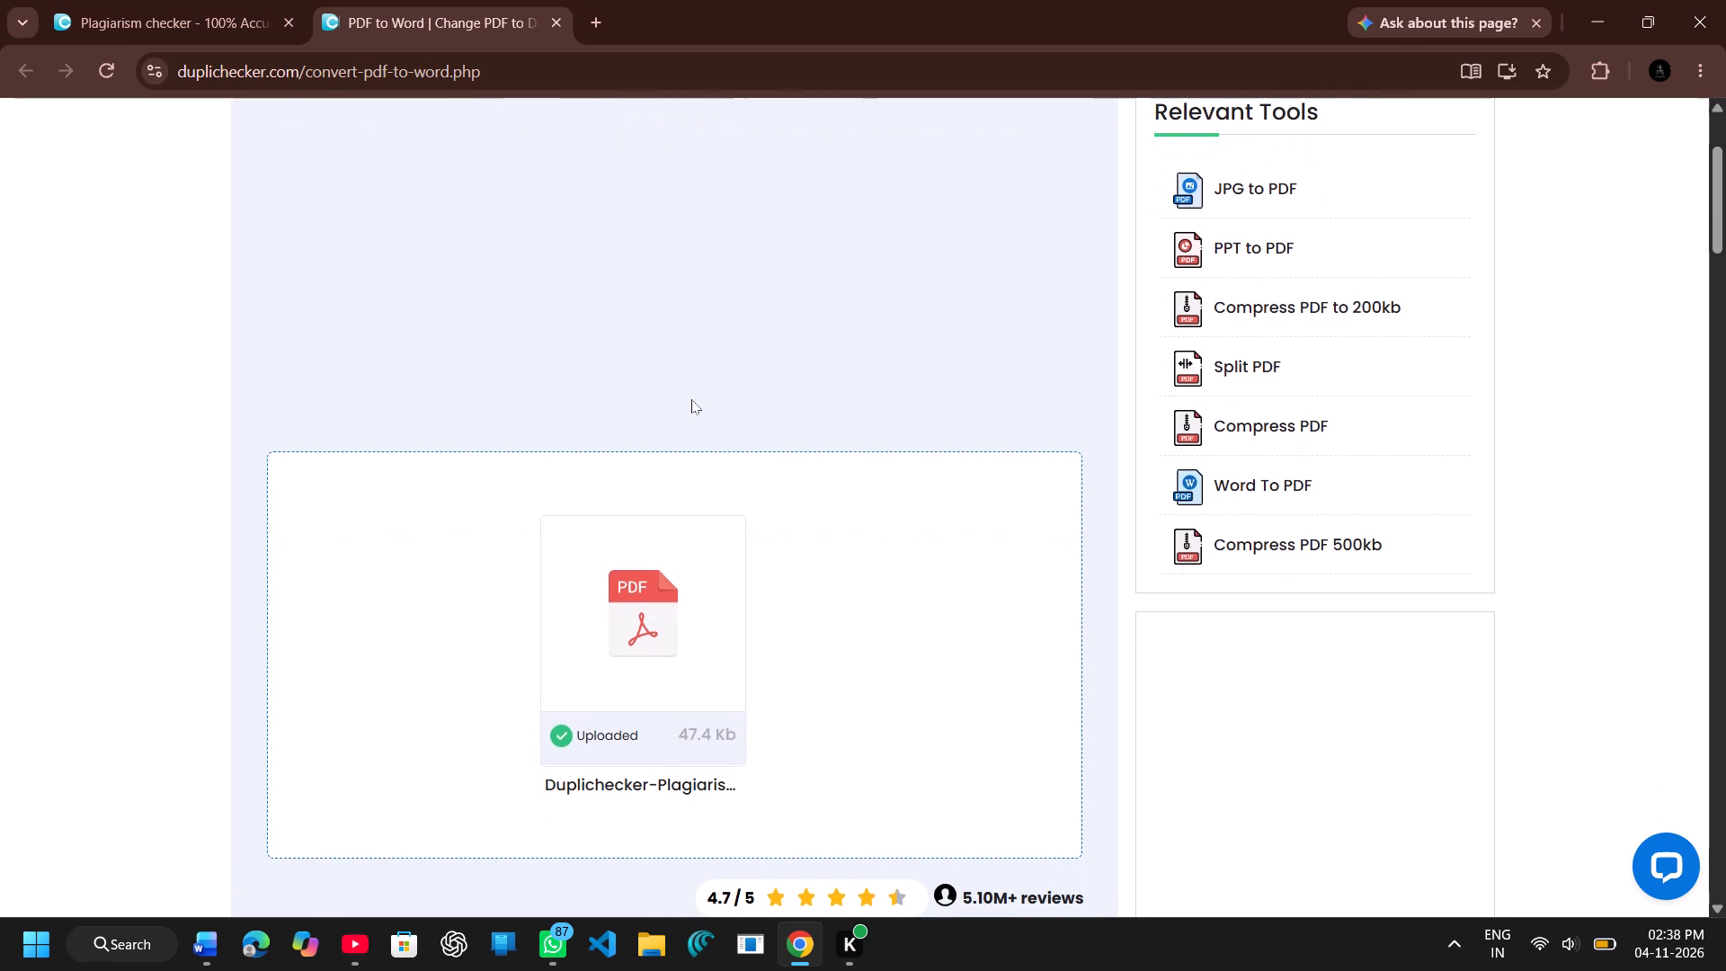
pyautogui.click(632, 616)
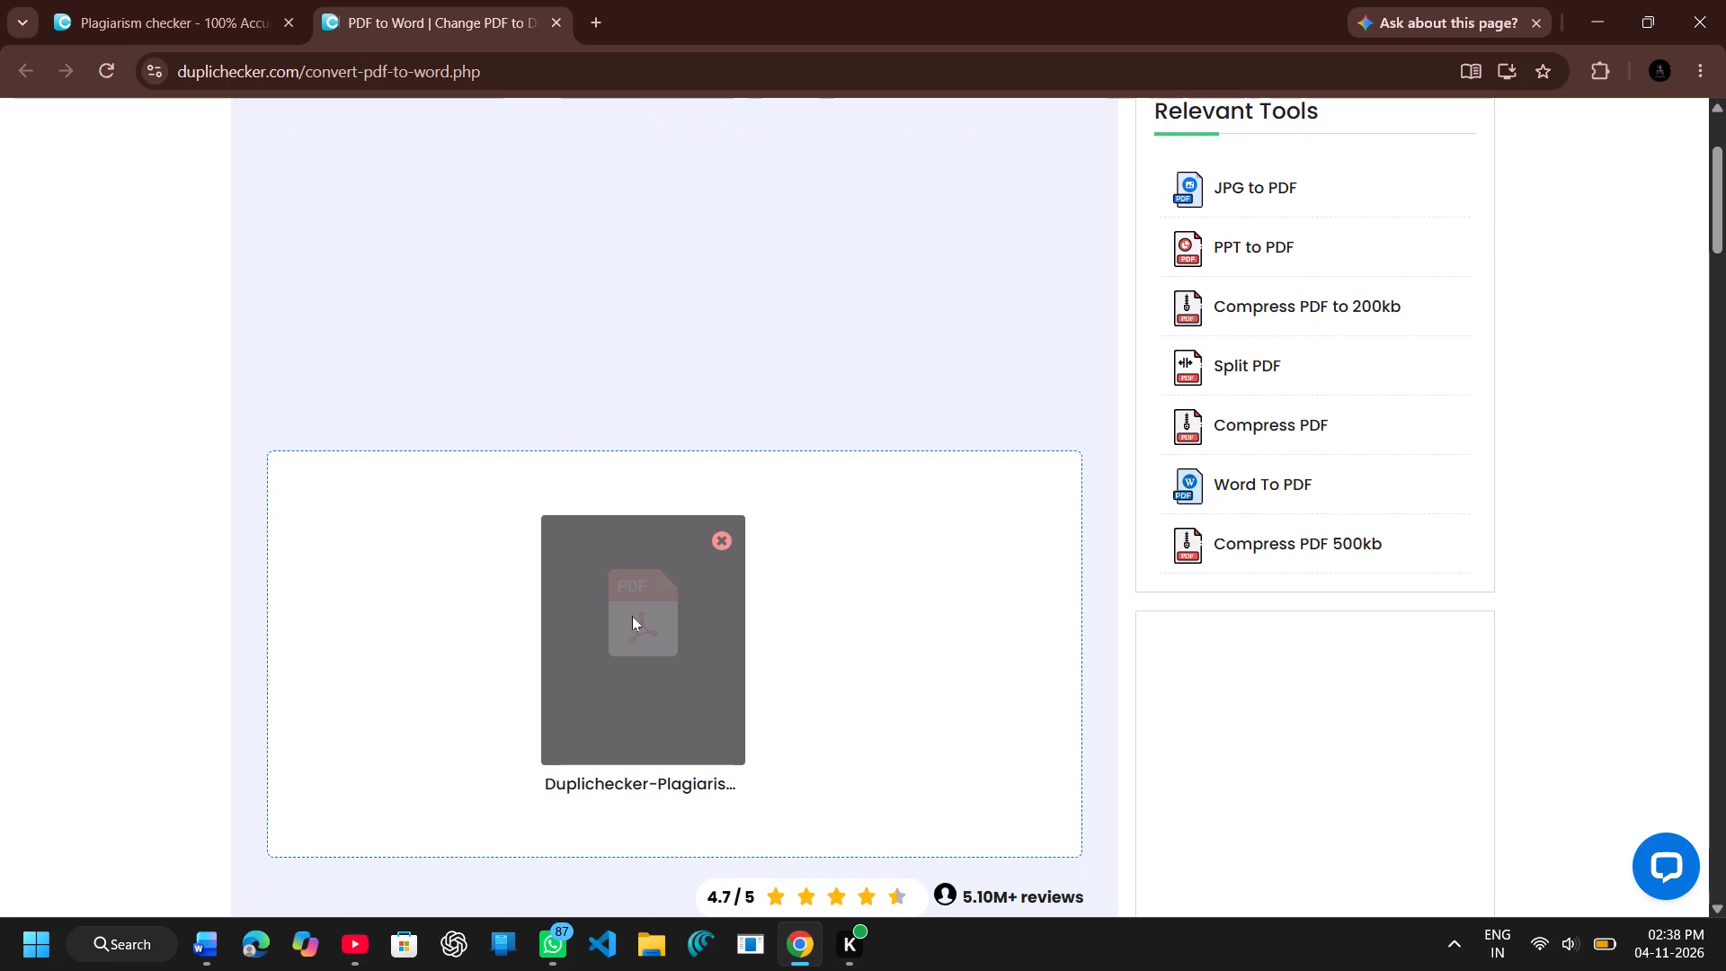
pyautogui.scroll(-3, 632, 616)
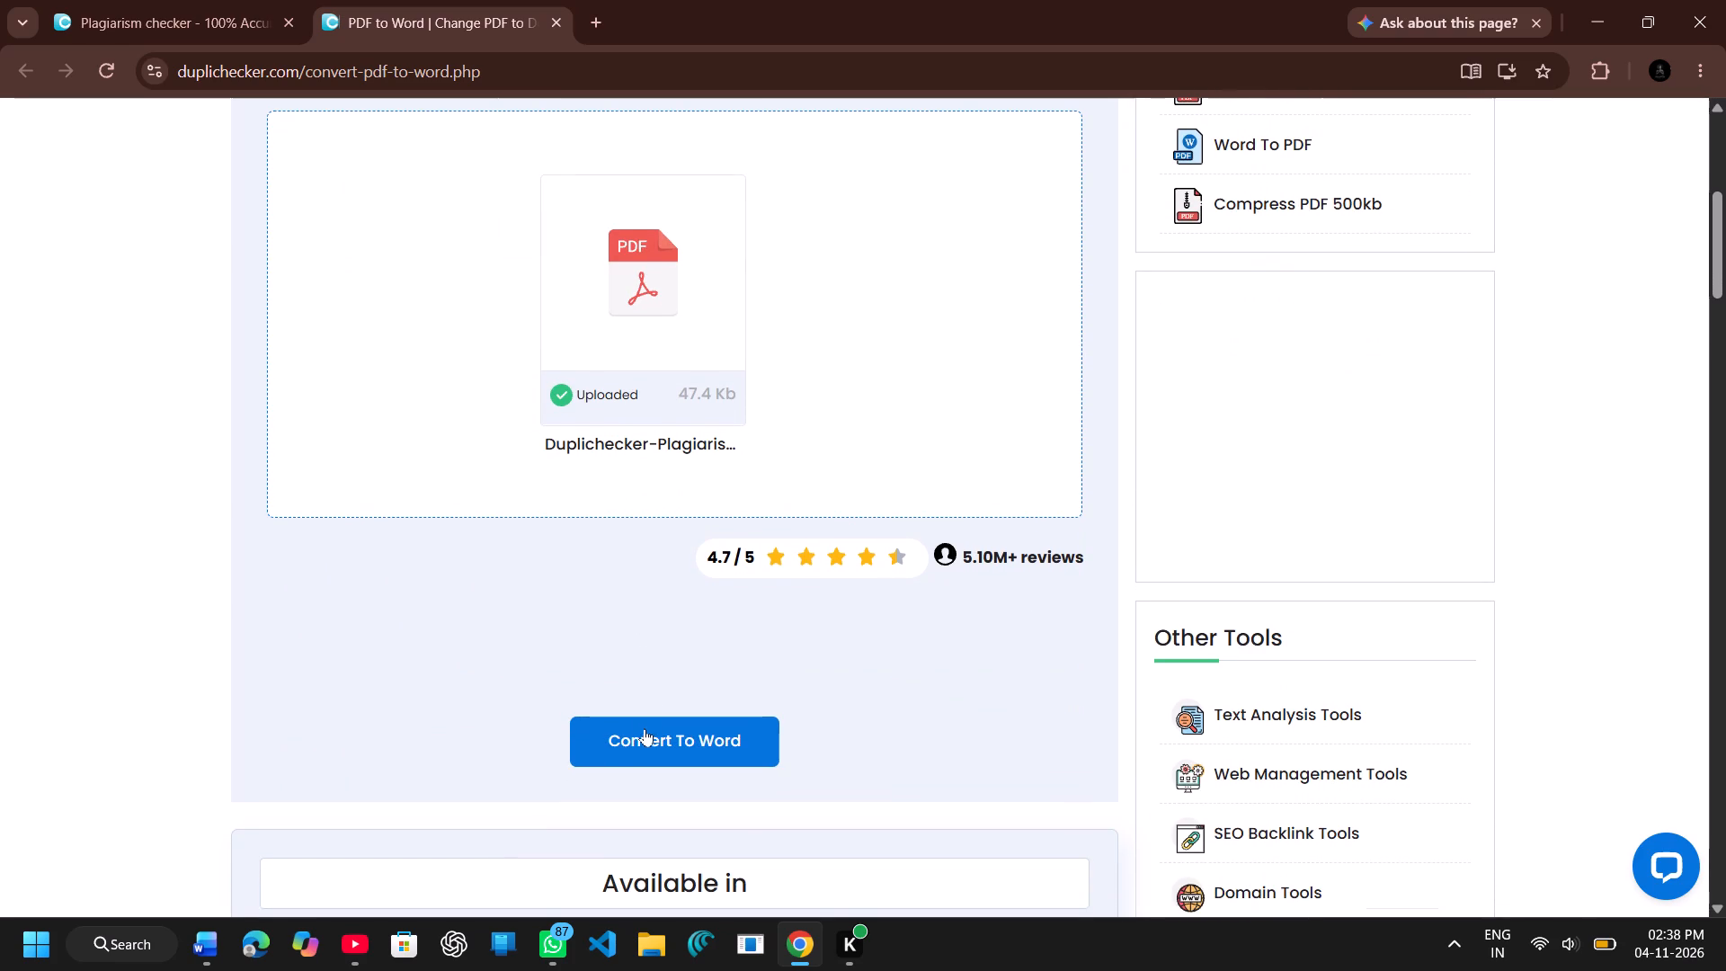
pyautogui.click(645, 729)
pyautogui.click(663, 742)
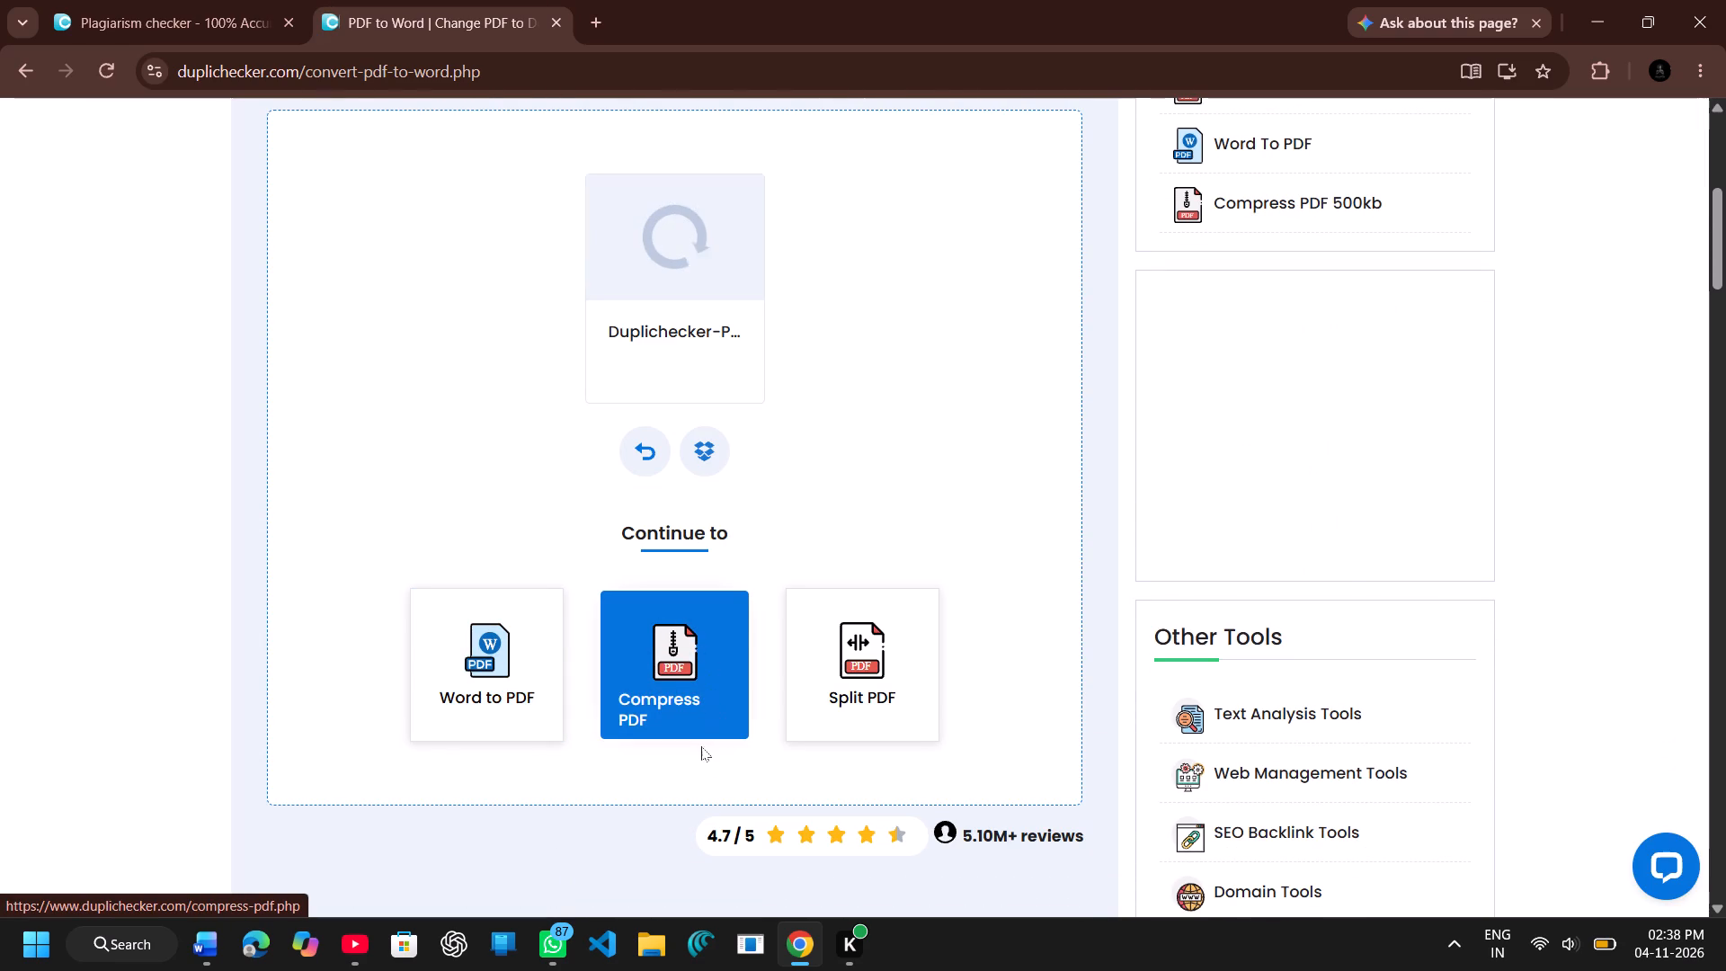
# Download the converted Word version of the plagiarism report once the conversion finishes.
pyautogui.scroll(-2, 701, 746)
pyautogui.scroll(1, 701, 746)
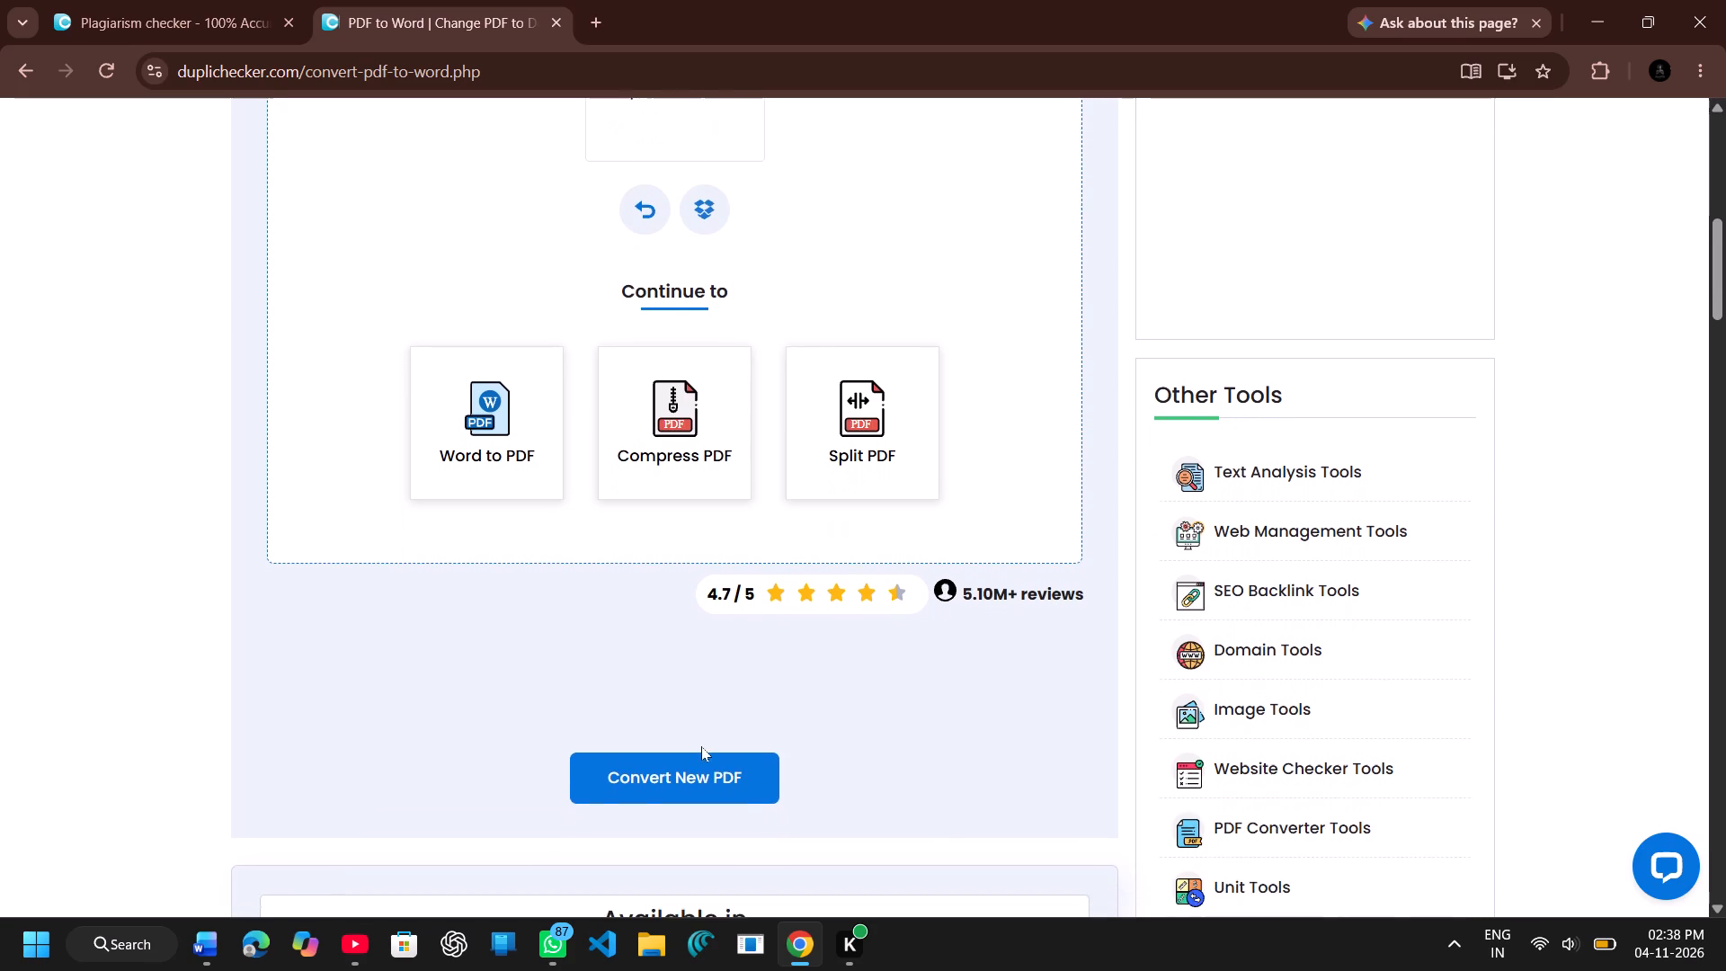
pyautogui.scroll(3, 701, 746)
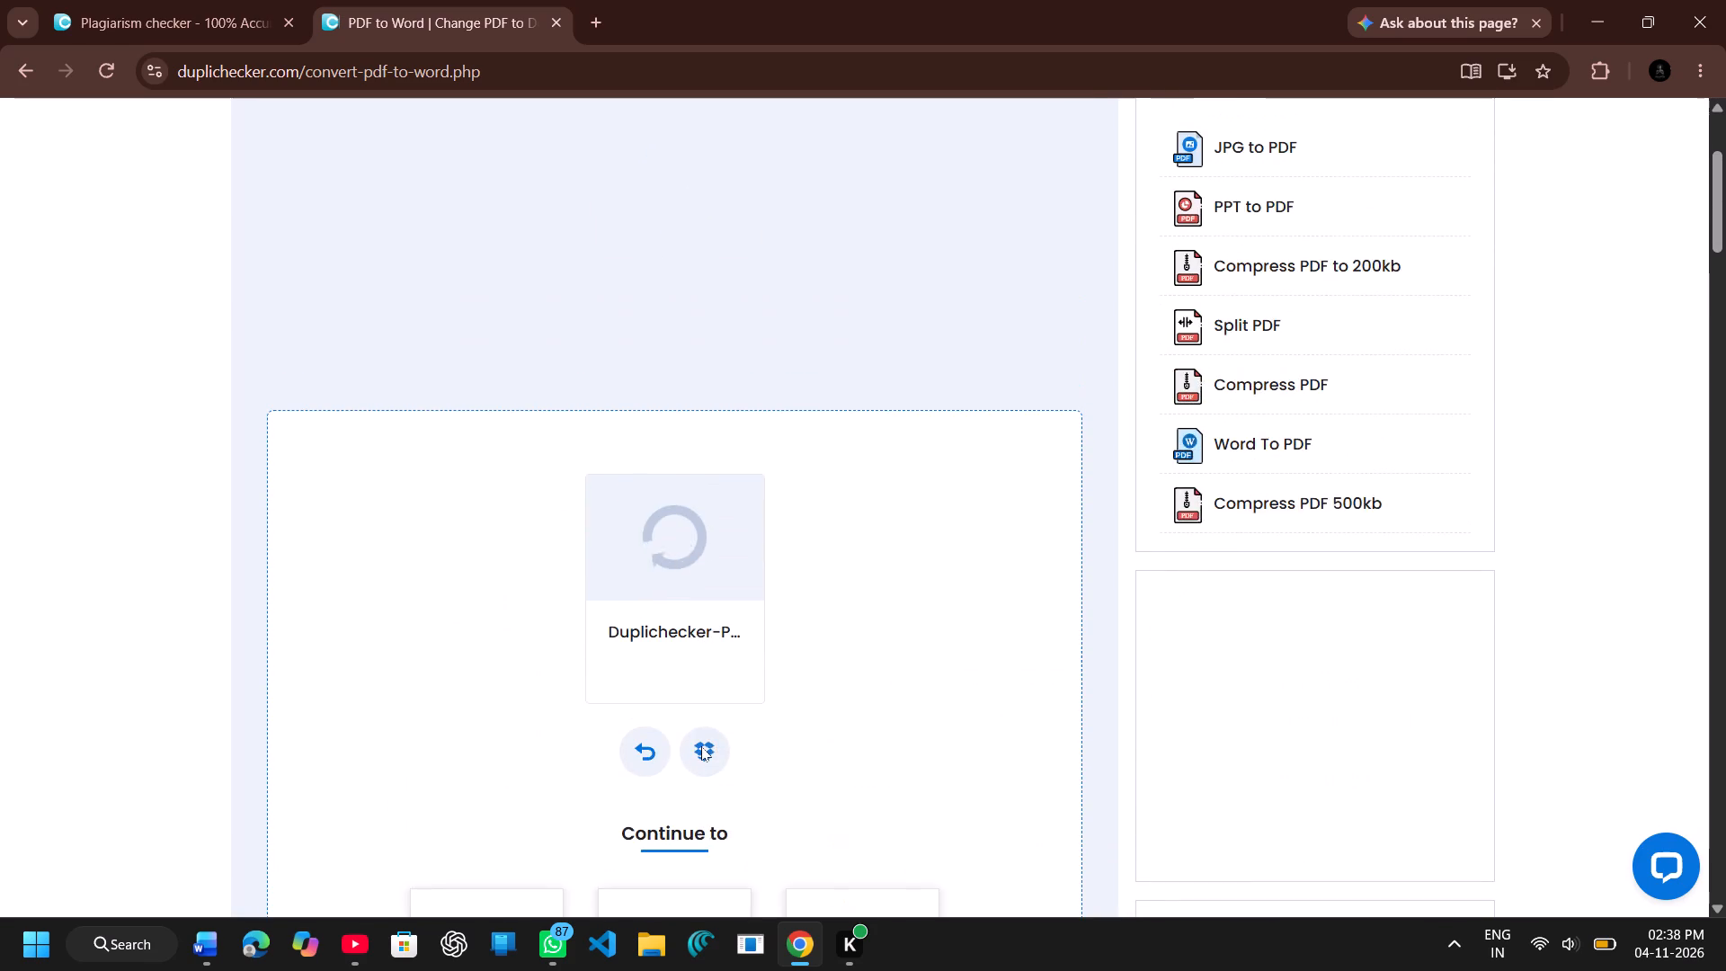
pyautogui.scroll(-7, 701, 746)
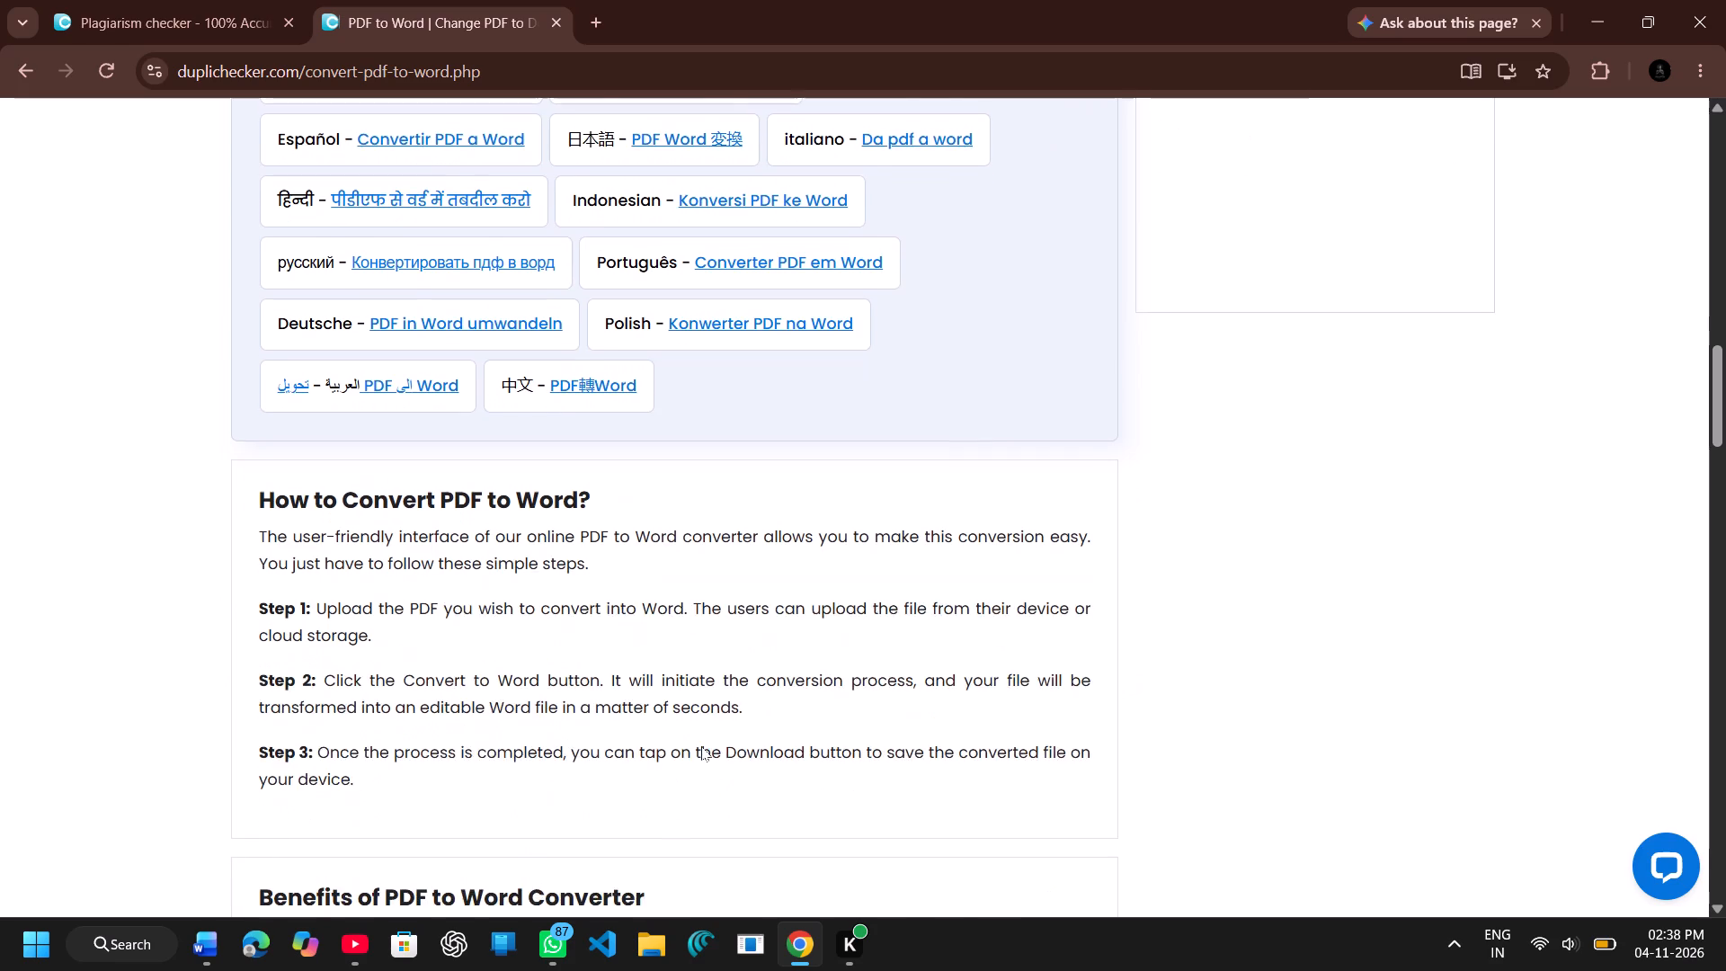
pyautogui.scroll(7, 701, 746)
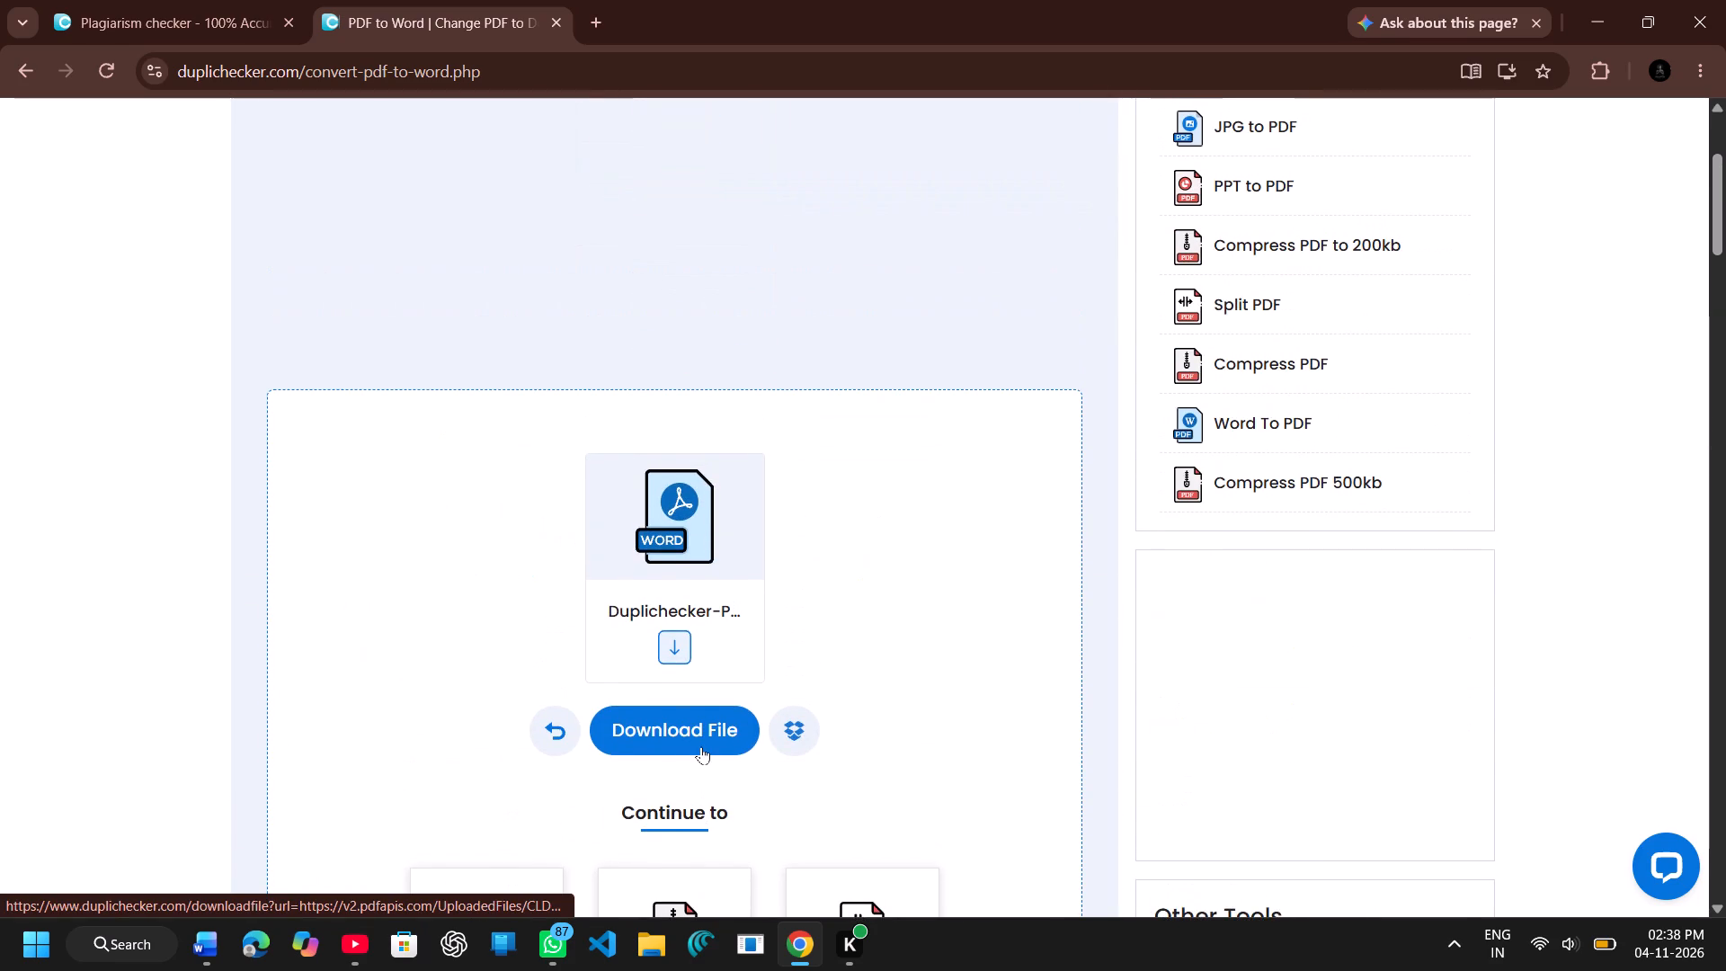
pyautogui.click(698, 726)
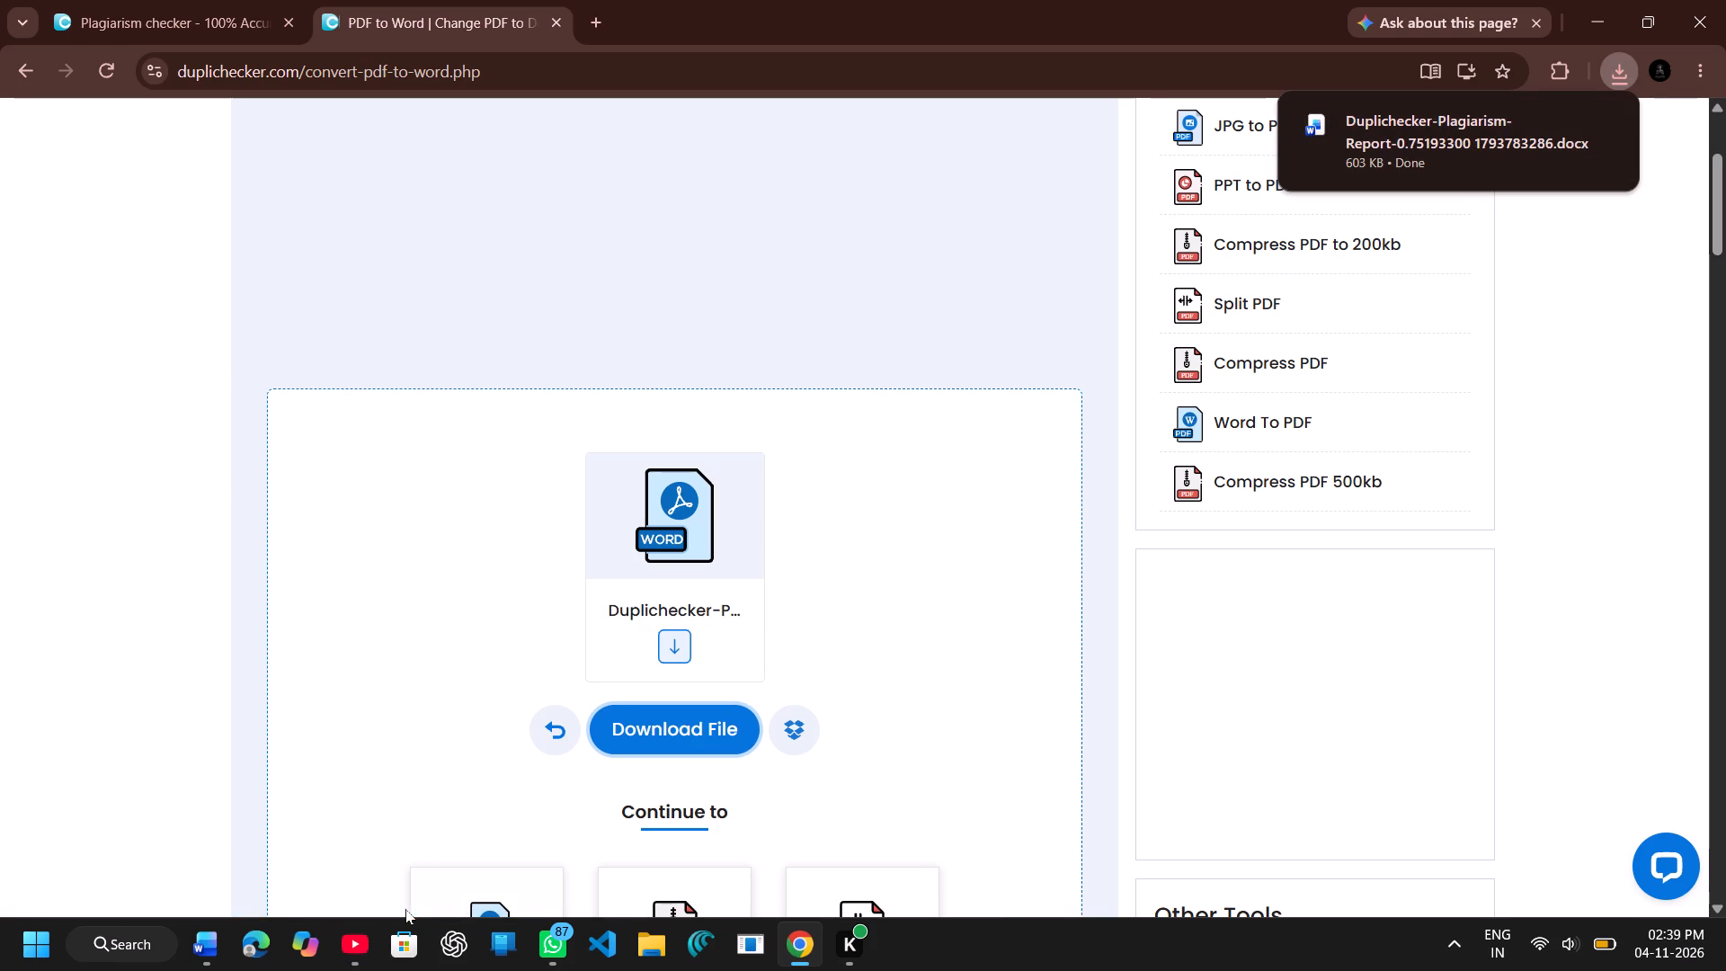
# Switch to the PHOTIK.OFMS document in Word and add a new page after the last page, 92.
pyautogui.click(200, 964)
pyautogui.click(188, 860)
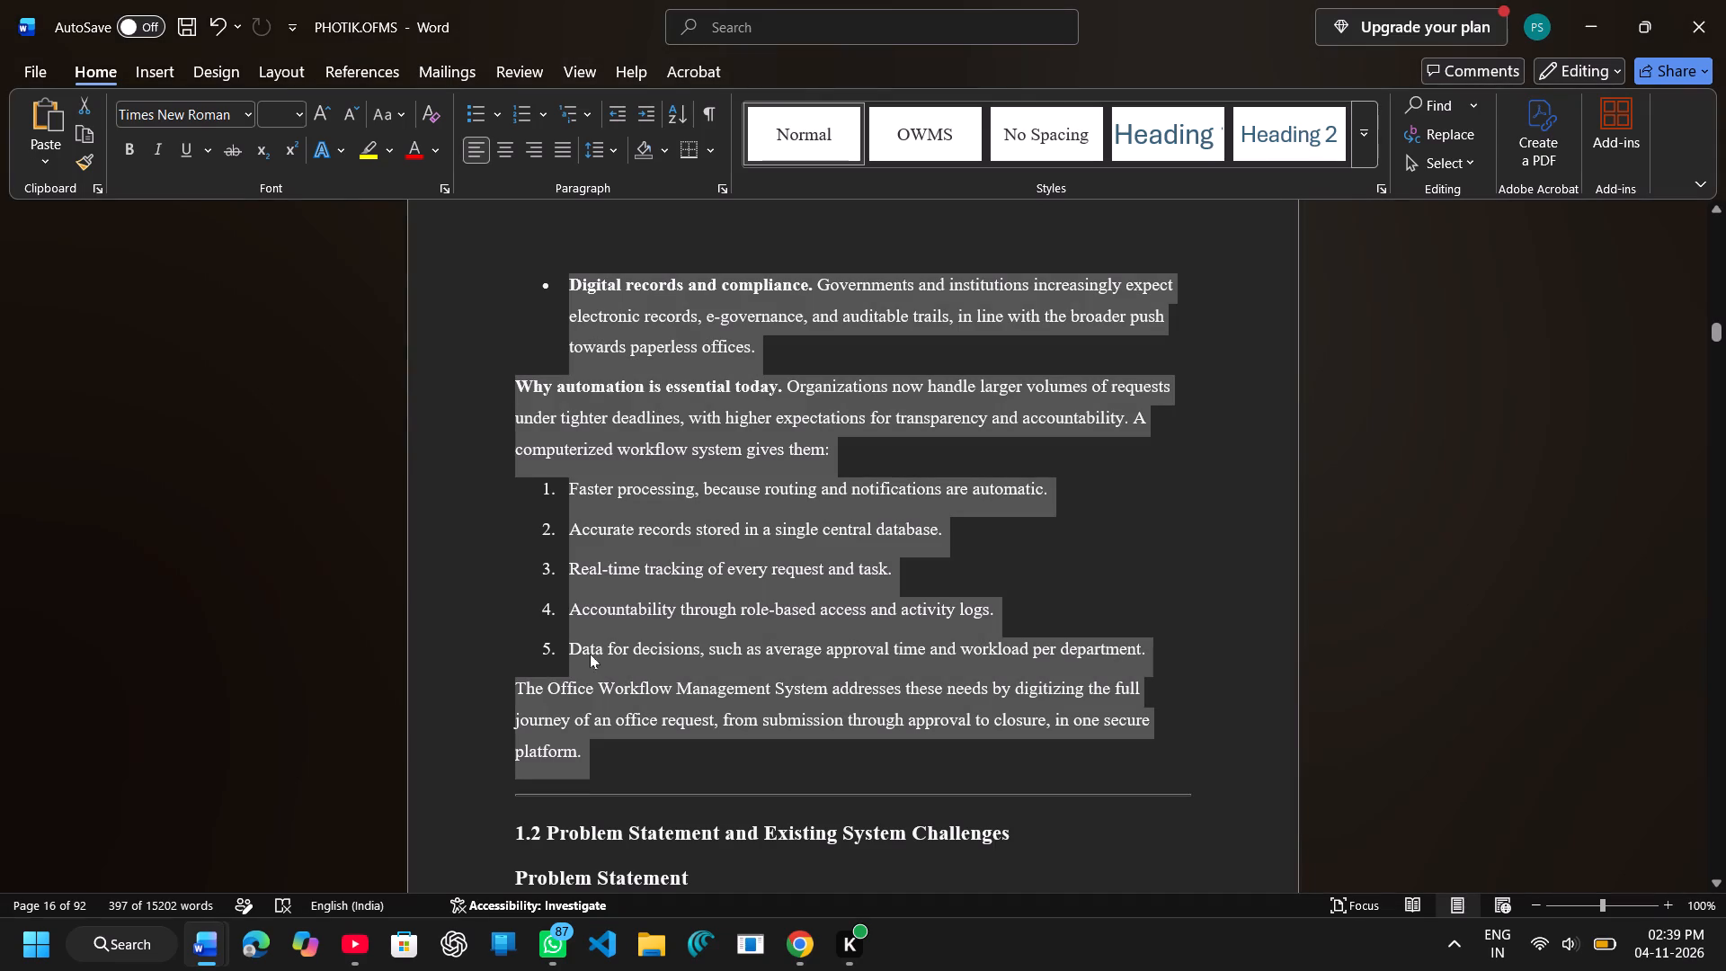
pyautogui.click(618, 750)
pyautogui.scroll(-14, 618, 750)
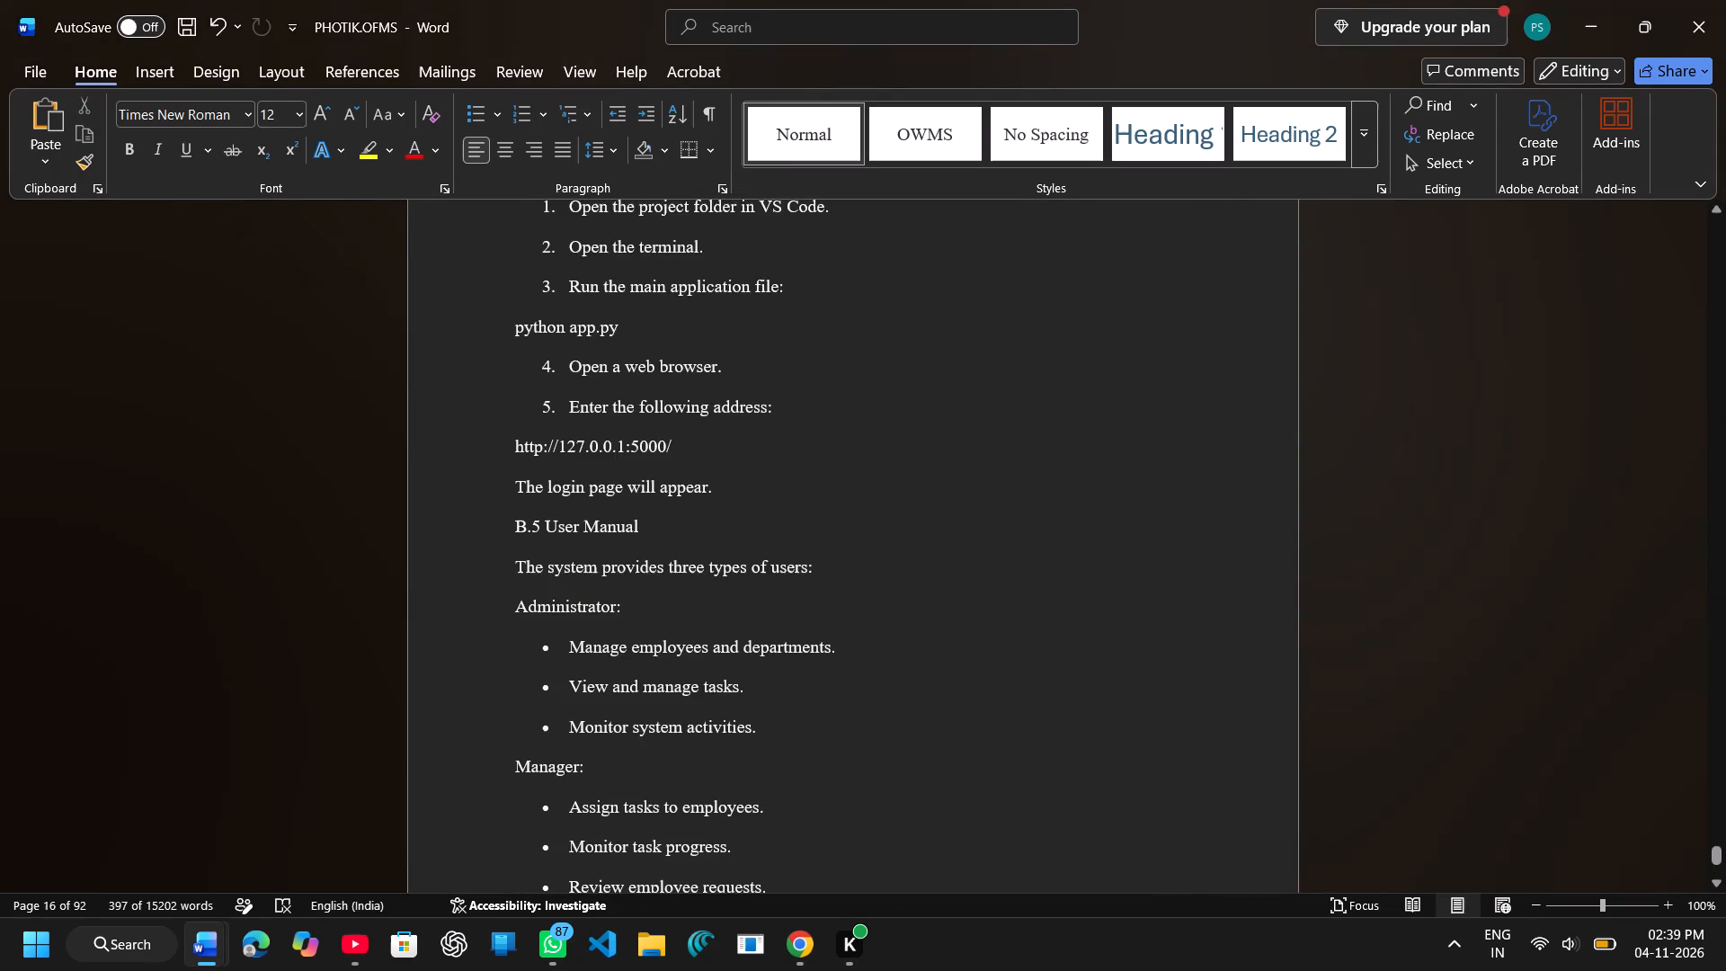
pyautogui.scroll(1, 618, 750)
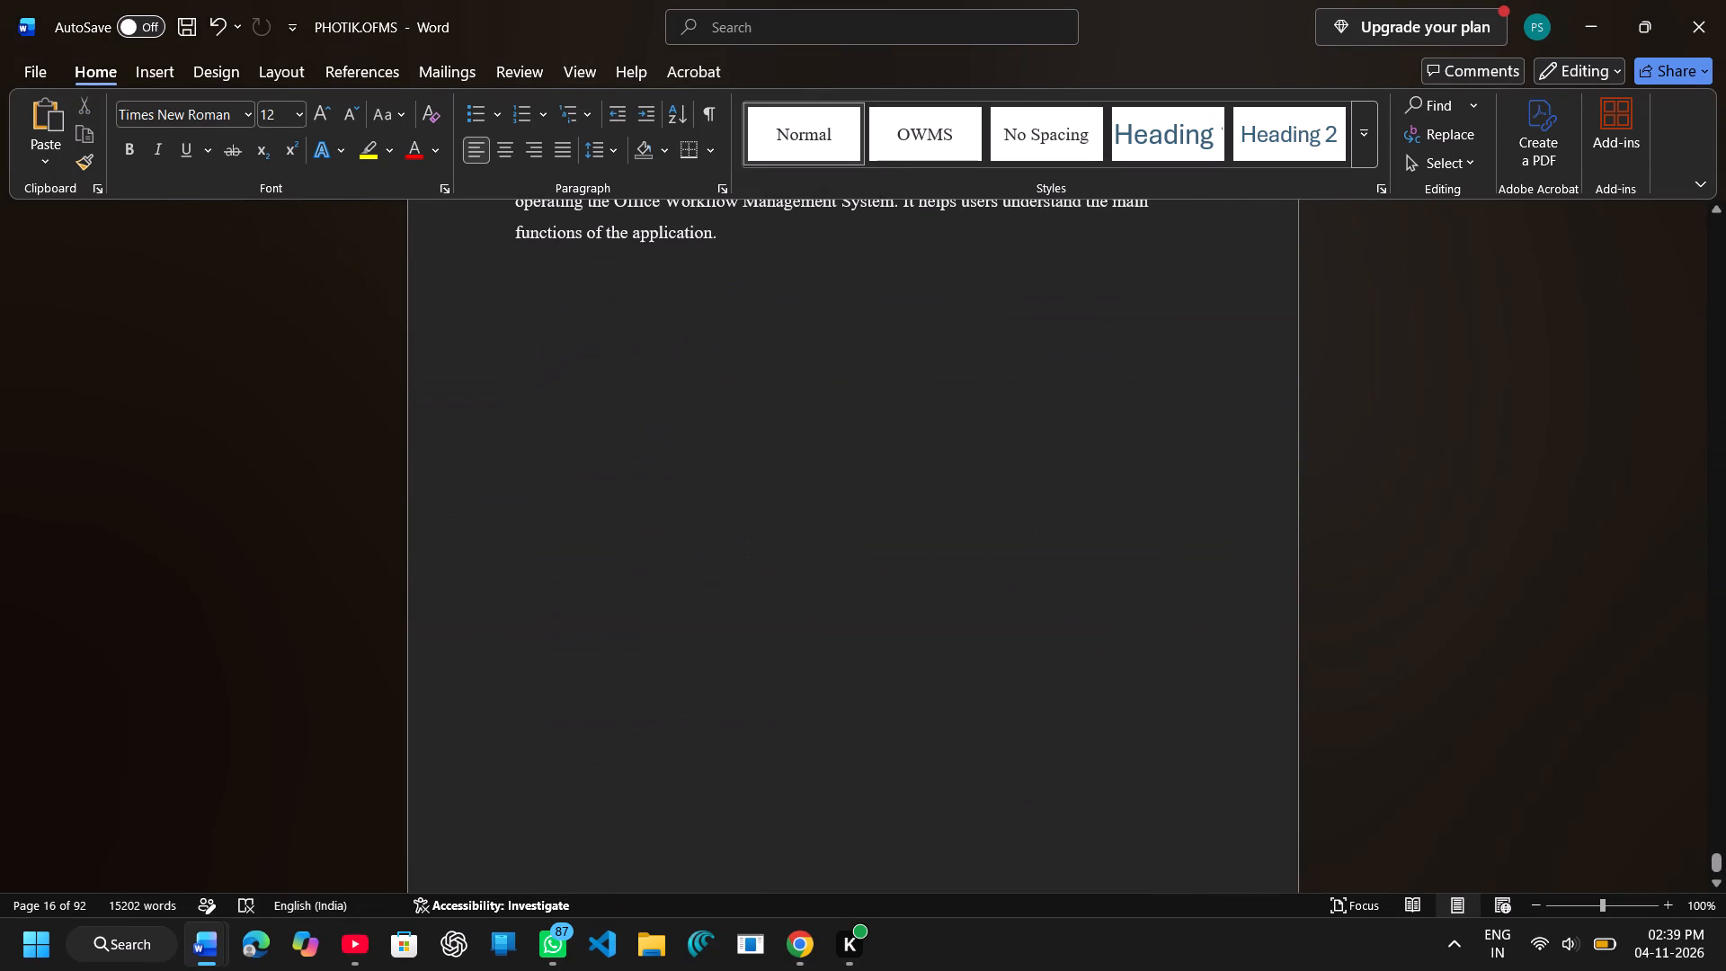
pyautogui.click(621, 685)
pyautogui.scroll(-2, 621, 685)
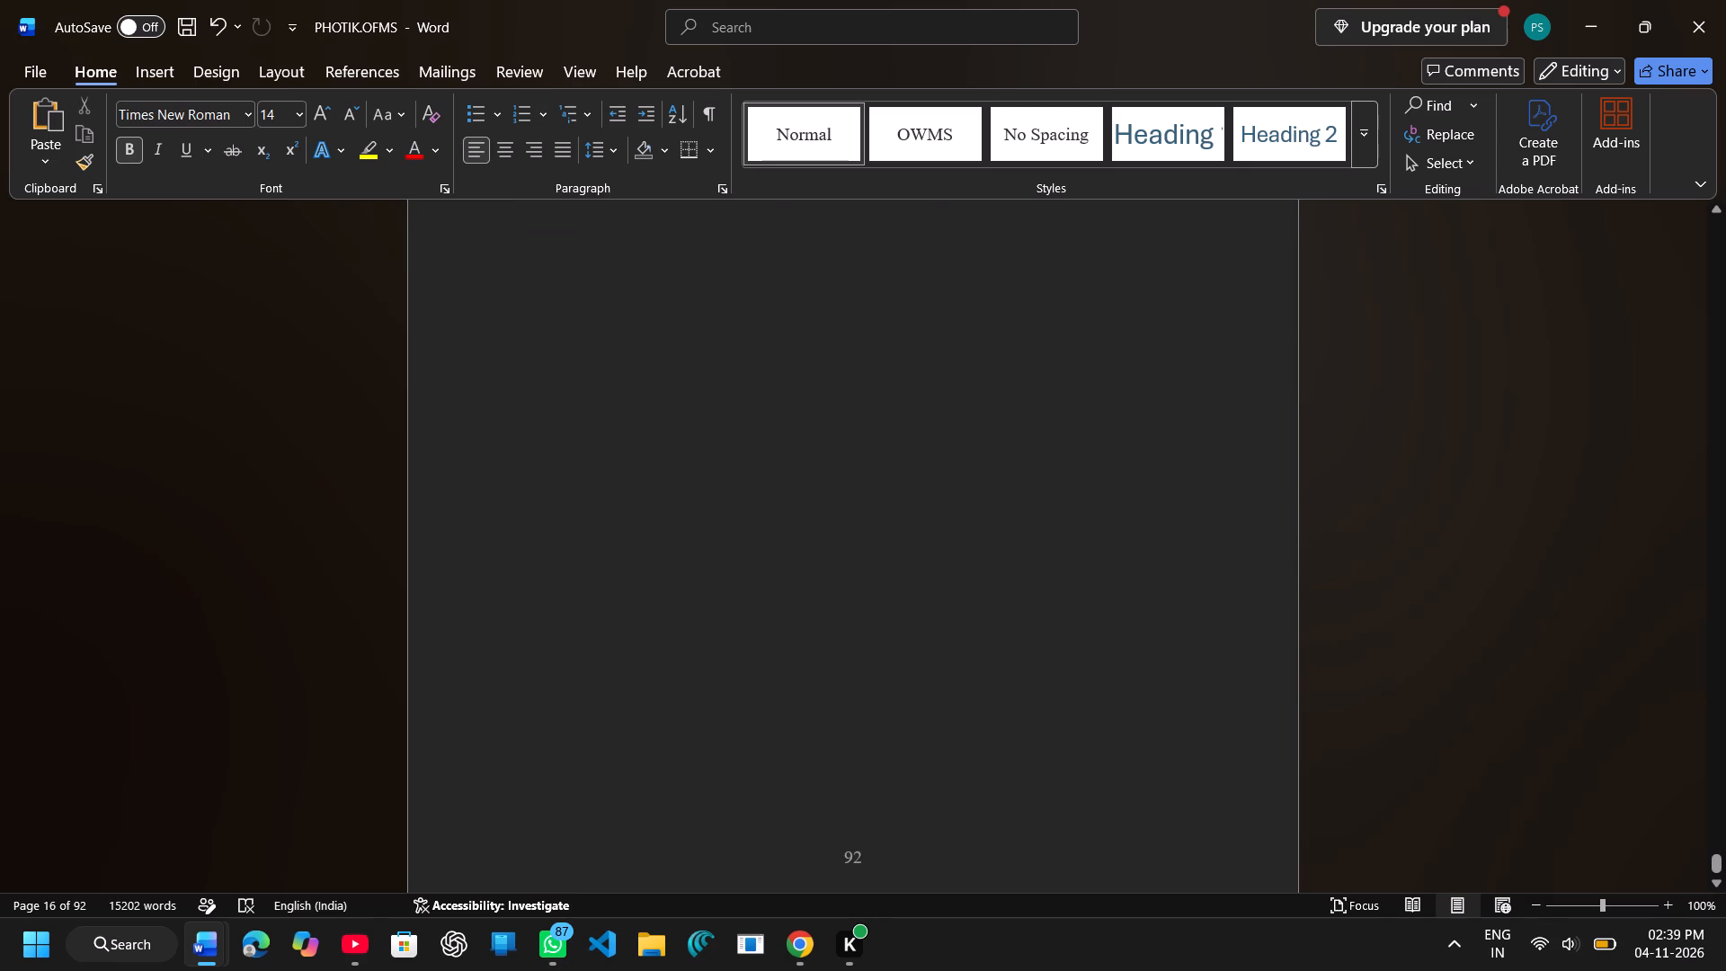
pyautogui.hotkey('ctrl', 'Return')
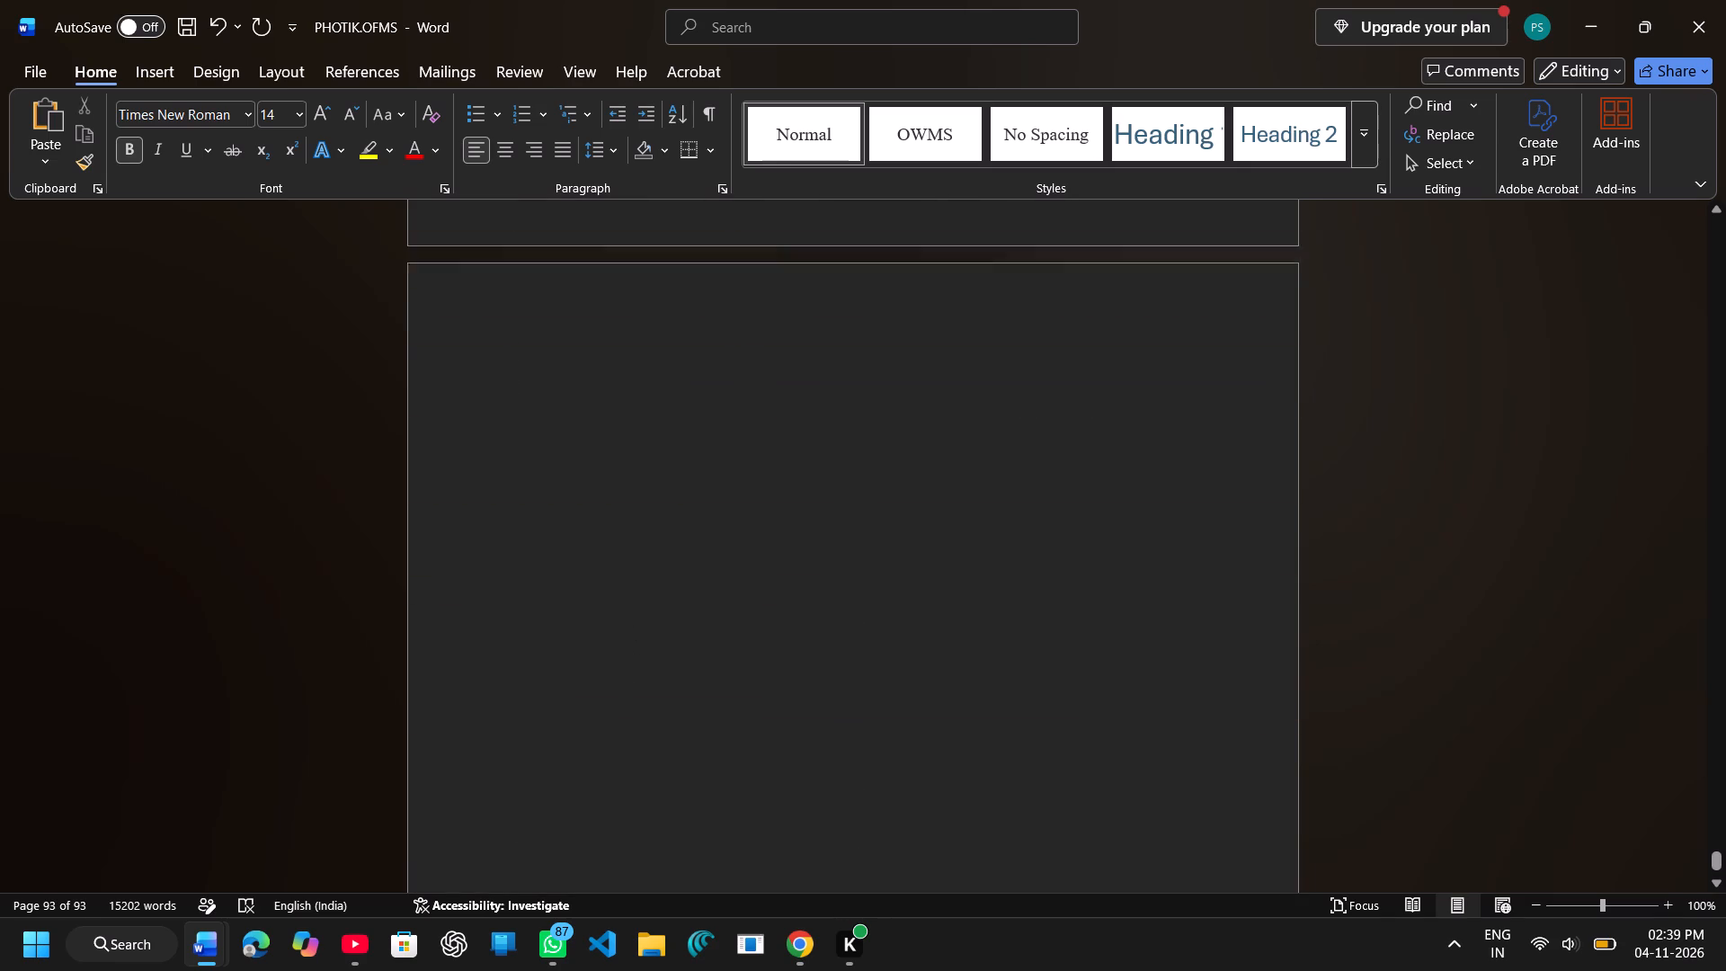
# Enter the heading PLAGARIZIM on the new last page and start a new line below it.
pyautogui.write('PLA')
pyautogui.write('GA')
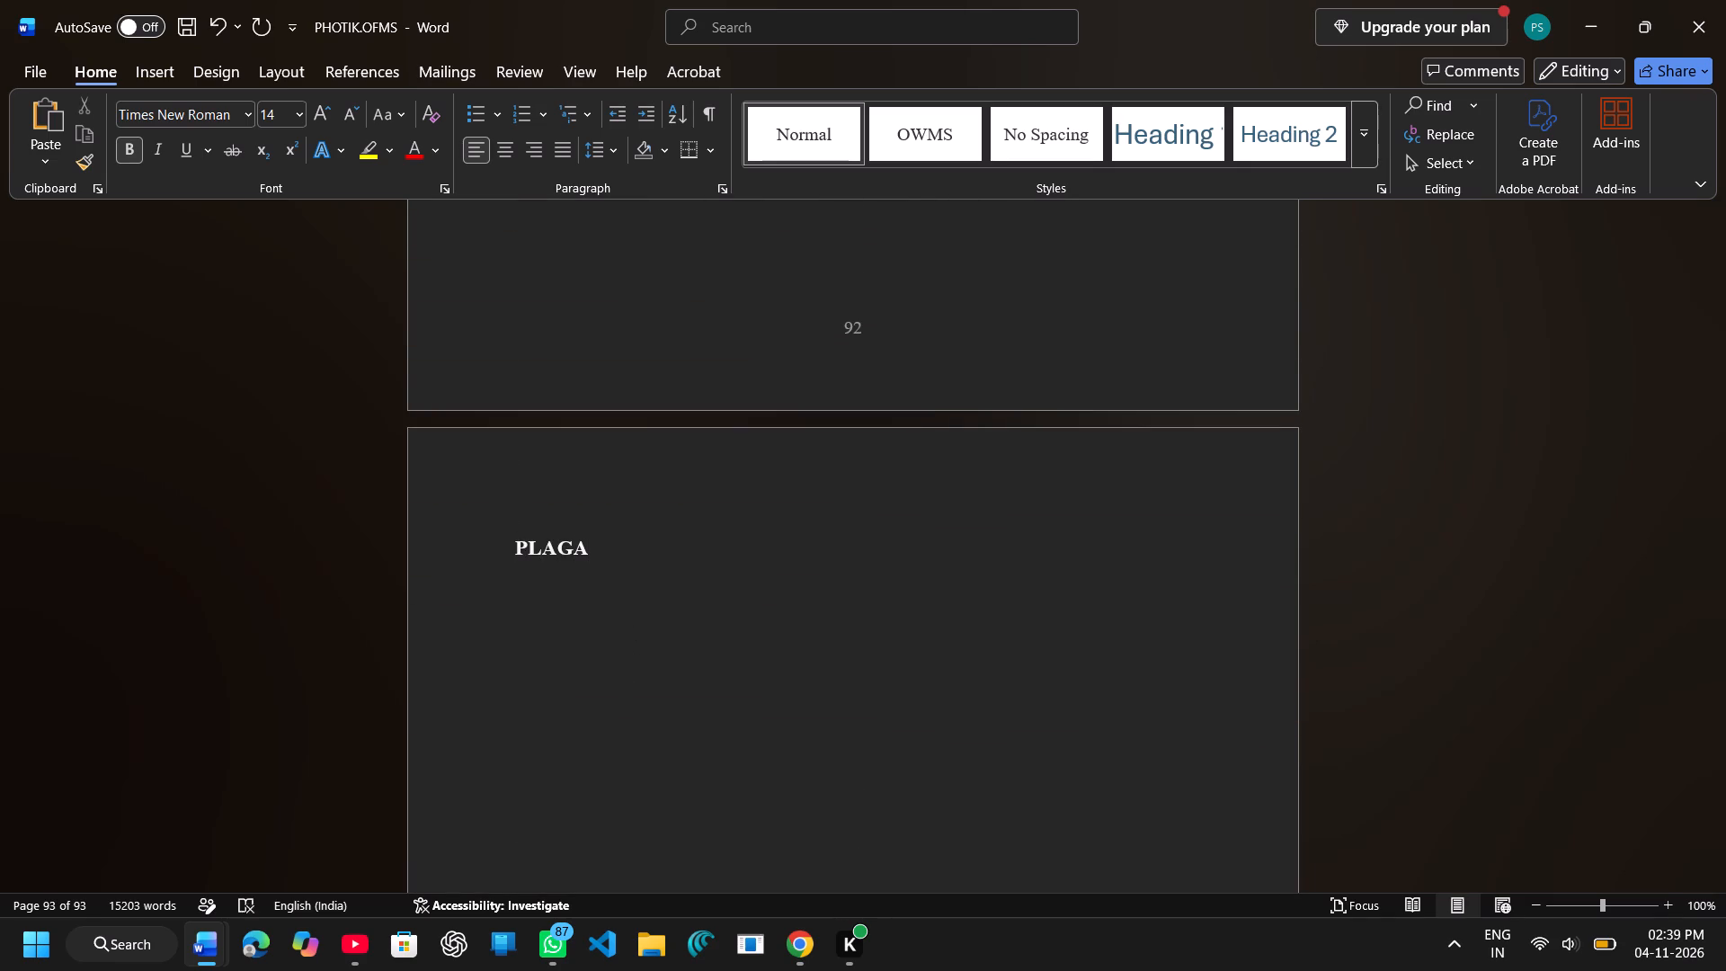
pyautogui.press('r')
pyautogui.write('IZ')
pyautogui.write('IM')
pyautogui.press('space')
pyautogui.press('Return')
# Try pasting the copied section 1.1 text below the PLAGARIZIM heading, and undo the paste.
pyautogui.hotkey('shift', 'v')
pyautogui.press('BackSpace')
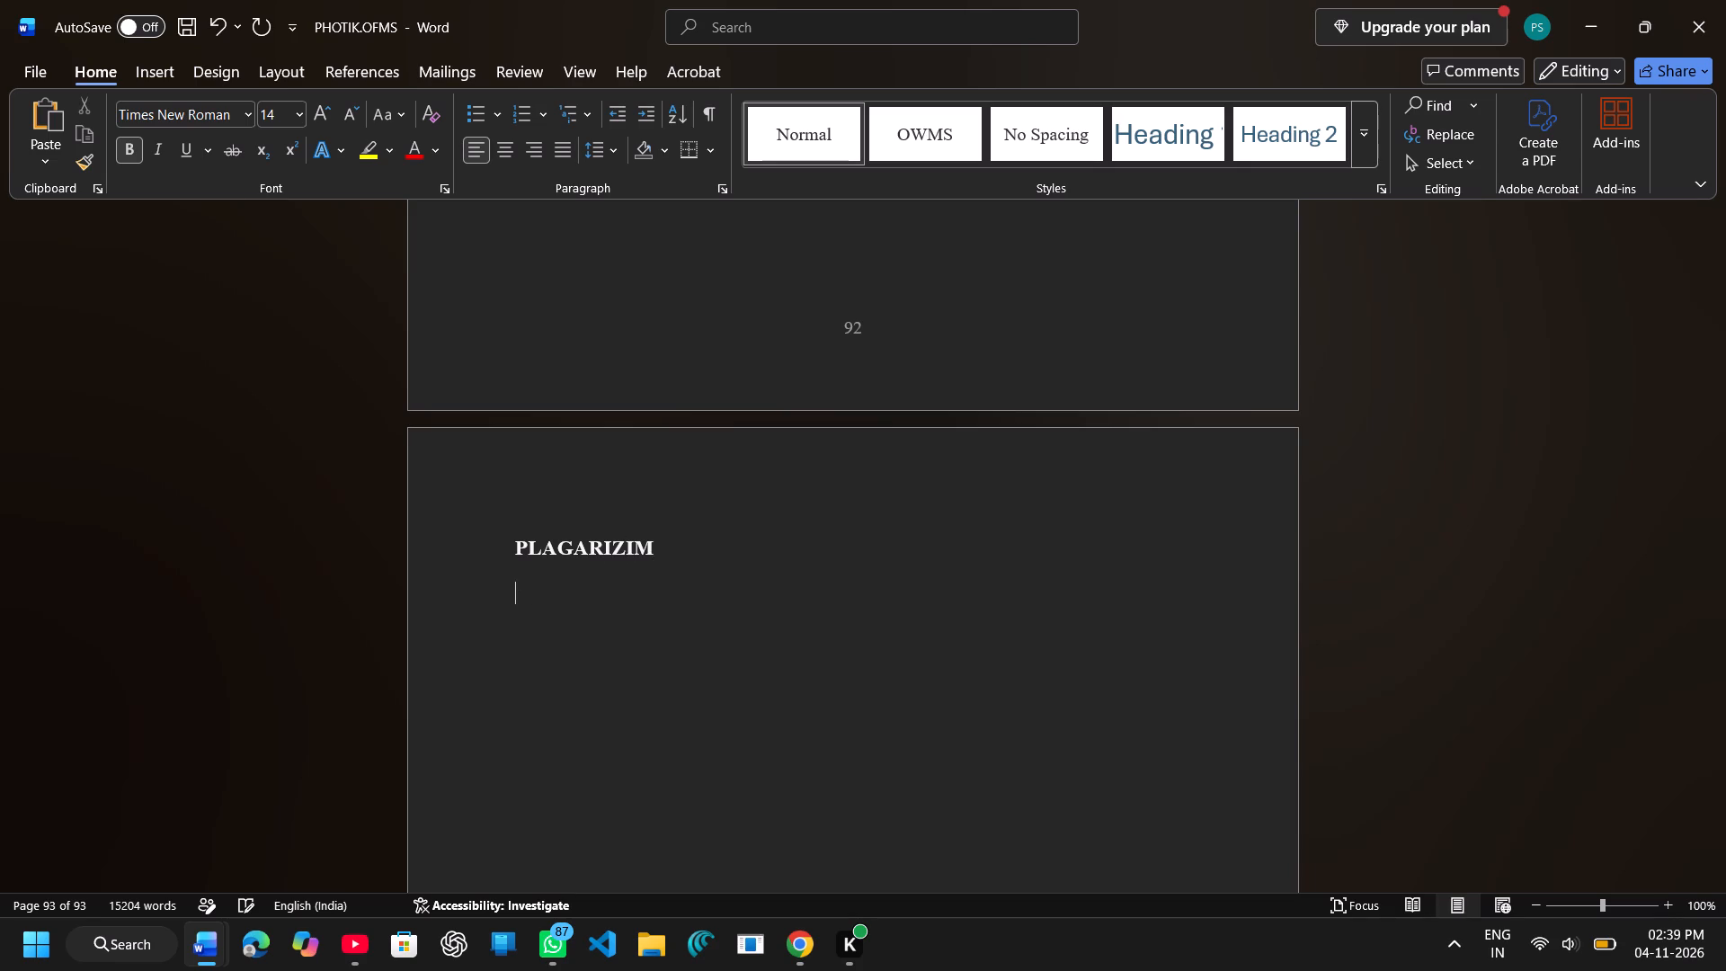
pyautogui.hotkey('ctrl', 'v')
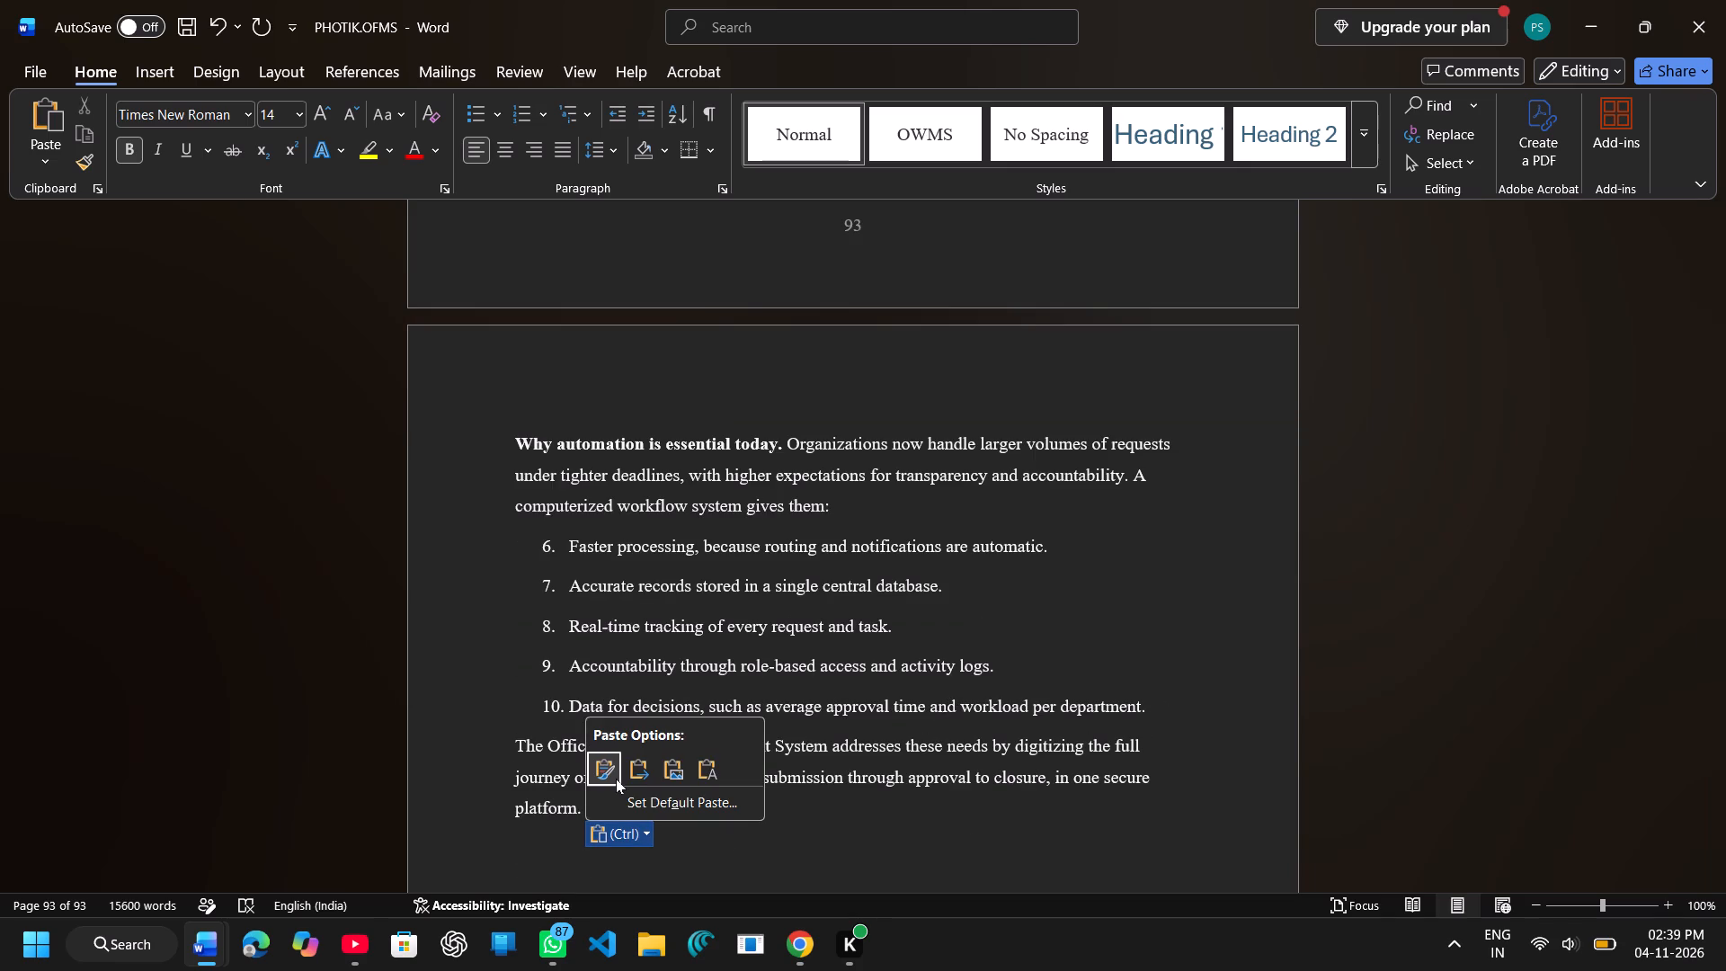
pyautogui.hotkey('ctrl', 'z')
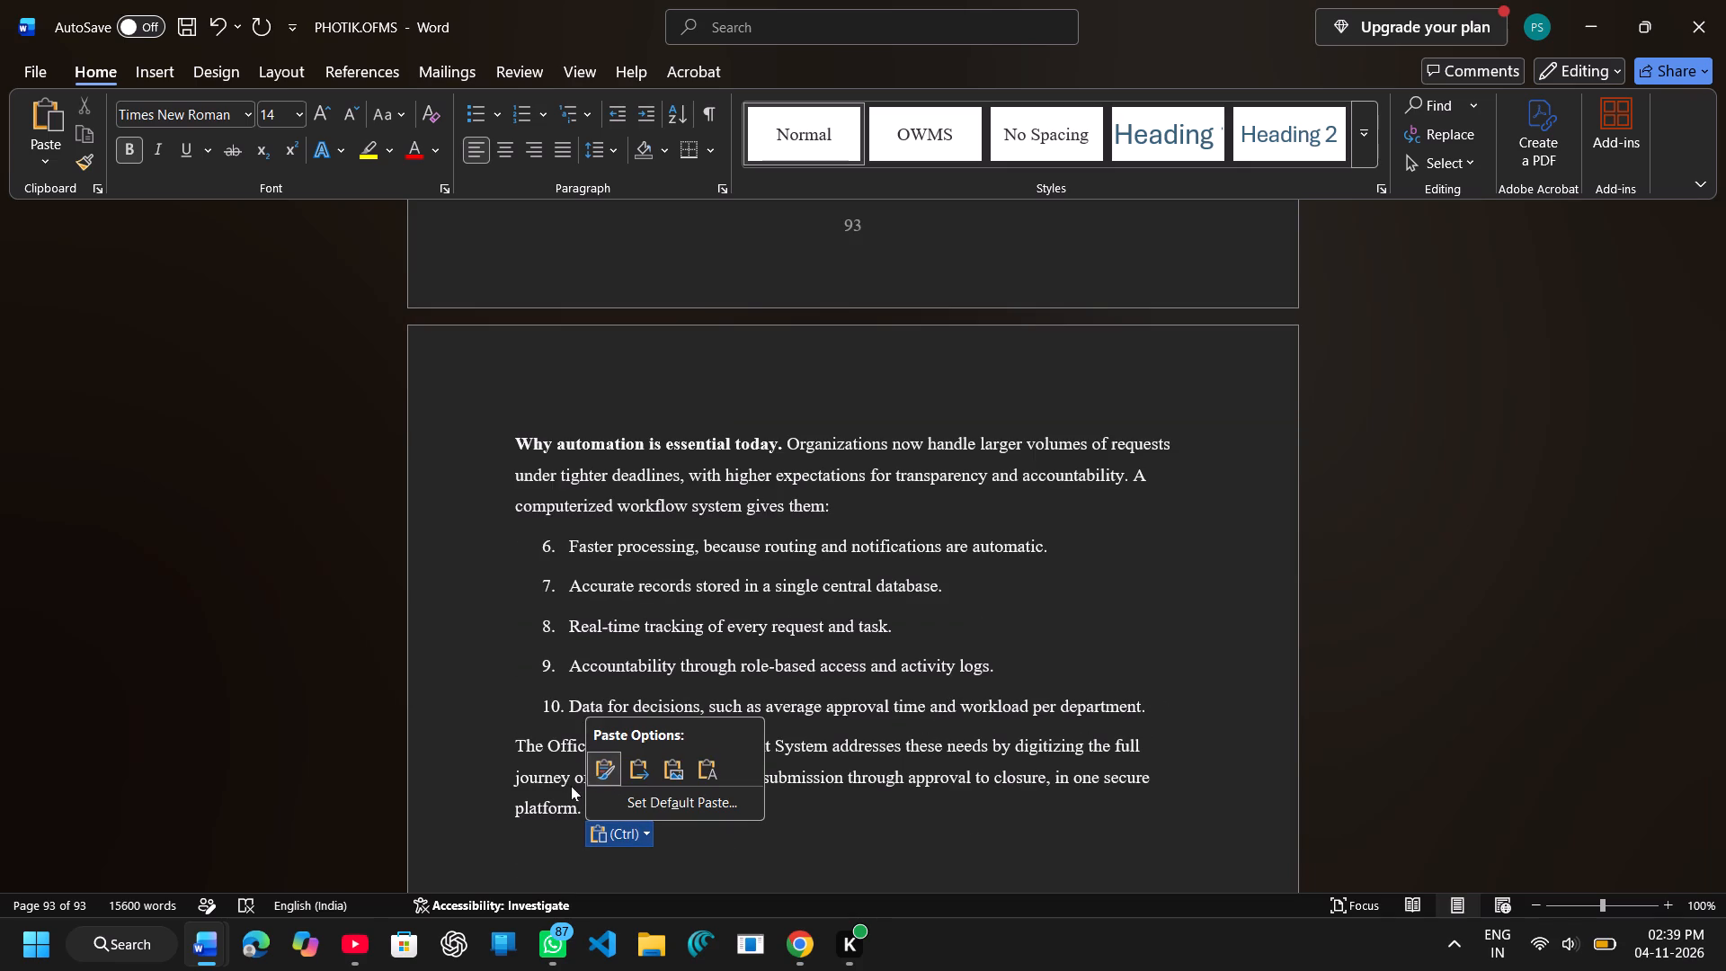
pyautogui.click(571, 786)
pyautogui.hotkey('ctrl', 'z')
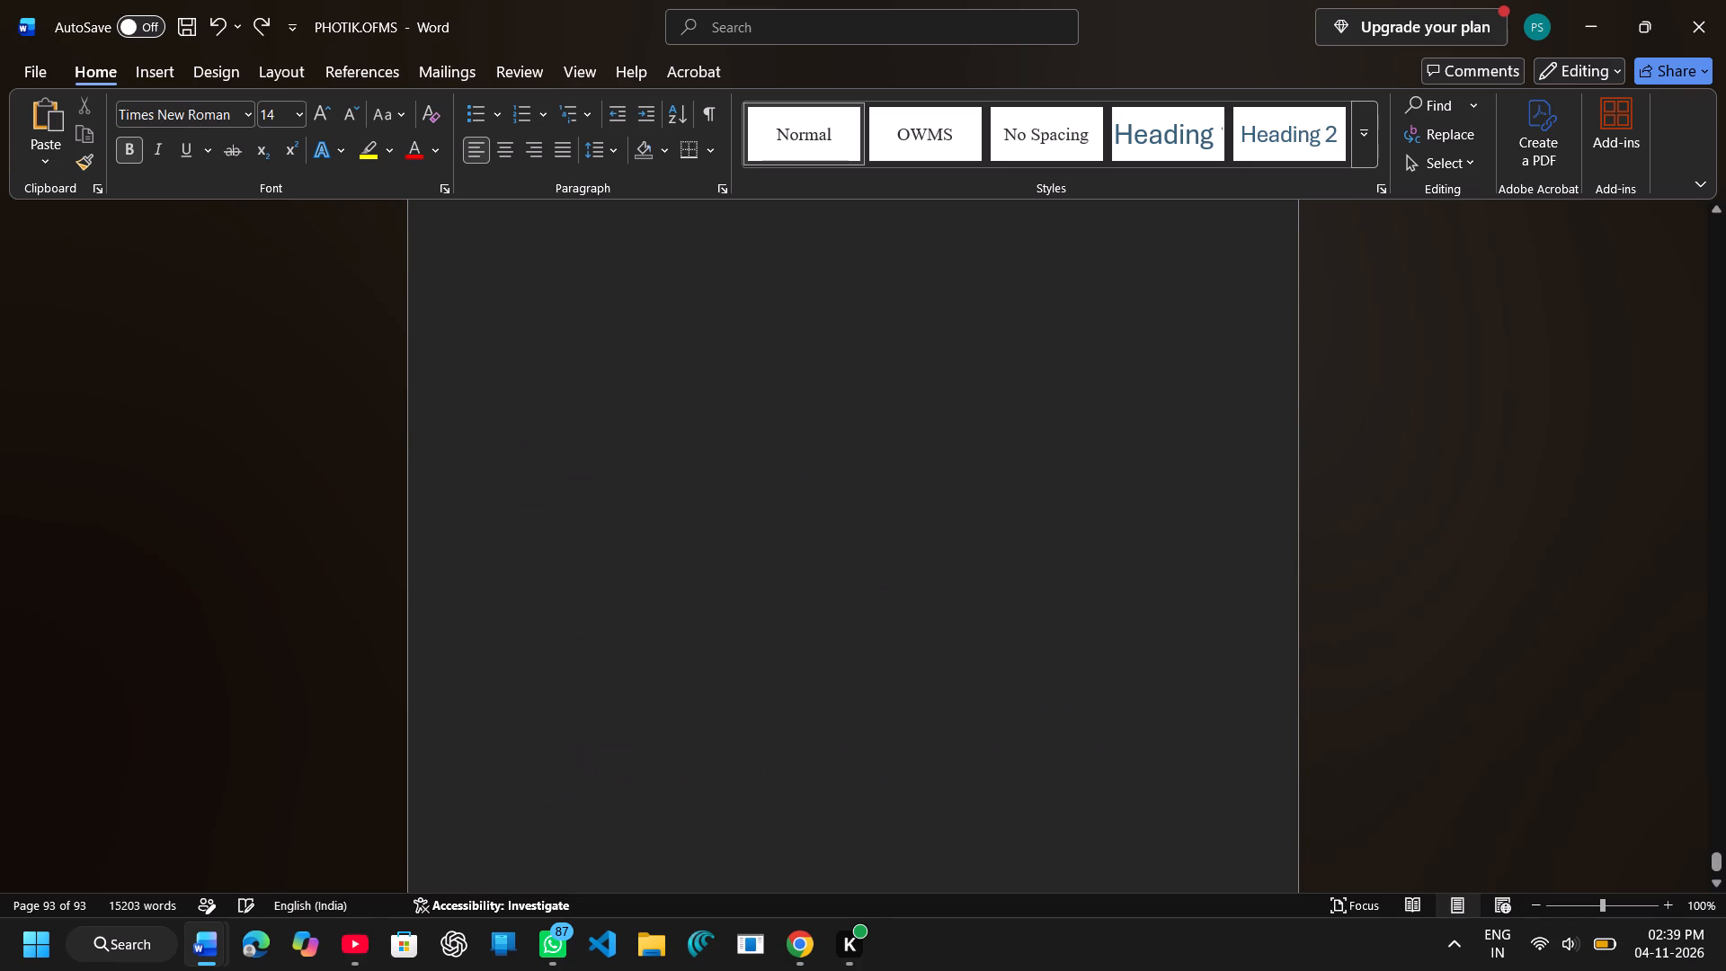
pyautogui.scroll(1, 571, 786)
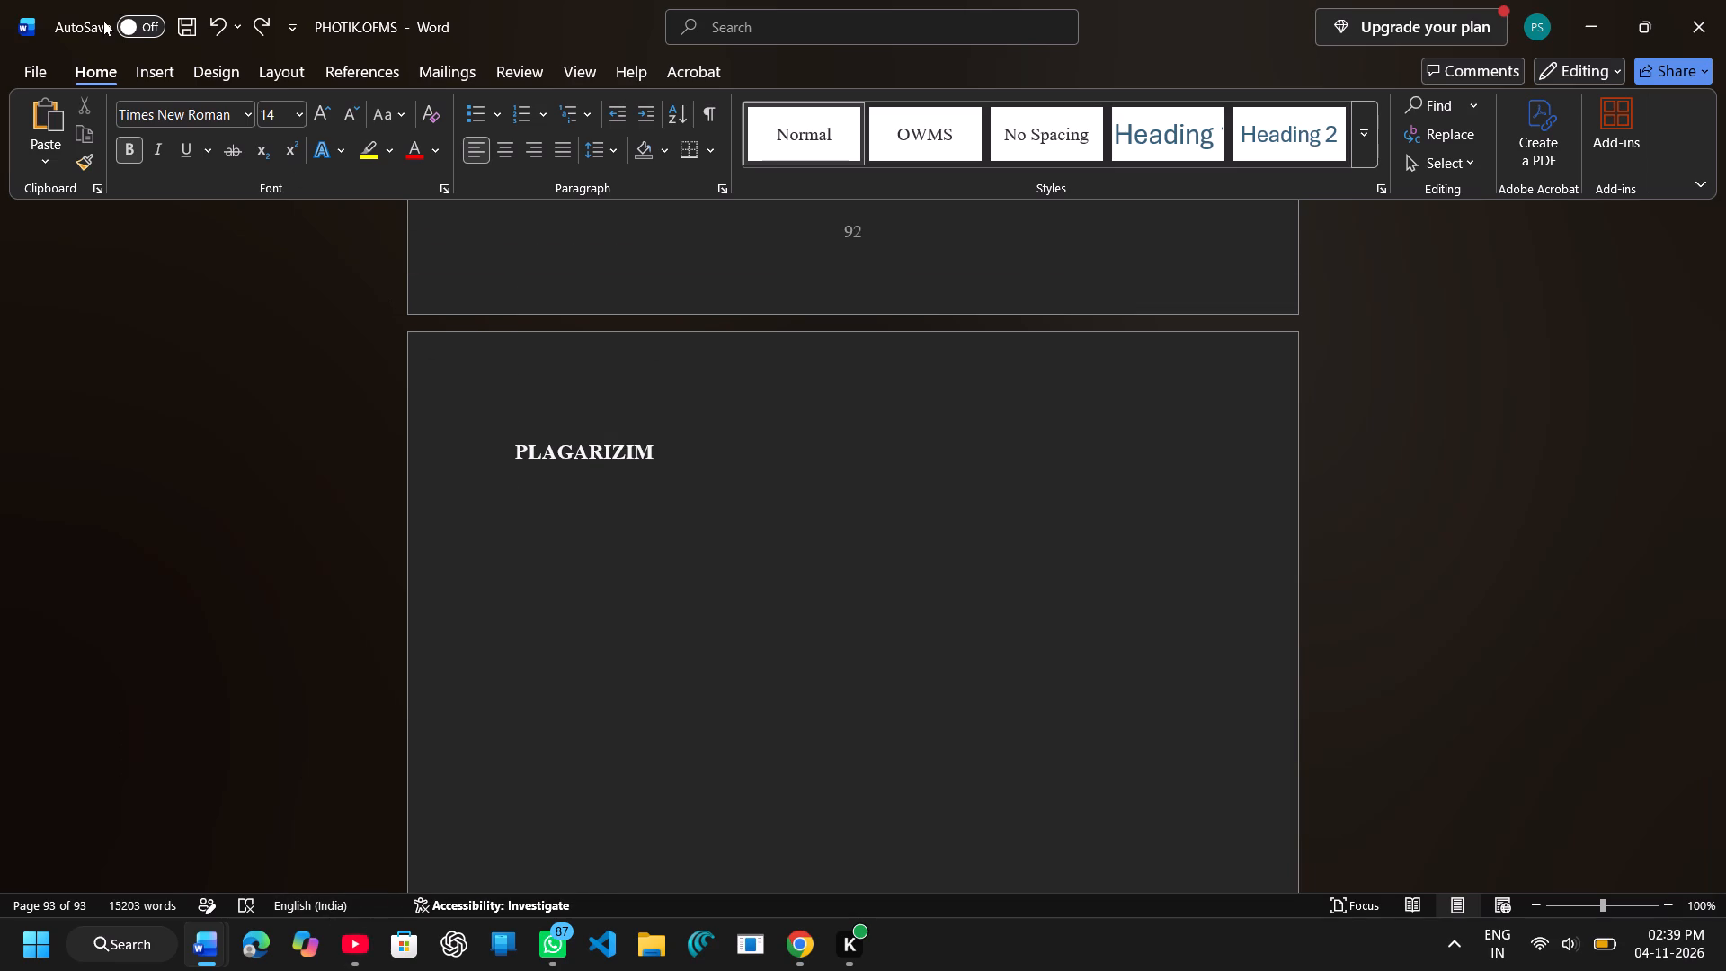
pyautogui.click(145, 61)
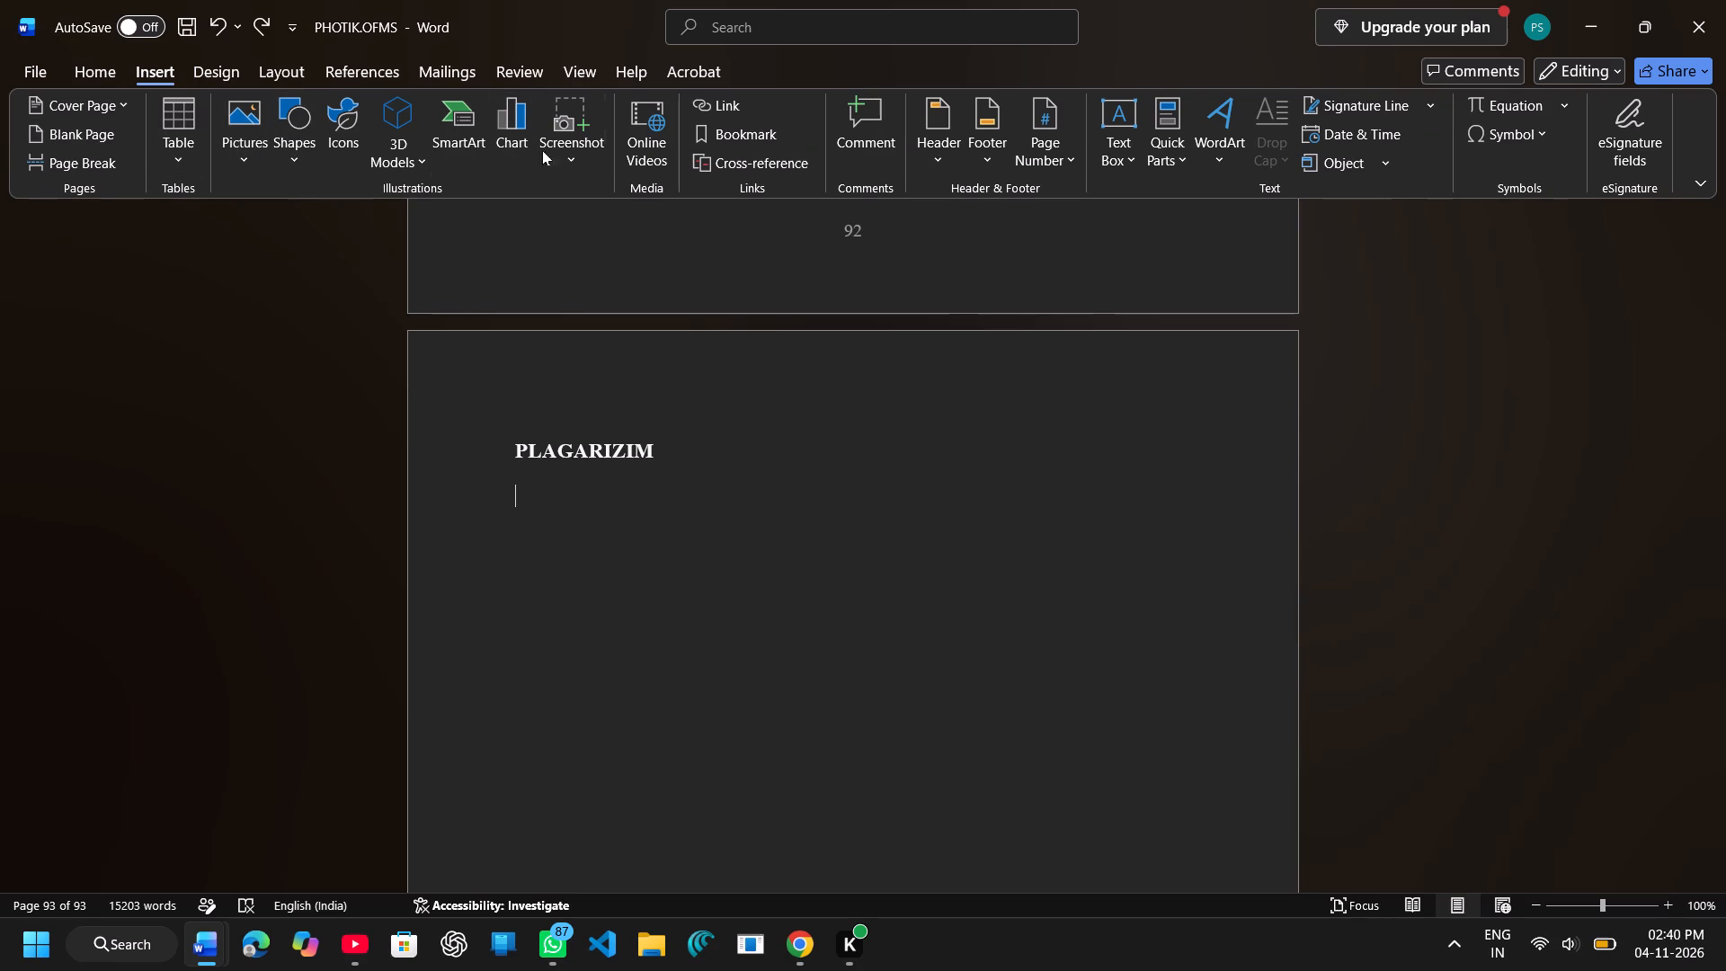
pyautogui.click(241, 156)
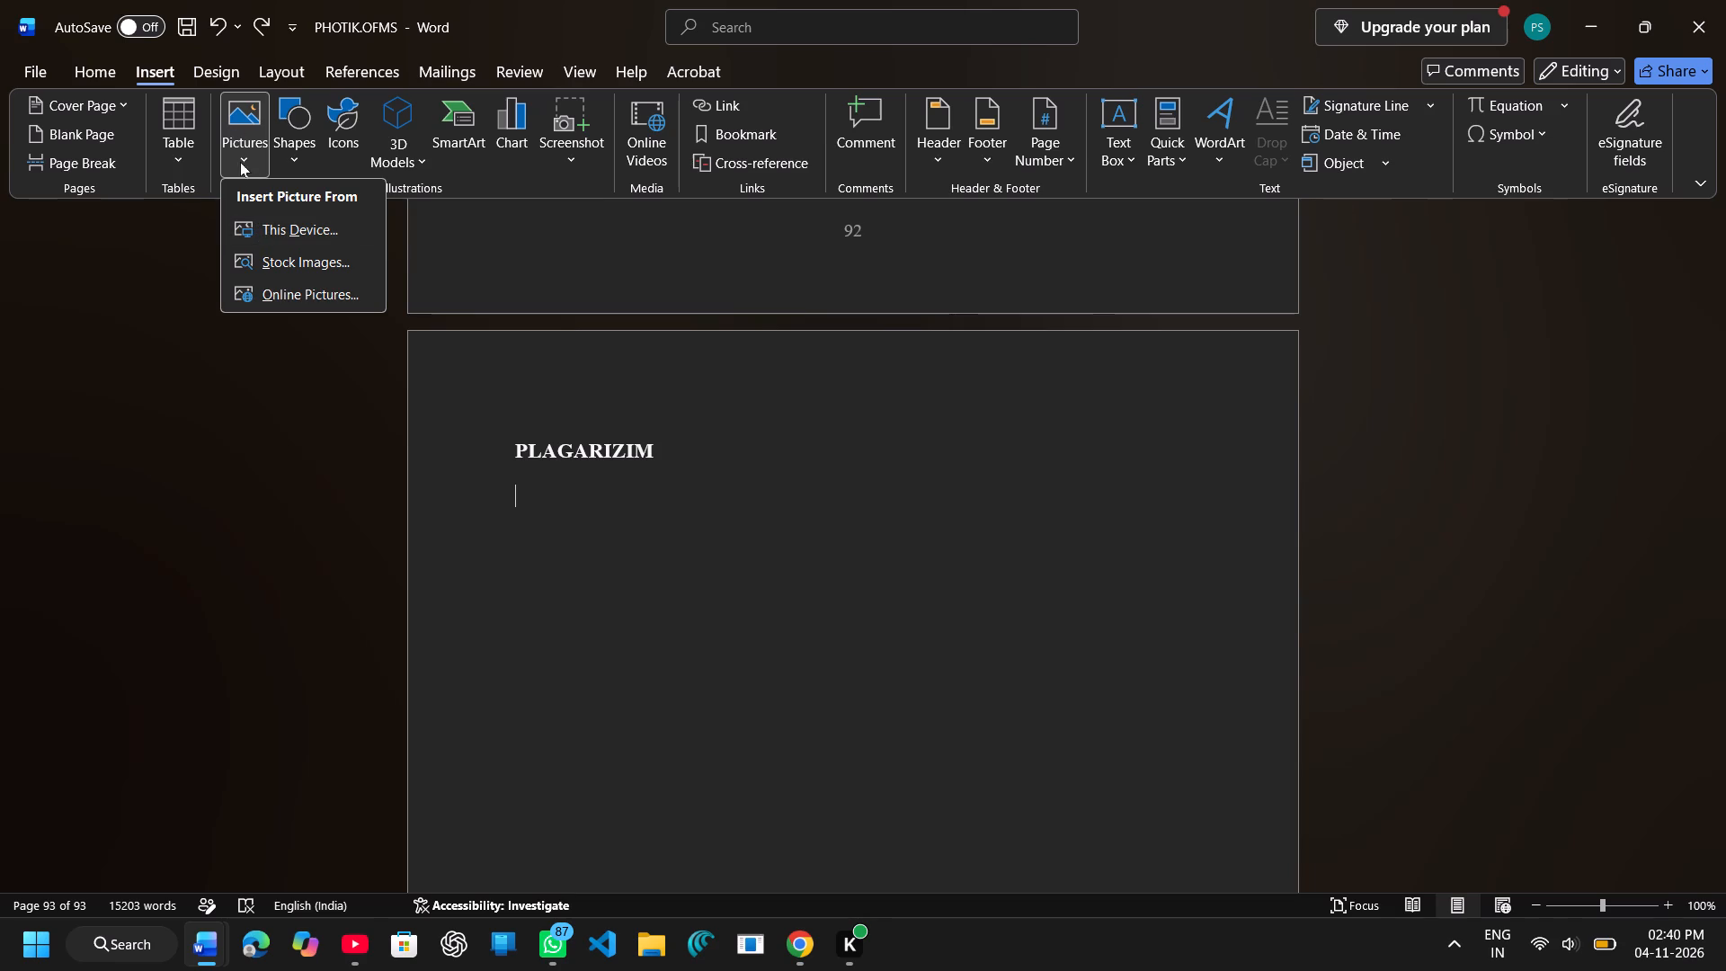
# Open the downloaded Duplichecker plagiarism report from the Downloads folder and enable editing for it.
pyautogui.click(31, 67)
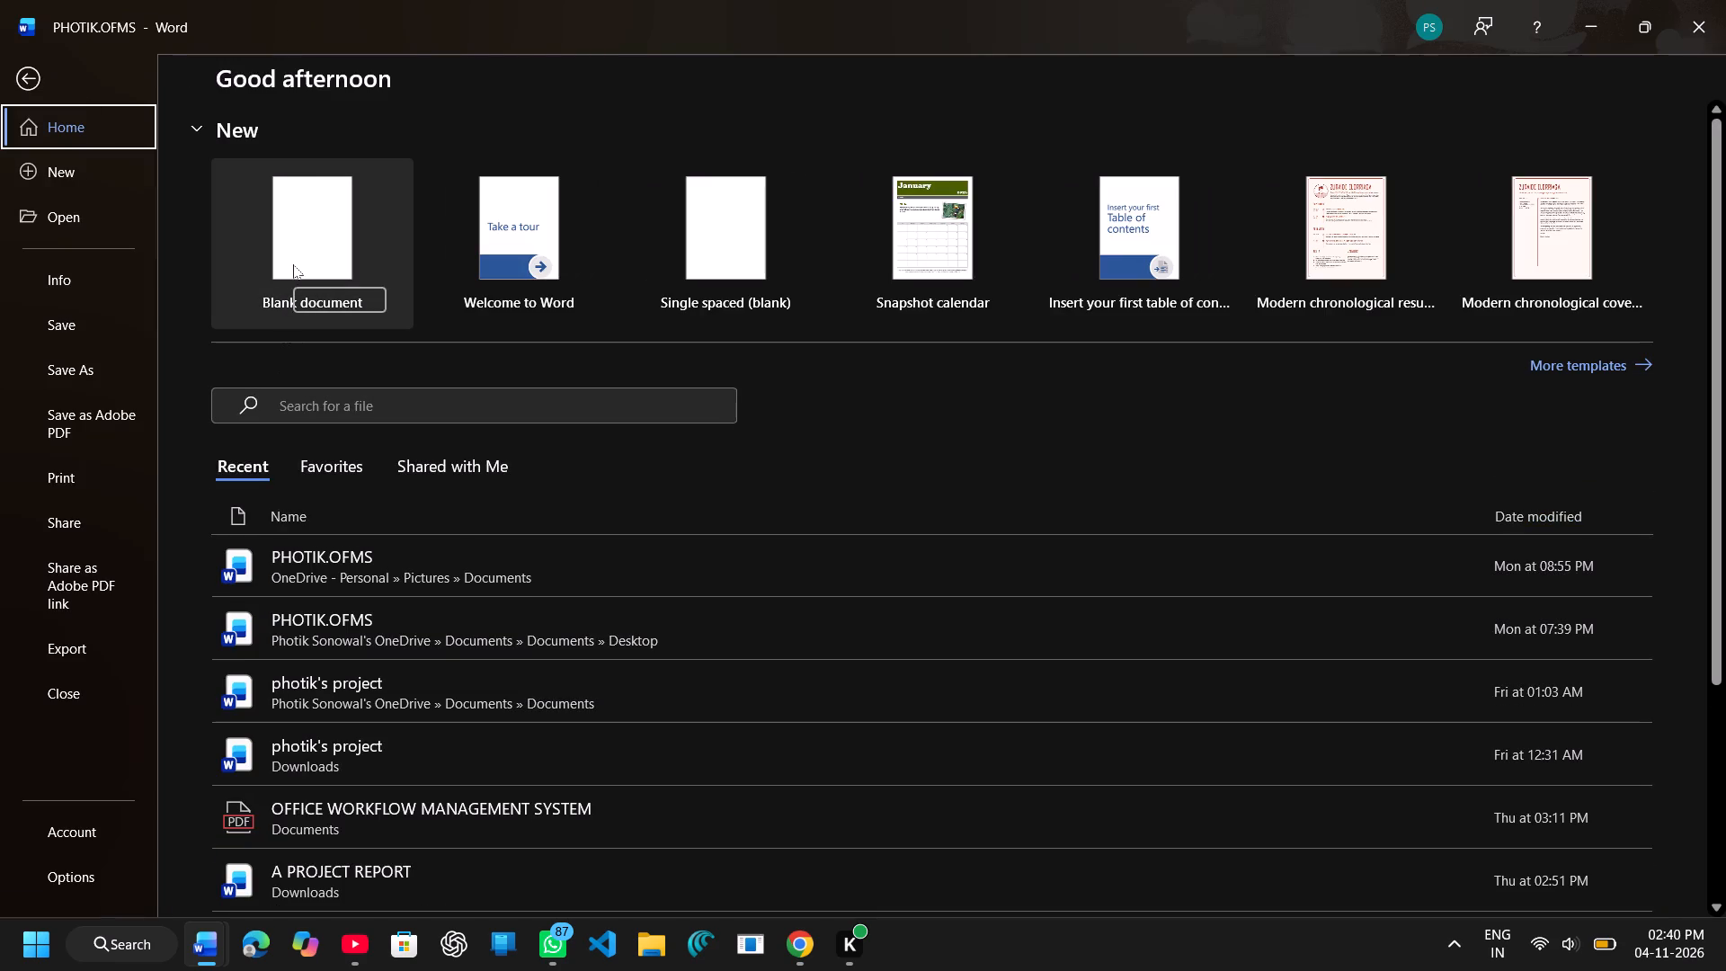
pyautogui.click(68, 173)
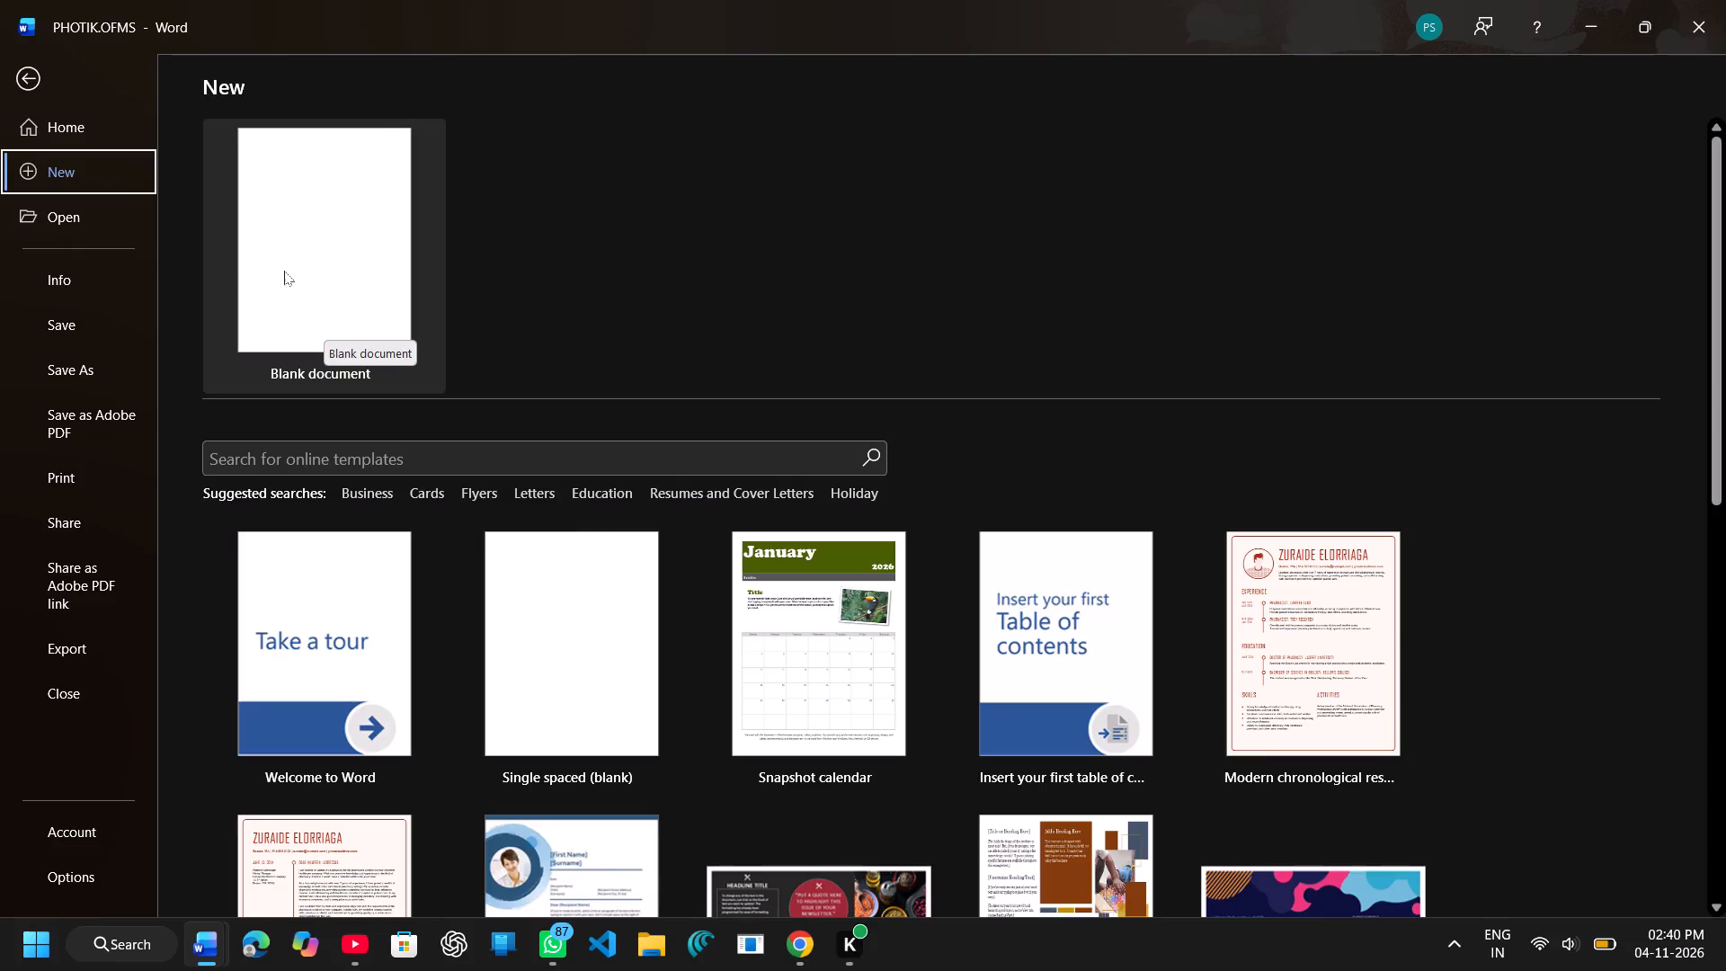
pyautogui.click(101, 220)
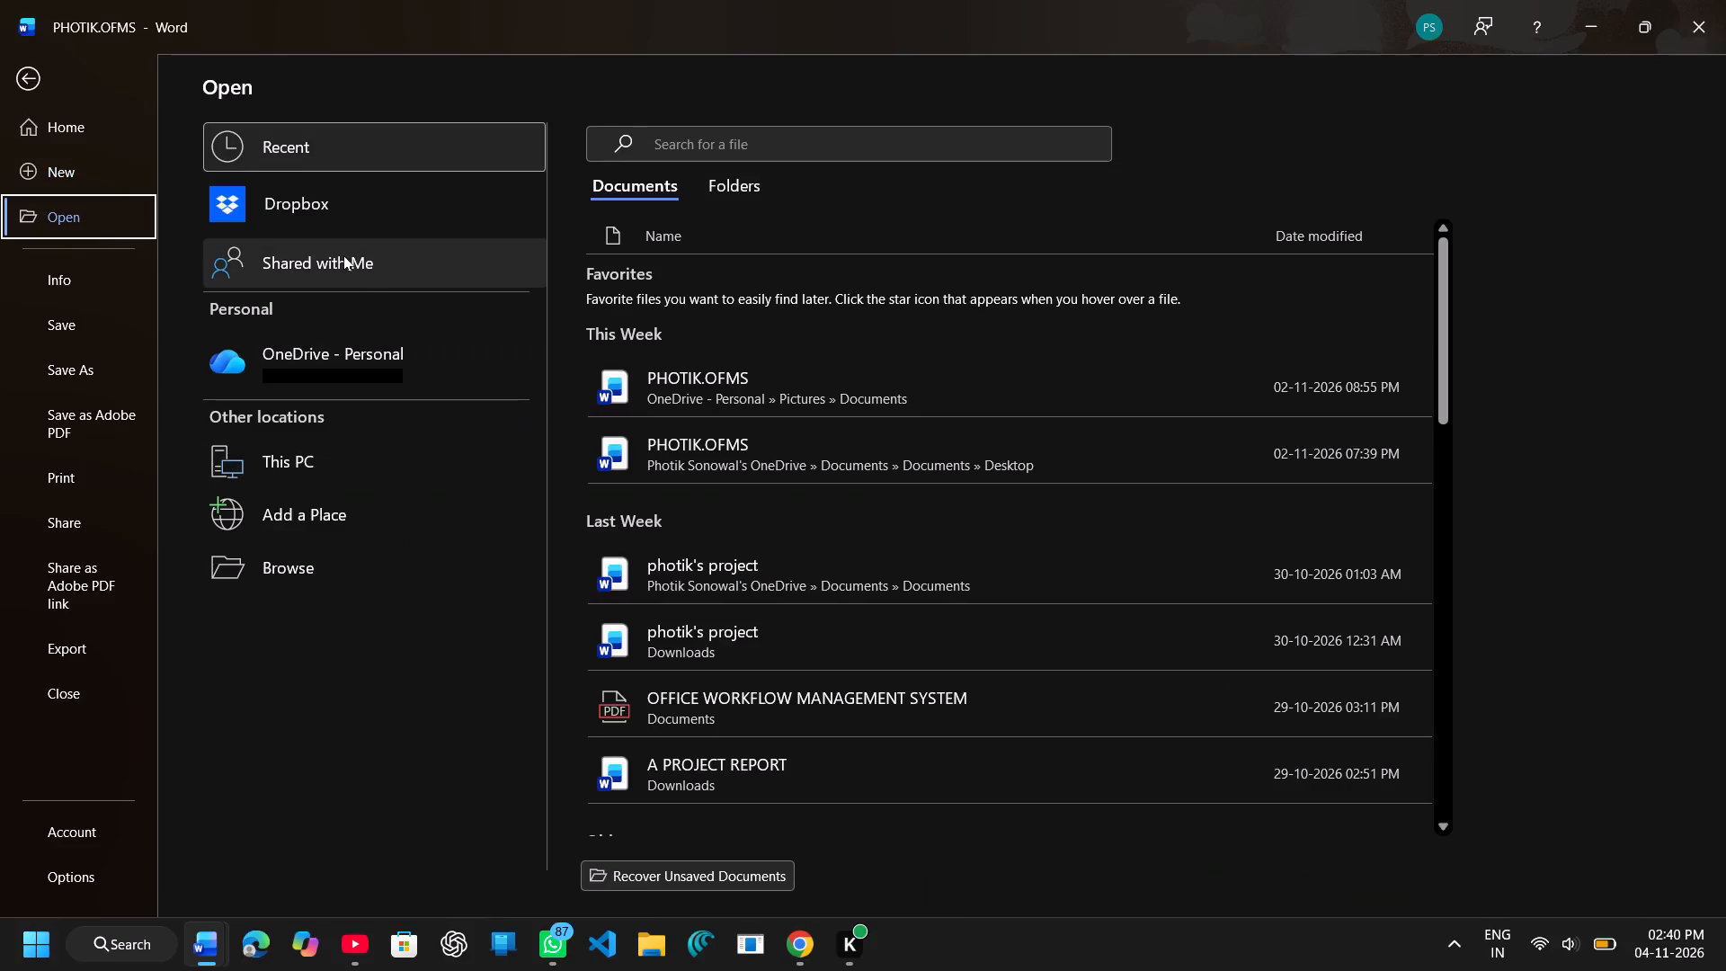
pyautogui.doubleClick(329, 350)
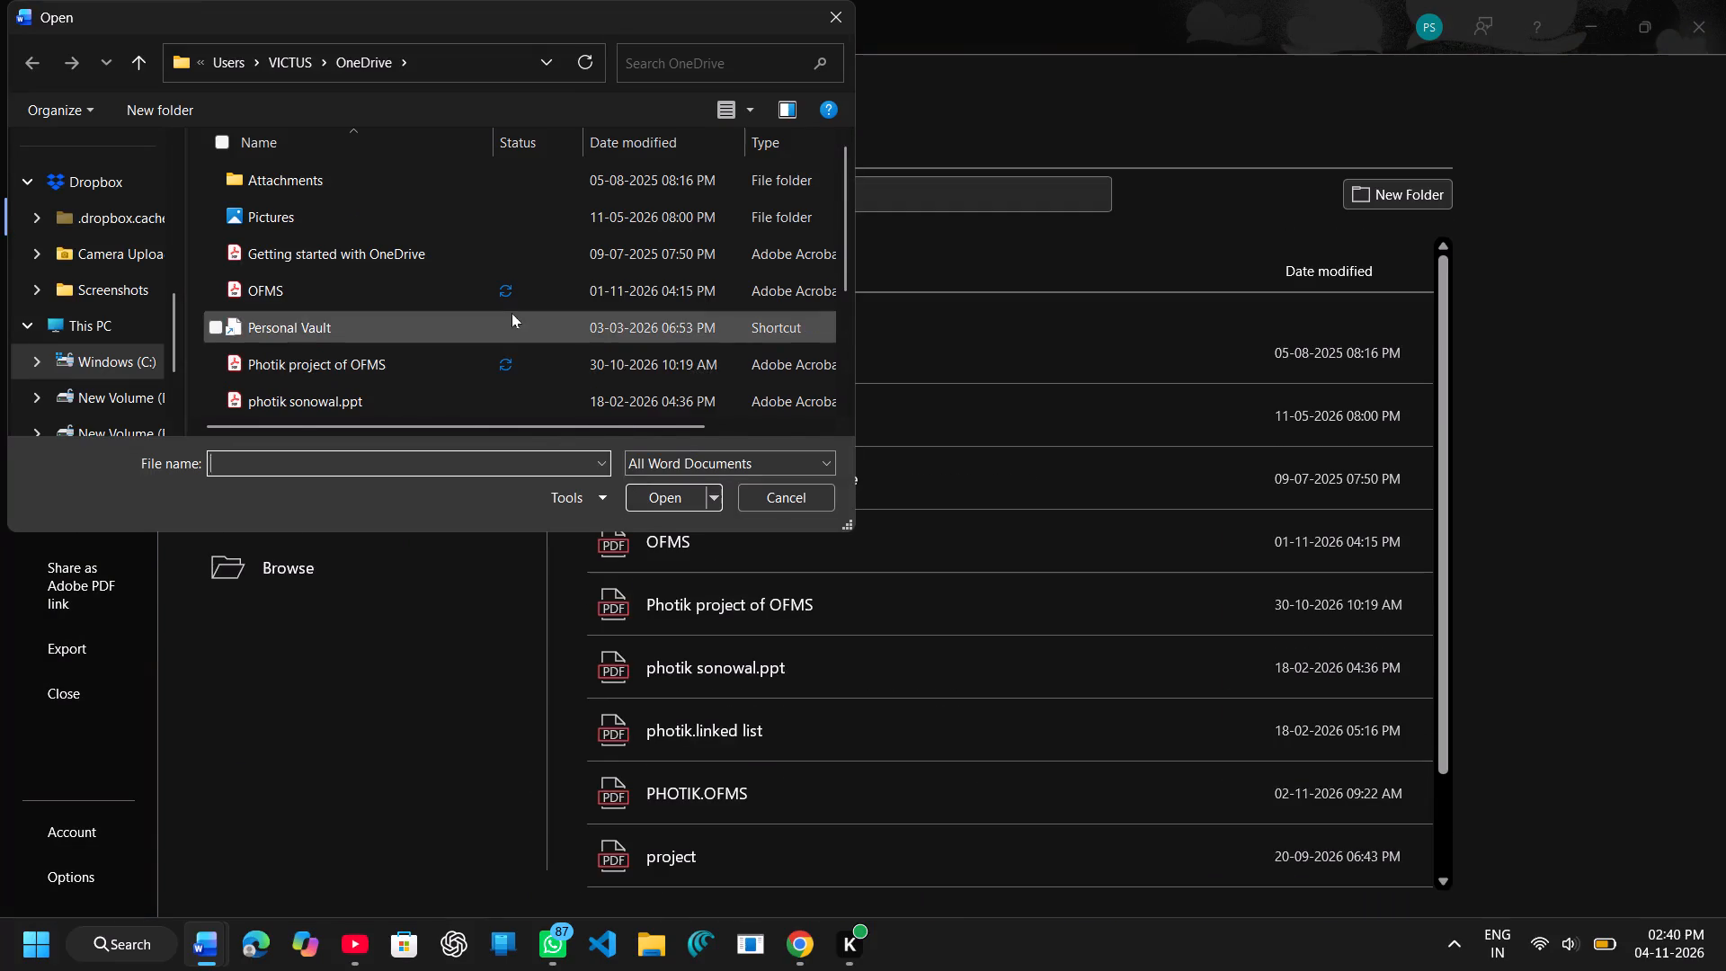
pyautogui.scroll(1, 512, 313)
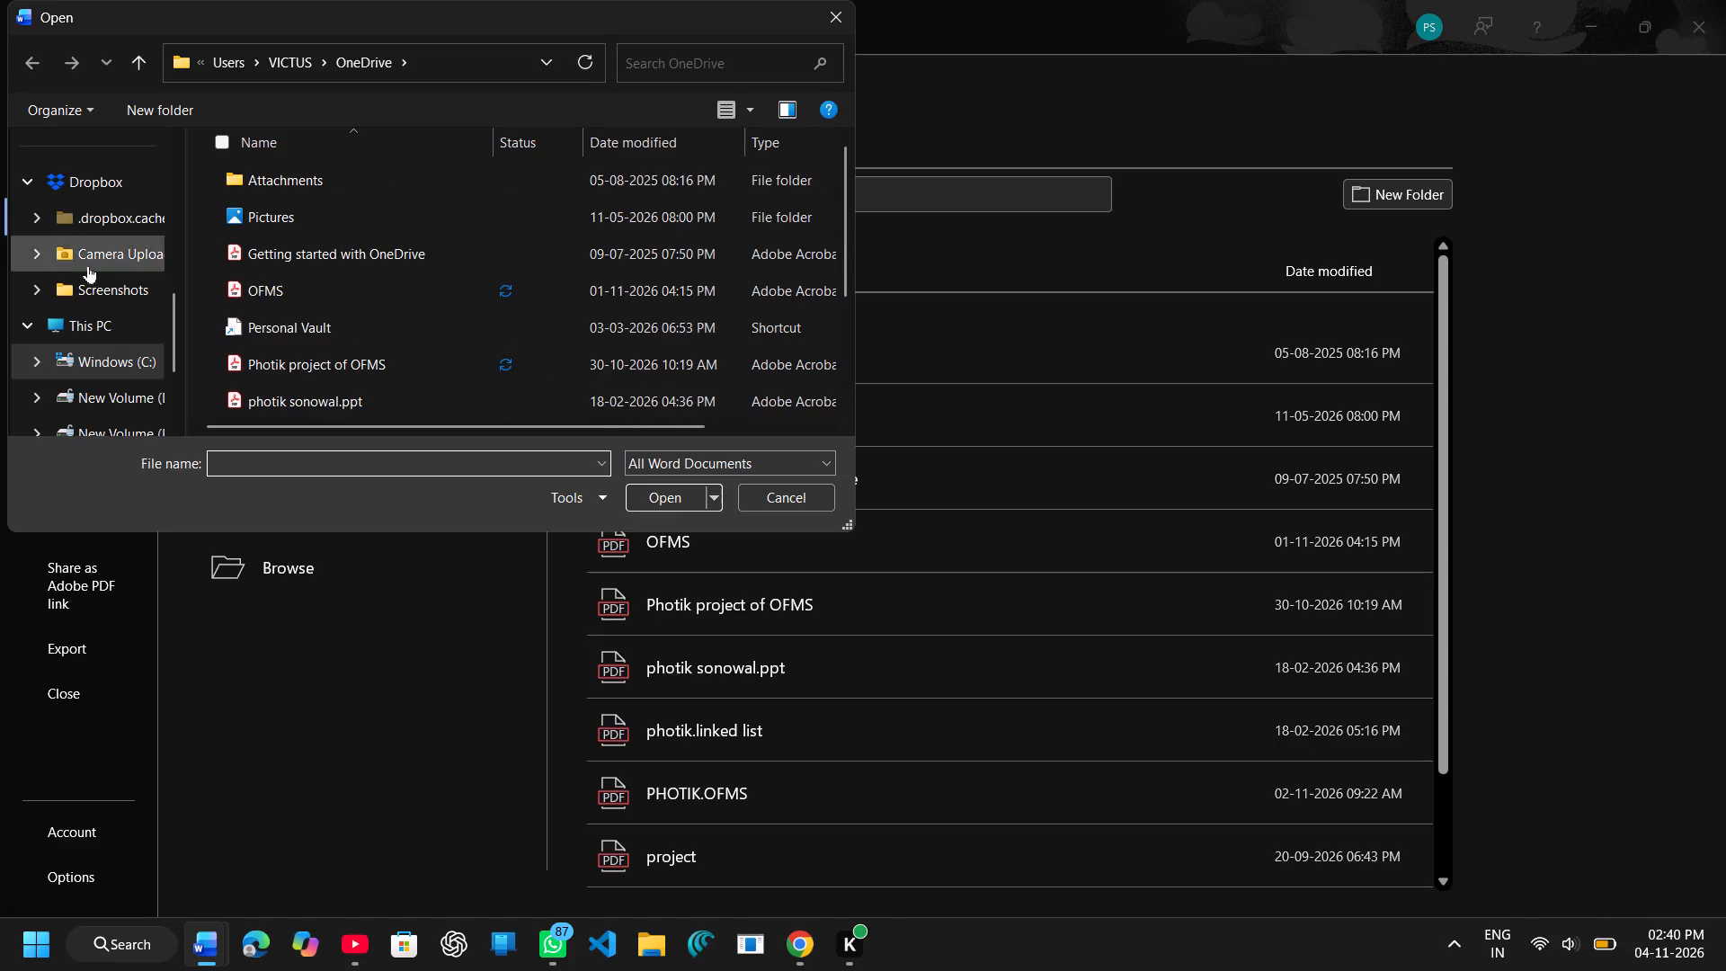
pyautogui.scroll(3, 83, 339)
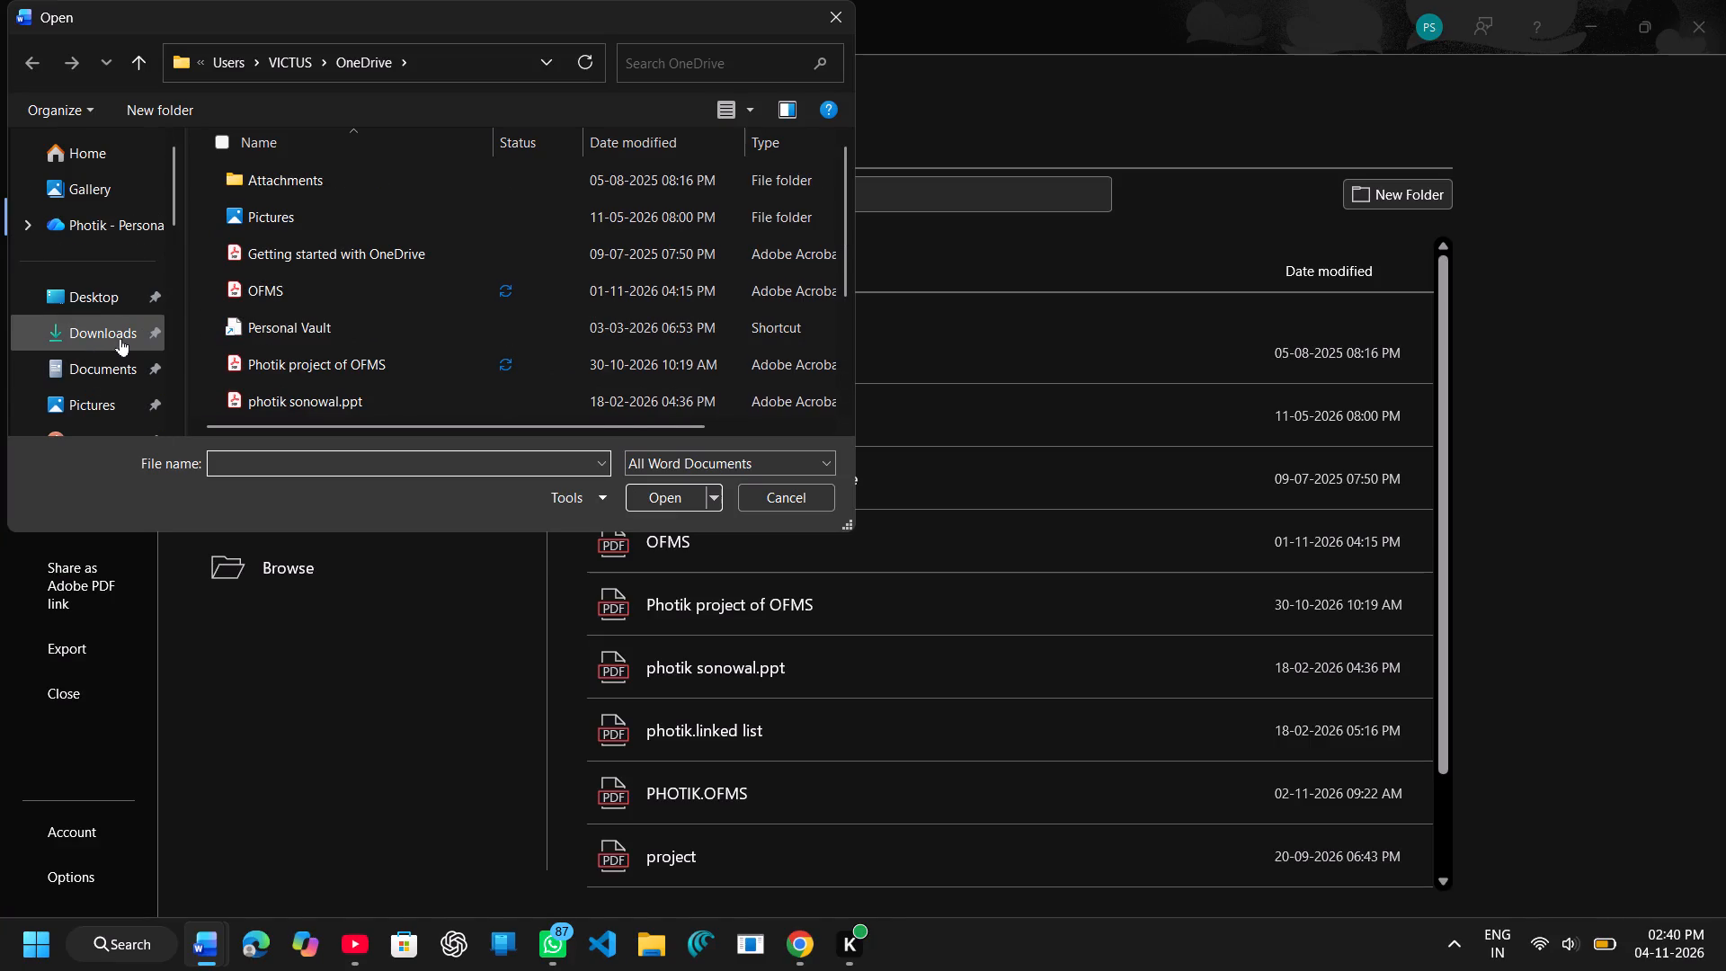
pyautogui.doubleClick(120, 338)
pyautogui.doubleClick(374, 208)
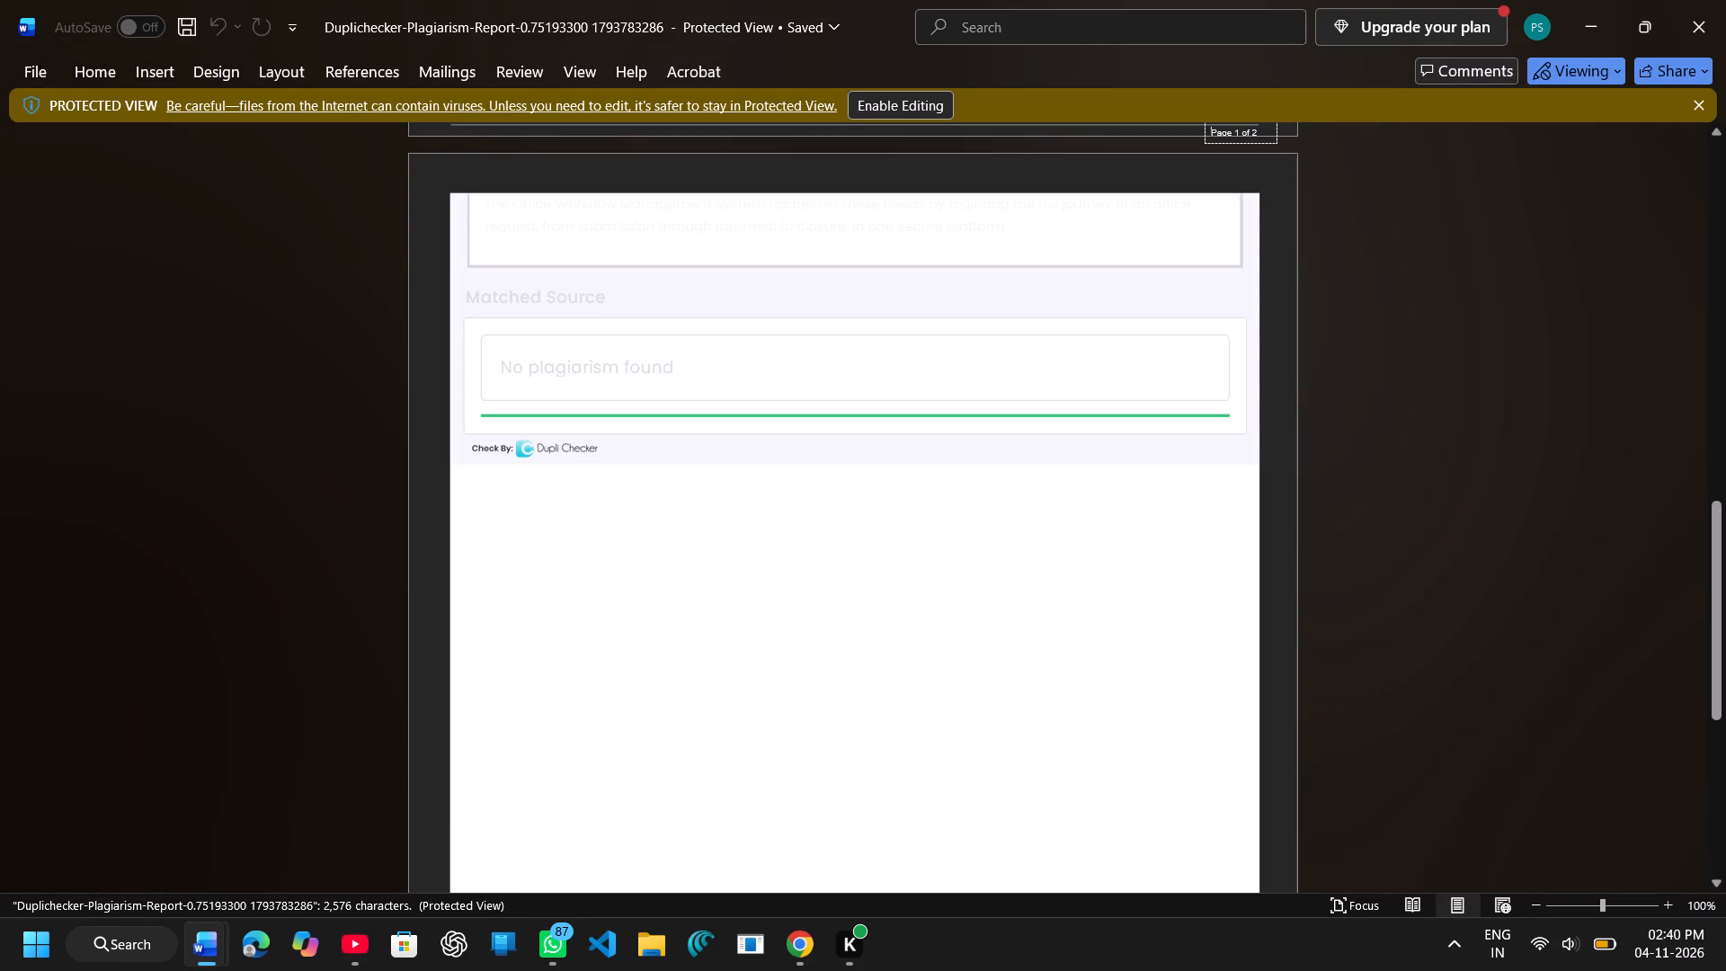
pyautogui.click(883, 110)
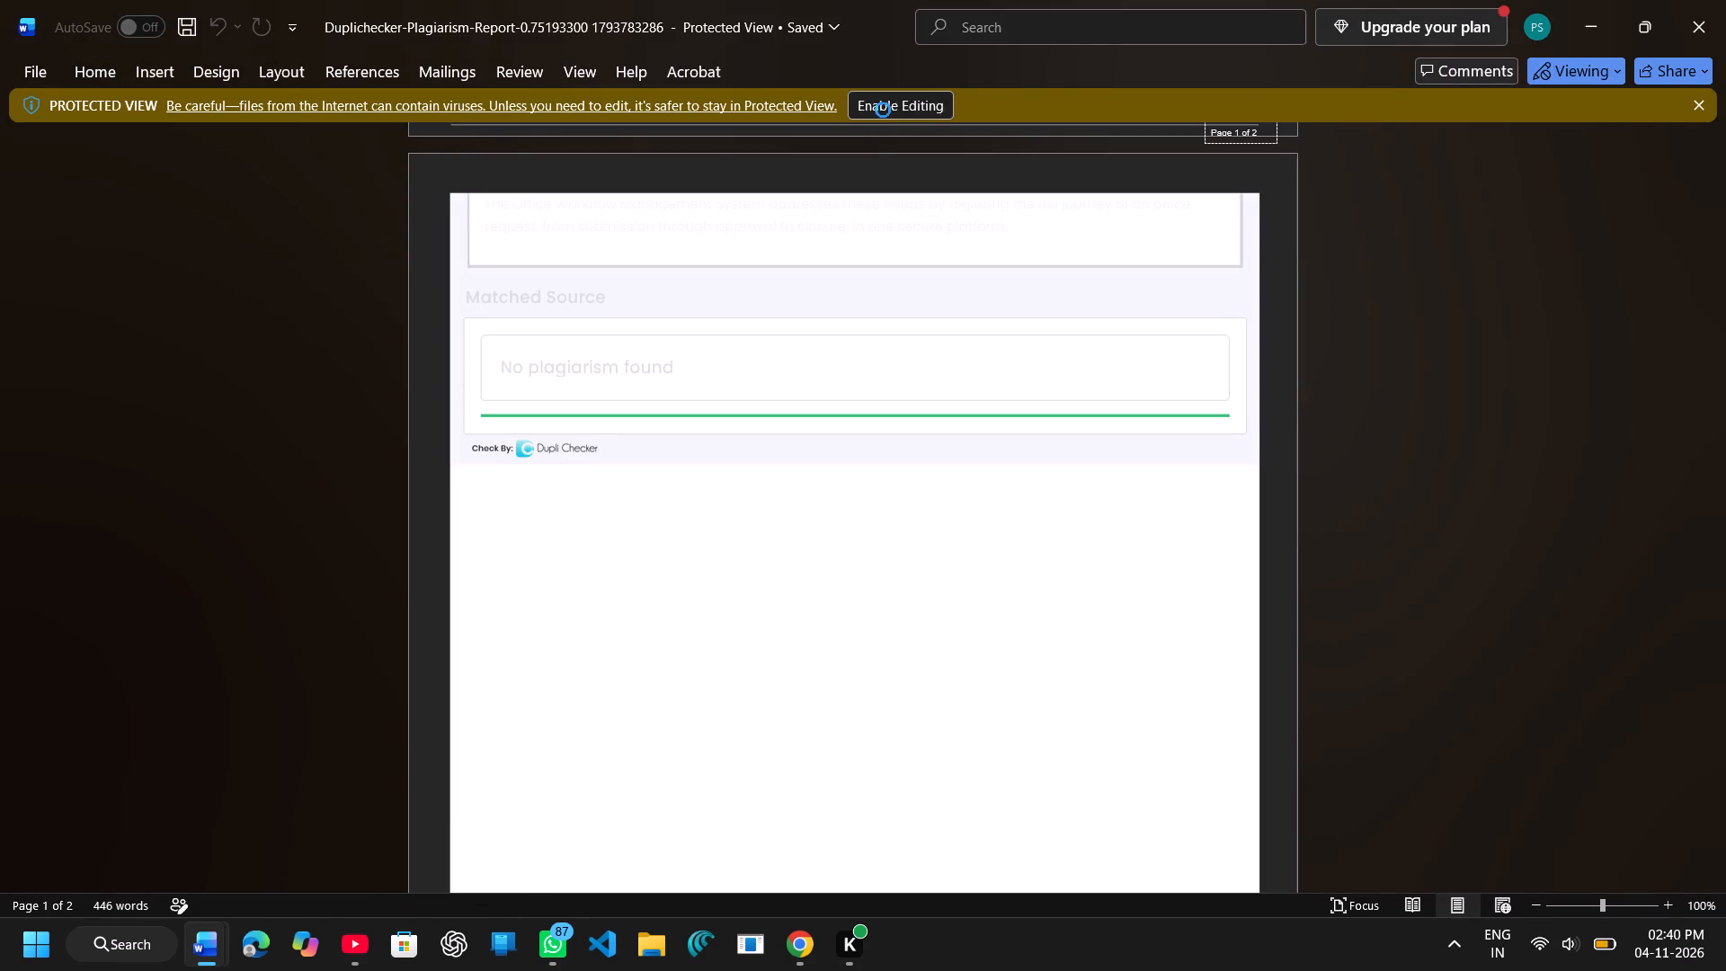
# Look through both pages of the plagiarism report, from the scan summary to the matched source section.
pyautogui.scroll(1, 793, 324)
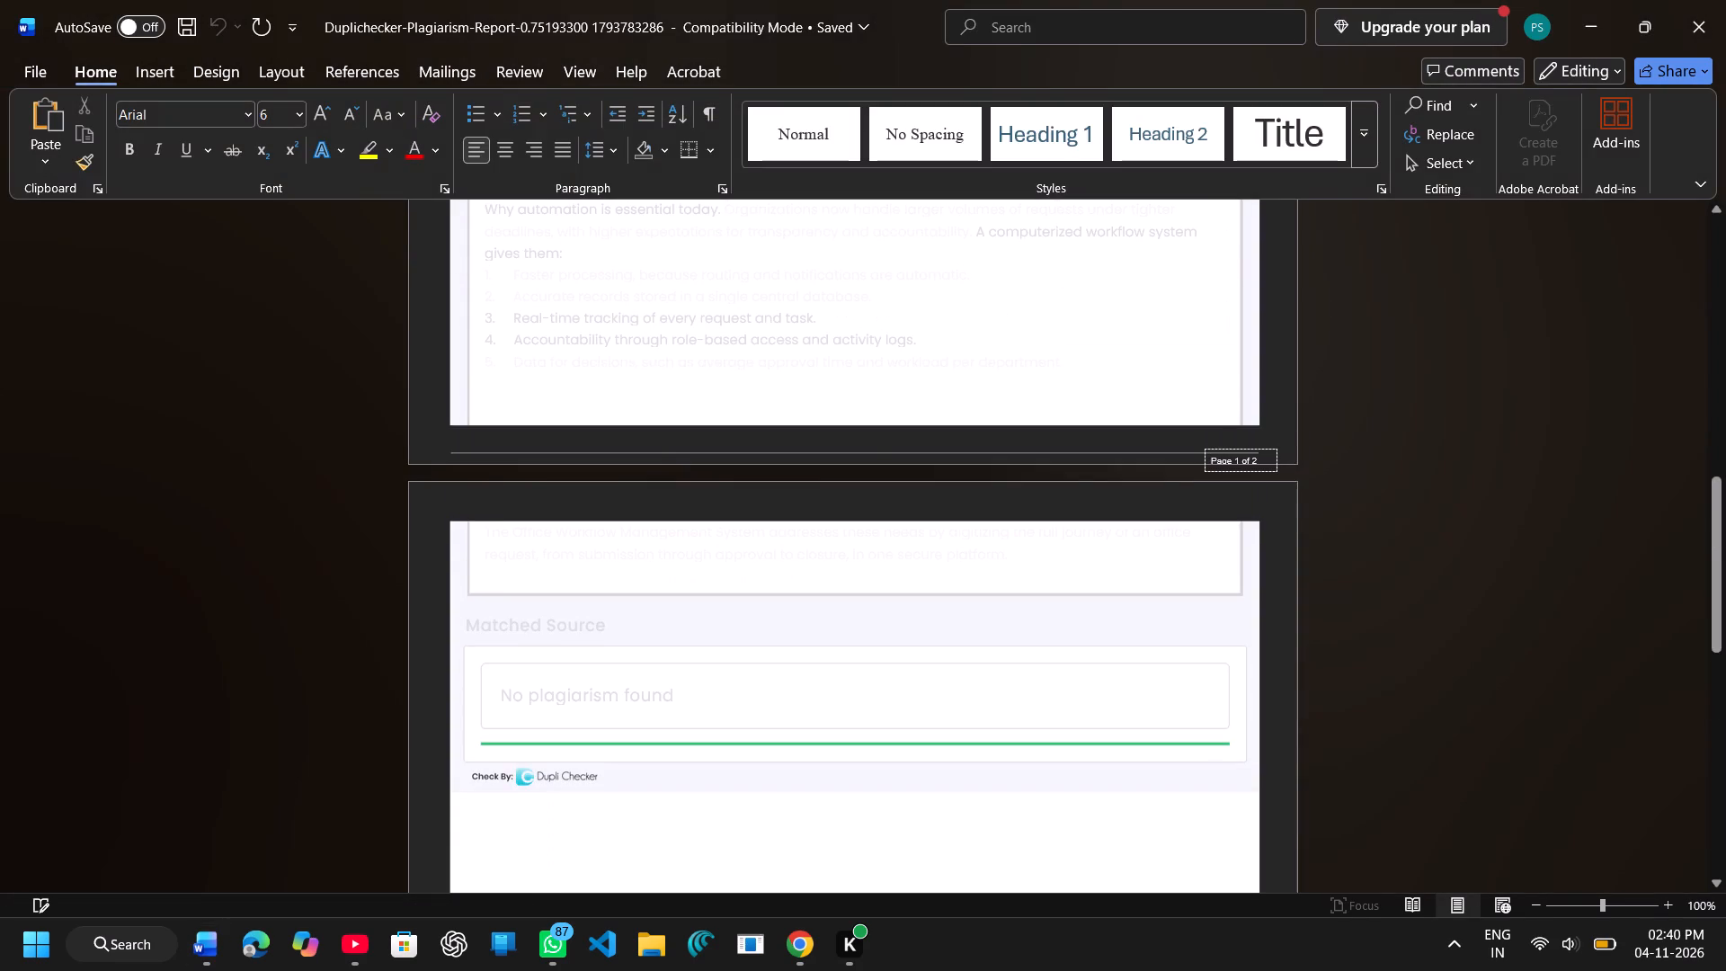
pyautogui.scroll(2, 792, 343)
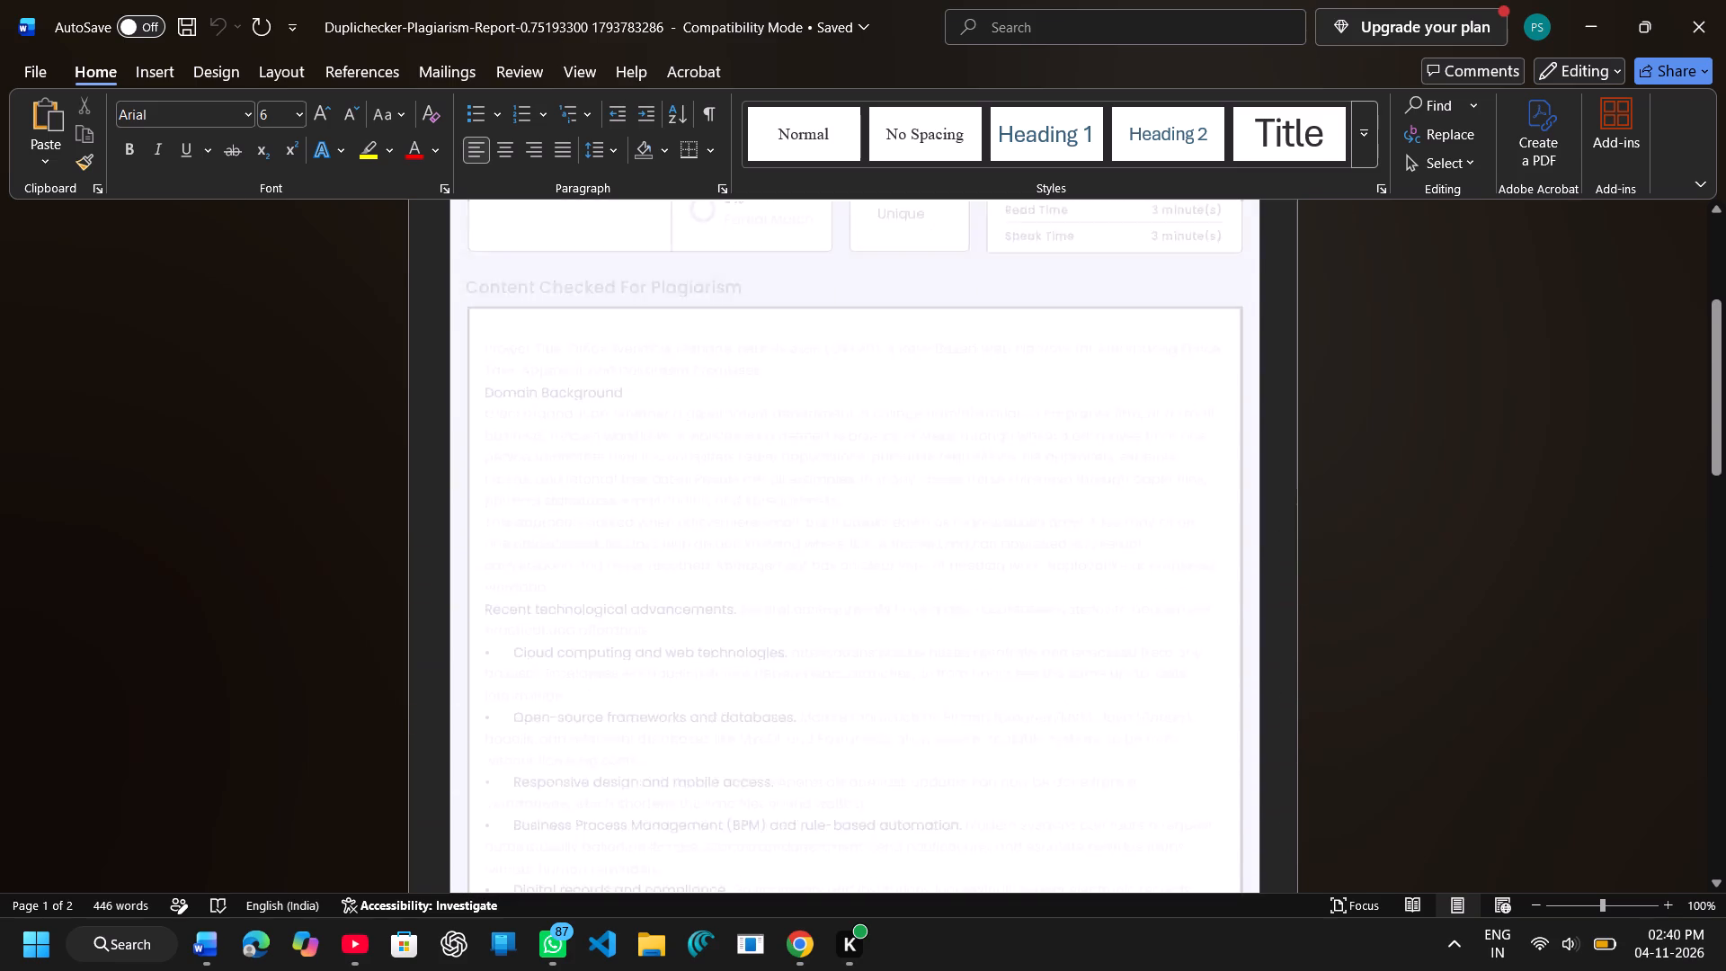
pyautogui.scroll(3, 792, 343)
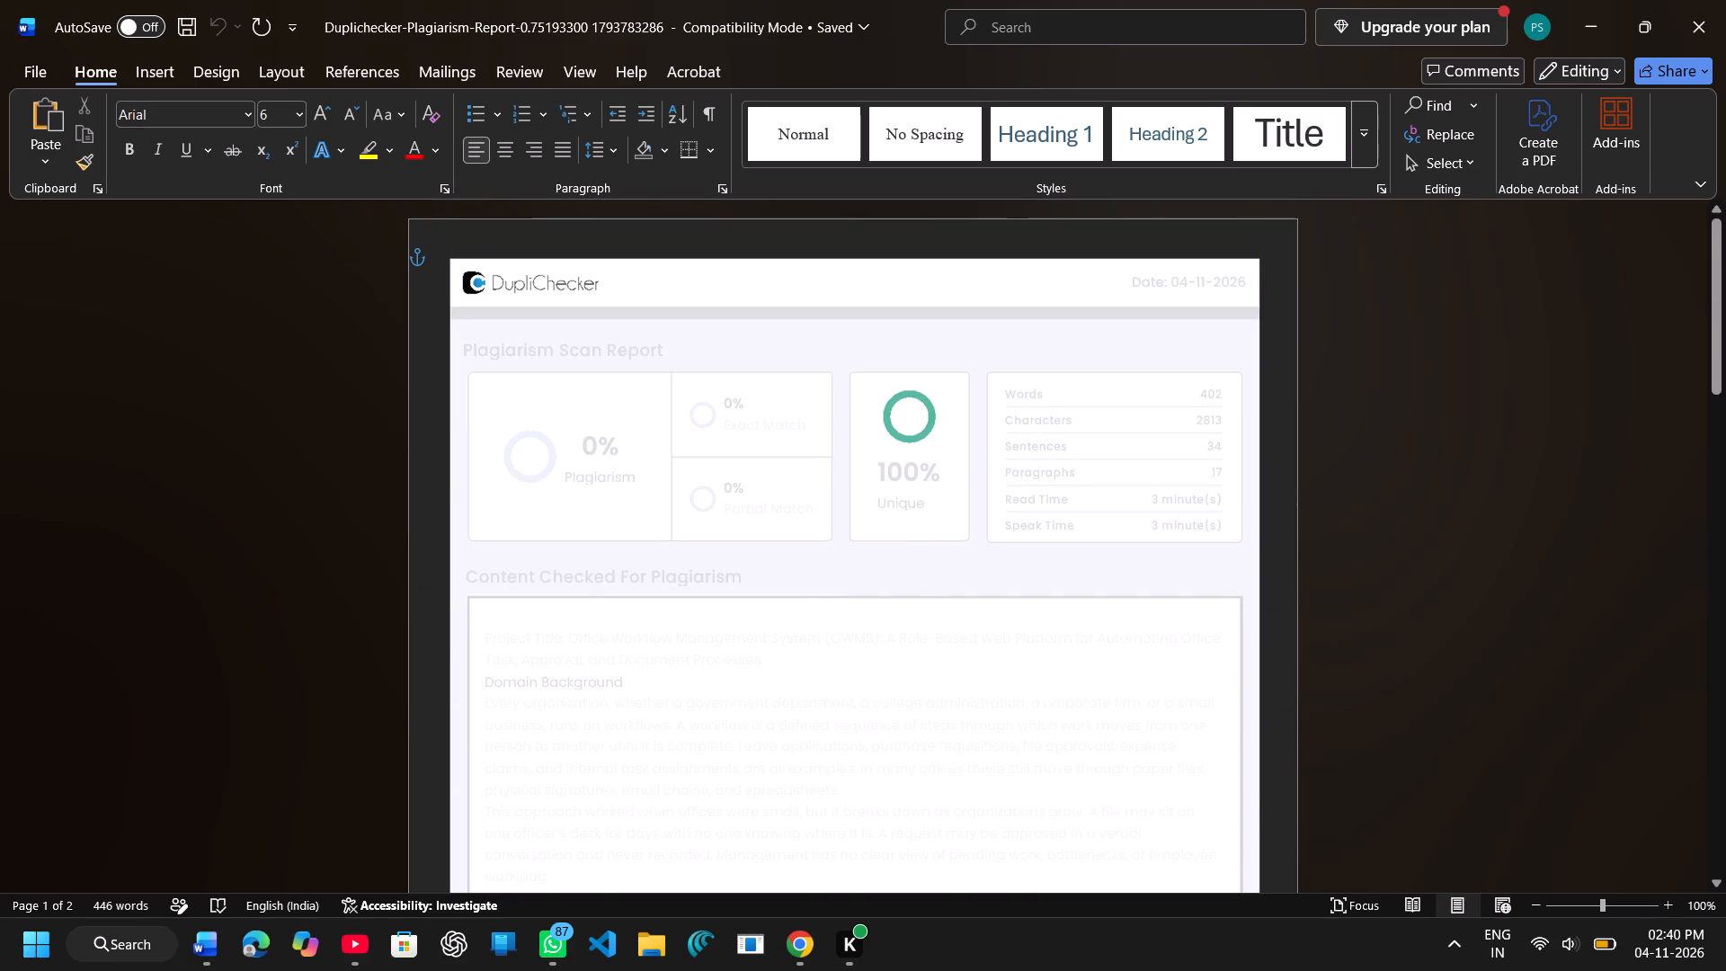
pyautogui.scroll(-1, 745, 454)
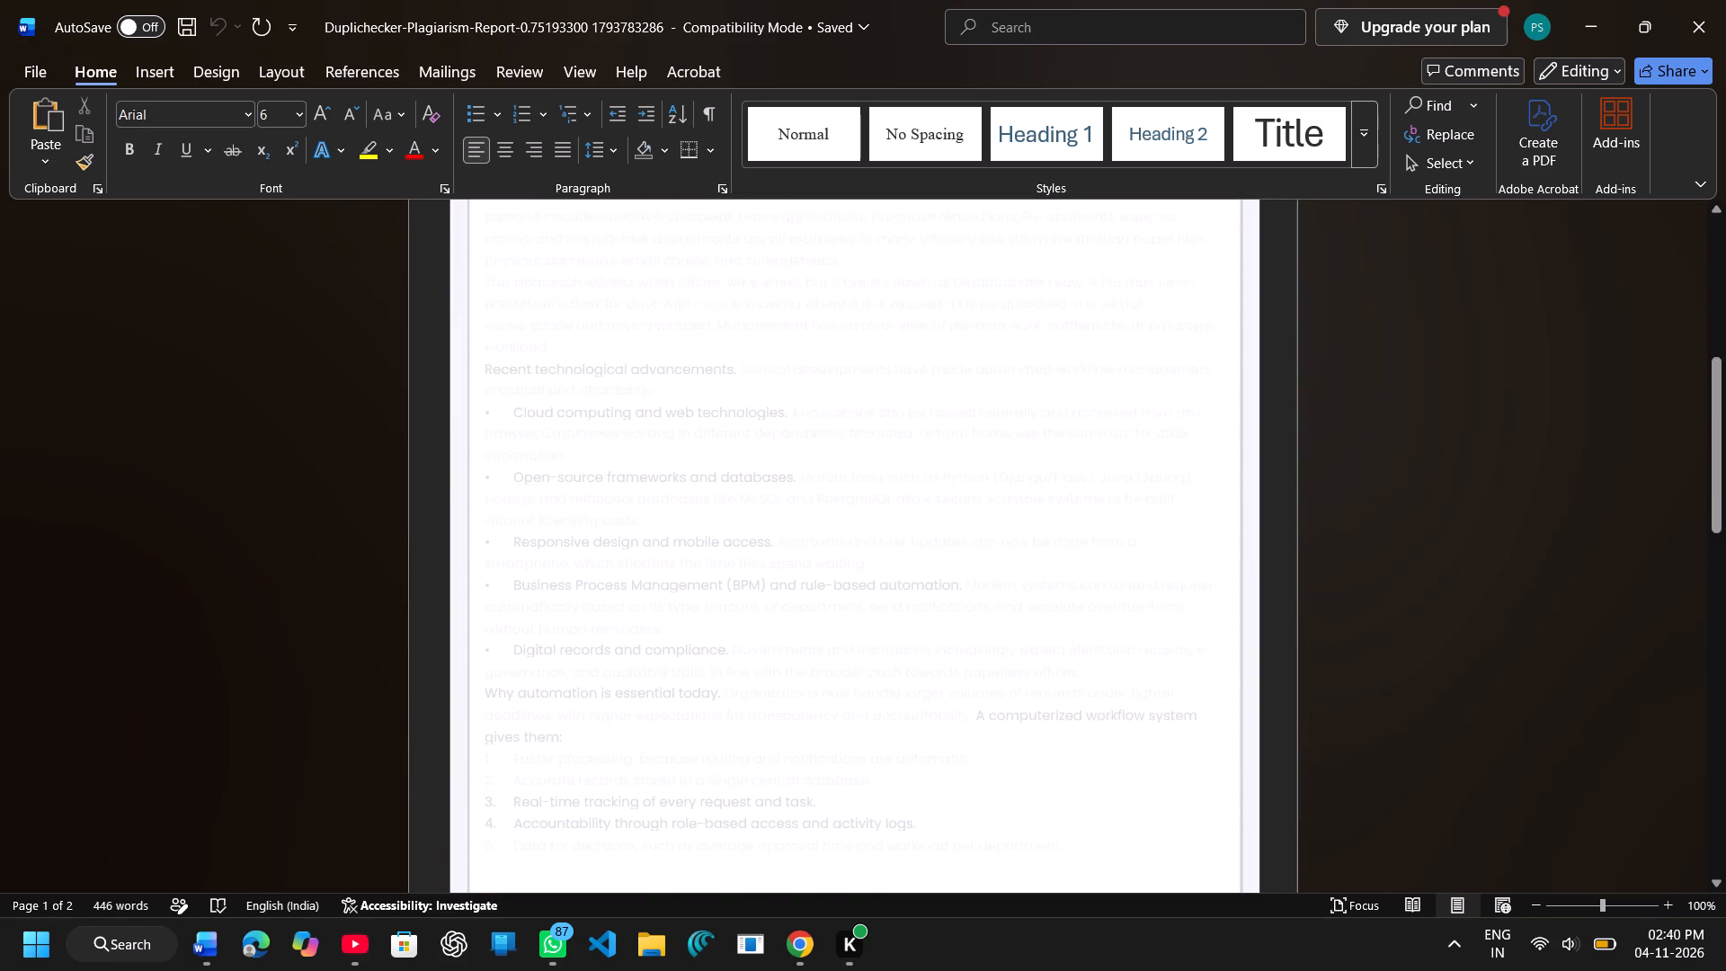
pyautogui.scroll(-2, 745, 454)
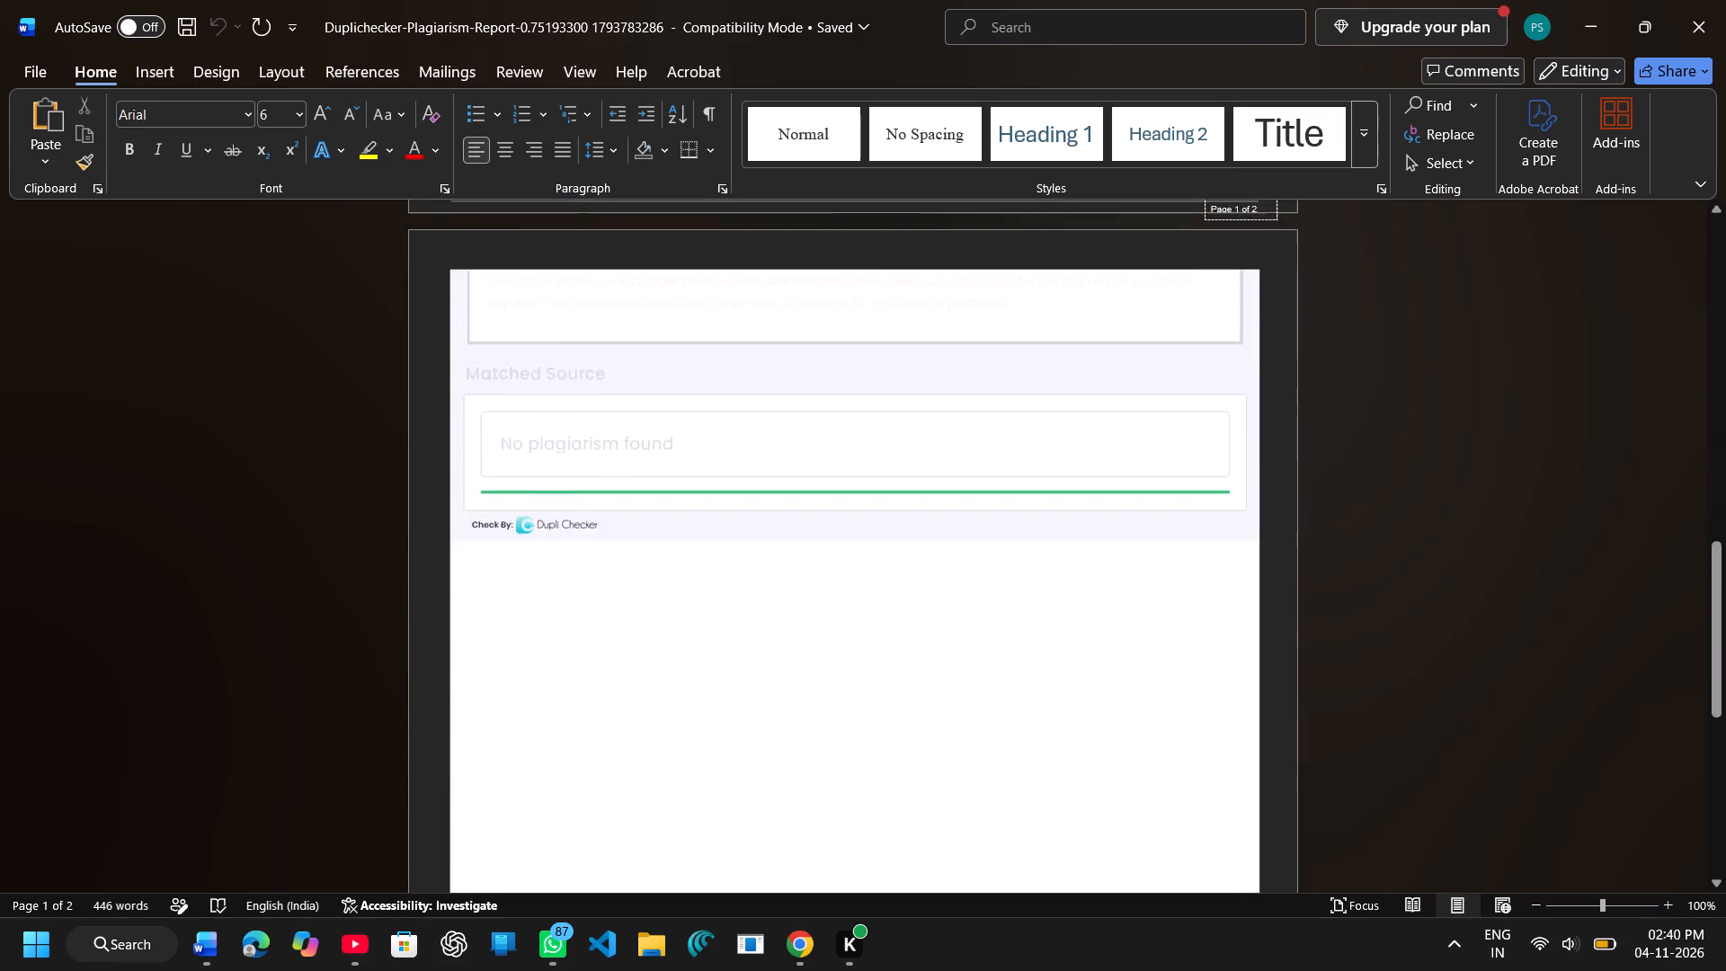
pyautogui.scroll(-1, 745, 454)
pyautogui.scroll(2, 745, 454)
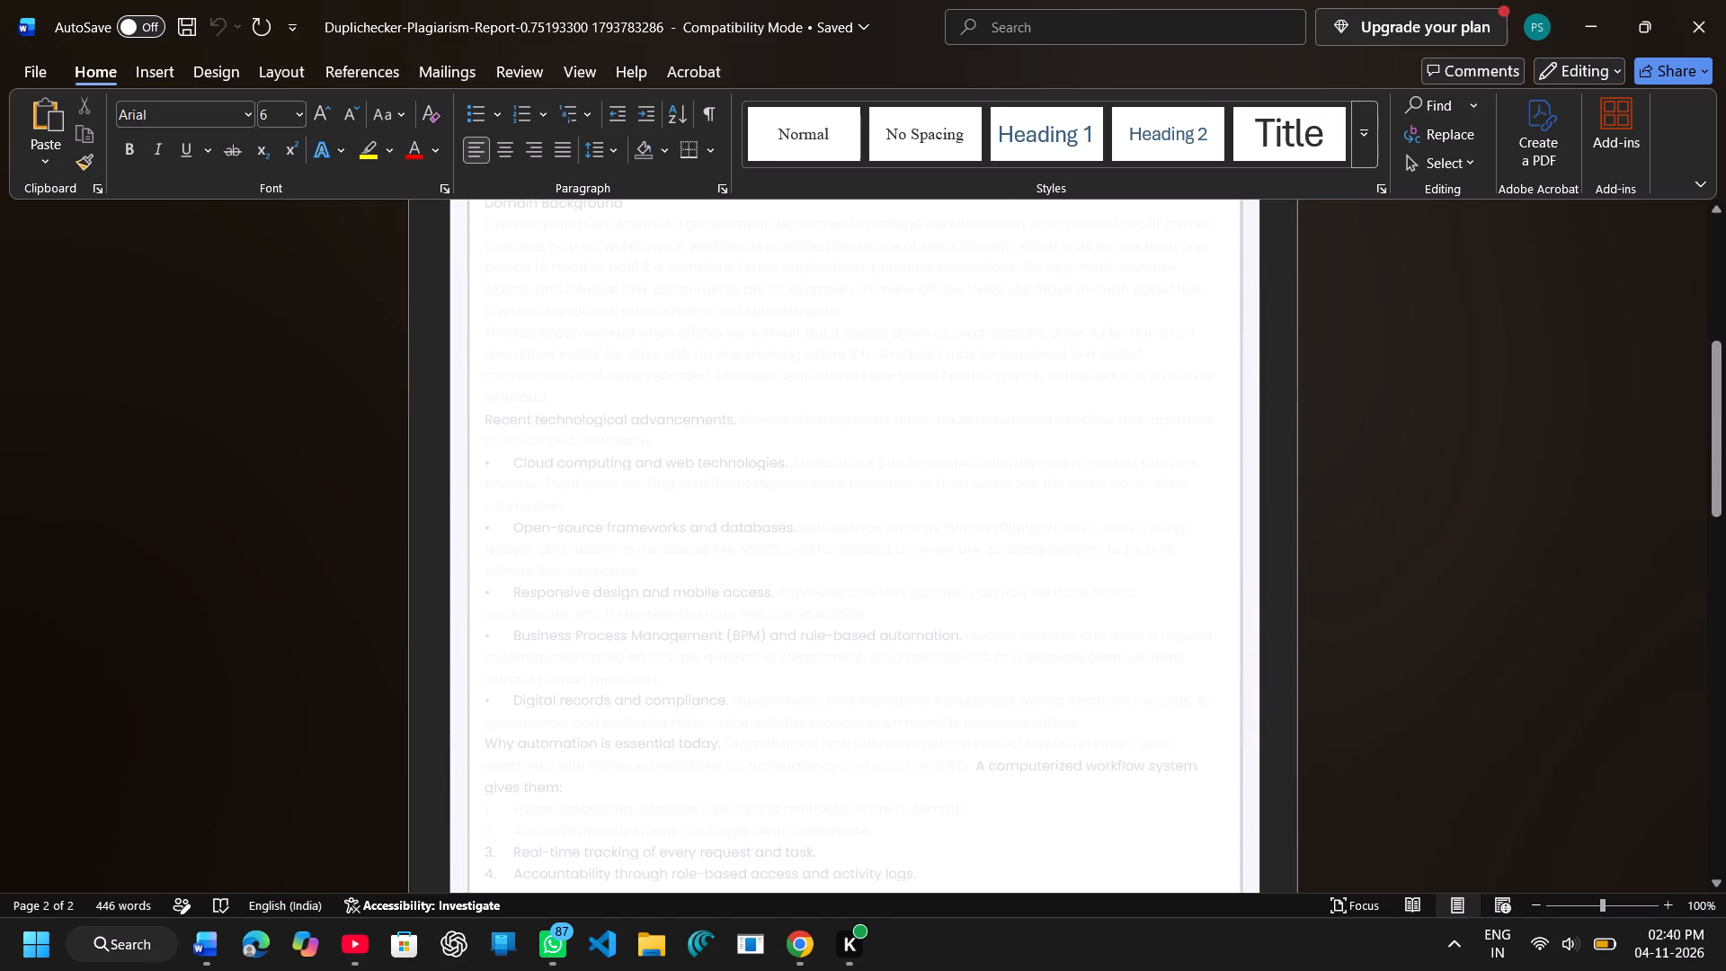
pyautogui.scroll(1, 745, 454)
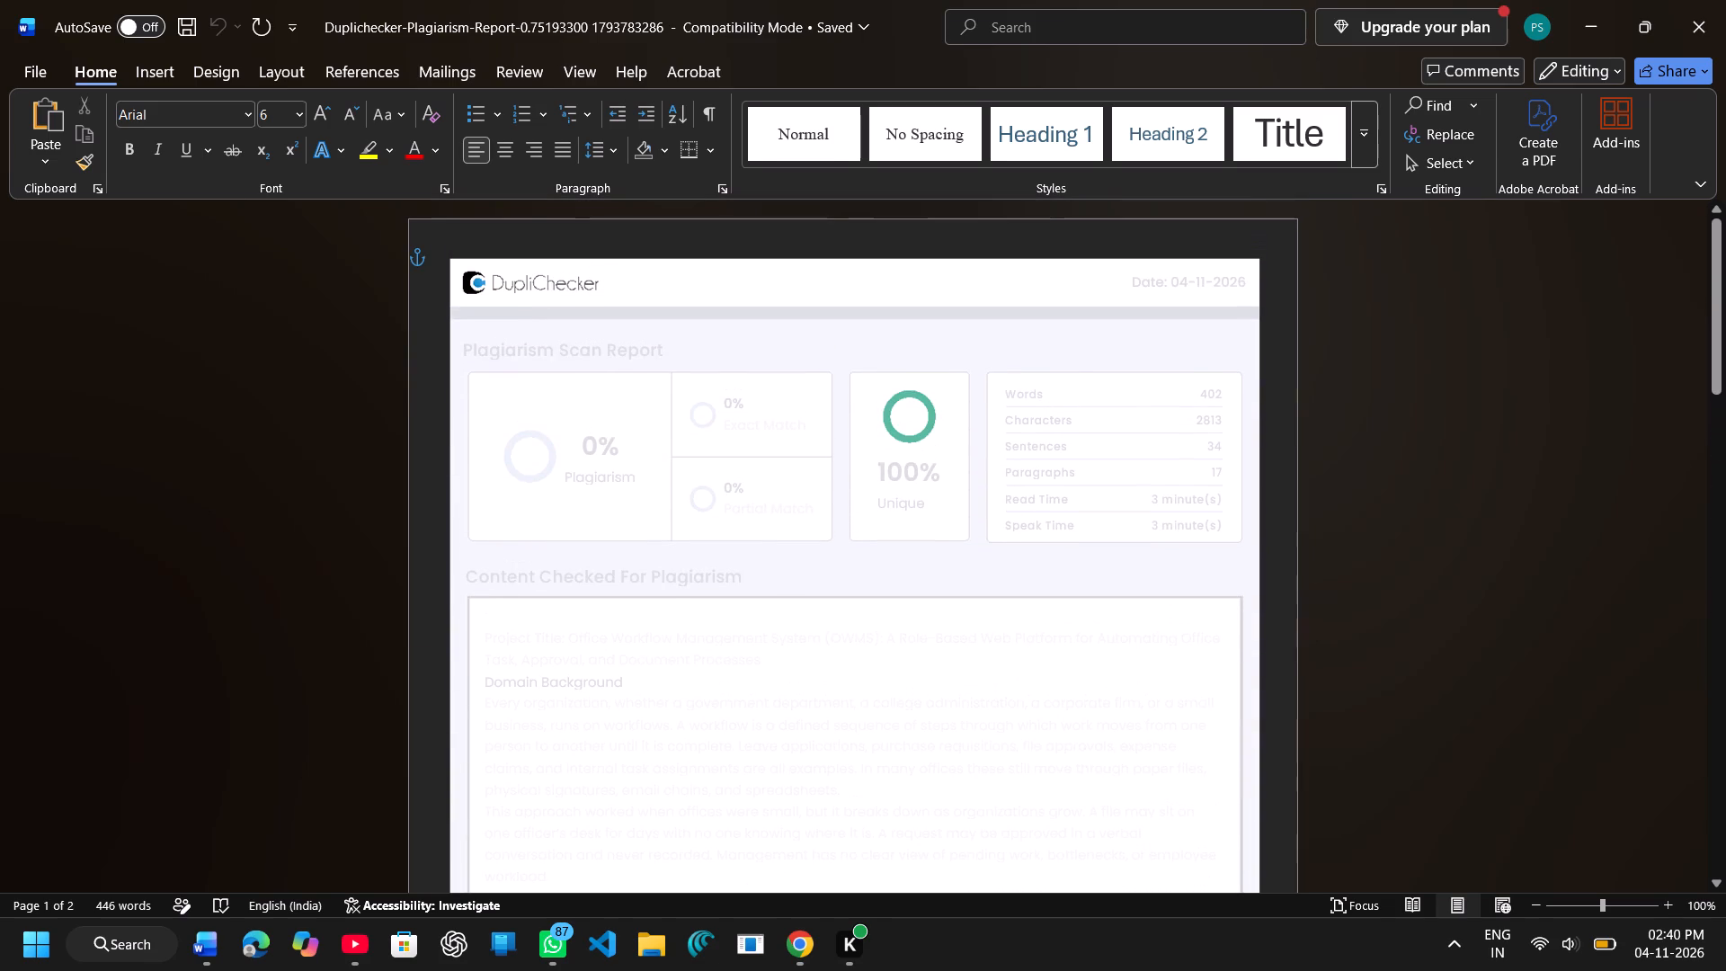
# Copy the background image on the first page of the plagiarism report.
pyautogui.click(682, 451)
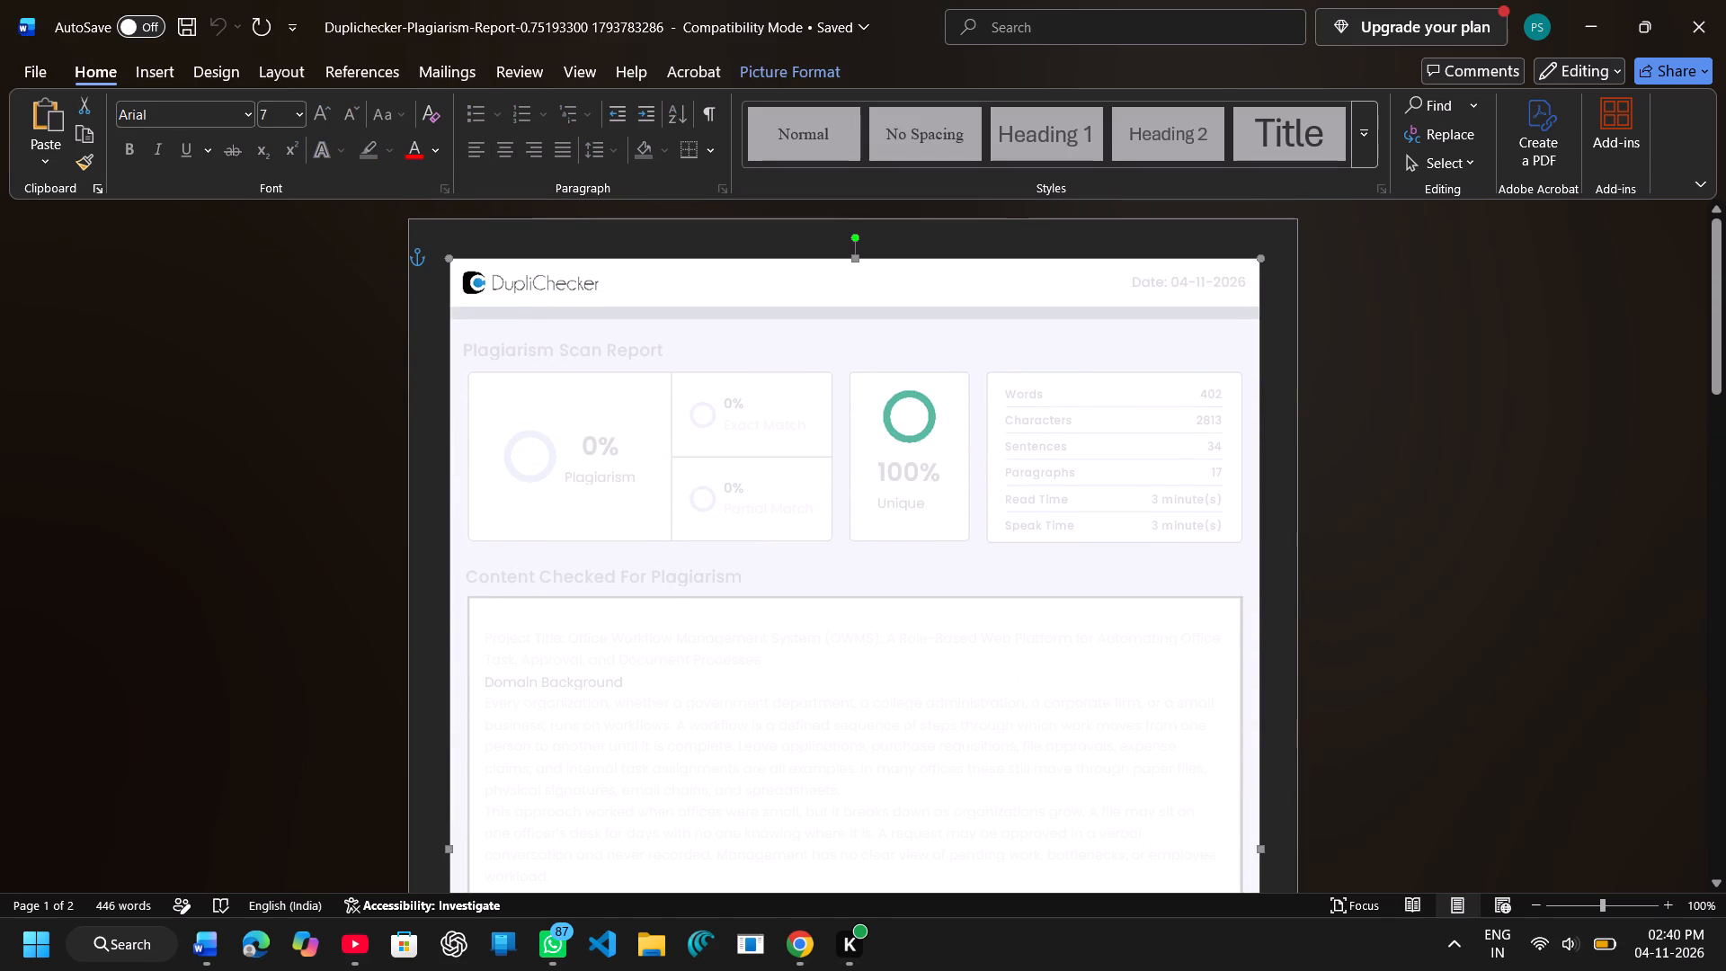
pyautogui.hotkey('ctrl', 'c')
# Shift the background image slightly on the first page of the plagiarism report.
pyautogui.moveTo(470, 281); pyautogui.dragTo(446, 262)
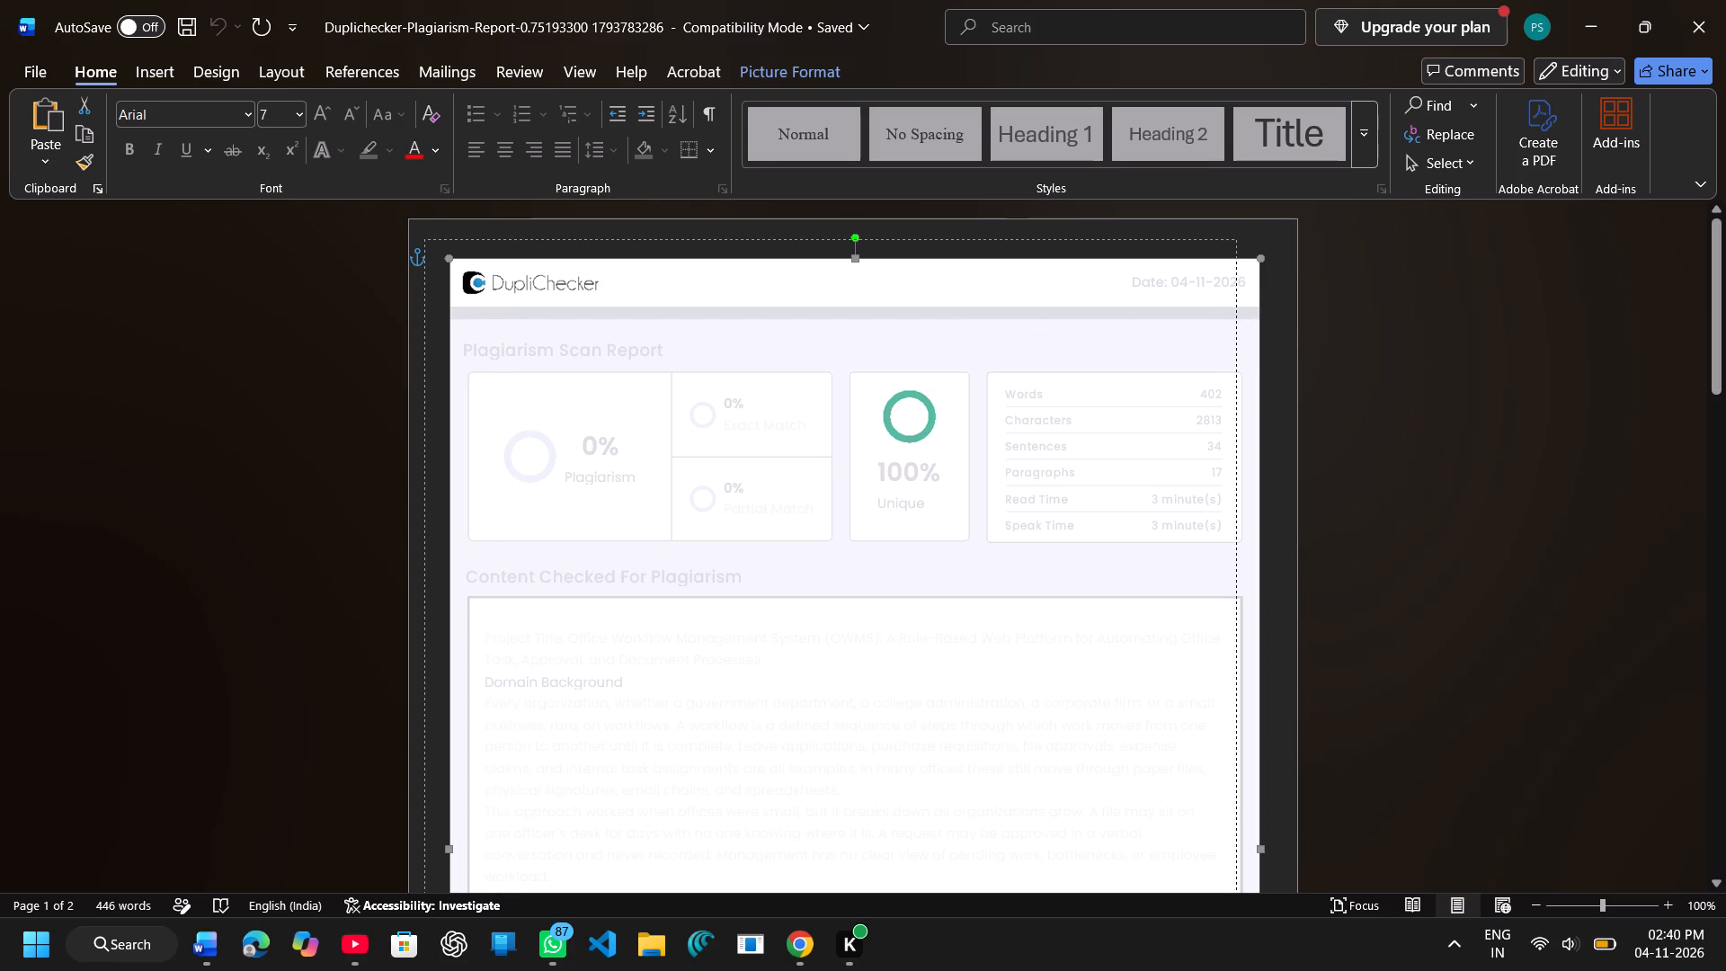
pyautogui.moveTo(446, 262); pyautogui.dragTo(449, 261)
pyautogui.moveTo(527, 307); pyautogui.dragTo(552, 333)
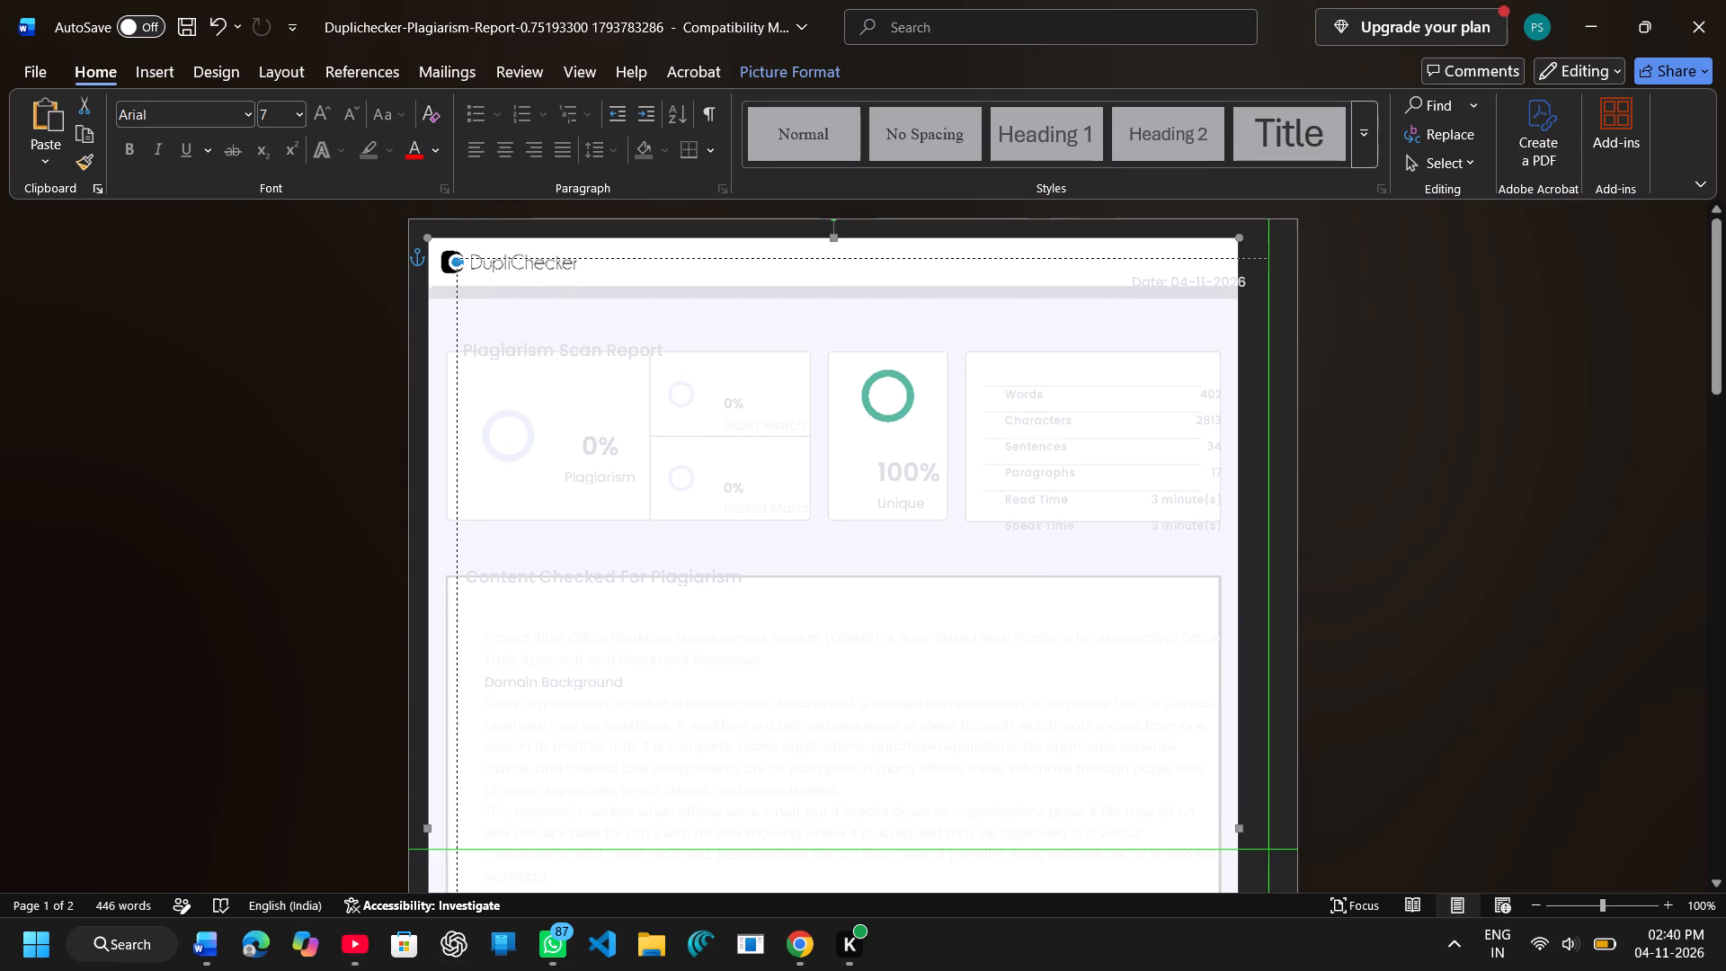
pyautogui.click(692, 342)
pyautogui.click(683, 394)
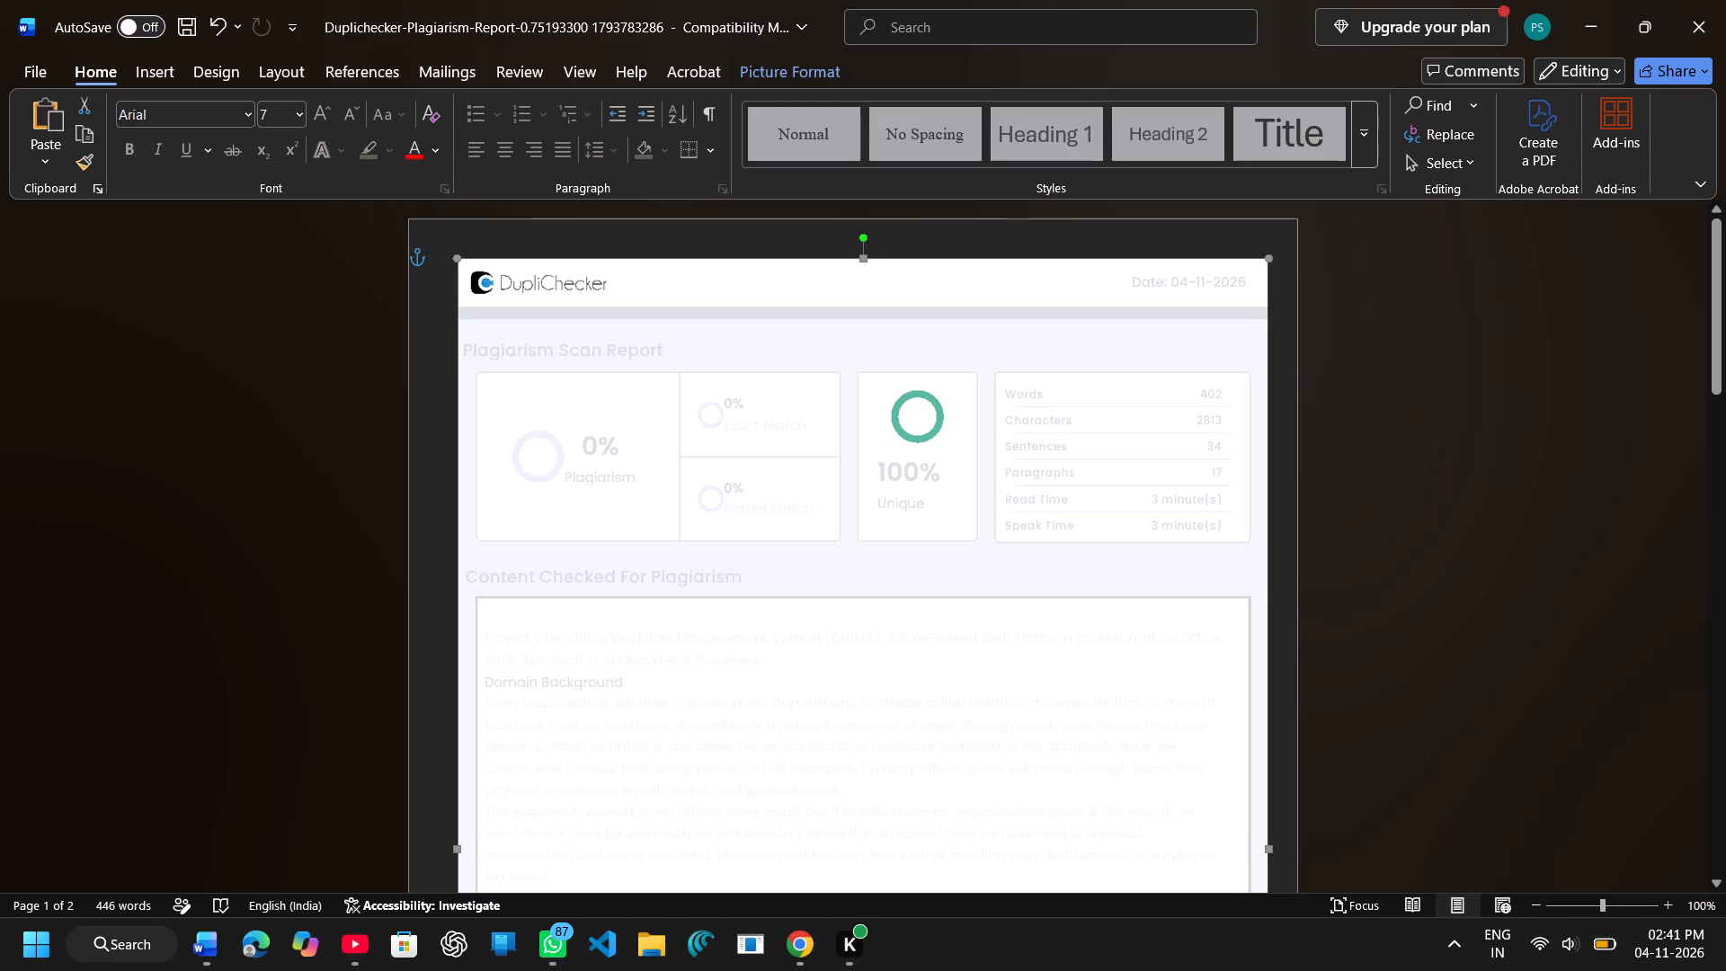
pyautogui.moveTo(494, 294); pyautogui.dragTo(482, 292)
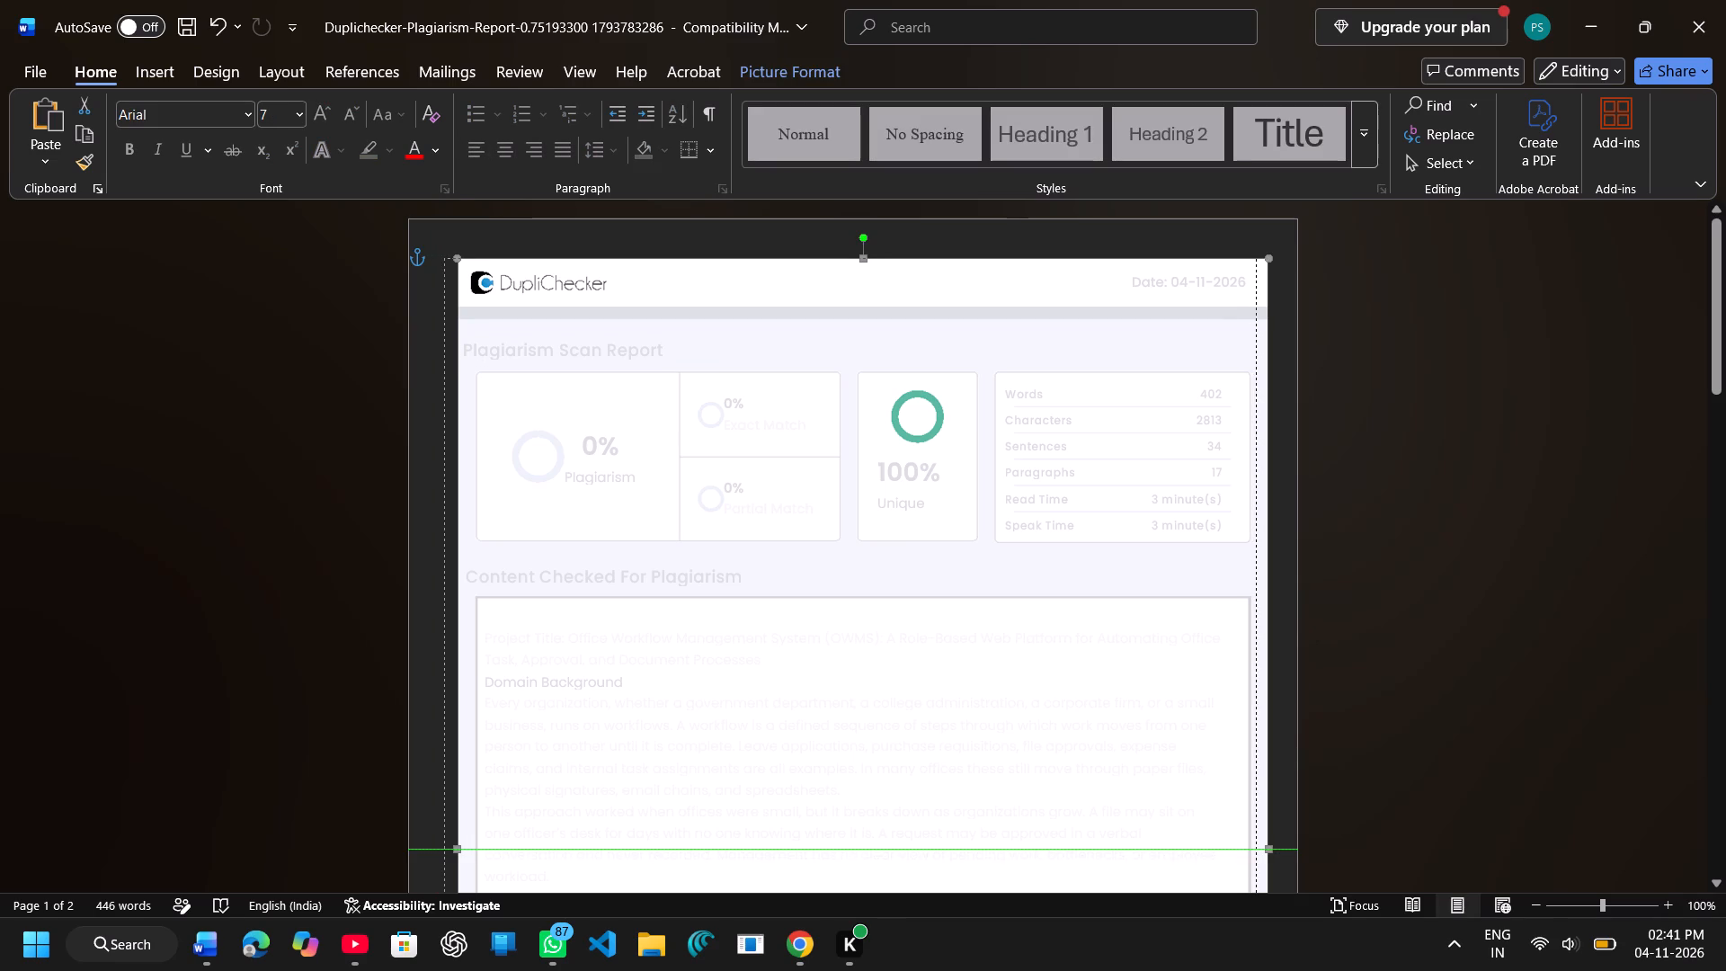
pyautogui.moveTo(482, 292); pyautogui.dragTo(482, 294)
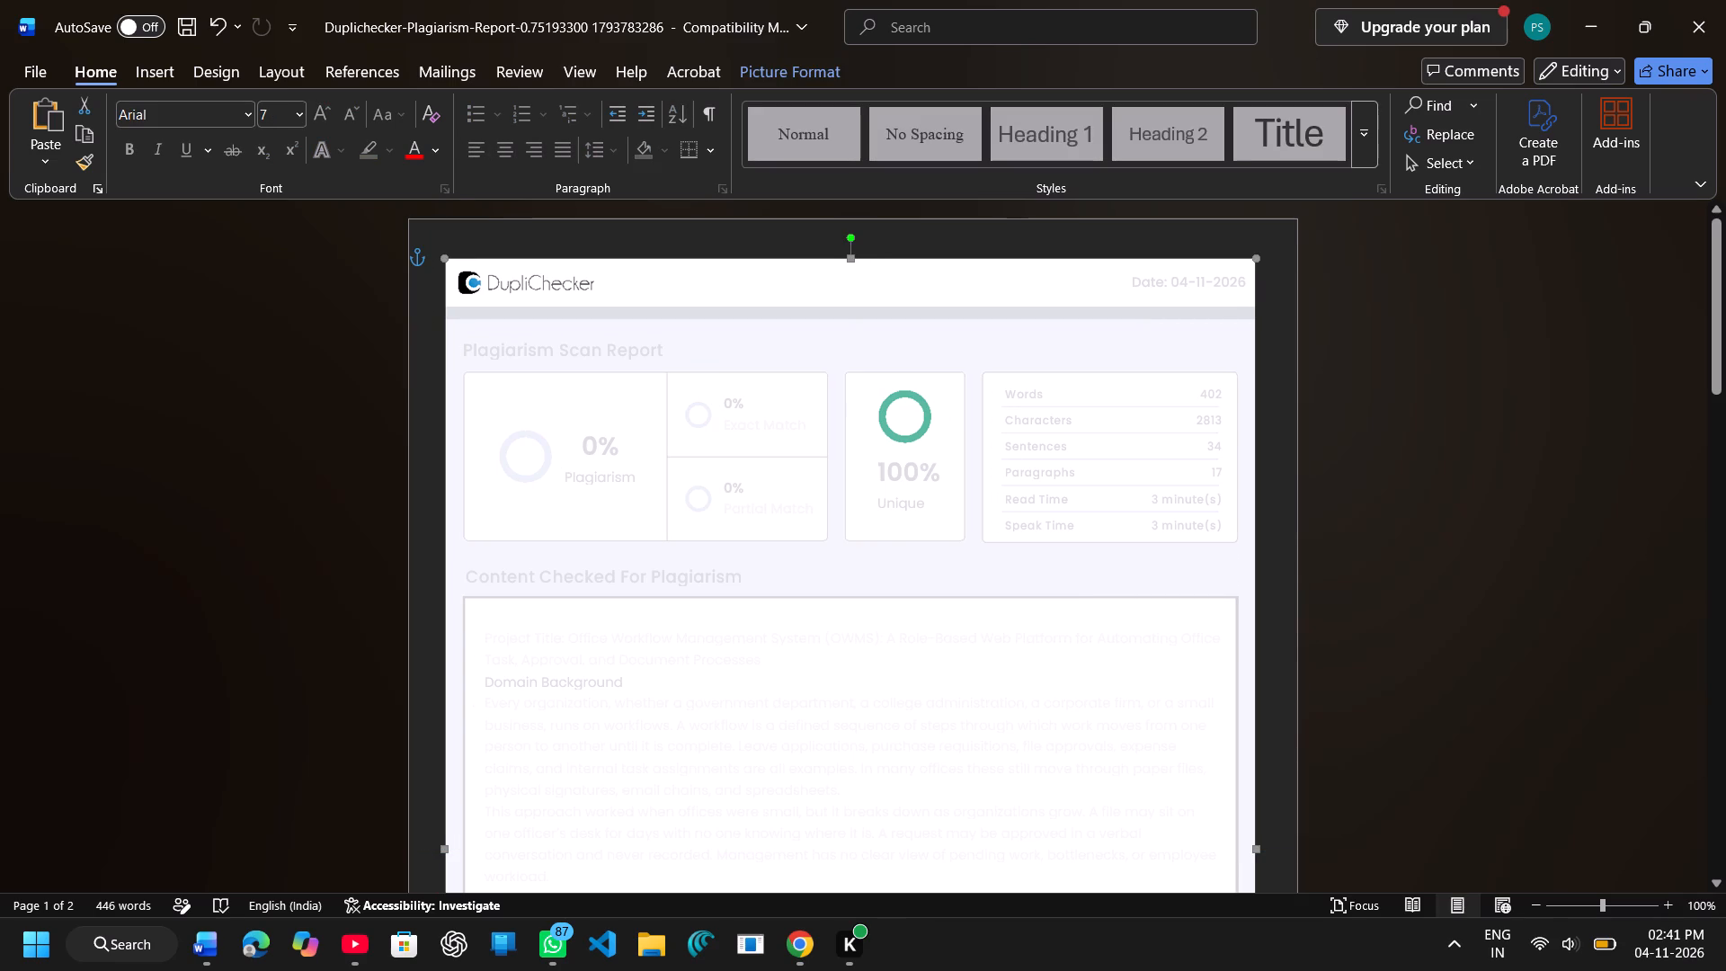
# Copy the report's first-page background image and paste it on the PLAGARIZIM page of the PHOTIK.OFMS document.
pyautogui.moveTo(462, 345); pyautogui.dragTo(556, 334)
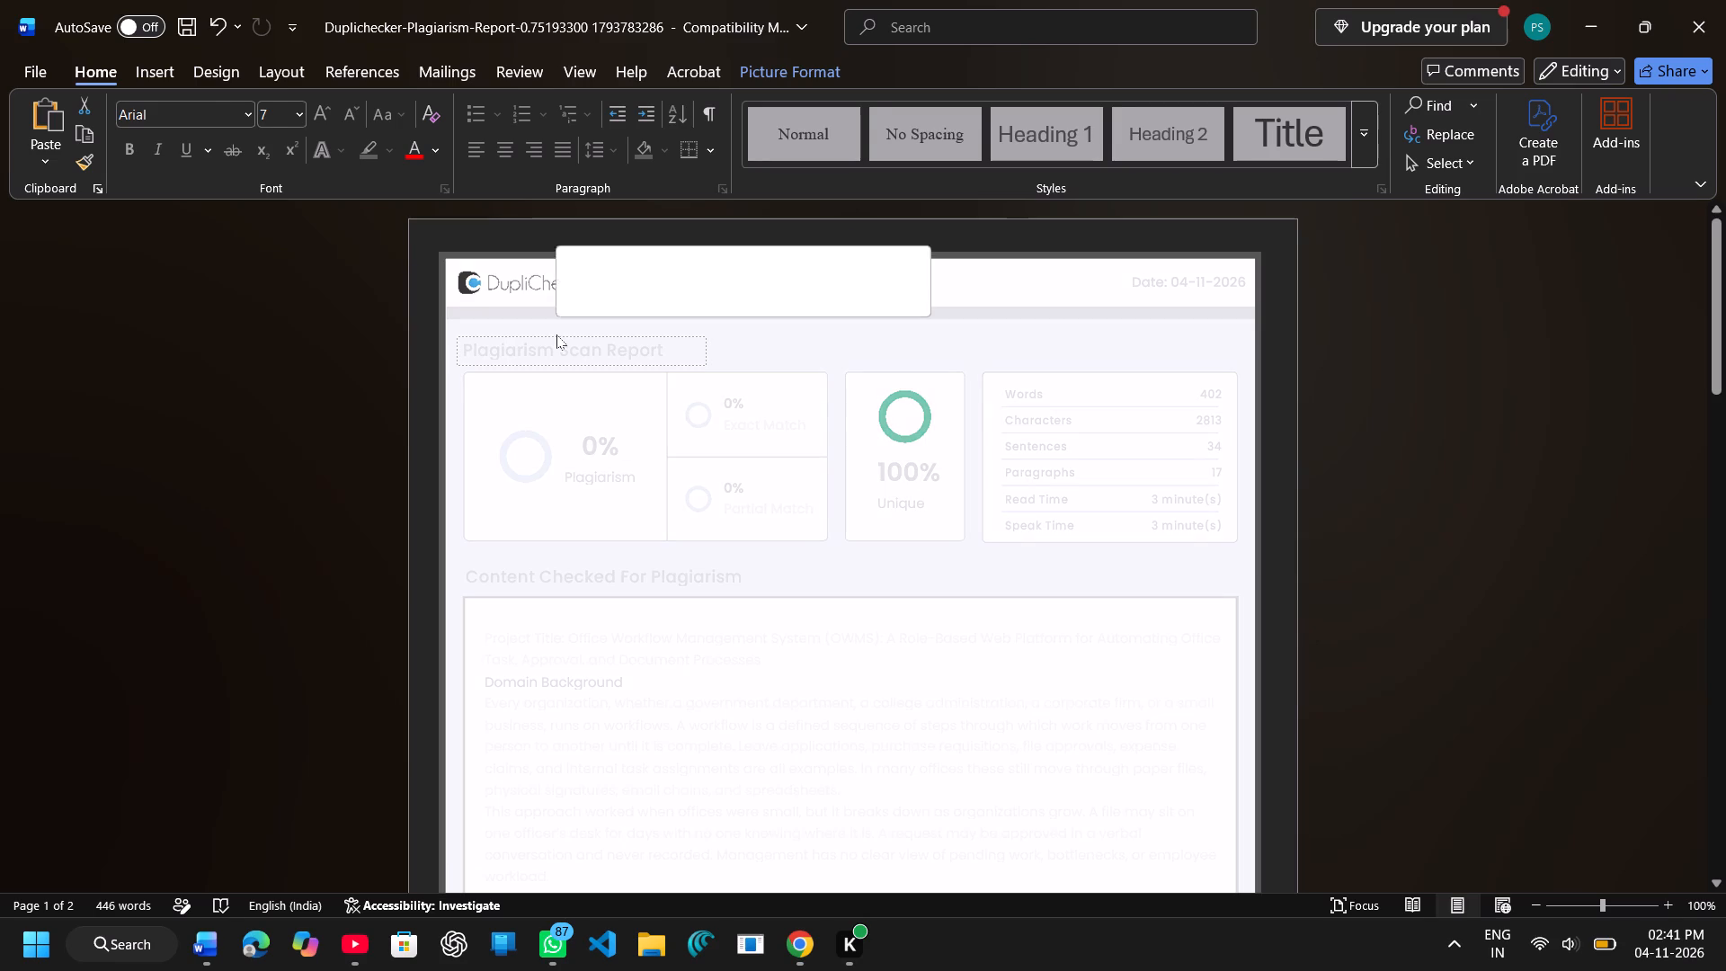
pyautogui.click(556, 334)
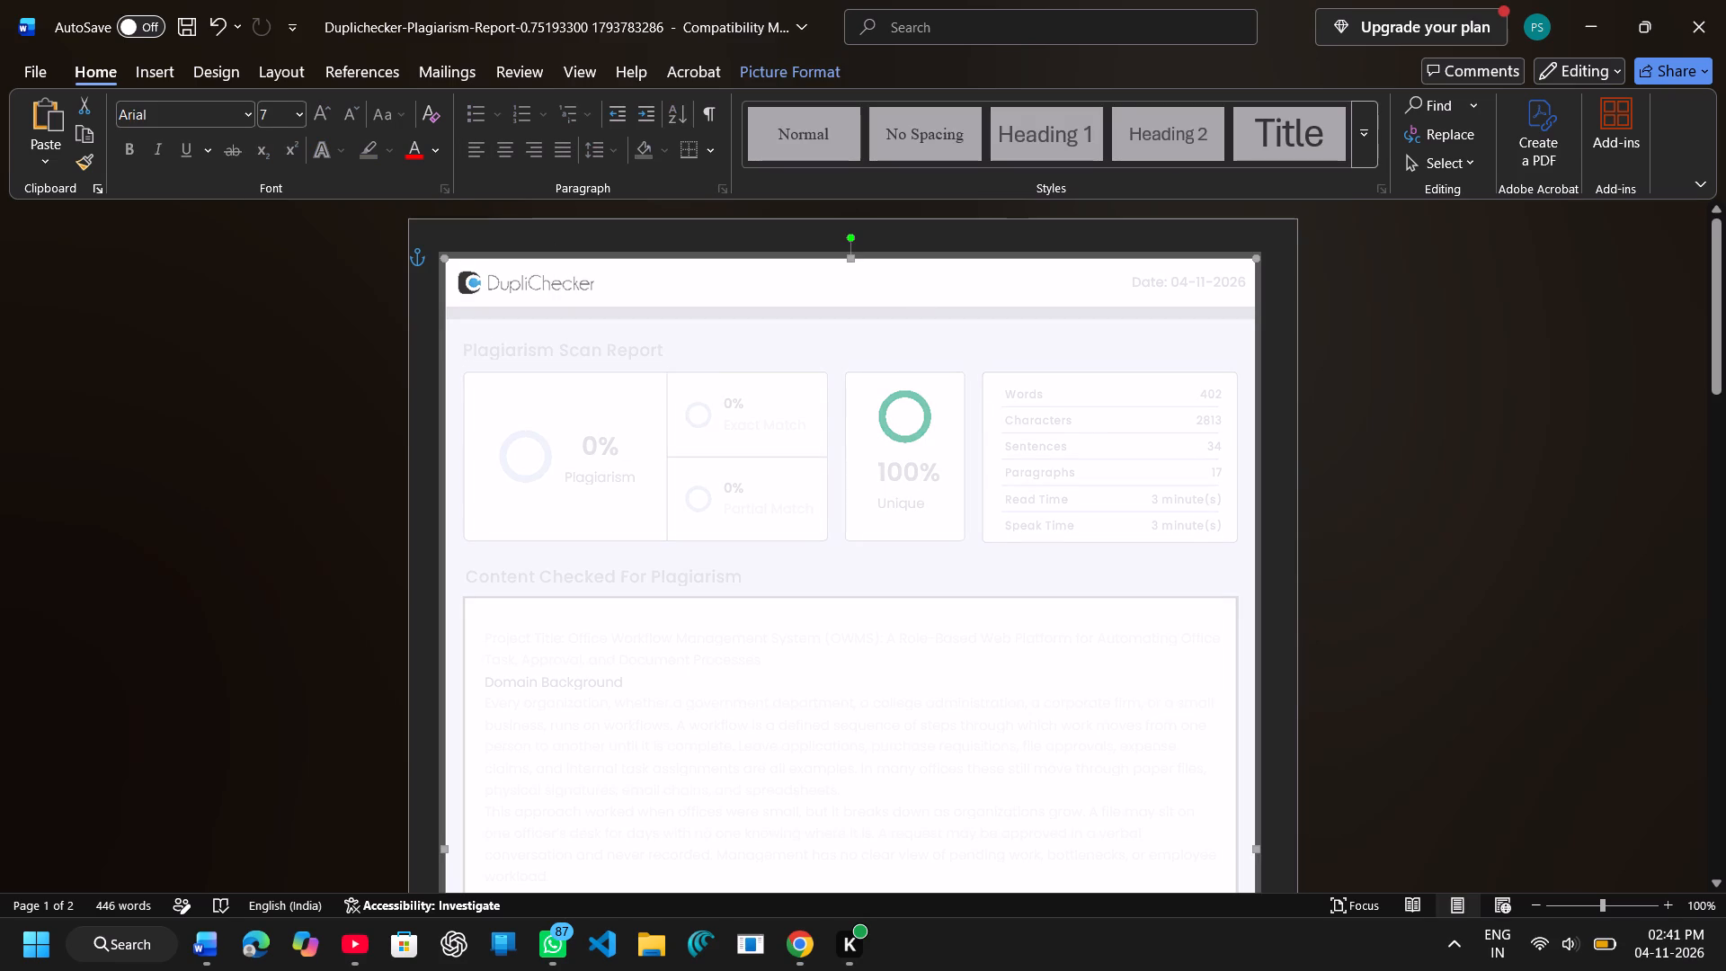
pyautogui.hotkey('ctrl', 'c')
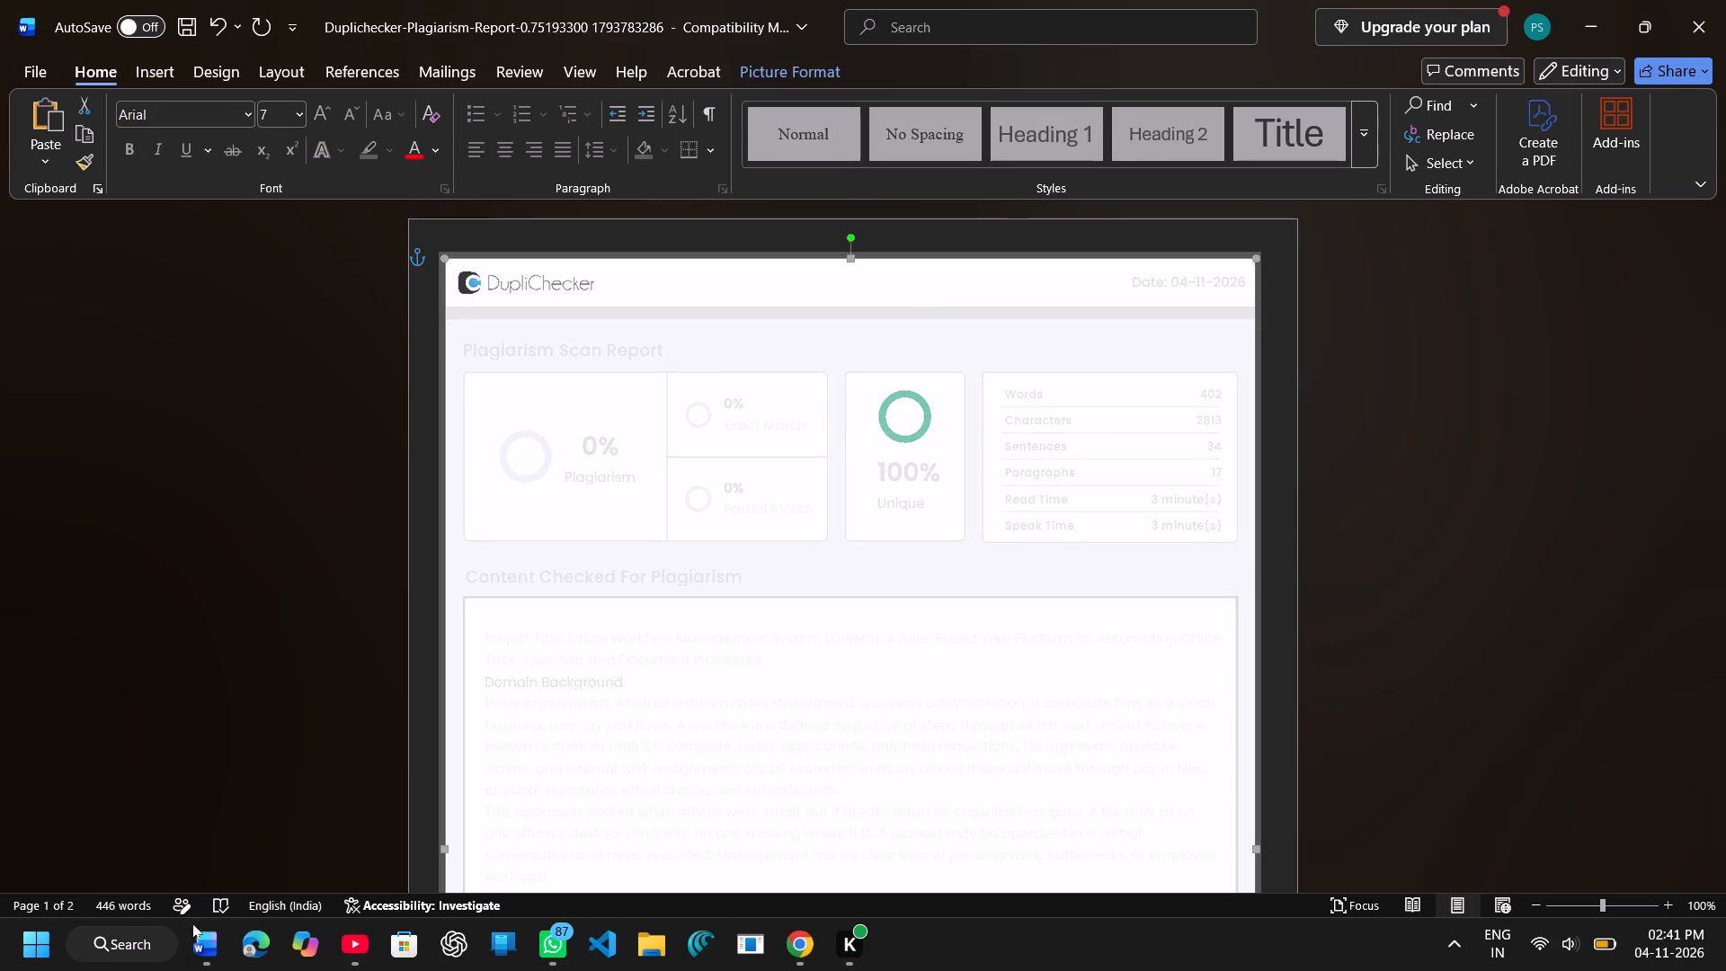
pyautogui.click(176, 859)
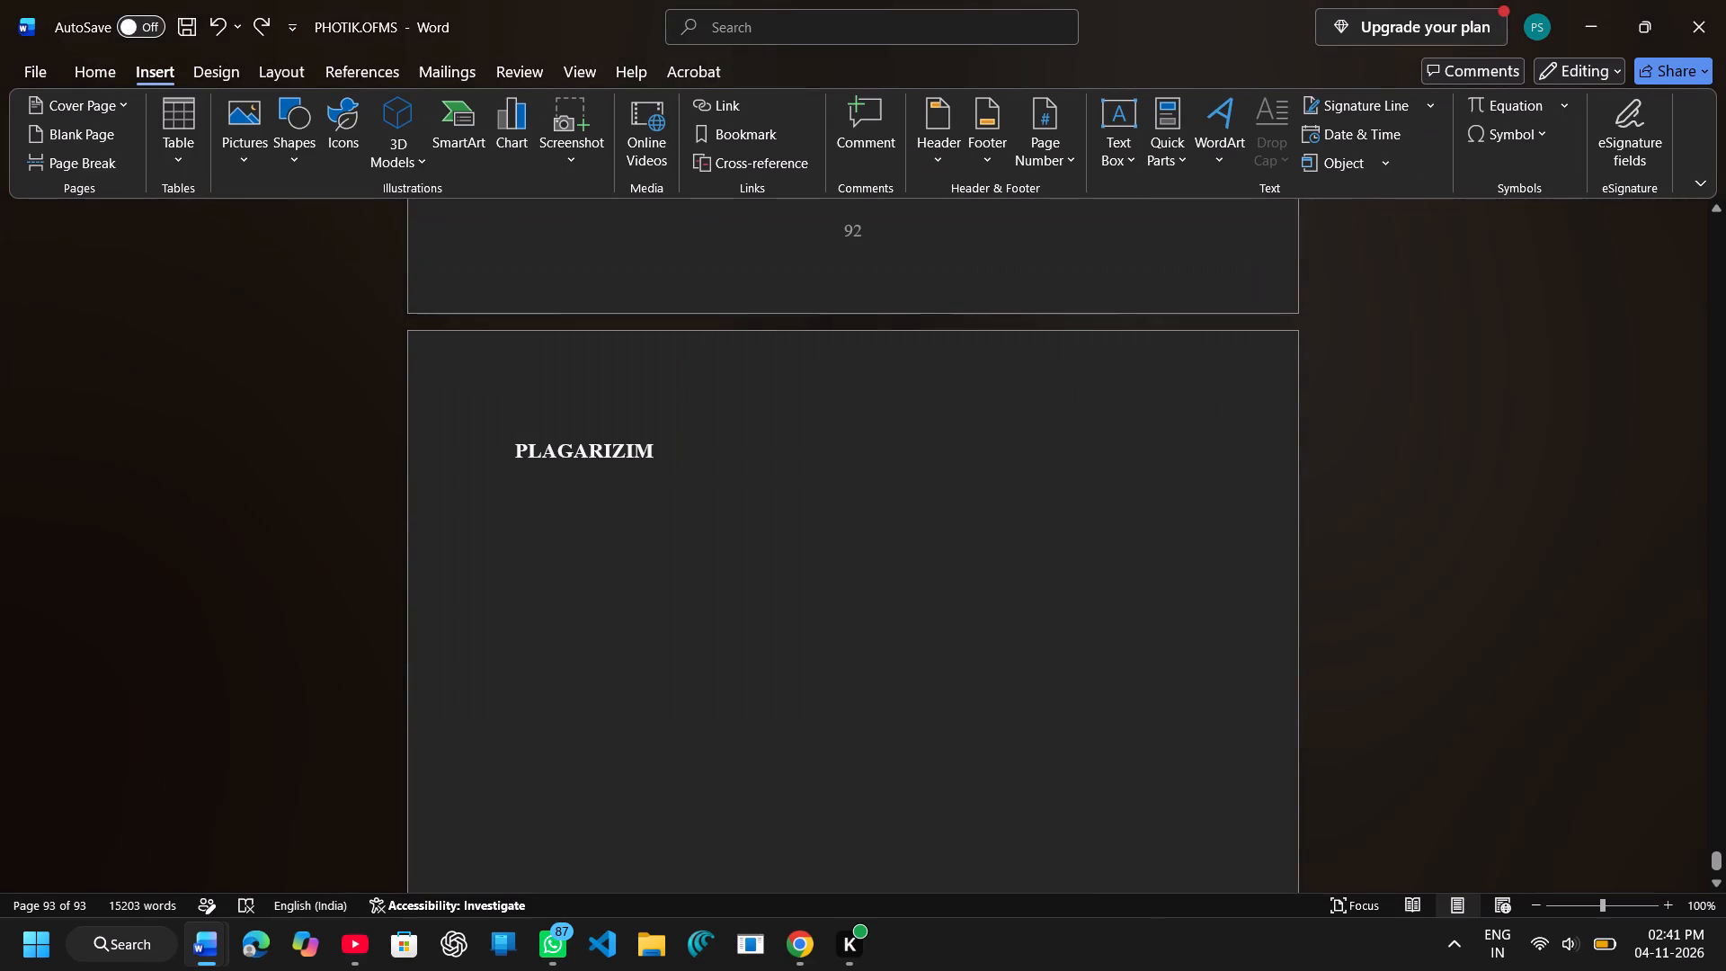
pyautogui.hotkey('ctrl', 'v')
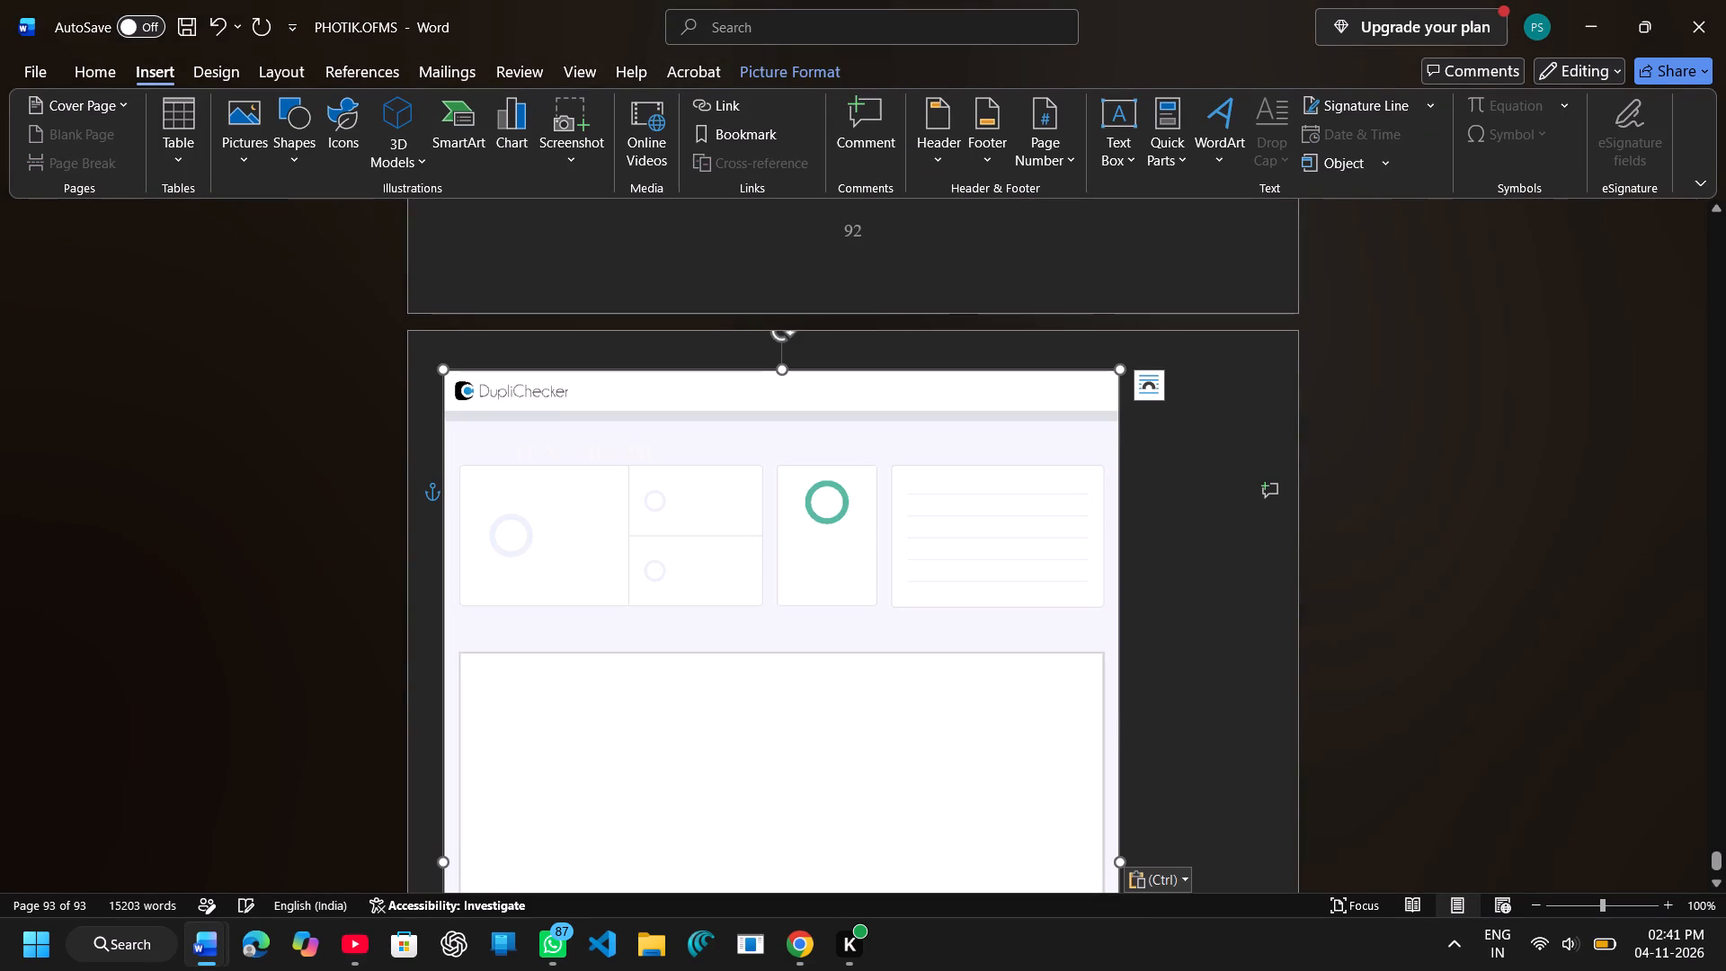
# Check the pages around the pasted DupliChecker image and move the image down to the top margin of page 93.
pyautogui.scroll(1, 466, 673)
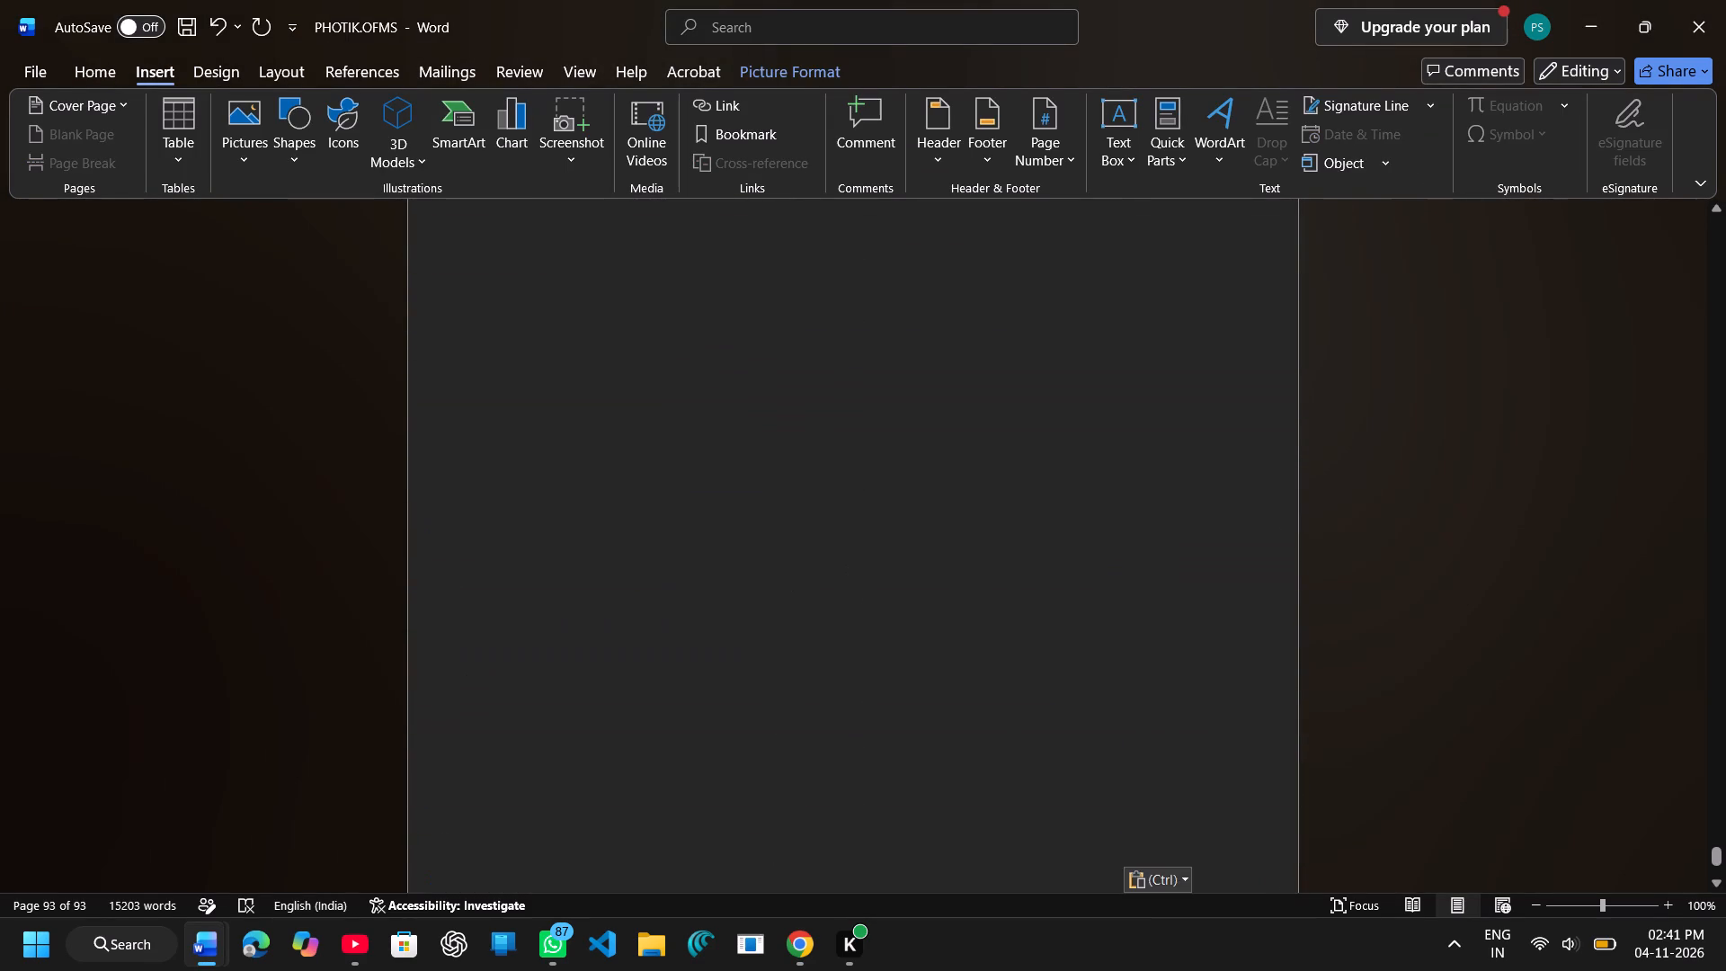
pyautogui.scroll(1, 466, 673)
pyautogui.scroll(-1, 466, 673)
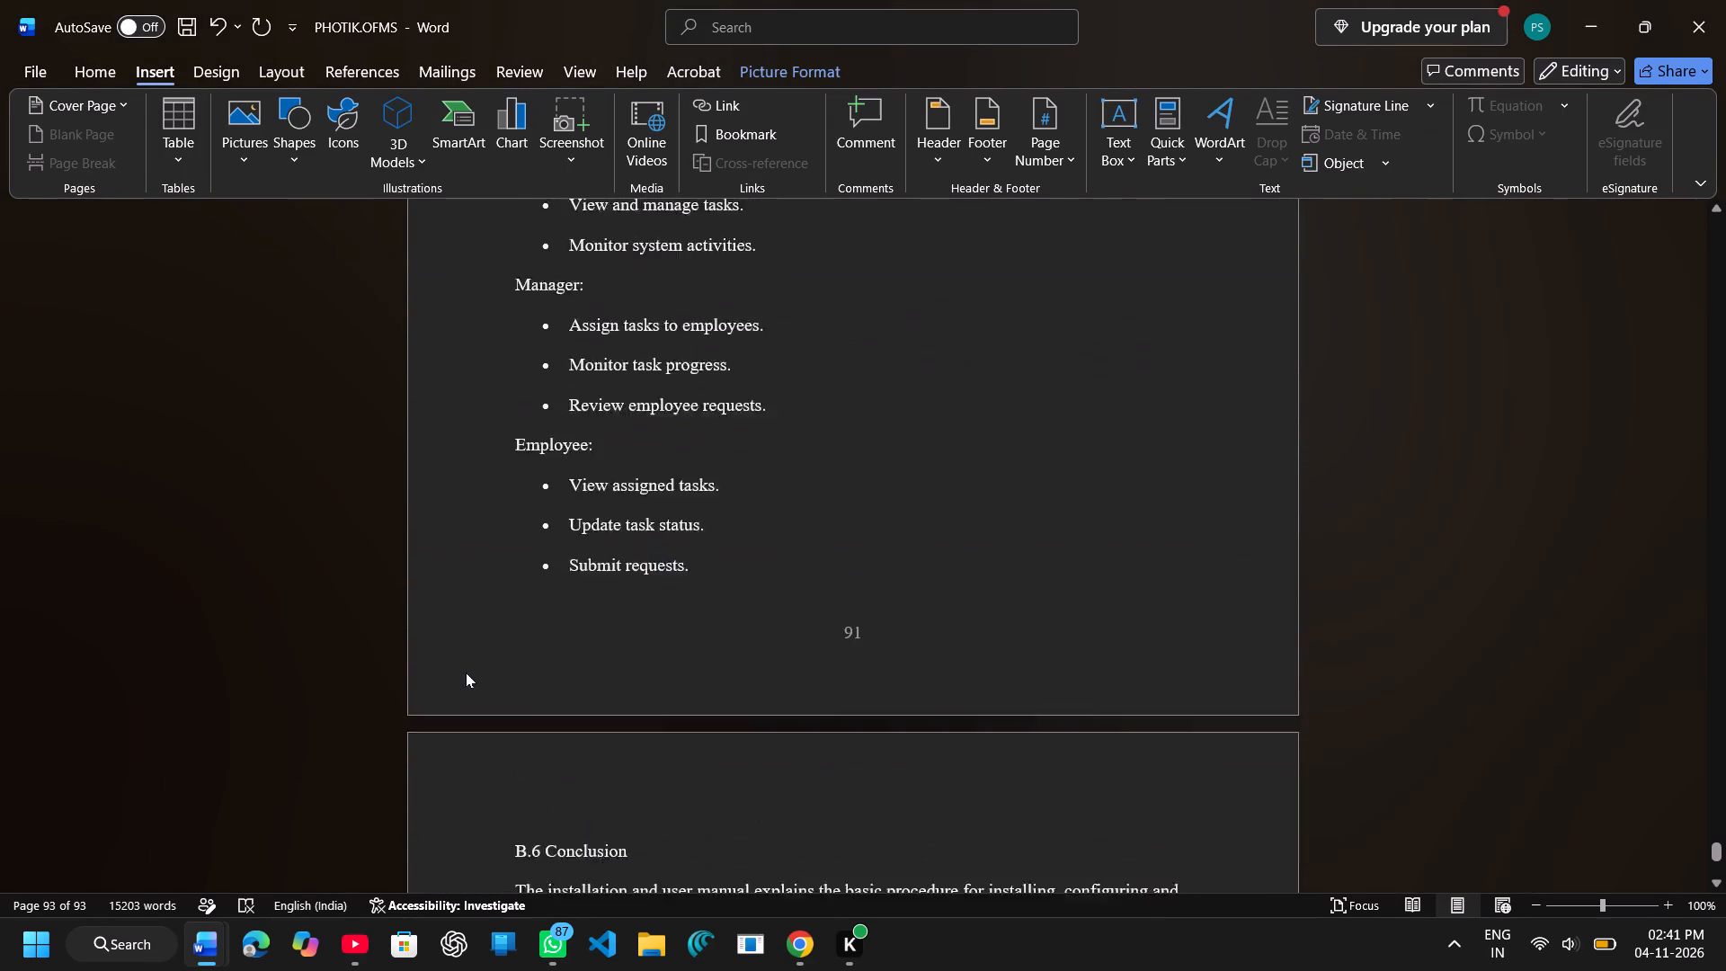
pyautogui.scroll(-2, 466, 673)
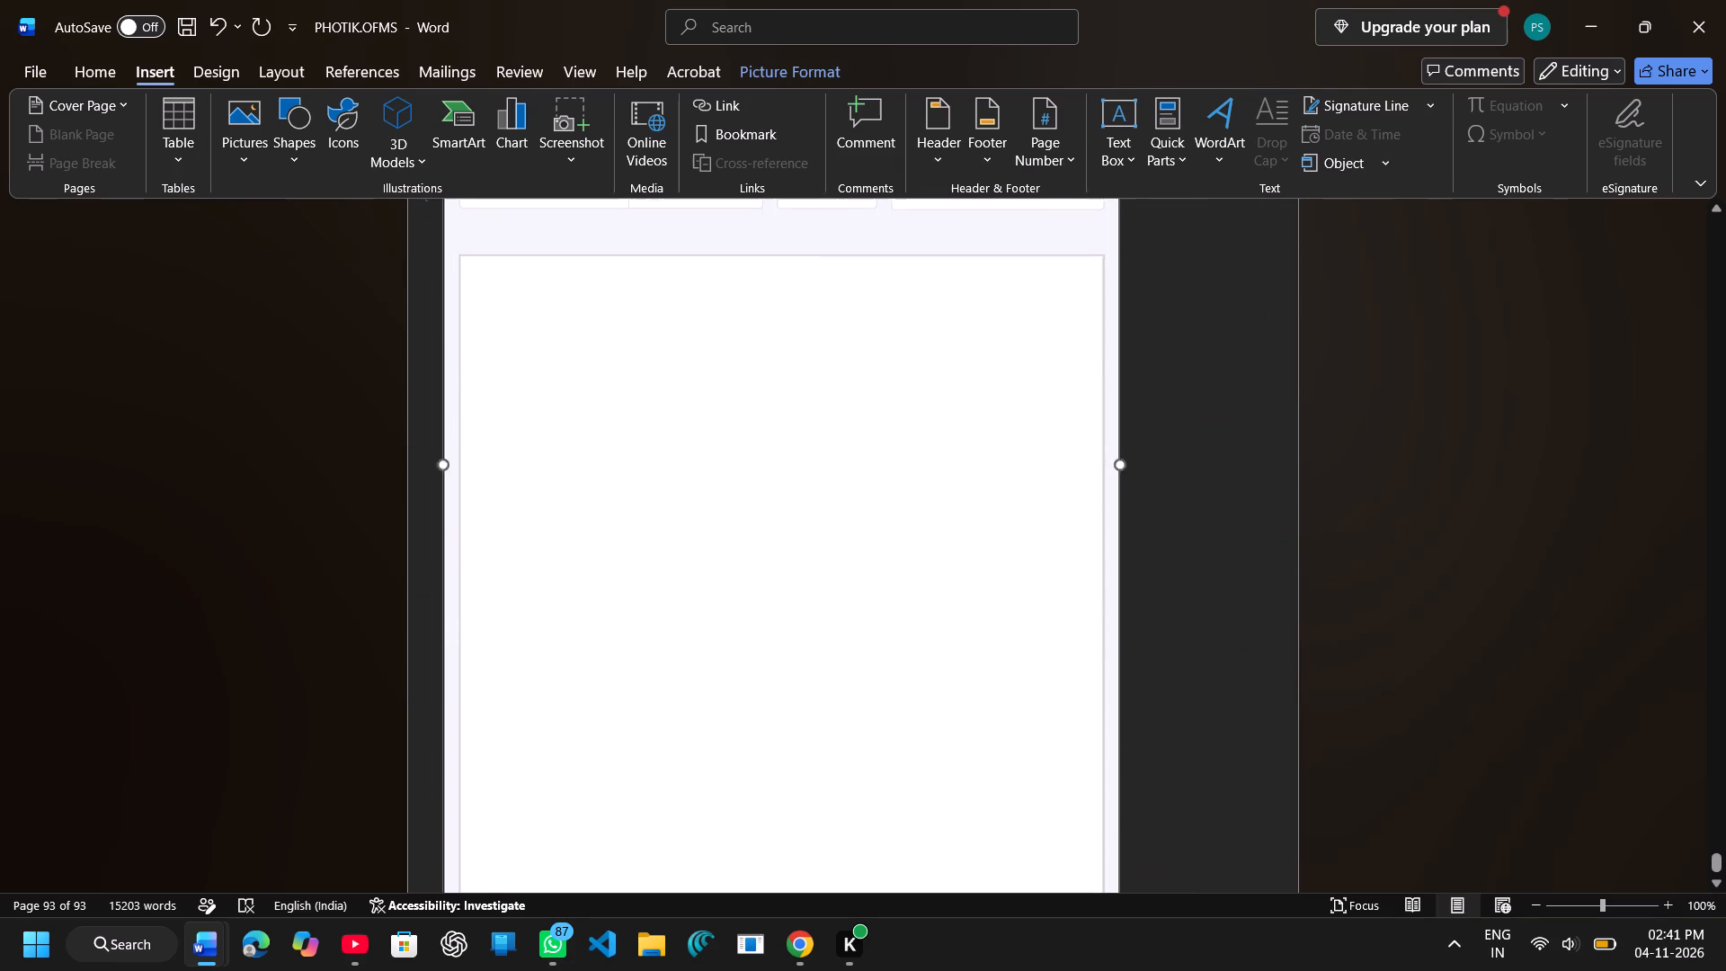
pyautogui.scroll(-1, 466, 673)
pyautogui.scroll(1, 466, 673)
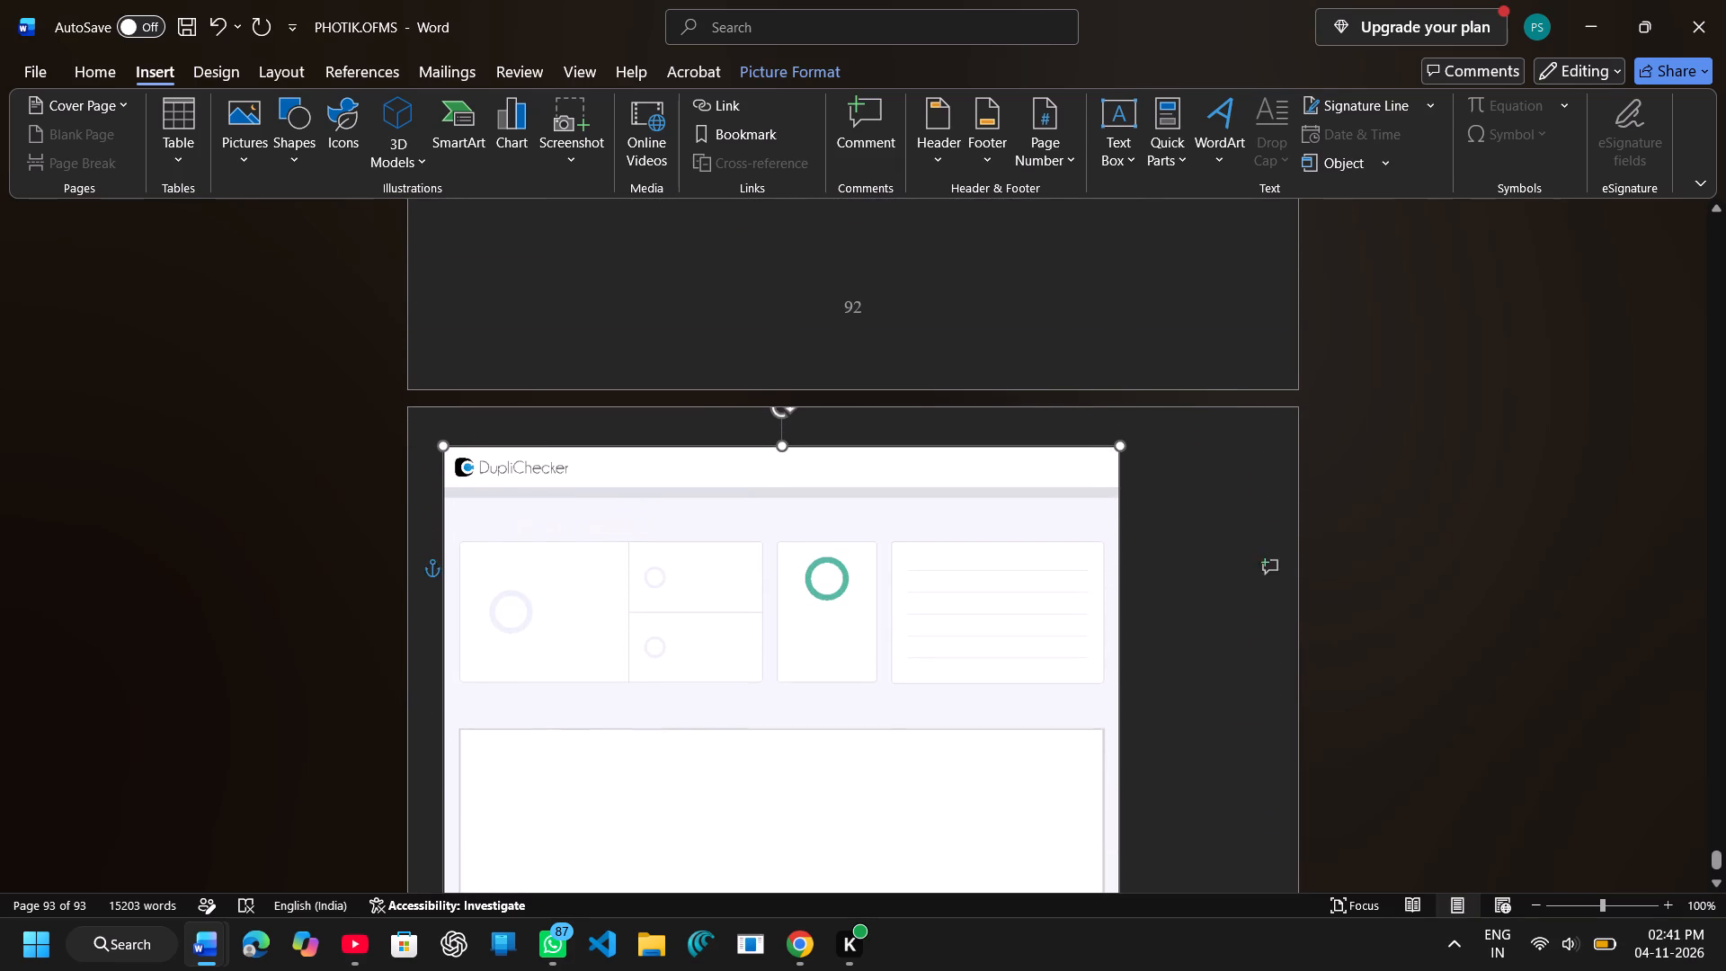
pyautogui.scroll(1, 466, 673)
pyautogui.moveTo(658, 670); pyautogui.dragTo(702, 745)
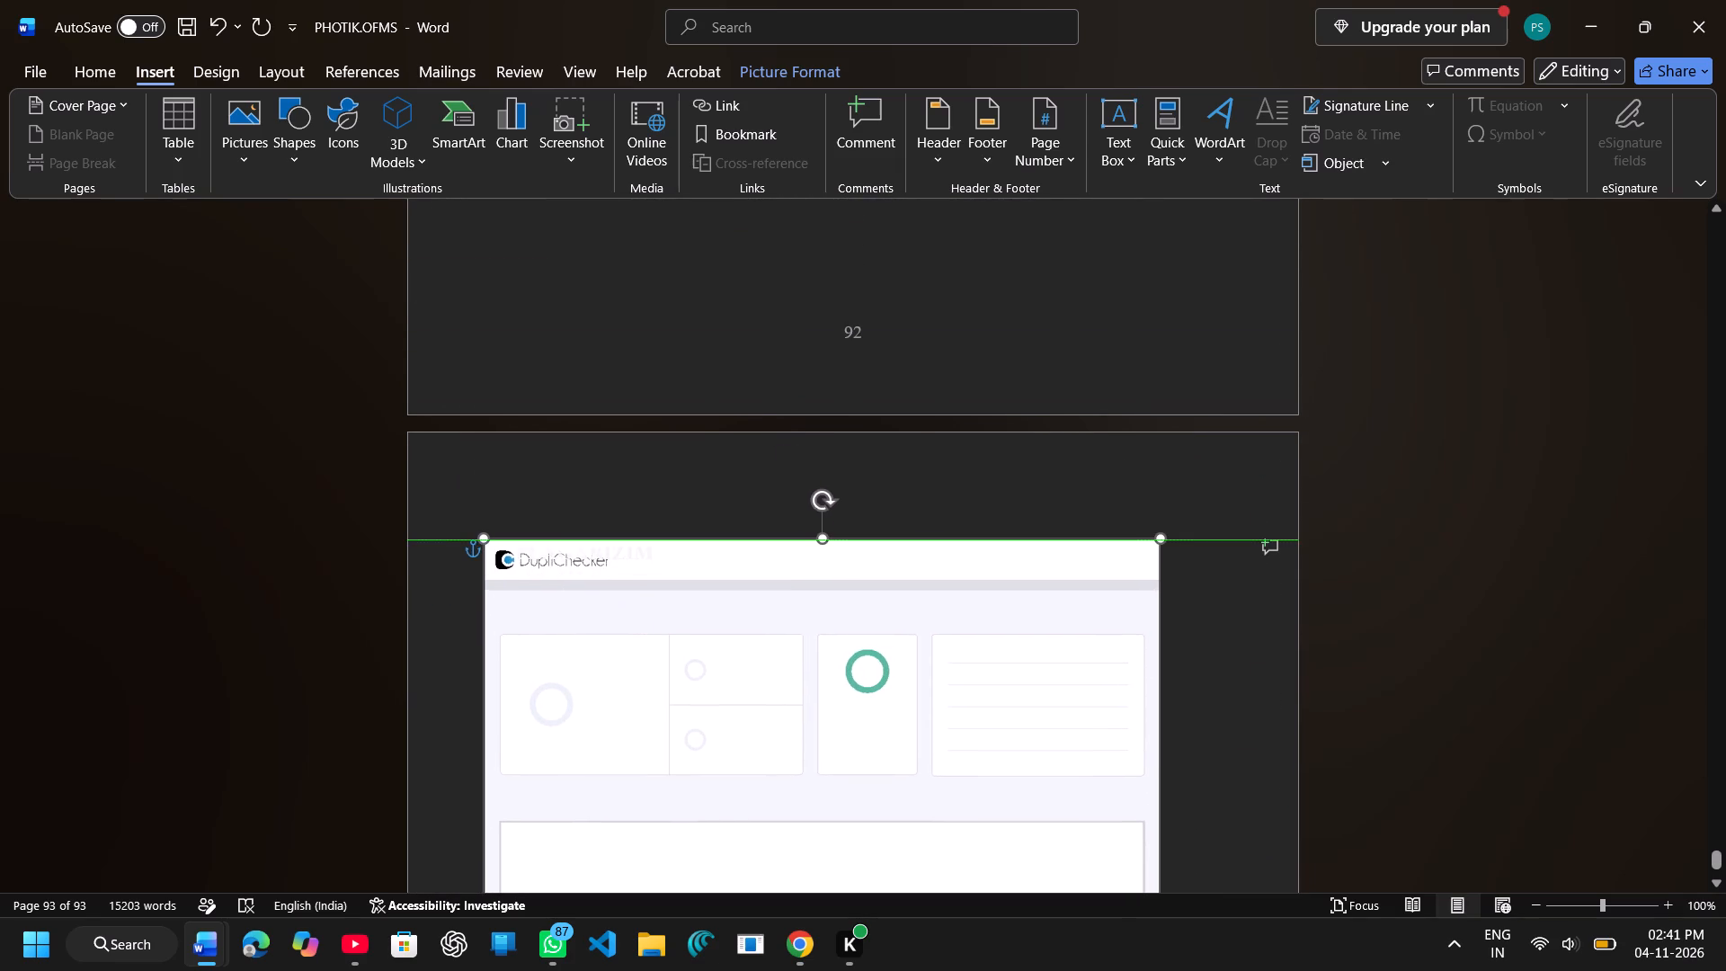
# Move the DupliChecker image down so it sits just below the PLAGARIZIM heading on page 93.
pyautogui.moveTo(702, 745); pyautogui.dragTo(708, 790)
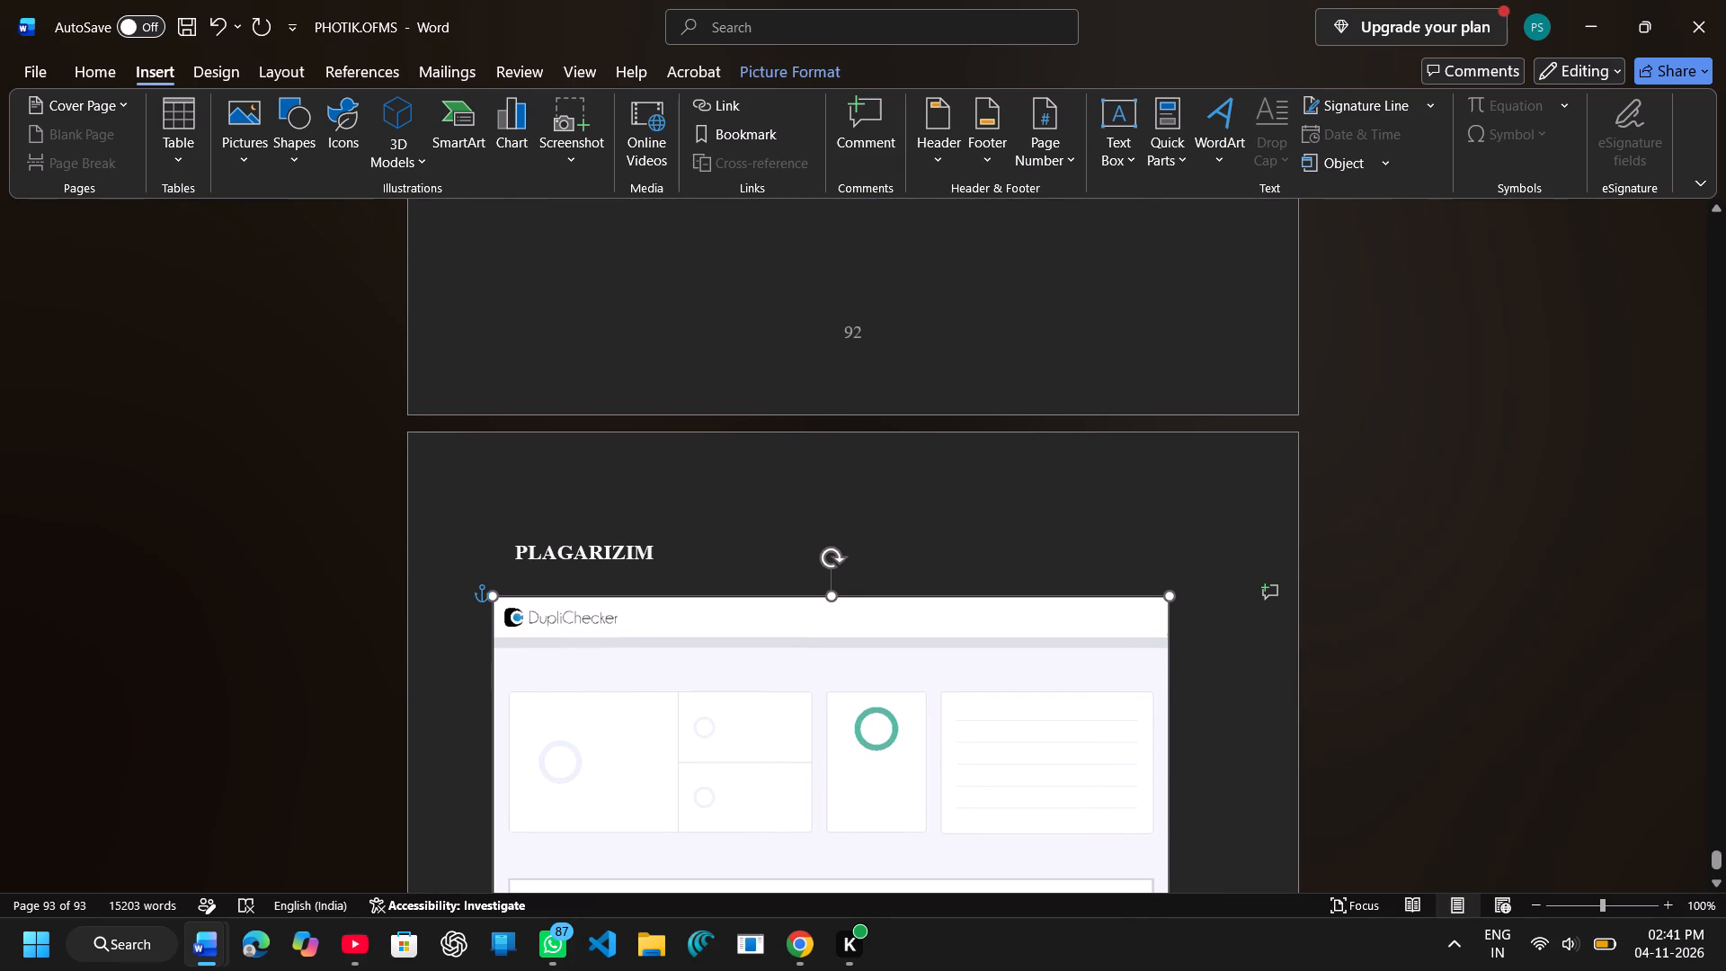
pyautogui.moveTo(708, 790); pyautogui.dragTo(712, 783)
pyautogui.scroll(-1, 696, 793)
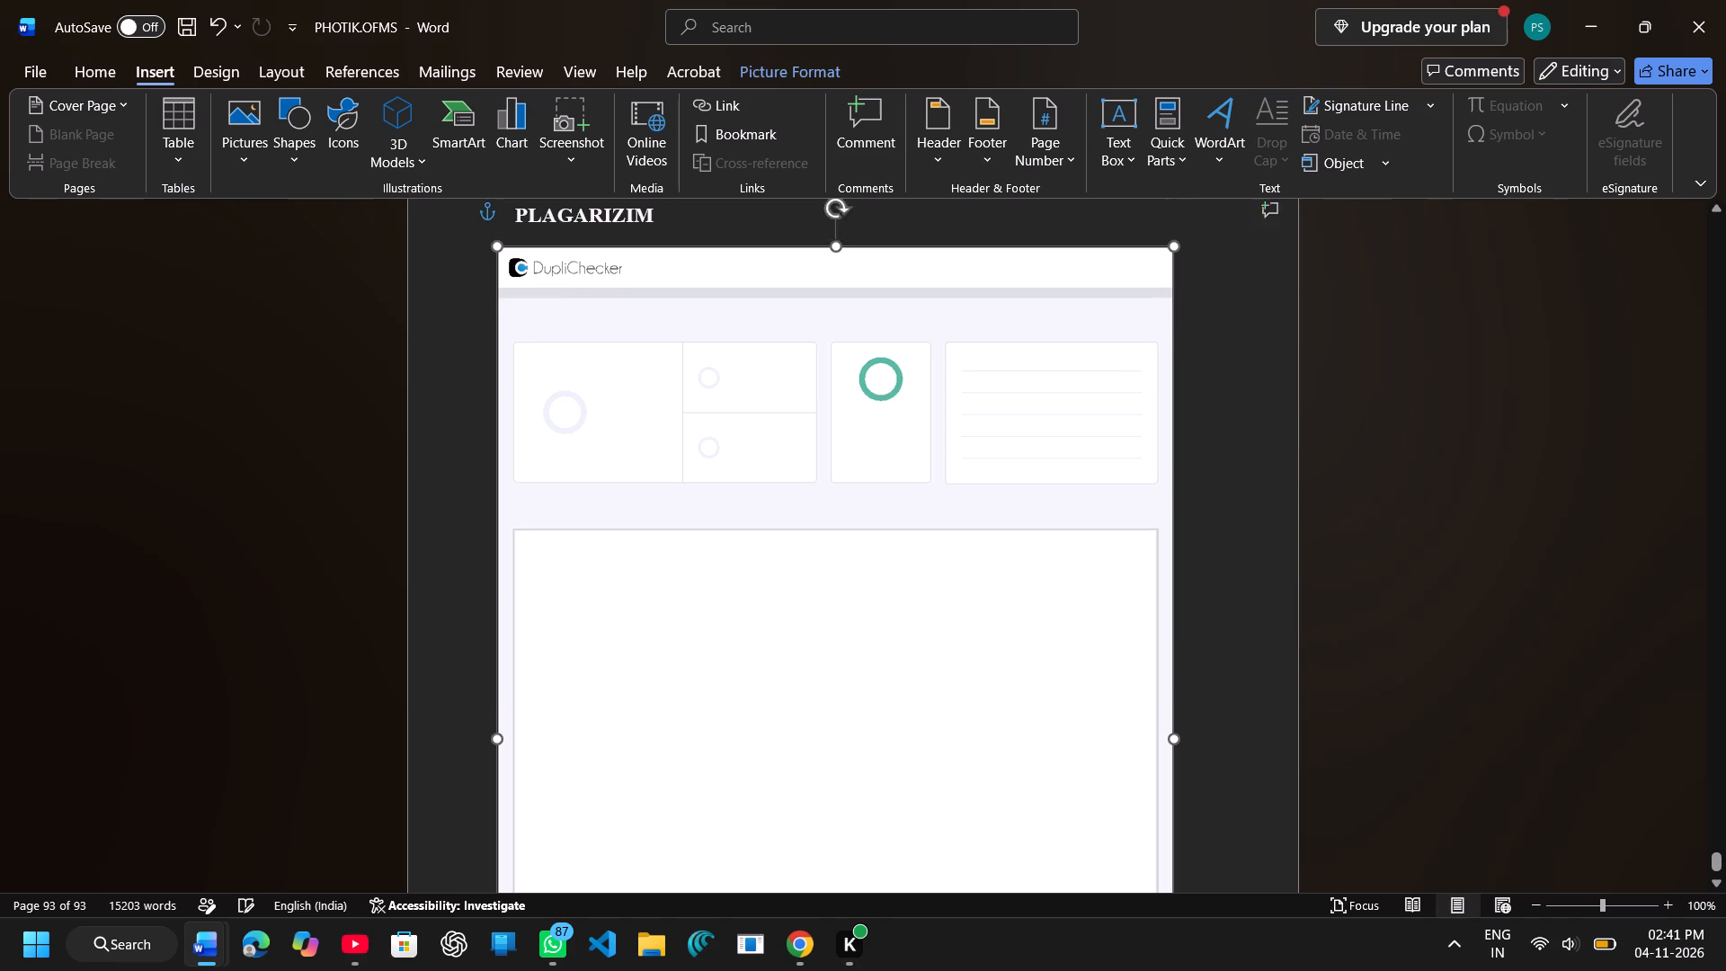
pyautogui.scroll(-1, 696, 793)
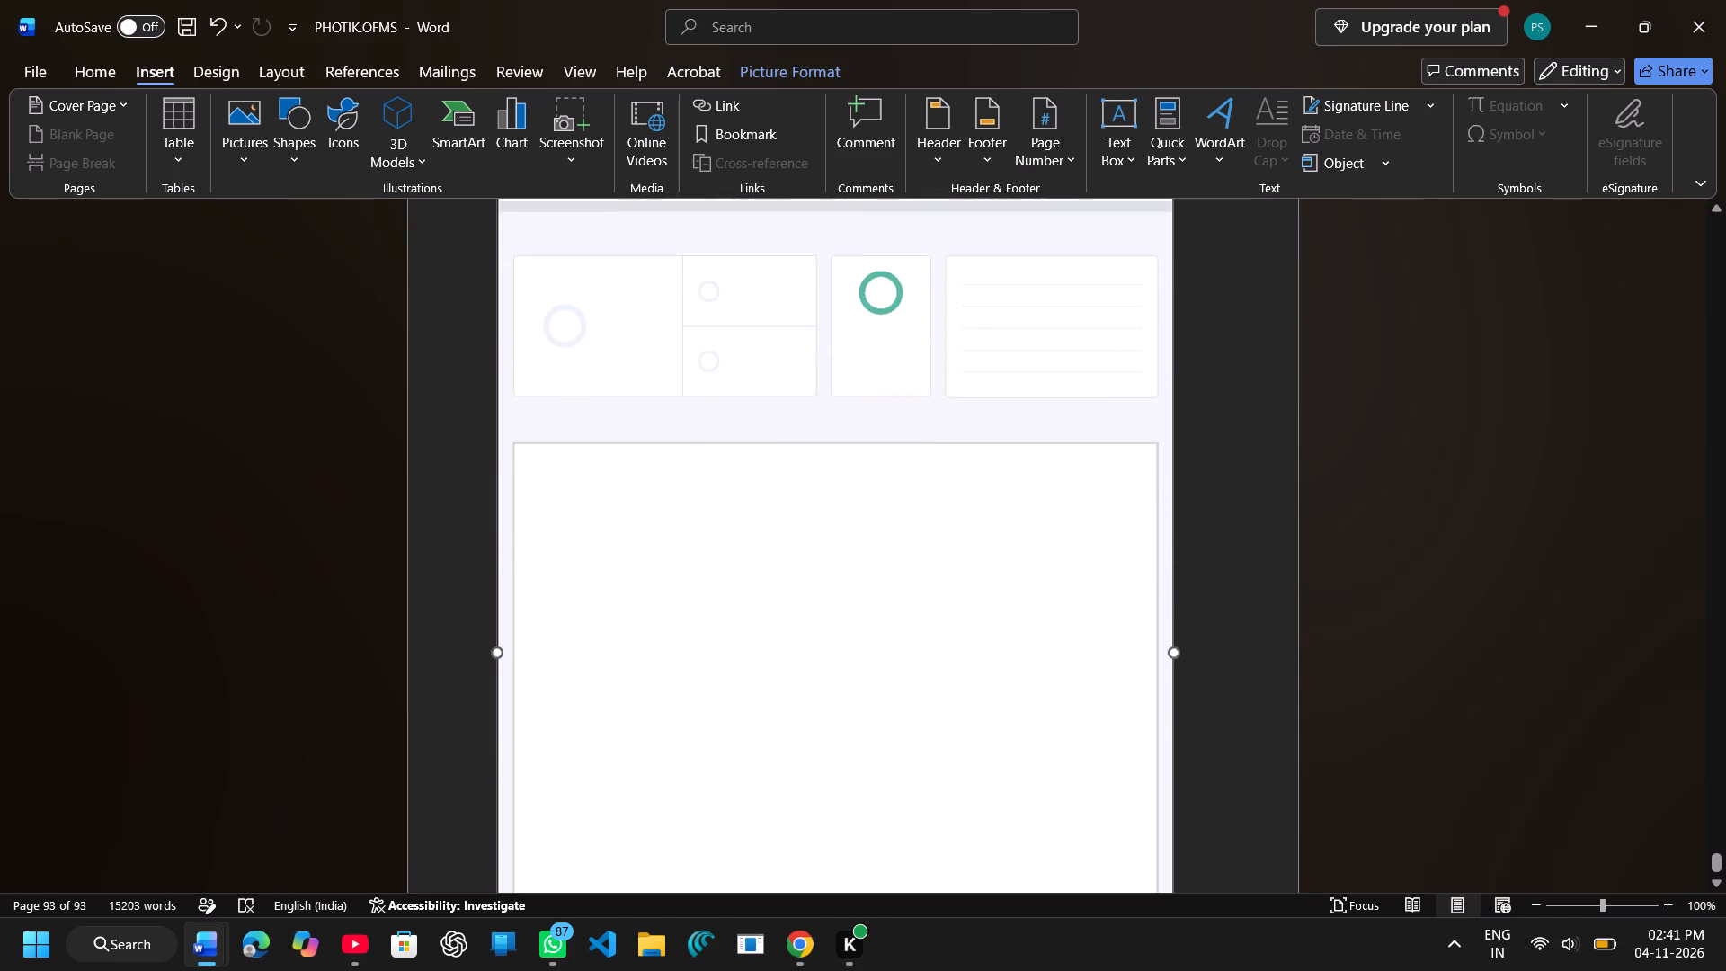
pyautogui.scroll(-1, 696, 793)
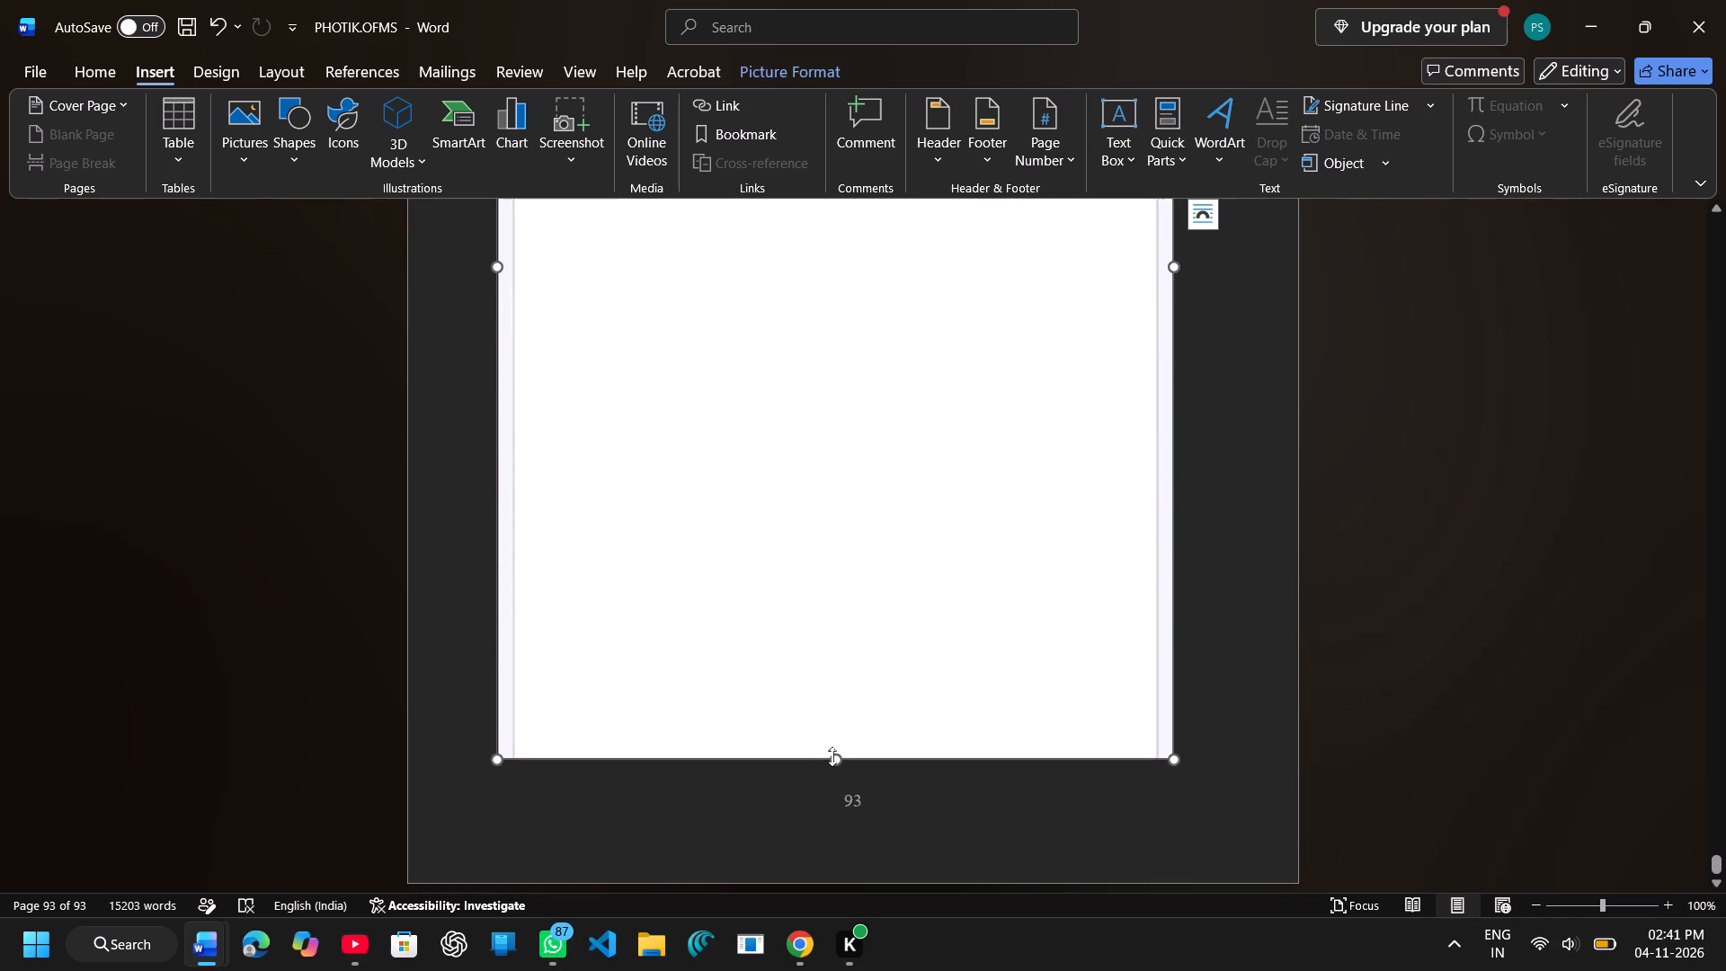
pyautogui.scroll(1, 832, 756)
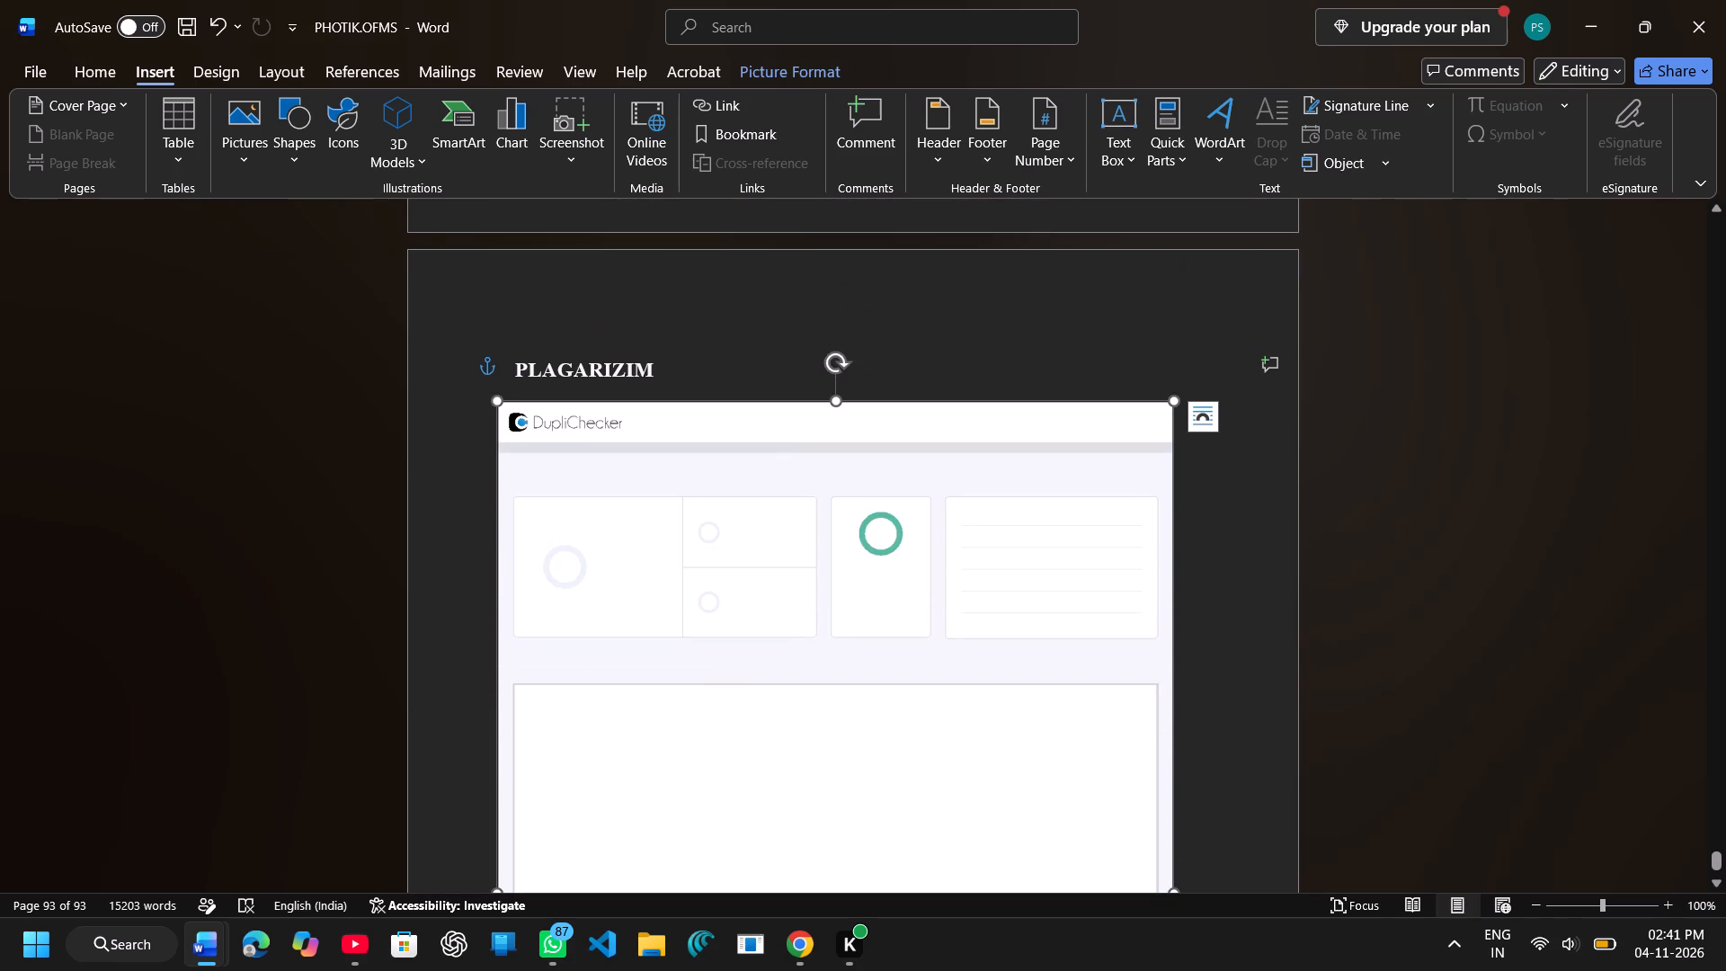
# Examine the closing pages and appendices of the other open SRS document, and return to PHOTIK.OFMS.
pyautogui.click(361, 844)
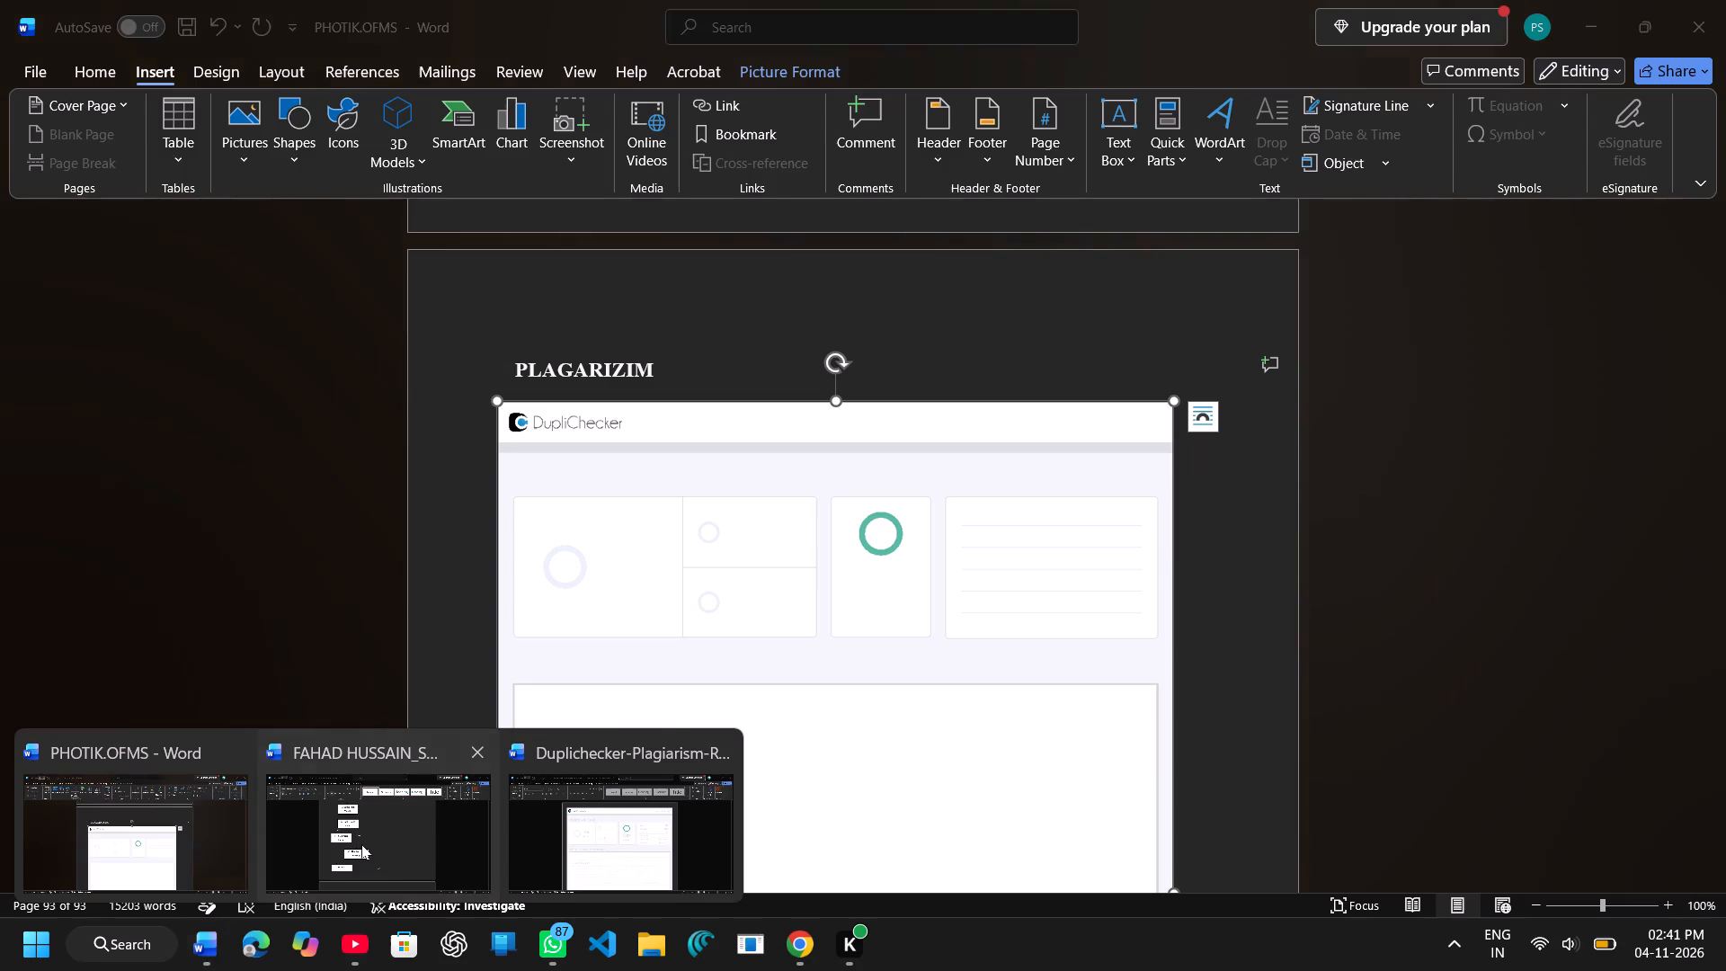
pyautogui.scroll(-11, 670, 740)
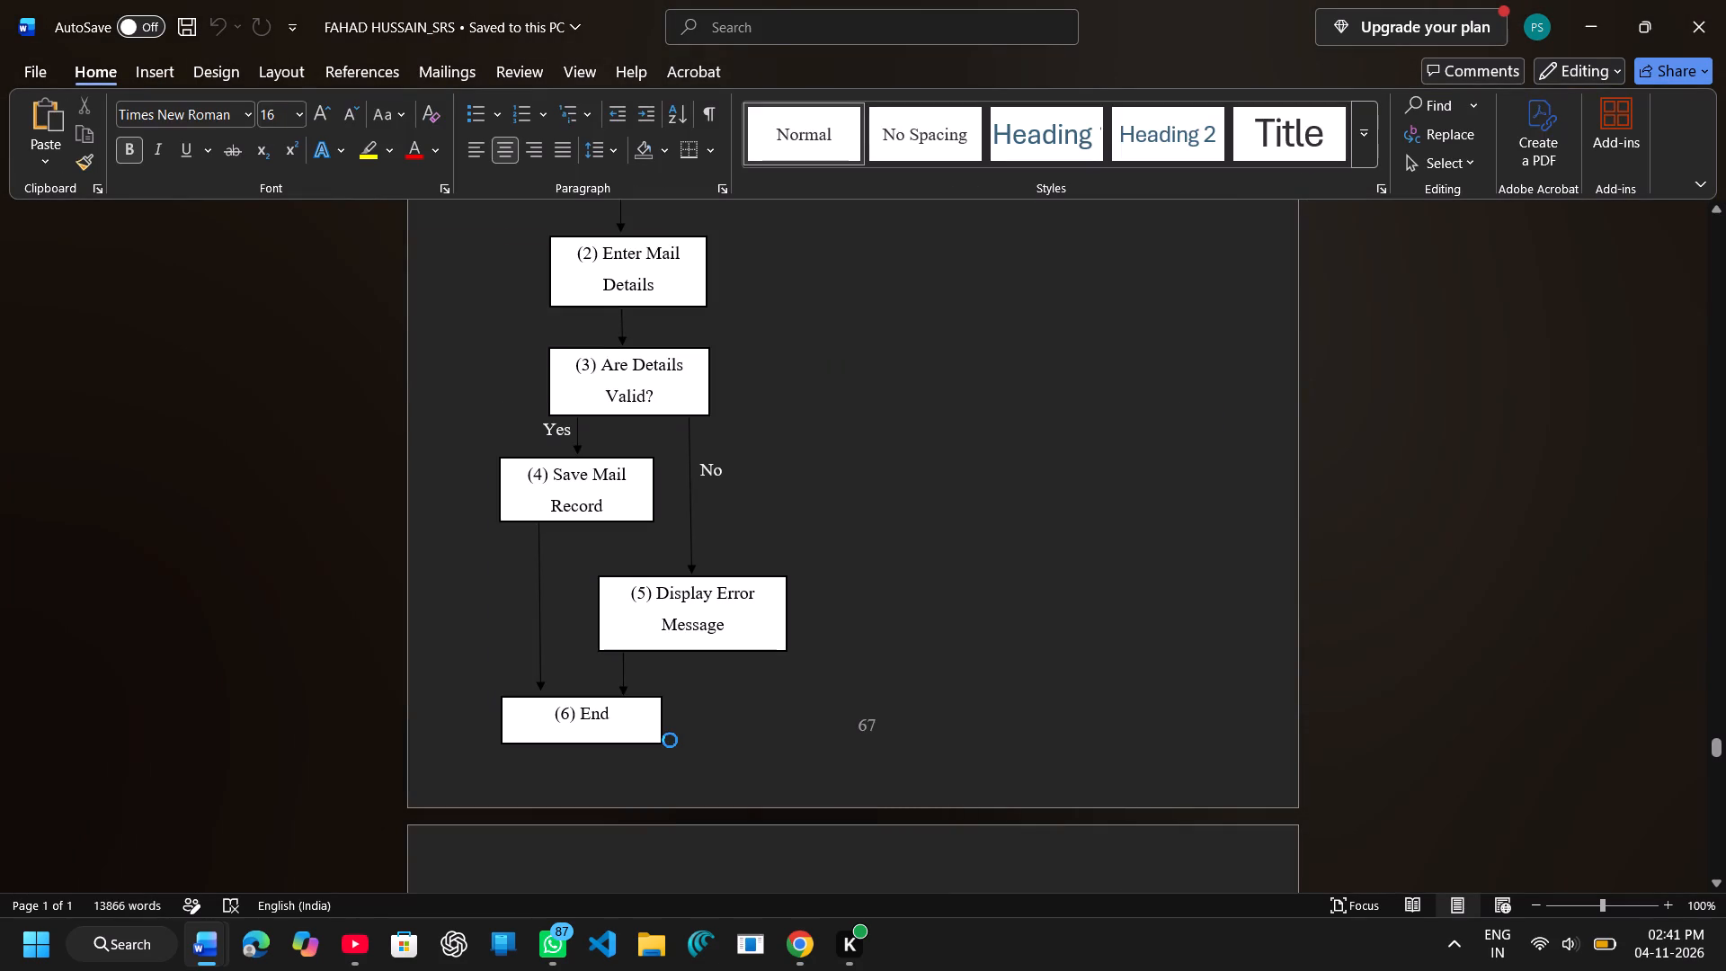
pyautogui.scroll(-20, 670, 740)
pyautogui.scroll(-20, 670, 740)
pyautogui.scroll(-20, 670, 740)
pyautogui.scroll(-10, 688, 676)
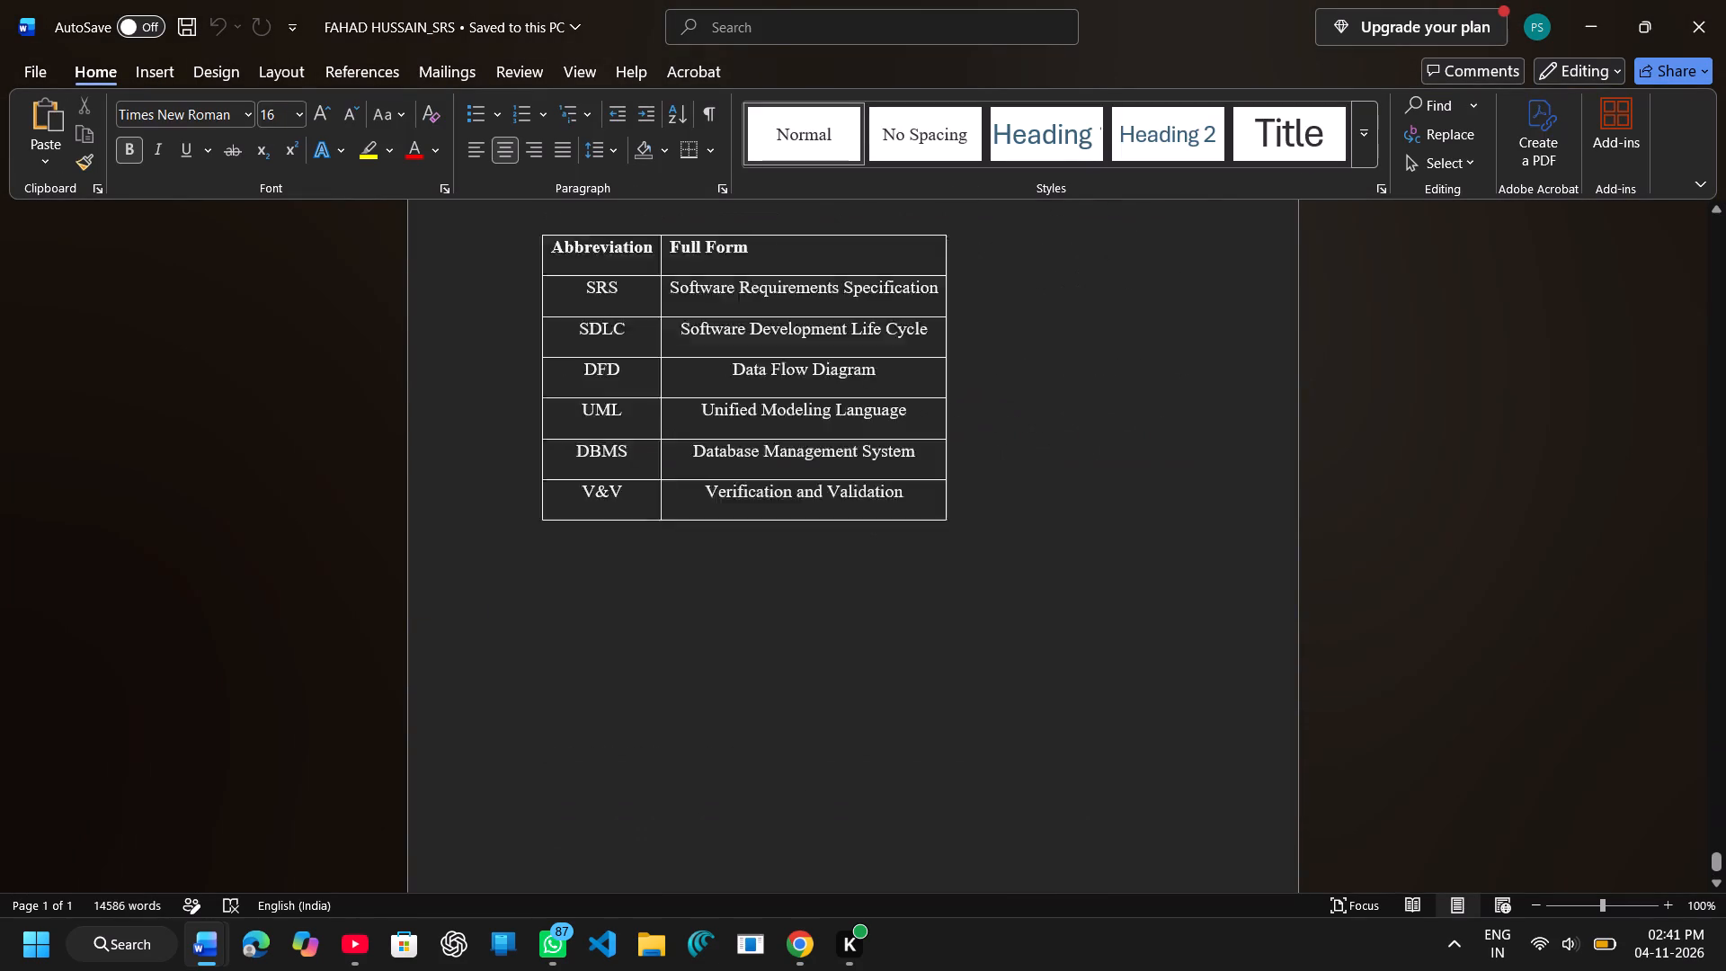
pyautogui.scroll(-5, 688, 676)
pyautogui.scroll(2, 688, 676)
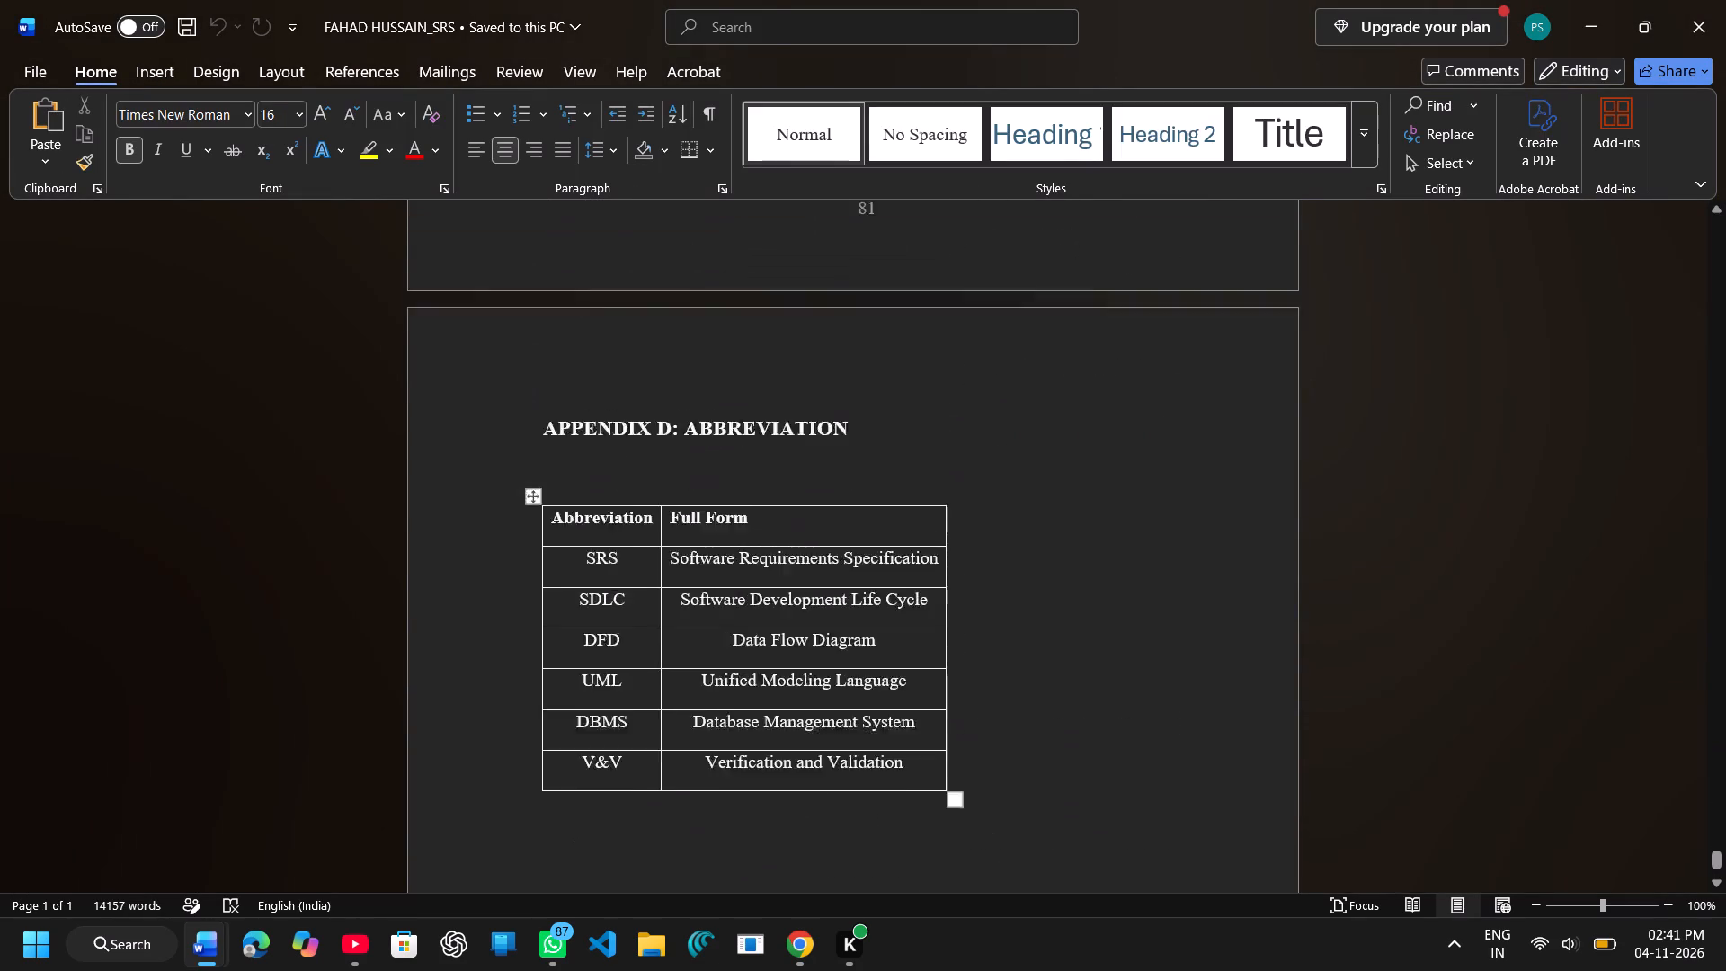
pyautogui.scroll(5, 688, 676)
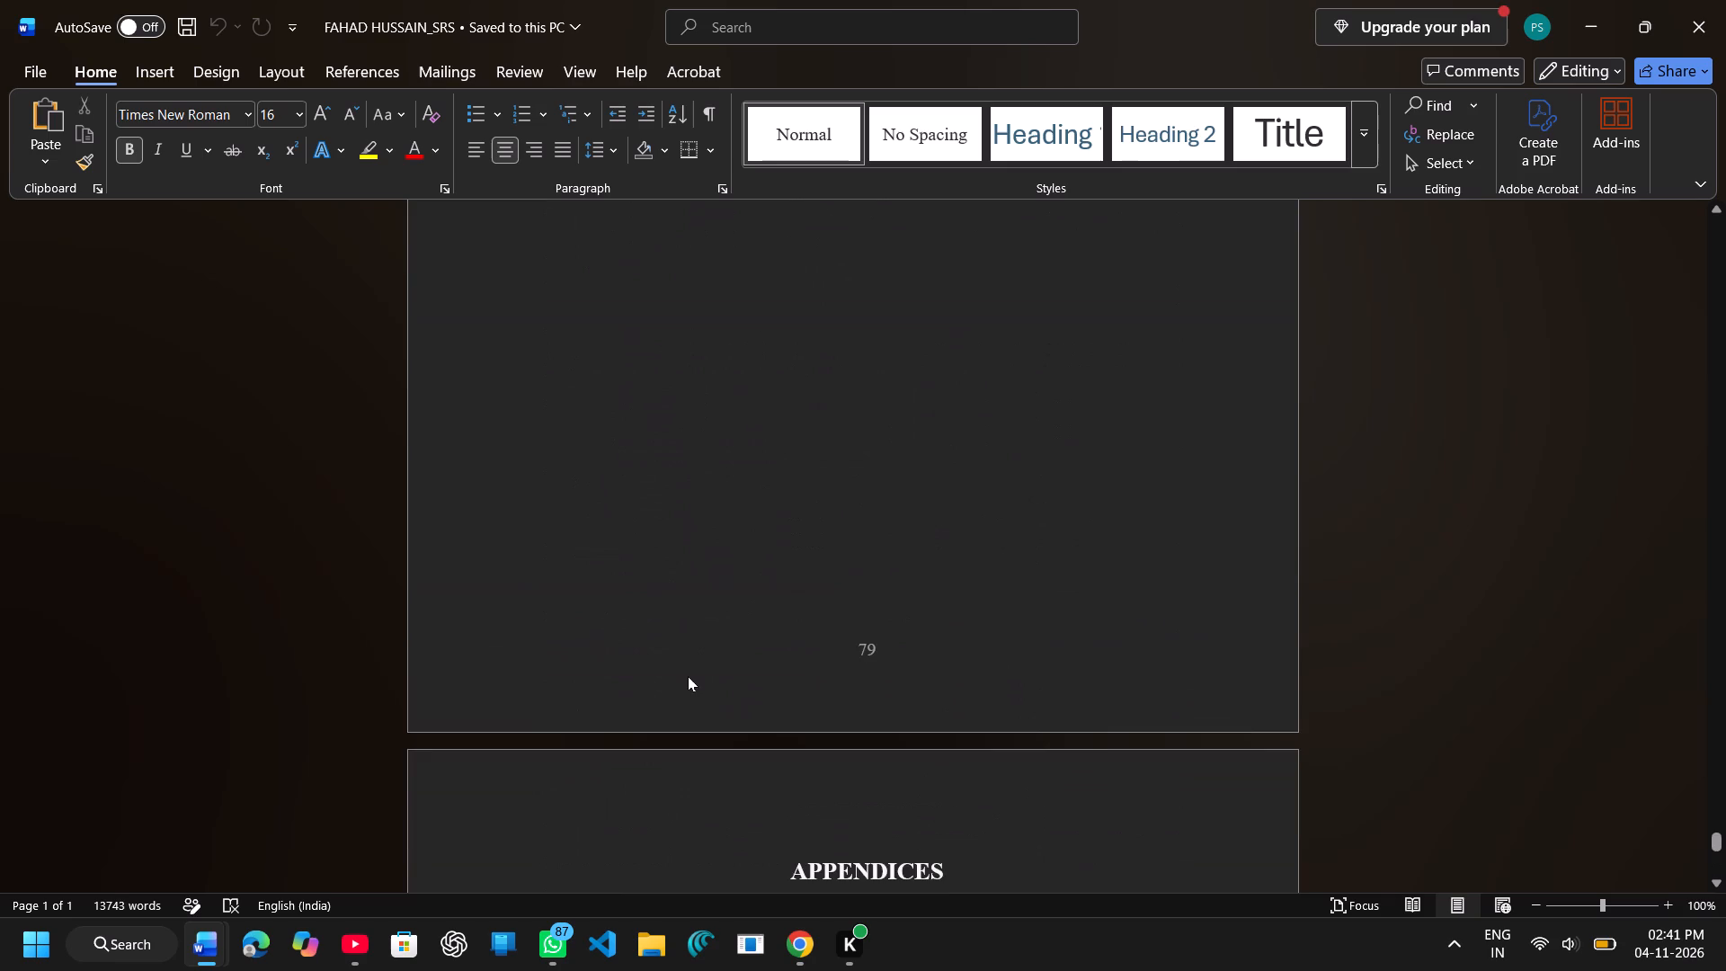
pyautogui.scroll(5, 688, 676)
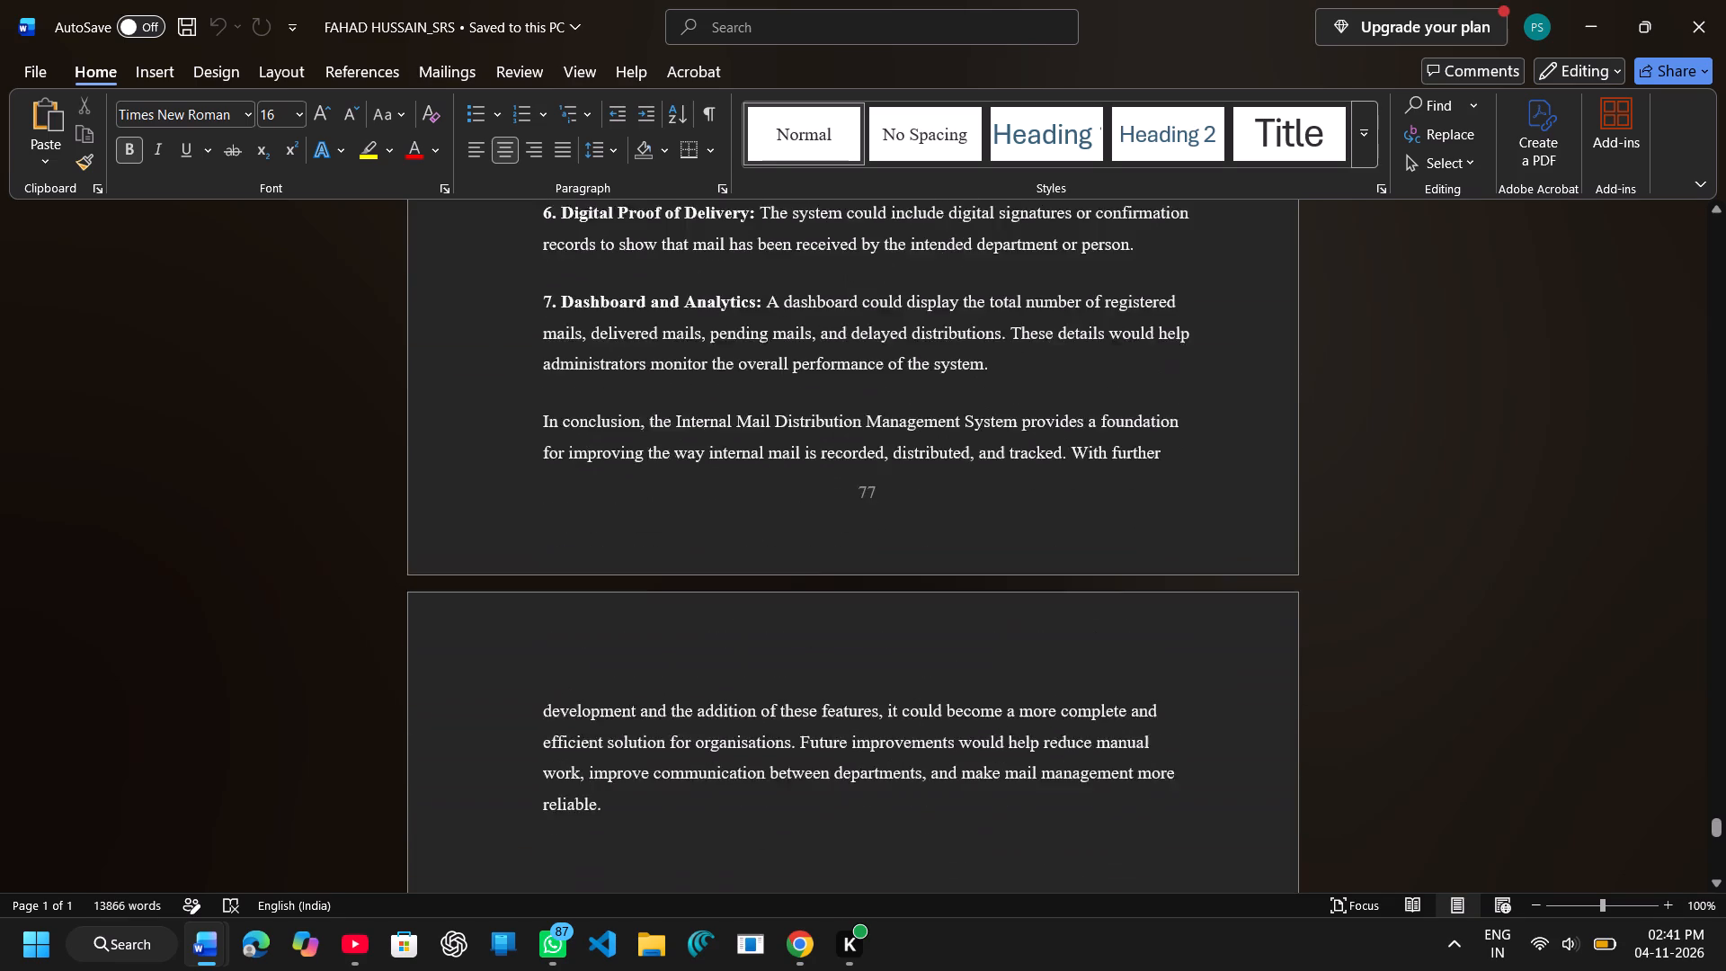
pyautogui.scroll(1, 688, 676)
pyautogui.scroll(-5, 688, 676)
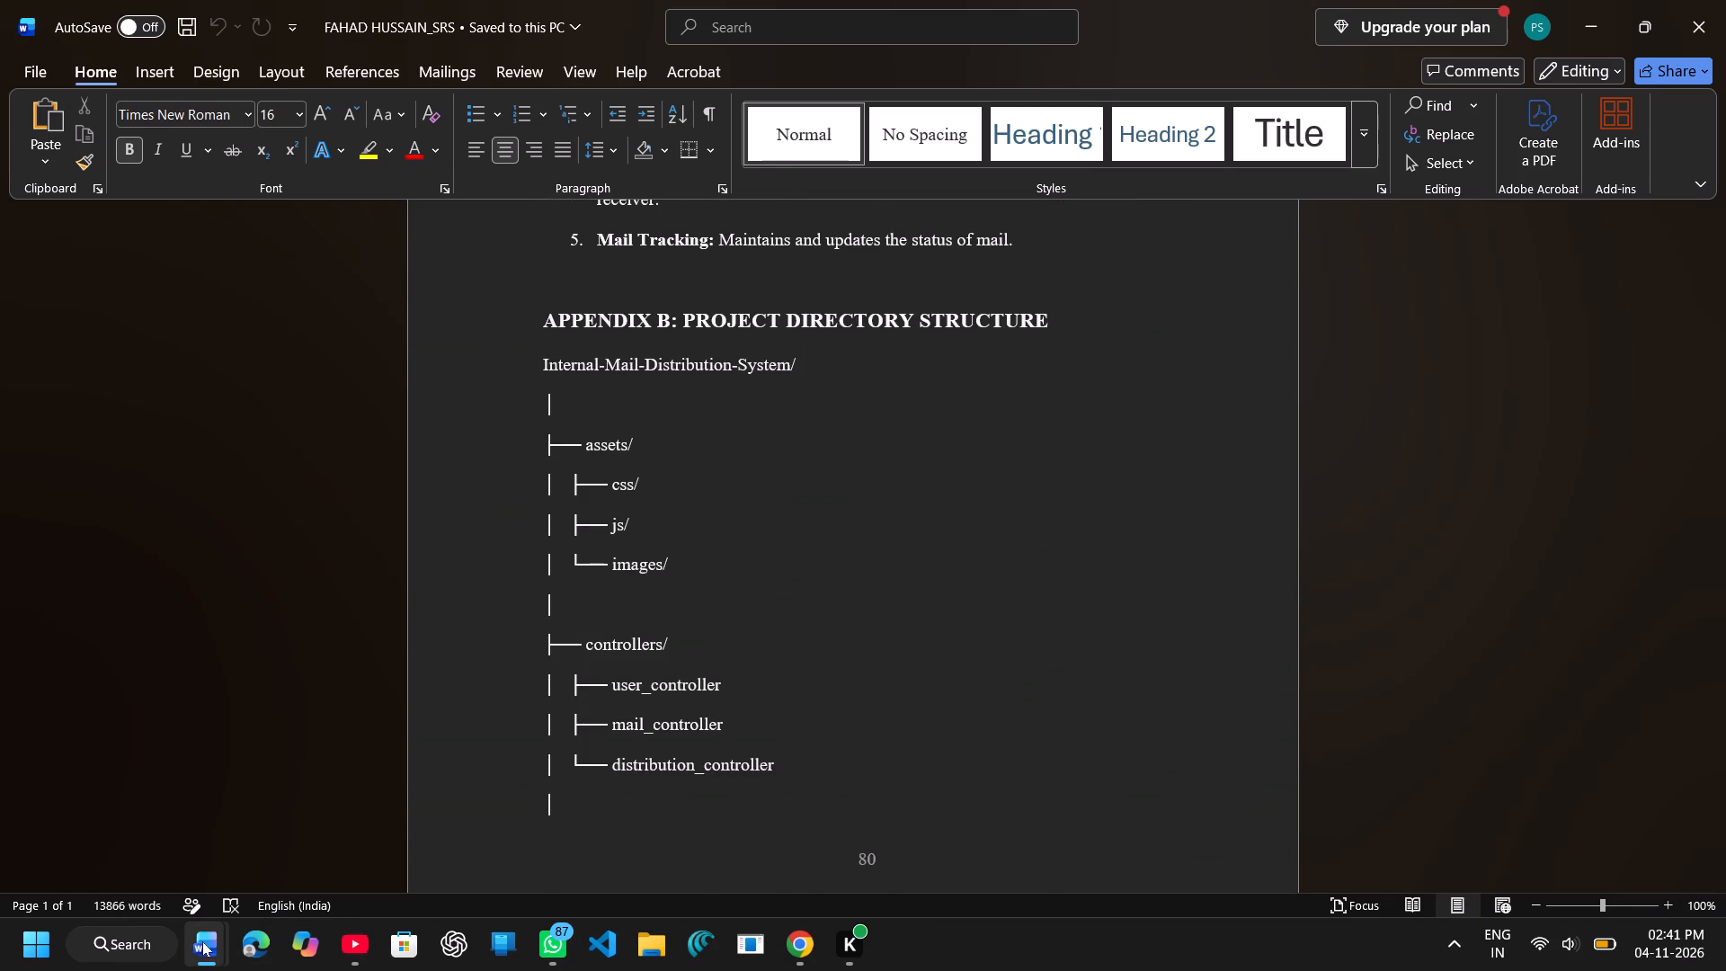
pyautogui.click(207, 868)
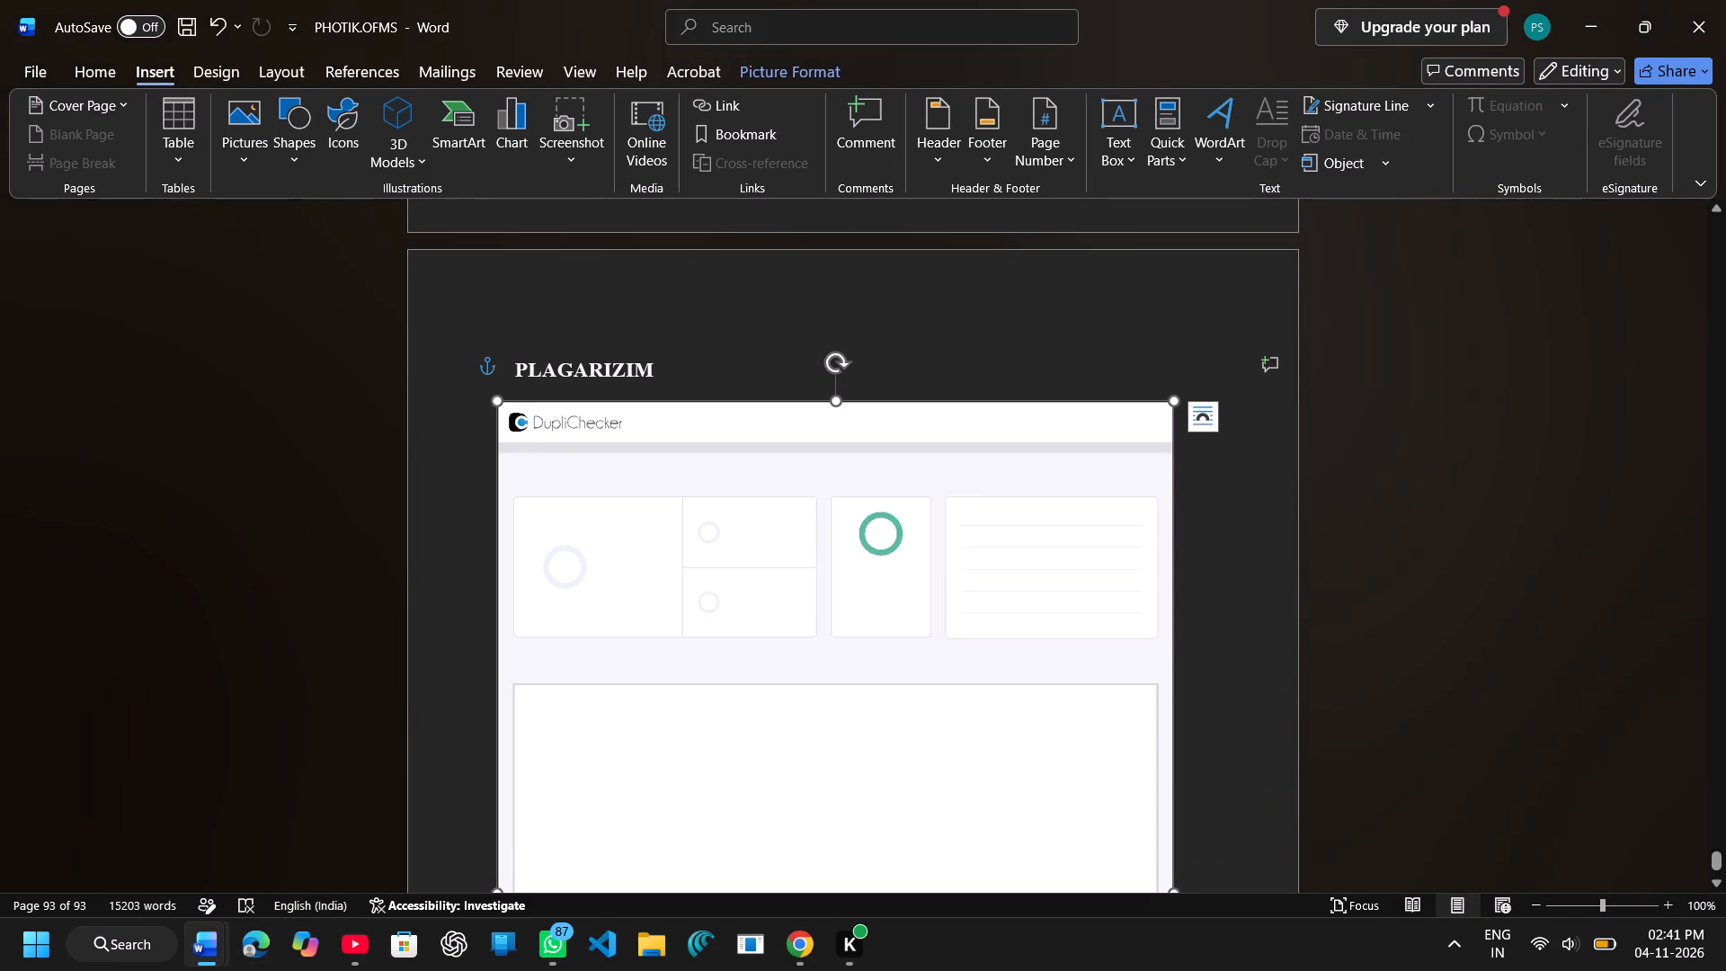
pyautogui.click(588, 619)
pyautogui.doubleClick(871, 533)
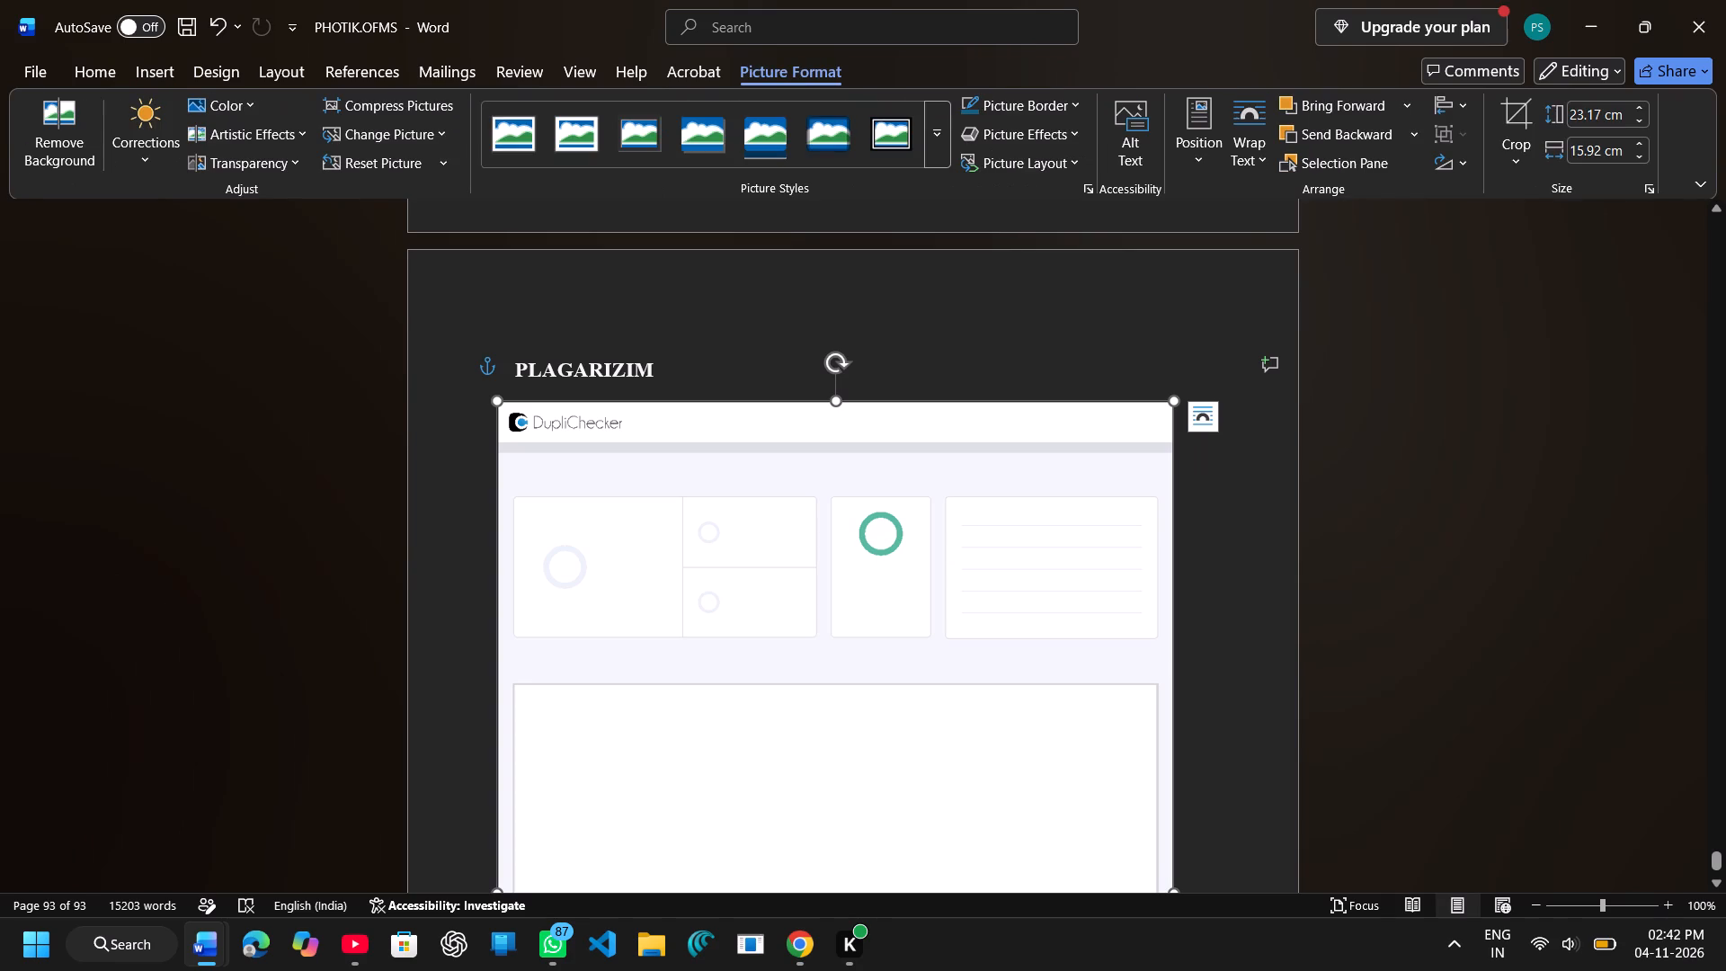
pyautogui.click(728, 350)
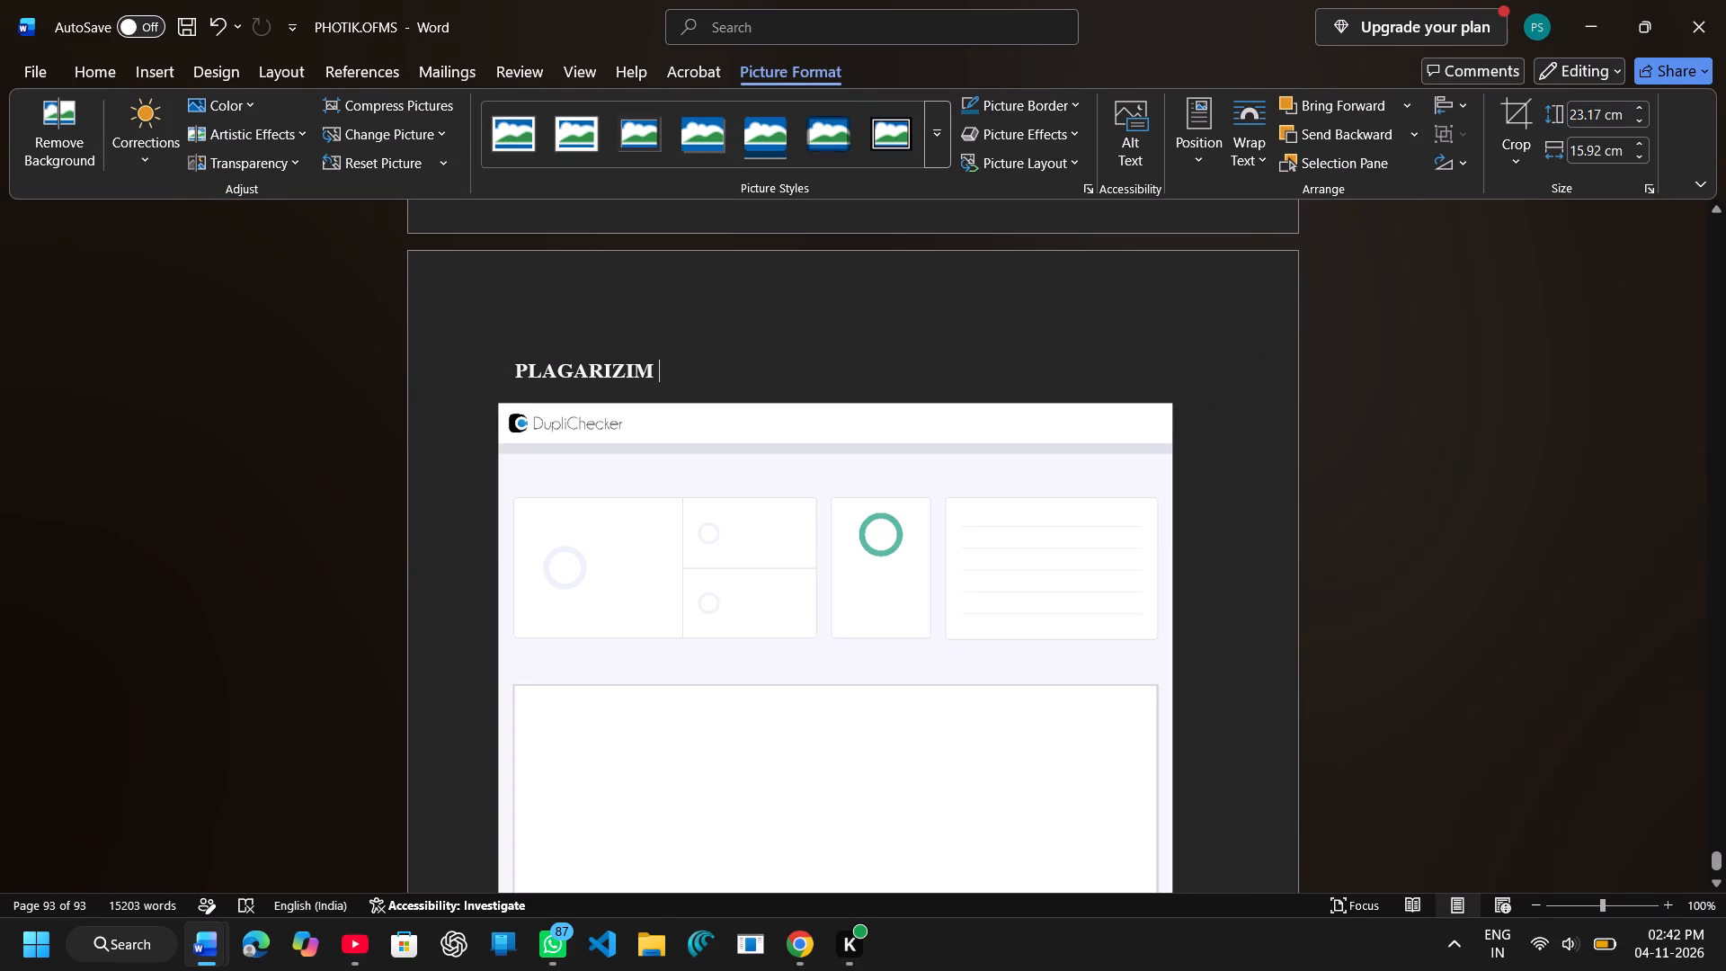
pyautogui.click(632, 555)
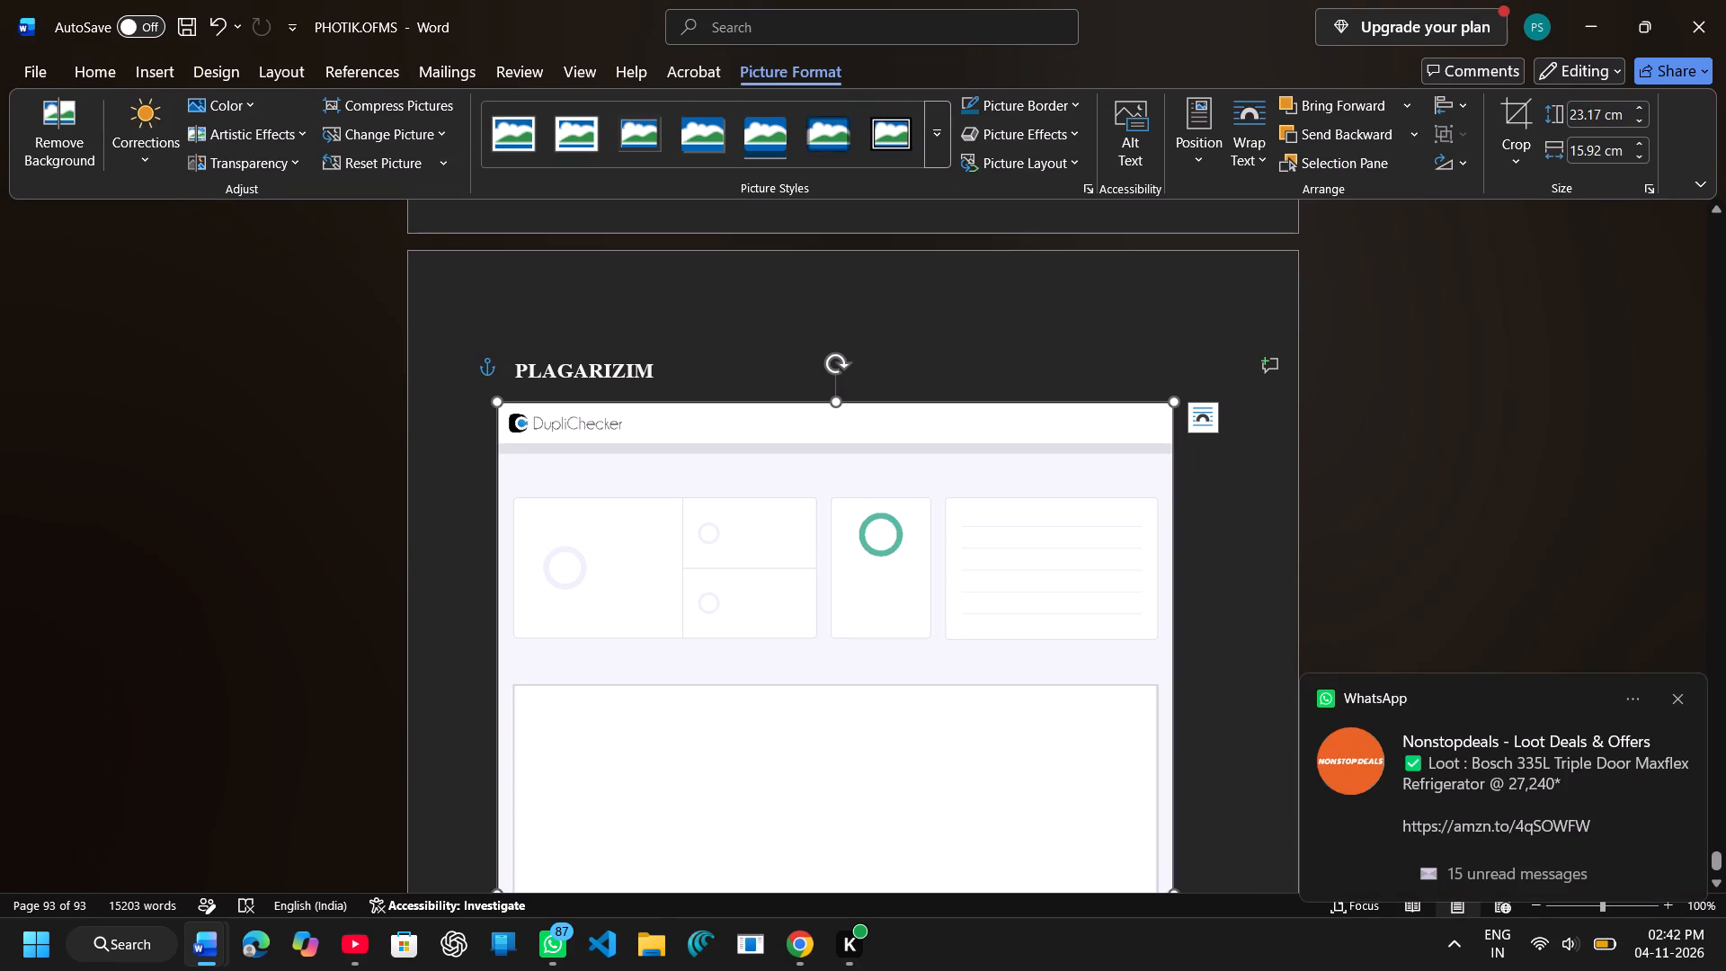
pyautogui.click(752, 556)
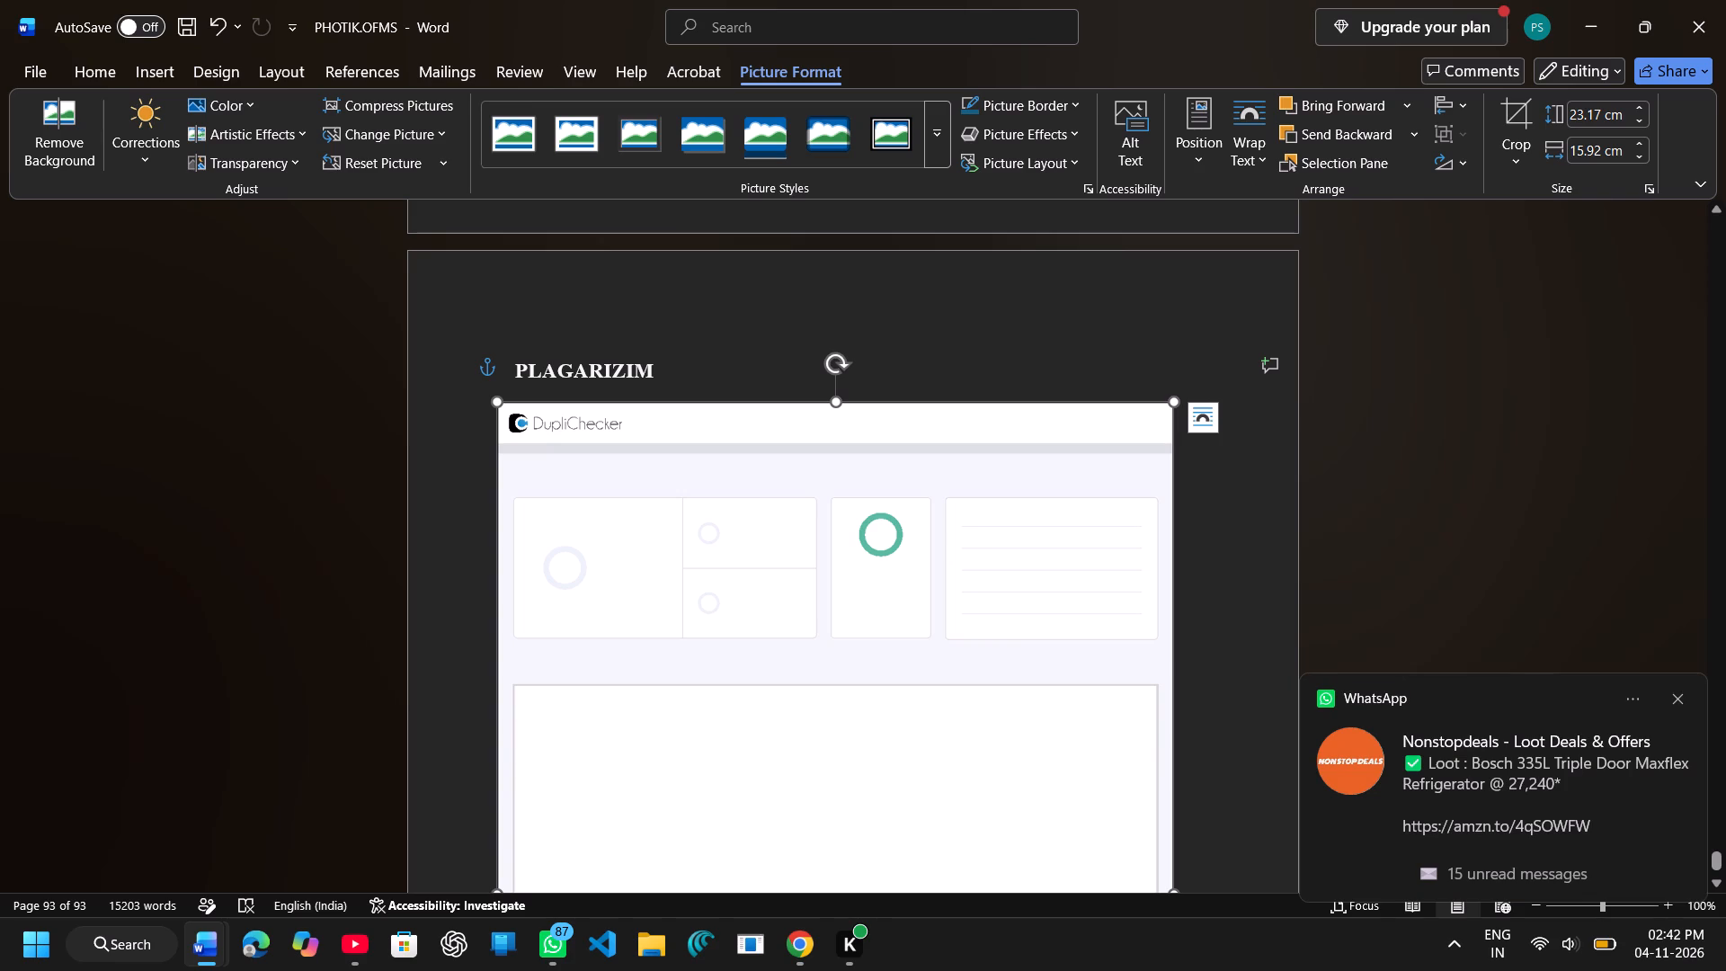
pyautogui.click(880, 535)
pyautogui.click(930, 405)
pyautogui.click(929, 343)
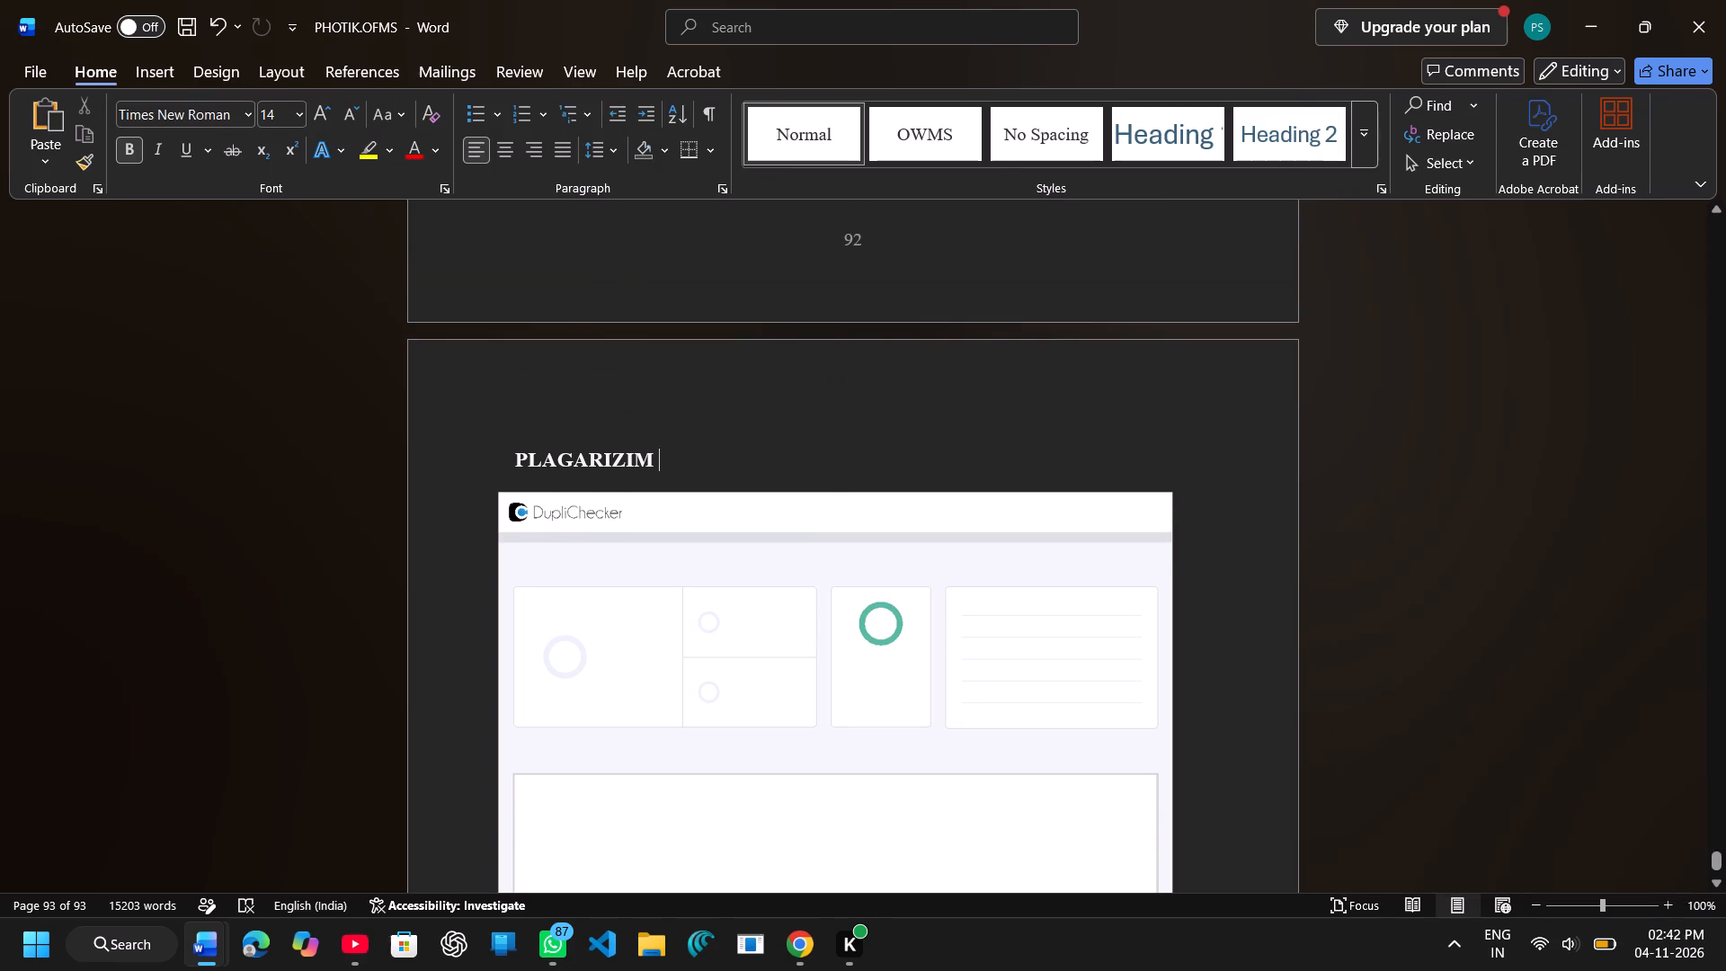
# Indent the PLAGARIZIM heading on page 93 with tab stops so it sits near the middle of the line.
pyautogui.click(505, 459)
pyautogui.press('Tab')
pyautogui.press('Tab')
pyautogui.press('Tab')
pyautogui.press('Tab')
pyautogui.press('Tab')
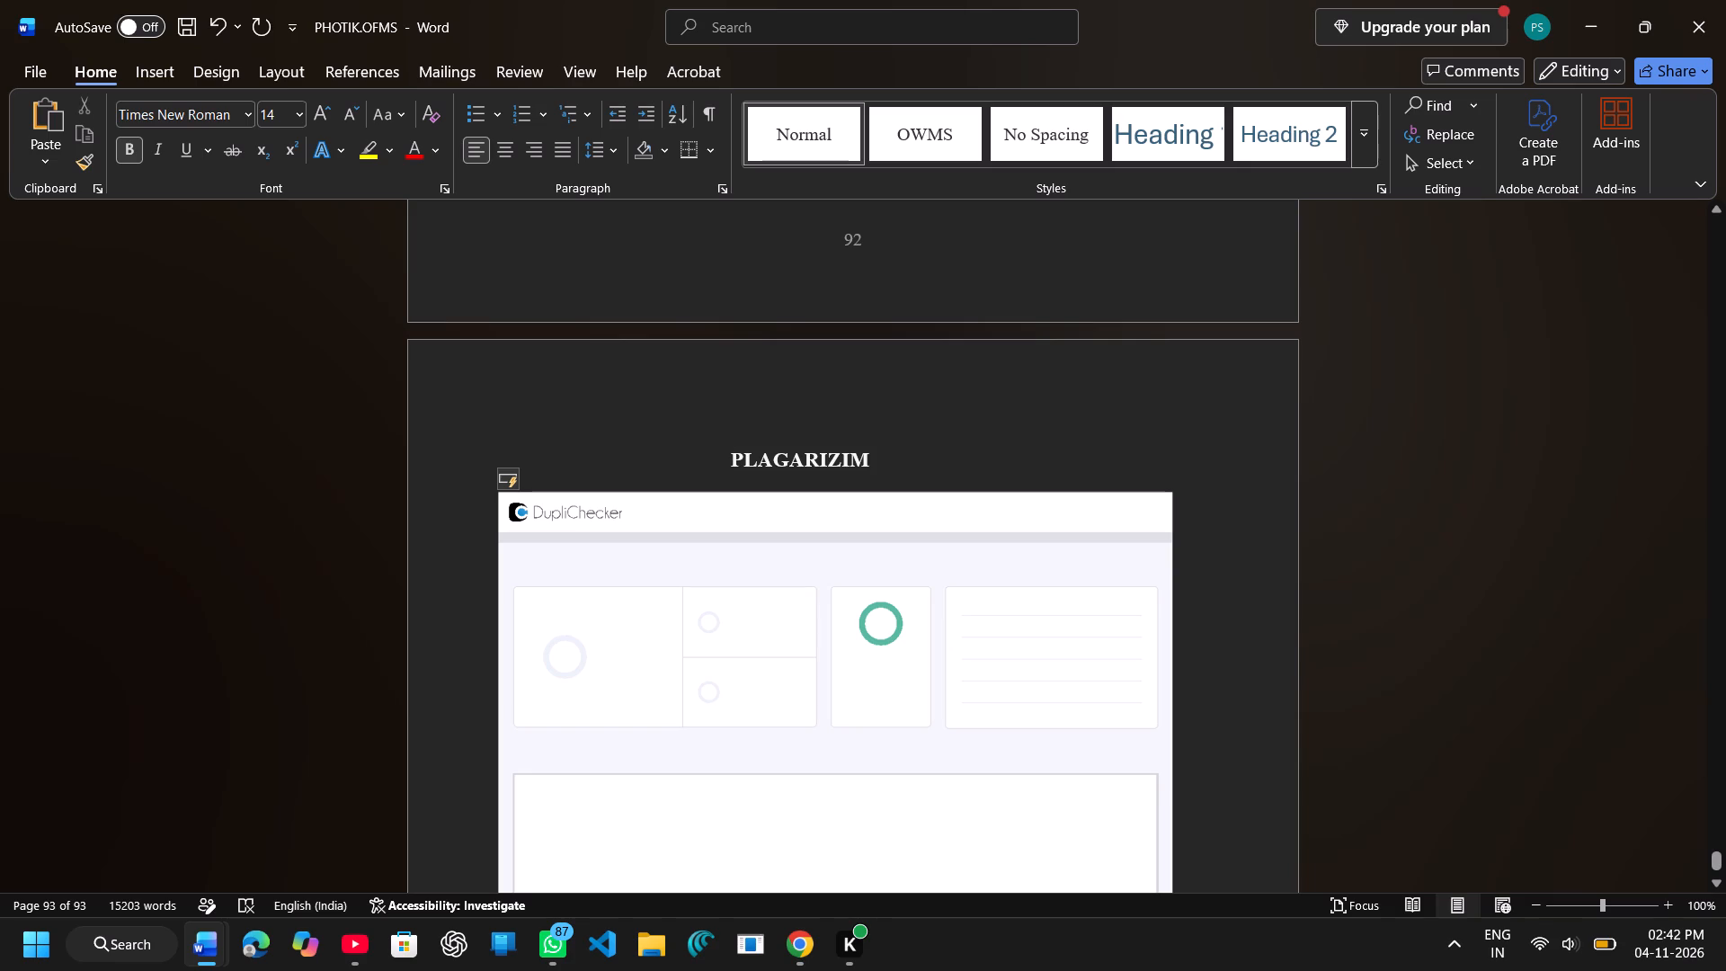
# Correct the spelling of the page 93 heading to PLAGIARISM.
pyautogui.click(847, 458)
pyautogui.press('BackSpace')
pyautogui.press('BackSpace')
pyautogui.press('s')
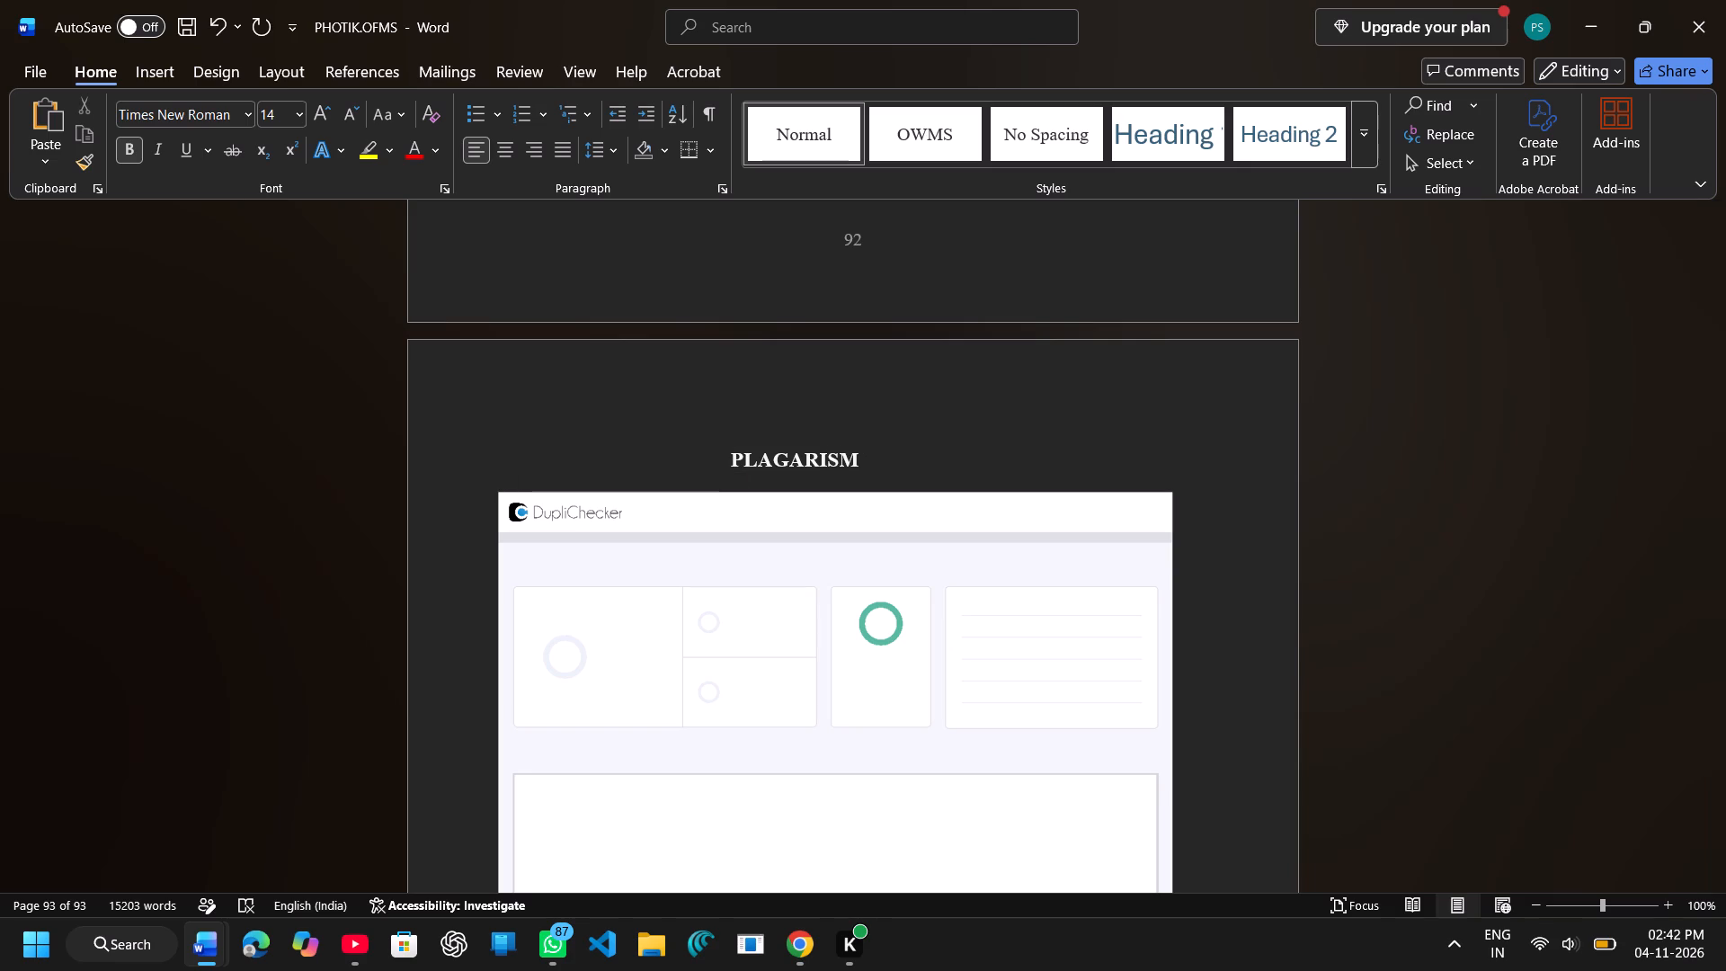
pyautogui.click(788, 455)
pyautogui.press('i')
pyautogui.click(960, 450)
# Cut the DupliChecker image from the page under the PLAGIARISM heading.
pyautogui.hscroll(1, 896, 416)
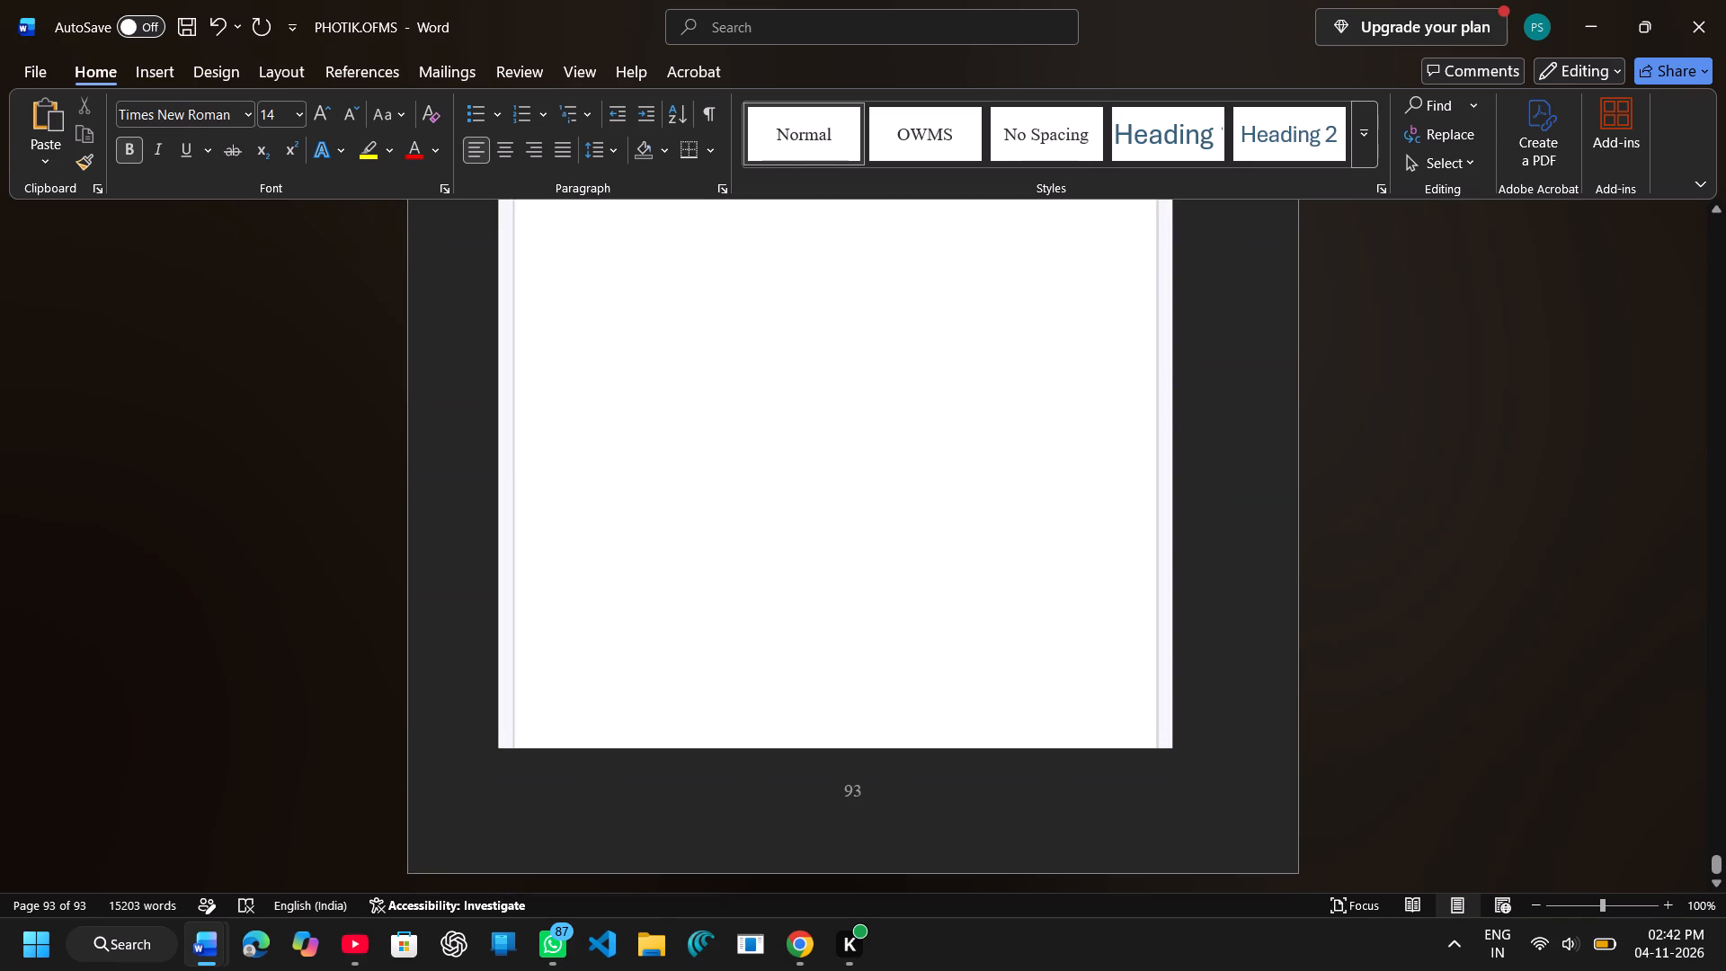
pyautogui.hscroll(1, 896, 416)
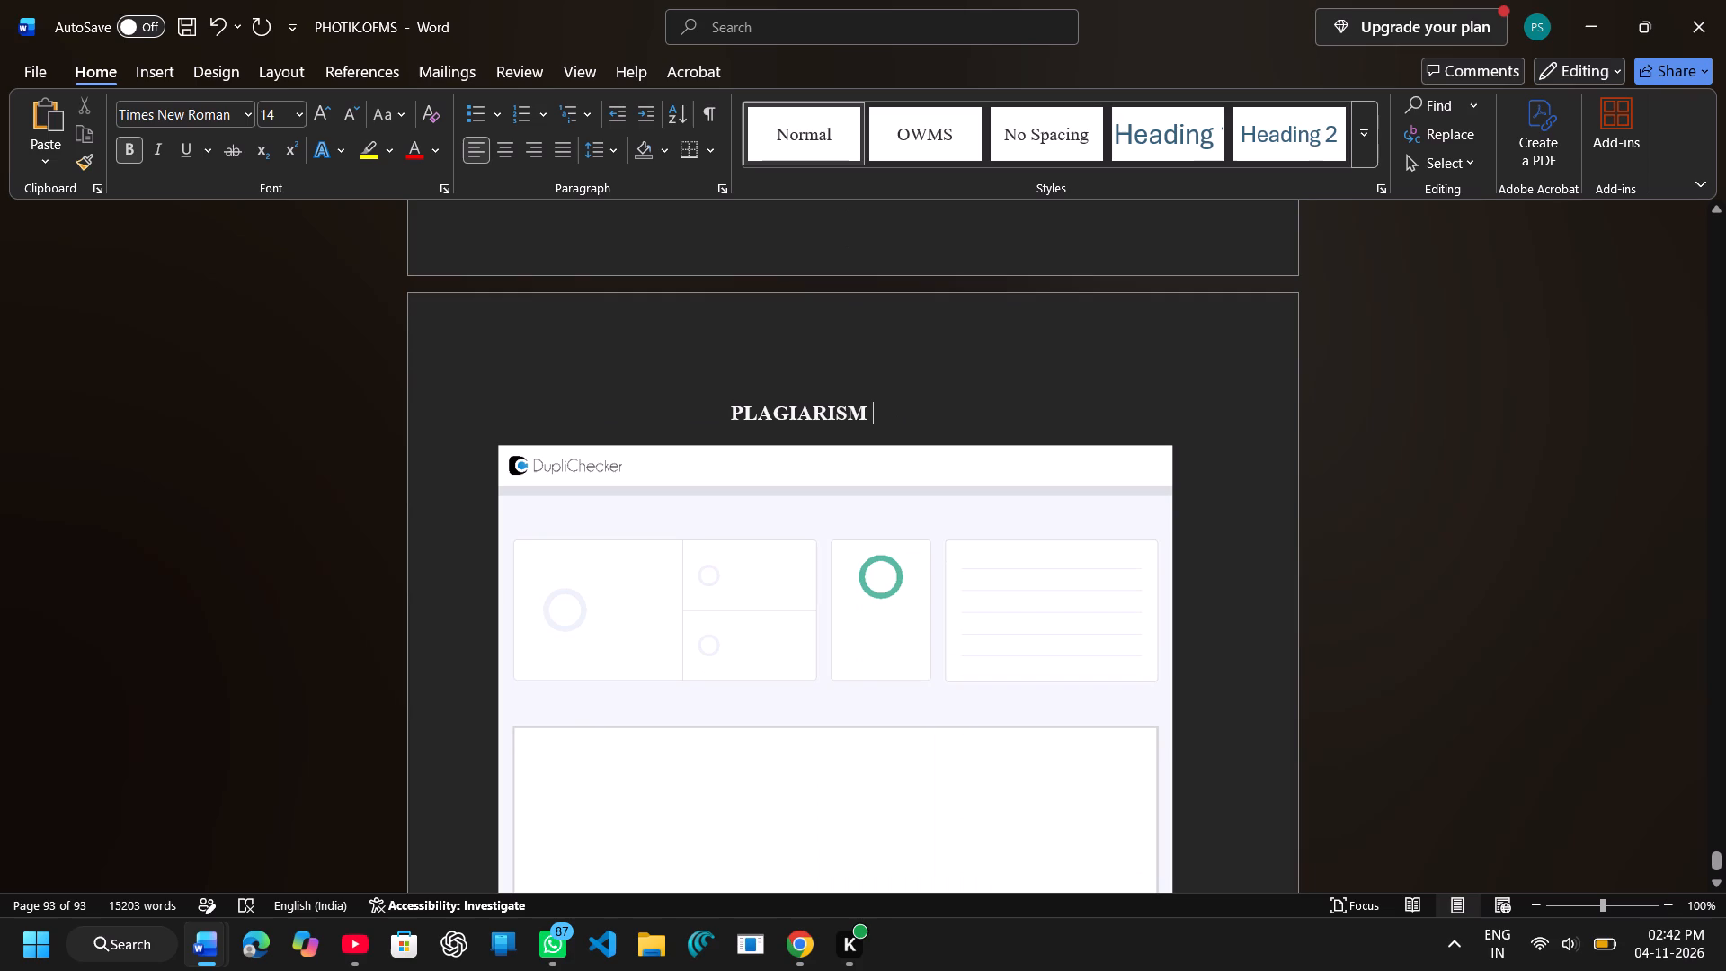
pyautogui.click(608, 508)
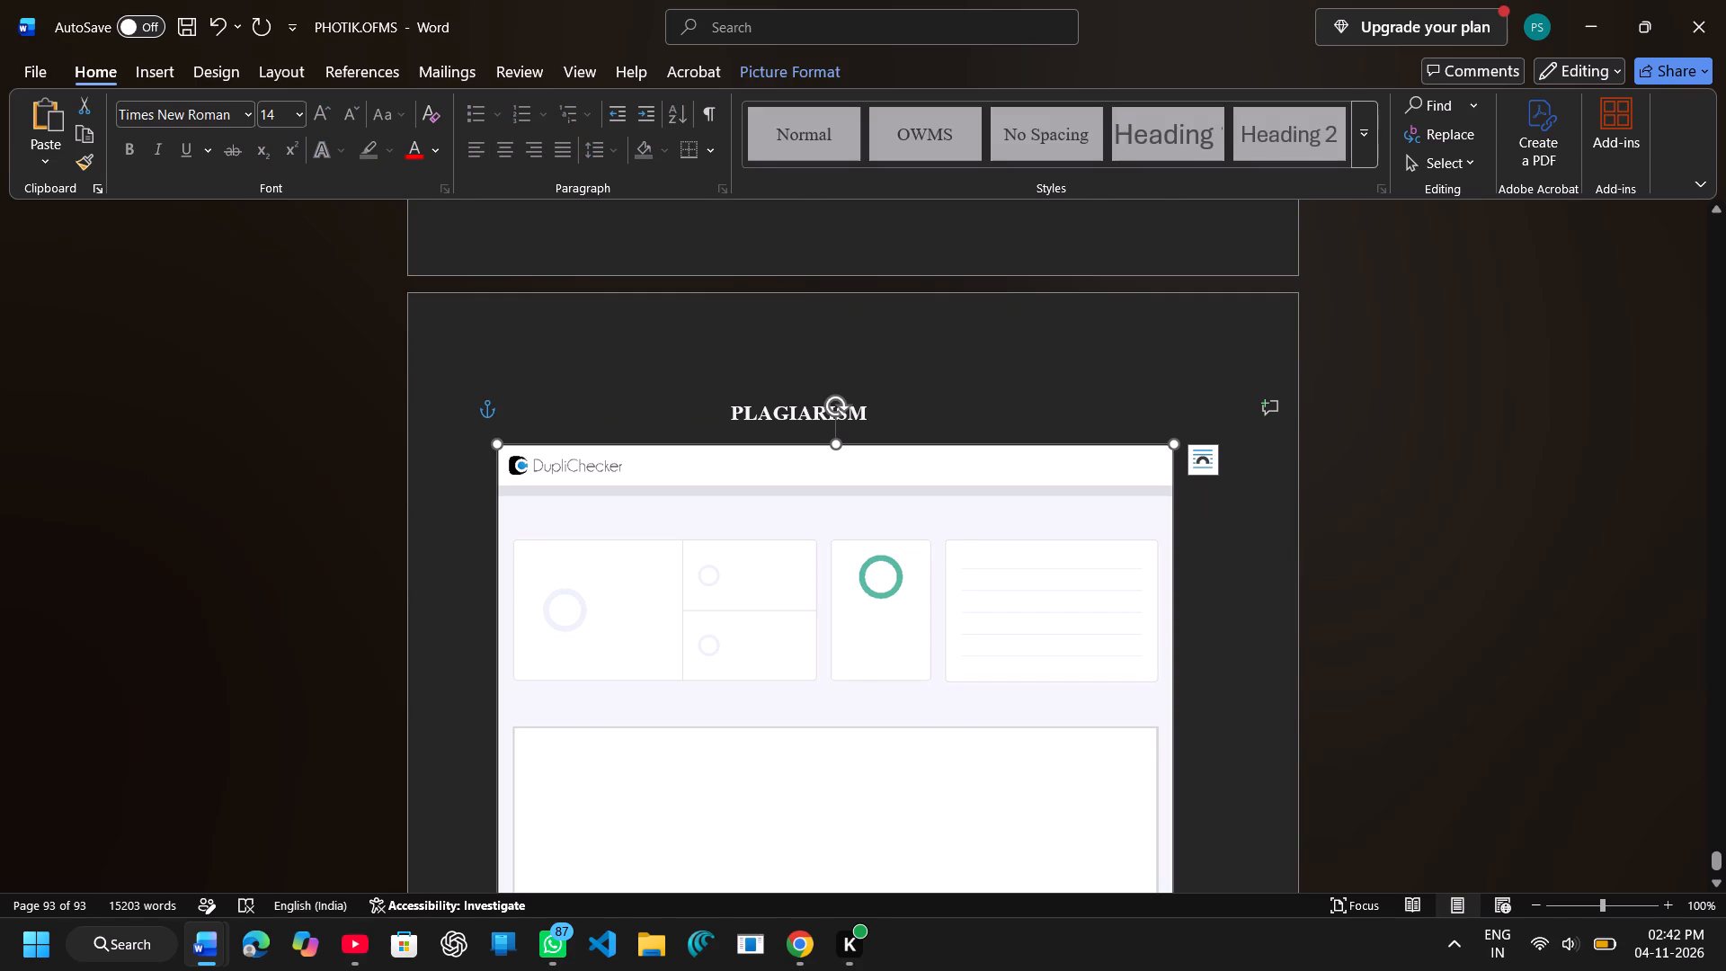
pyautogui.doubleClick(608, 508)
pyautogui.rightClick(608, 508)
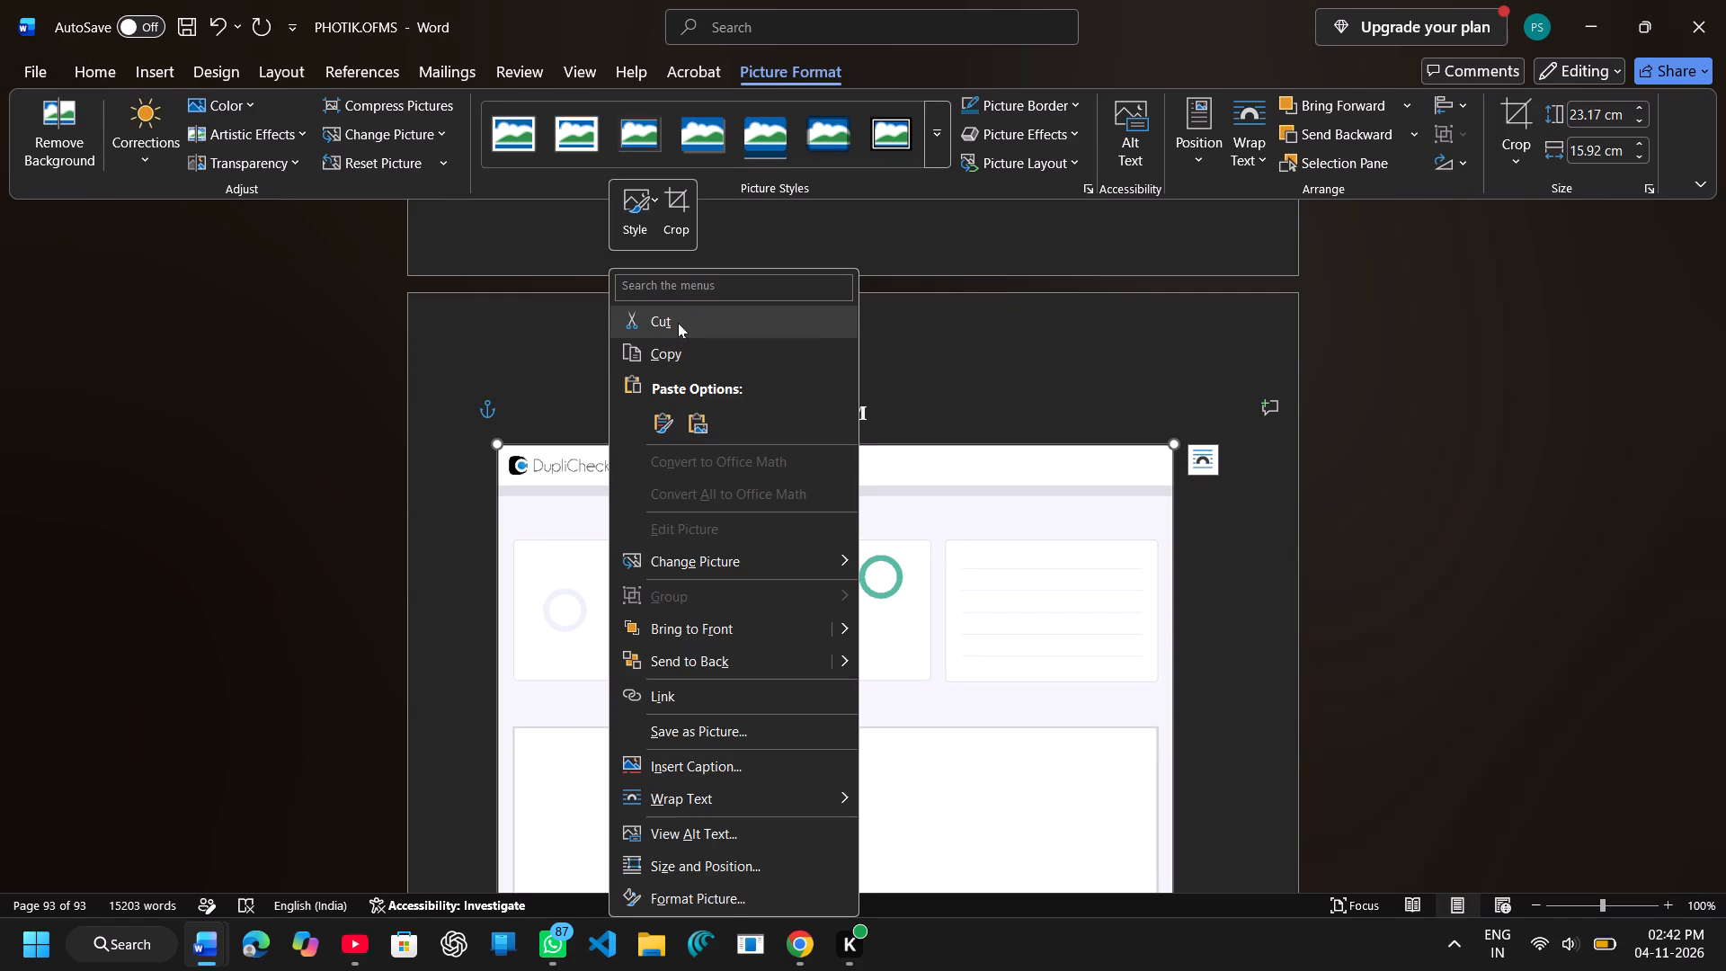
pyautogui.scroll(-2, 751, 704)
pyautogui.scroll(3, 751, 704)
pyautogui.click(775, 309)
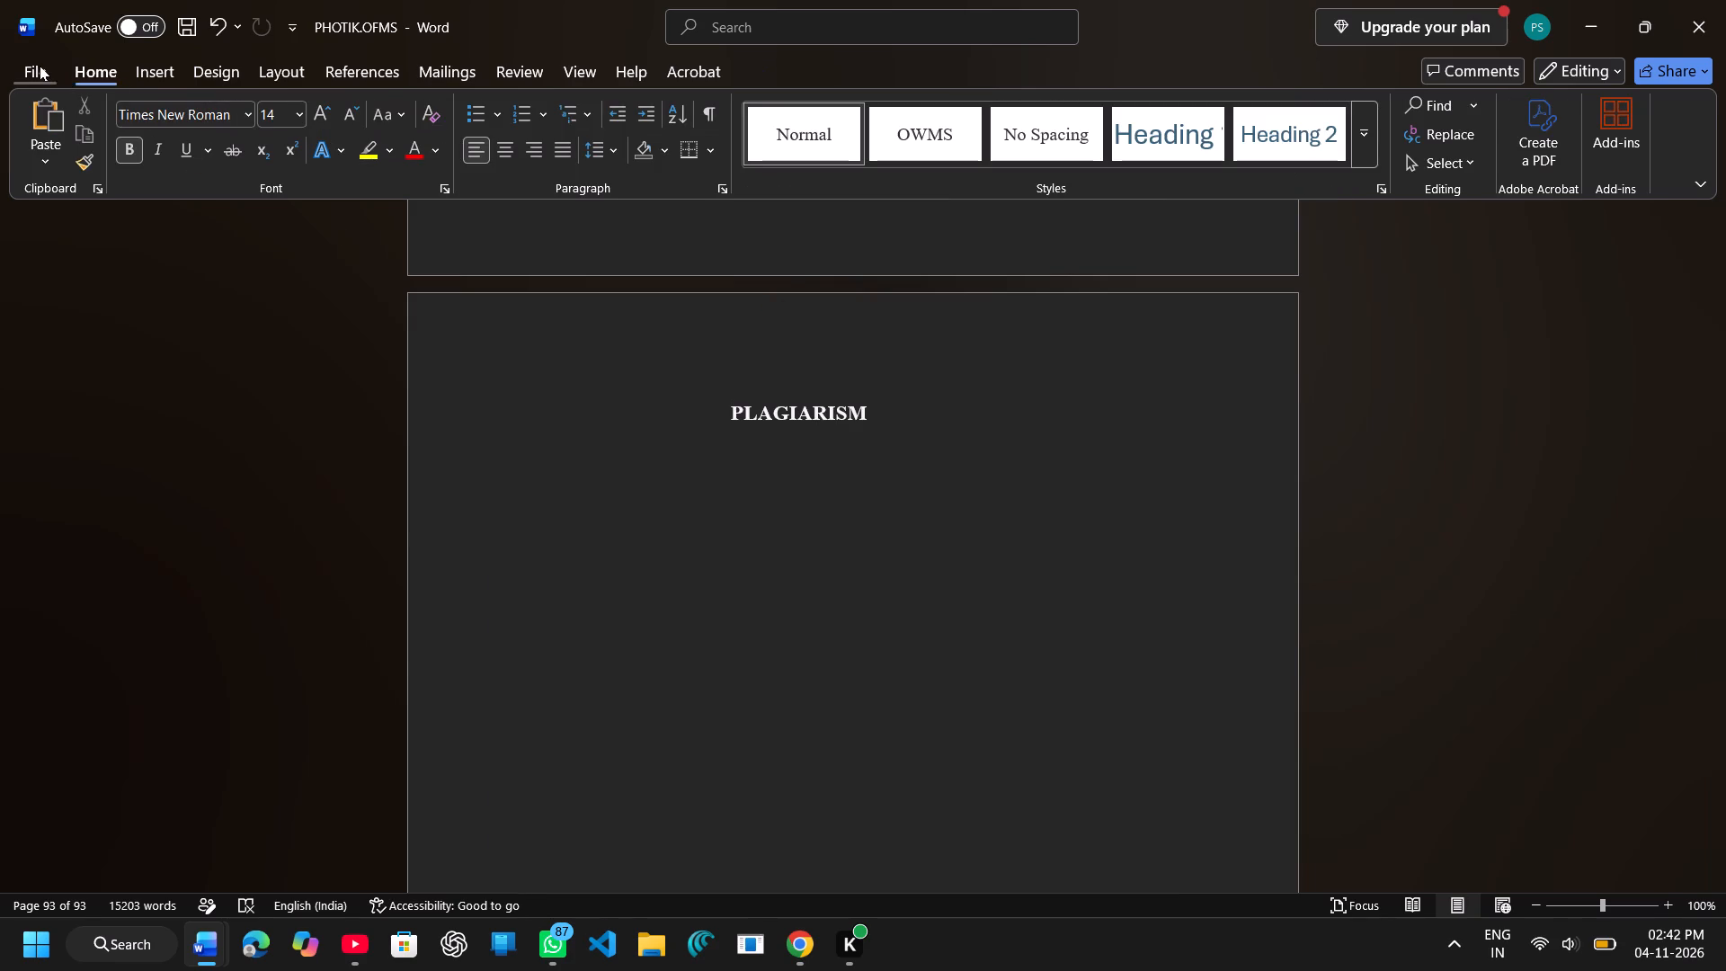
# Open the recent Duplichecker plagiarism report document, examine its pages, and return to PHOTIK.OFMS.
pyautogui.click(40, 66)
pyautogui.click(278, 550)
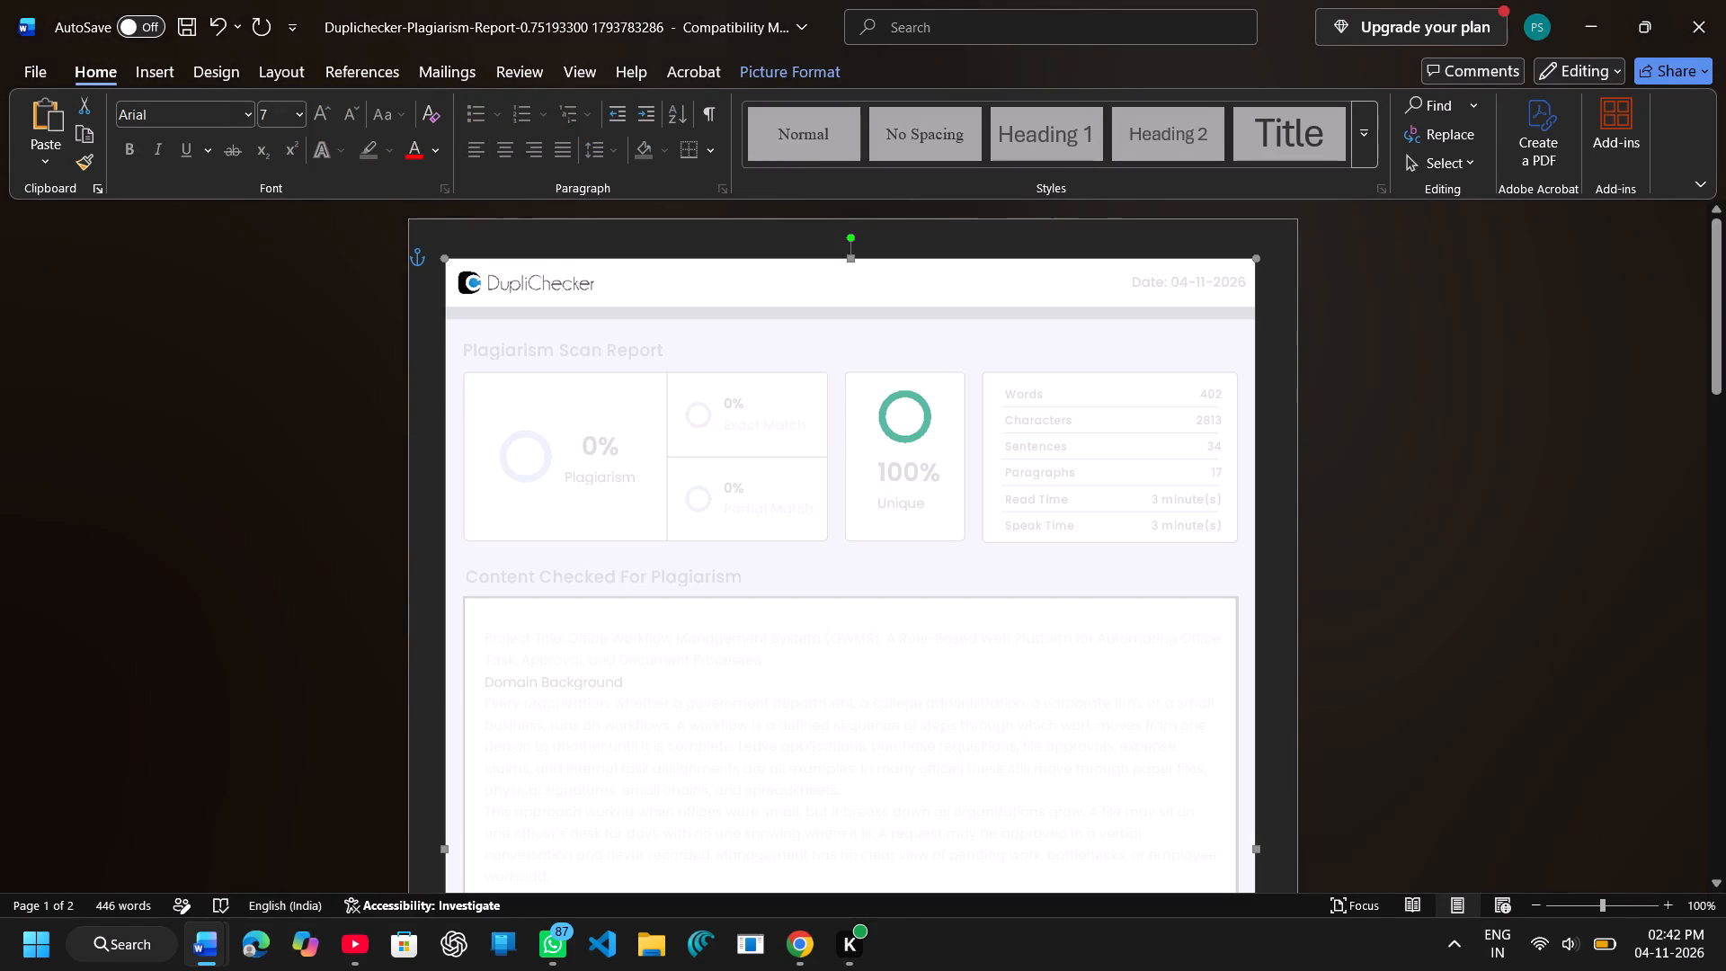
pyautogui.scroll(2, 702, 432)
pyautogui.doubleClick(557, 446)
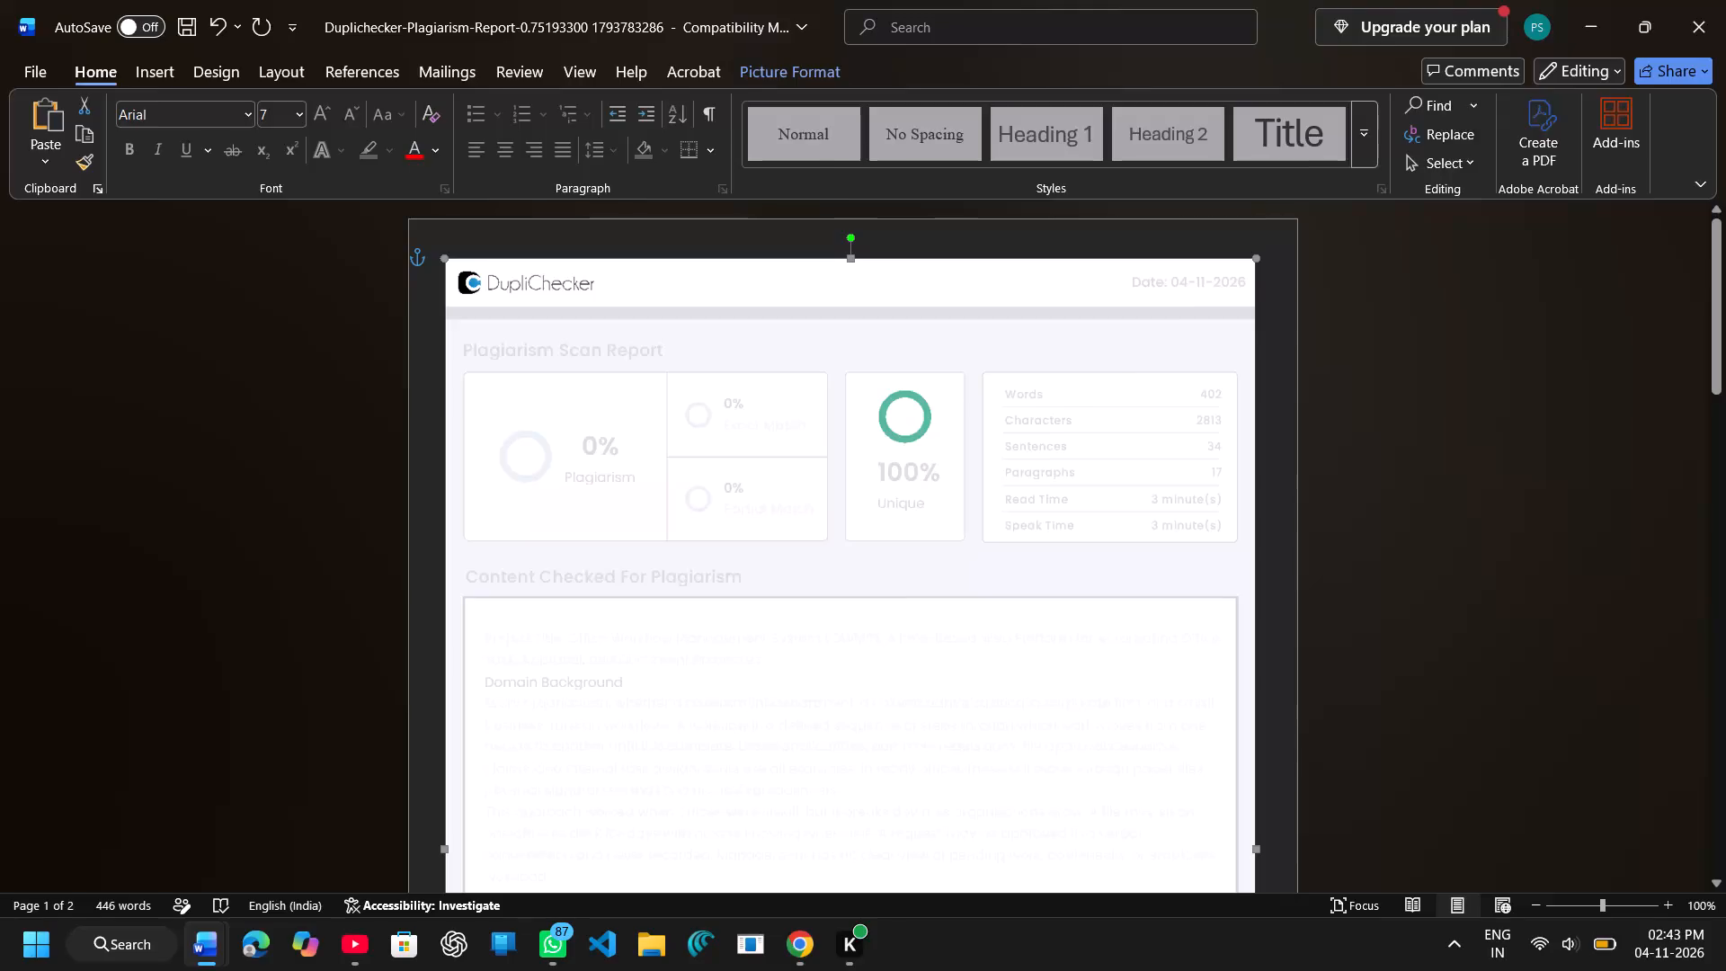
pyautogui.scroll(-2, 943, 432)
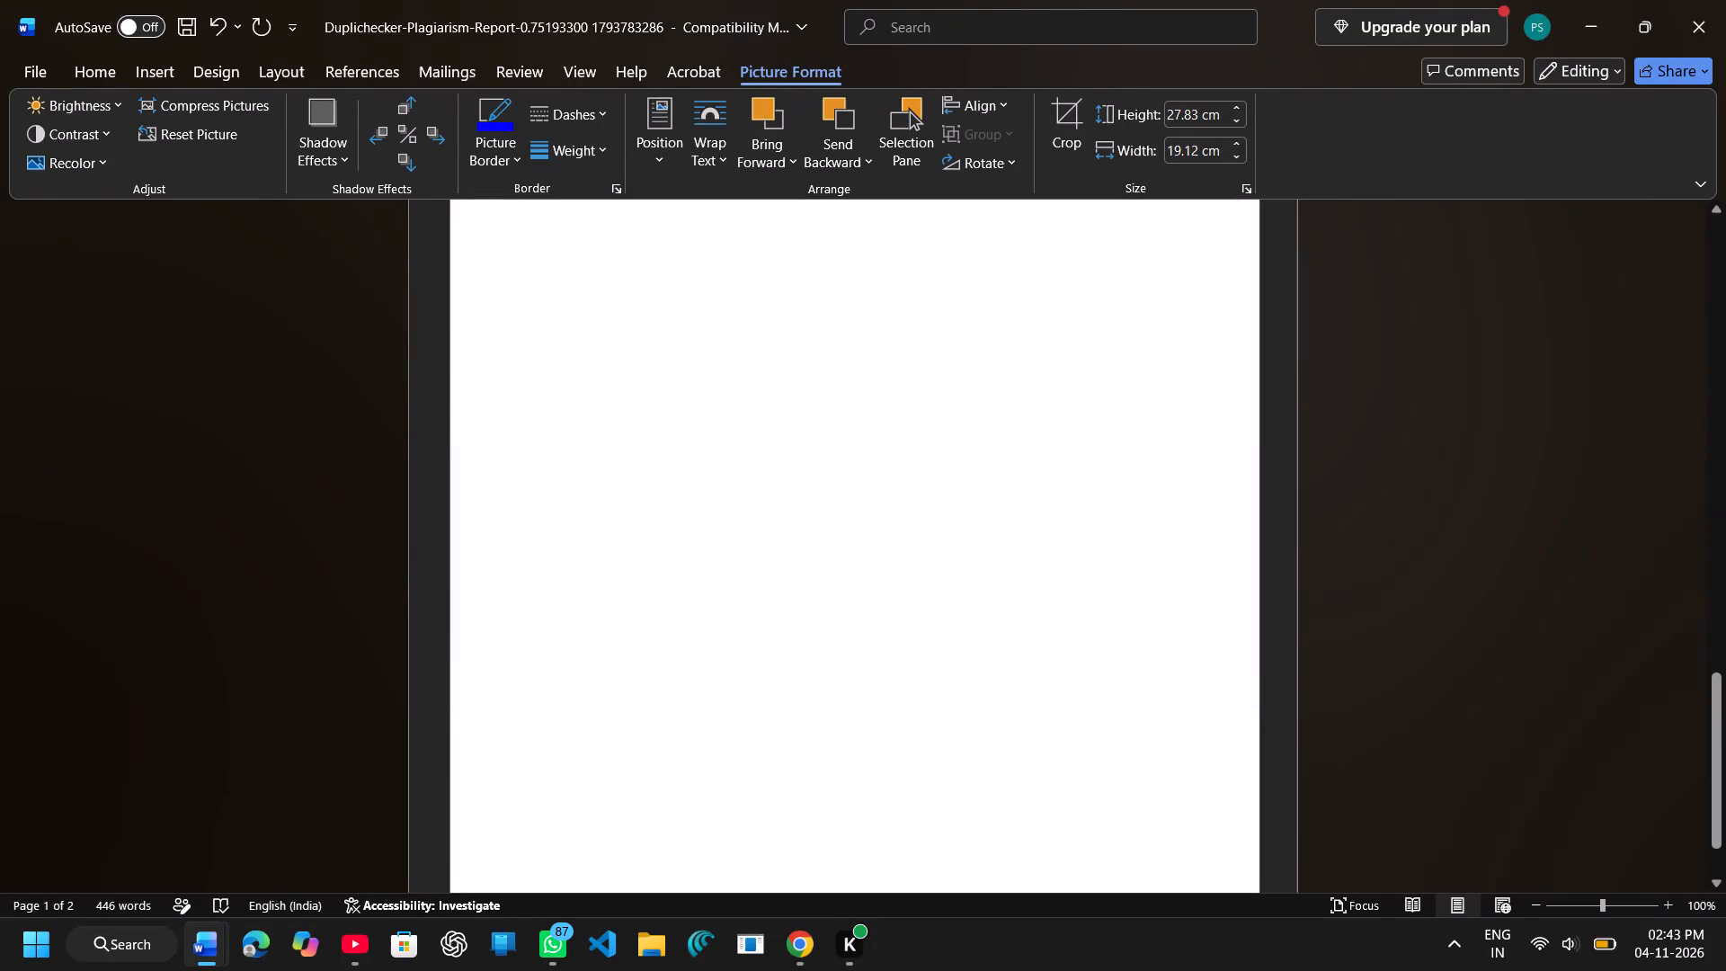
pyautogui.scroll(-4, 943, 432)
pyautogui.scroll(20, 943, 432)
pyautogui.scroll(4, 943, 432)
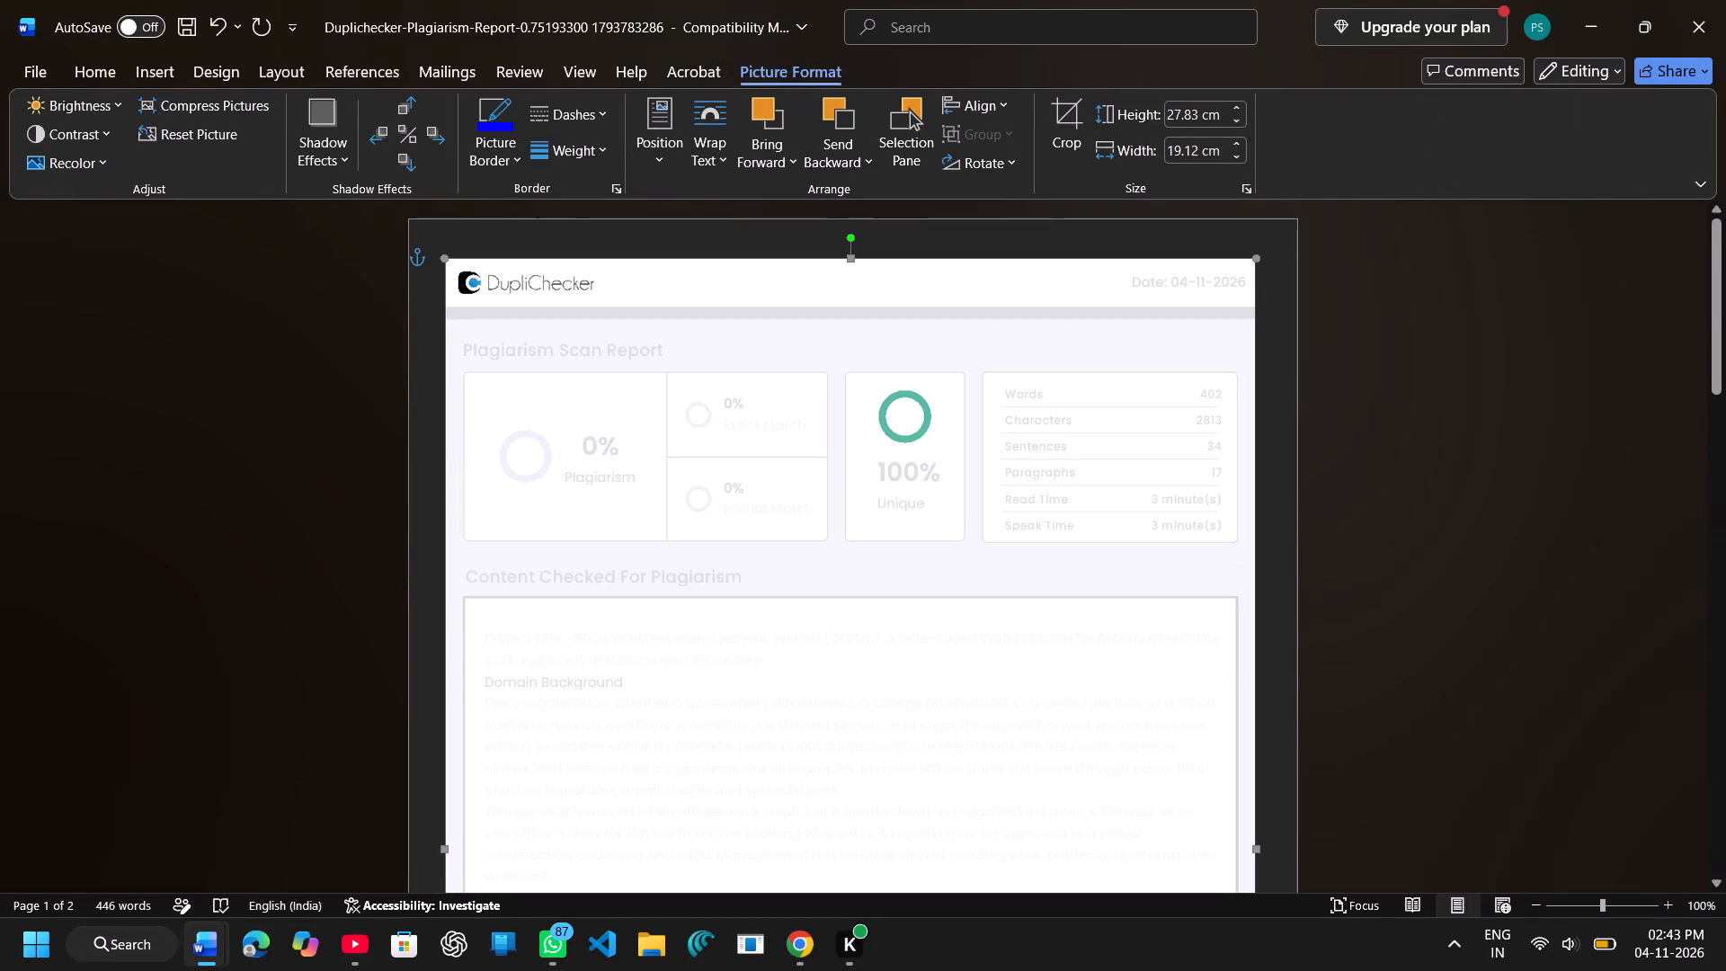
pyautogui.click(35, 66)
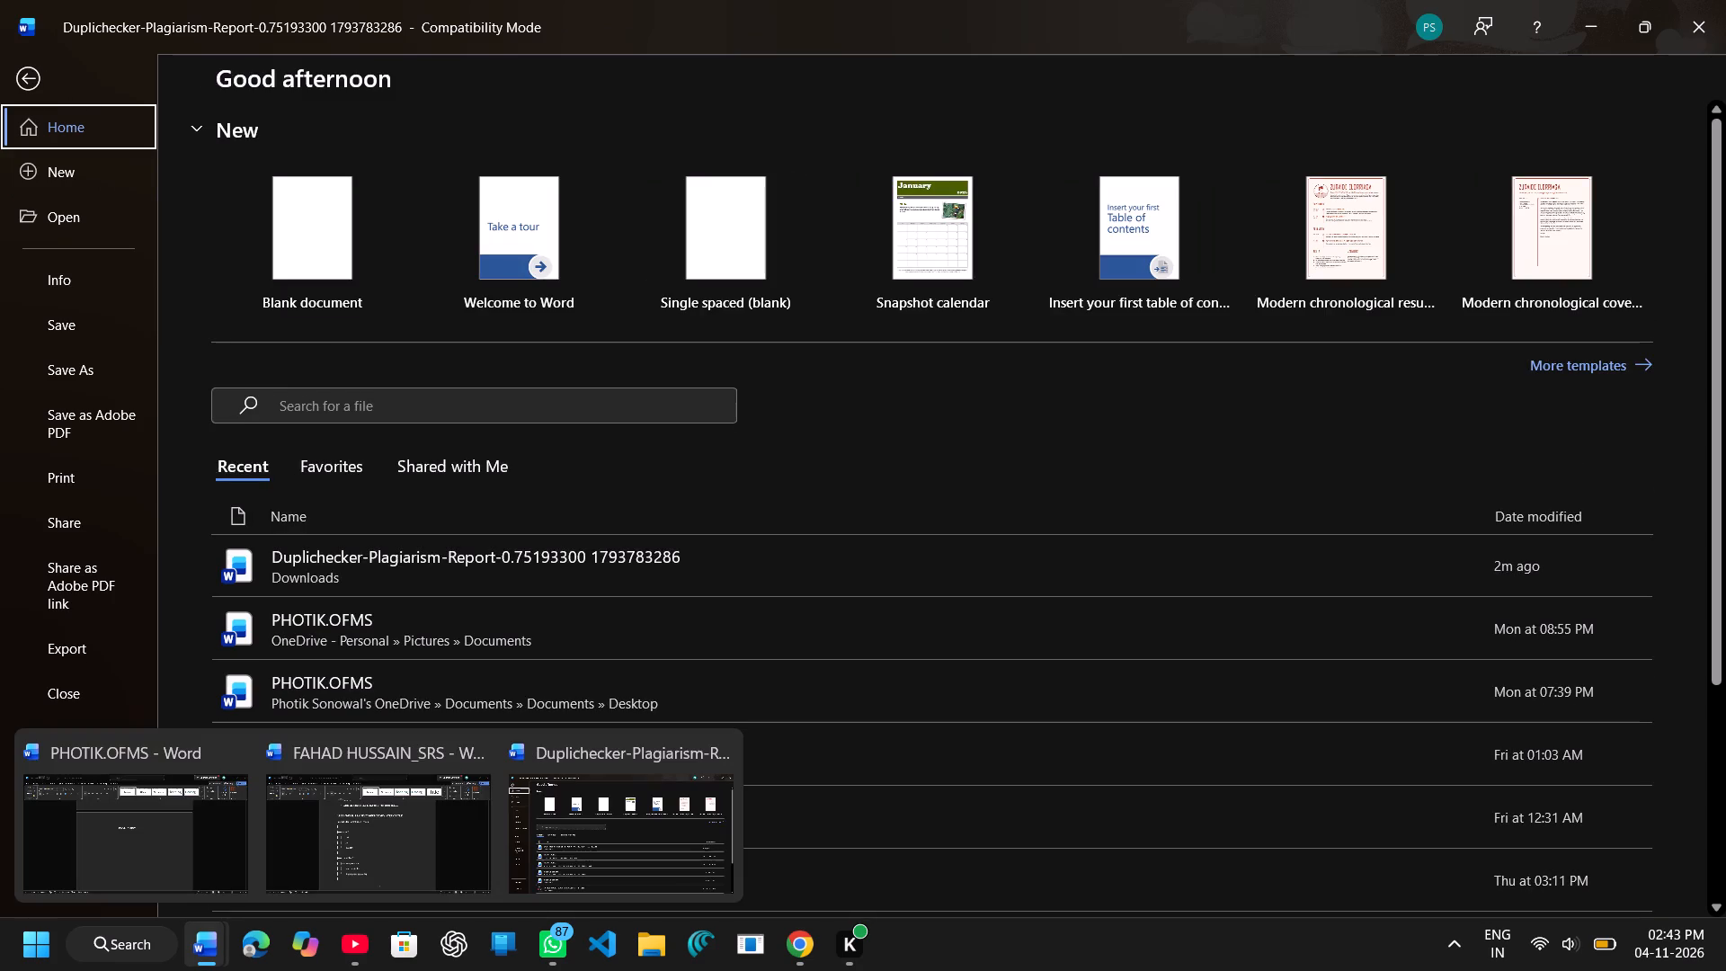
pyautogui.click(194, 834)
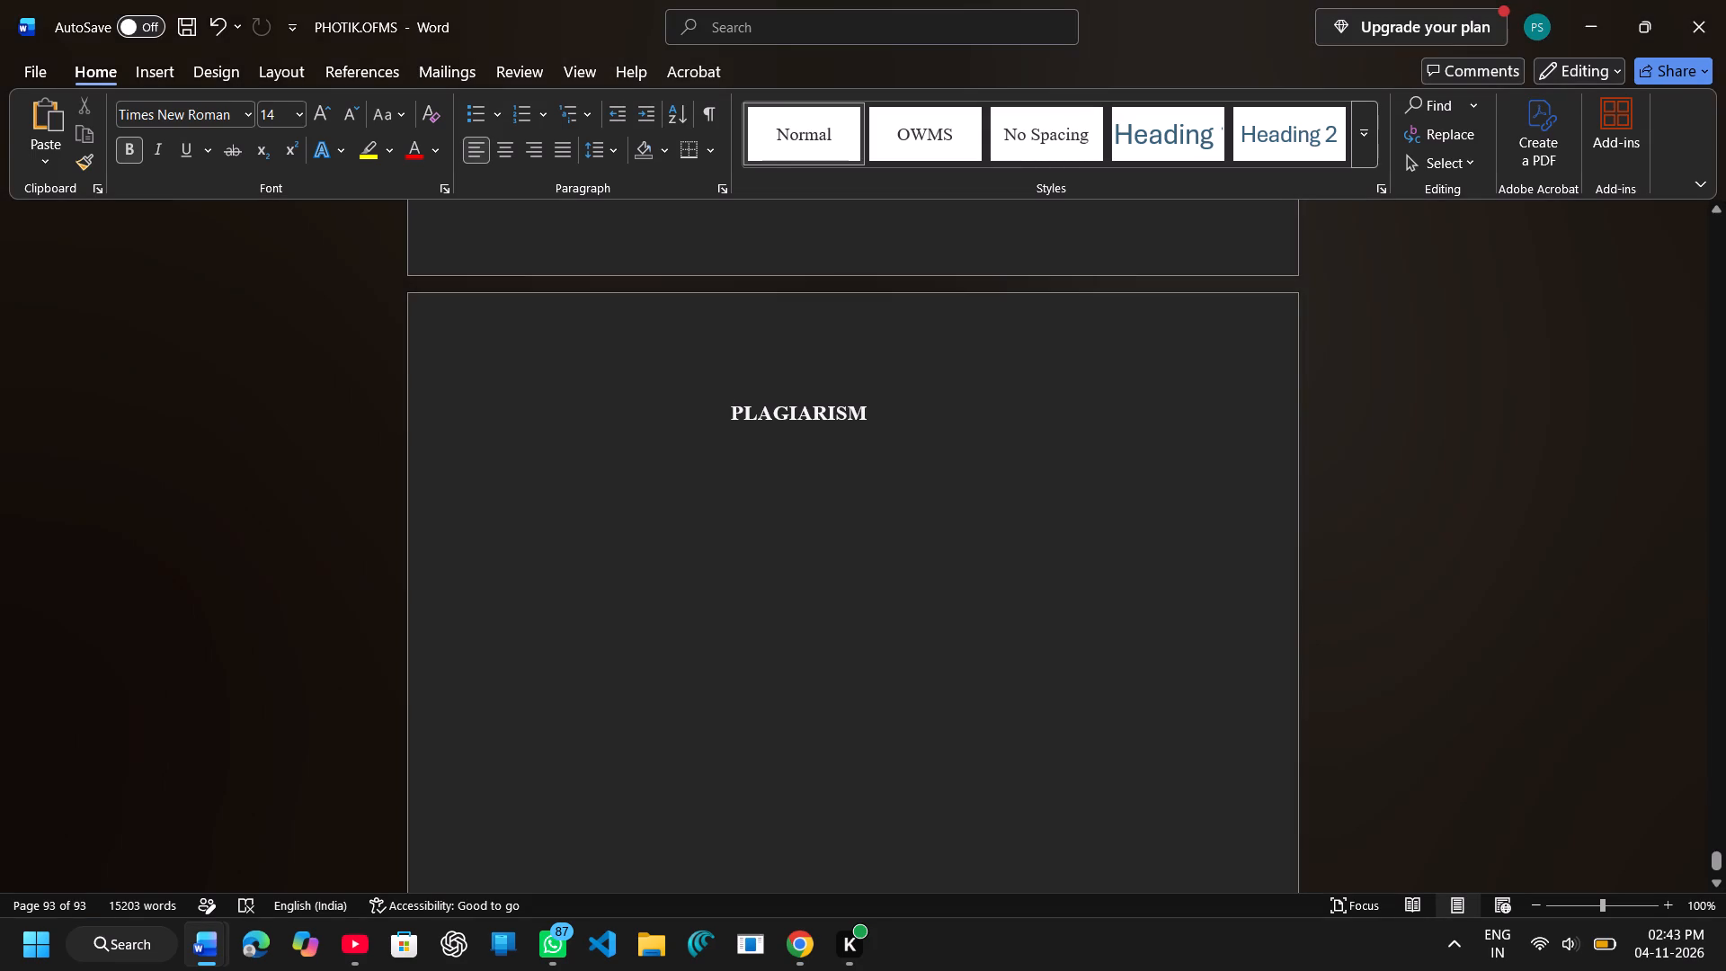
# Look back through the project report from the PLAGIARISM page to the cover page and the coordinator's certificate.
pyautogui.click(875, 413)
pyautogui.scroll(1, 875, 413)
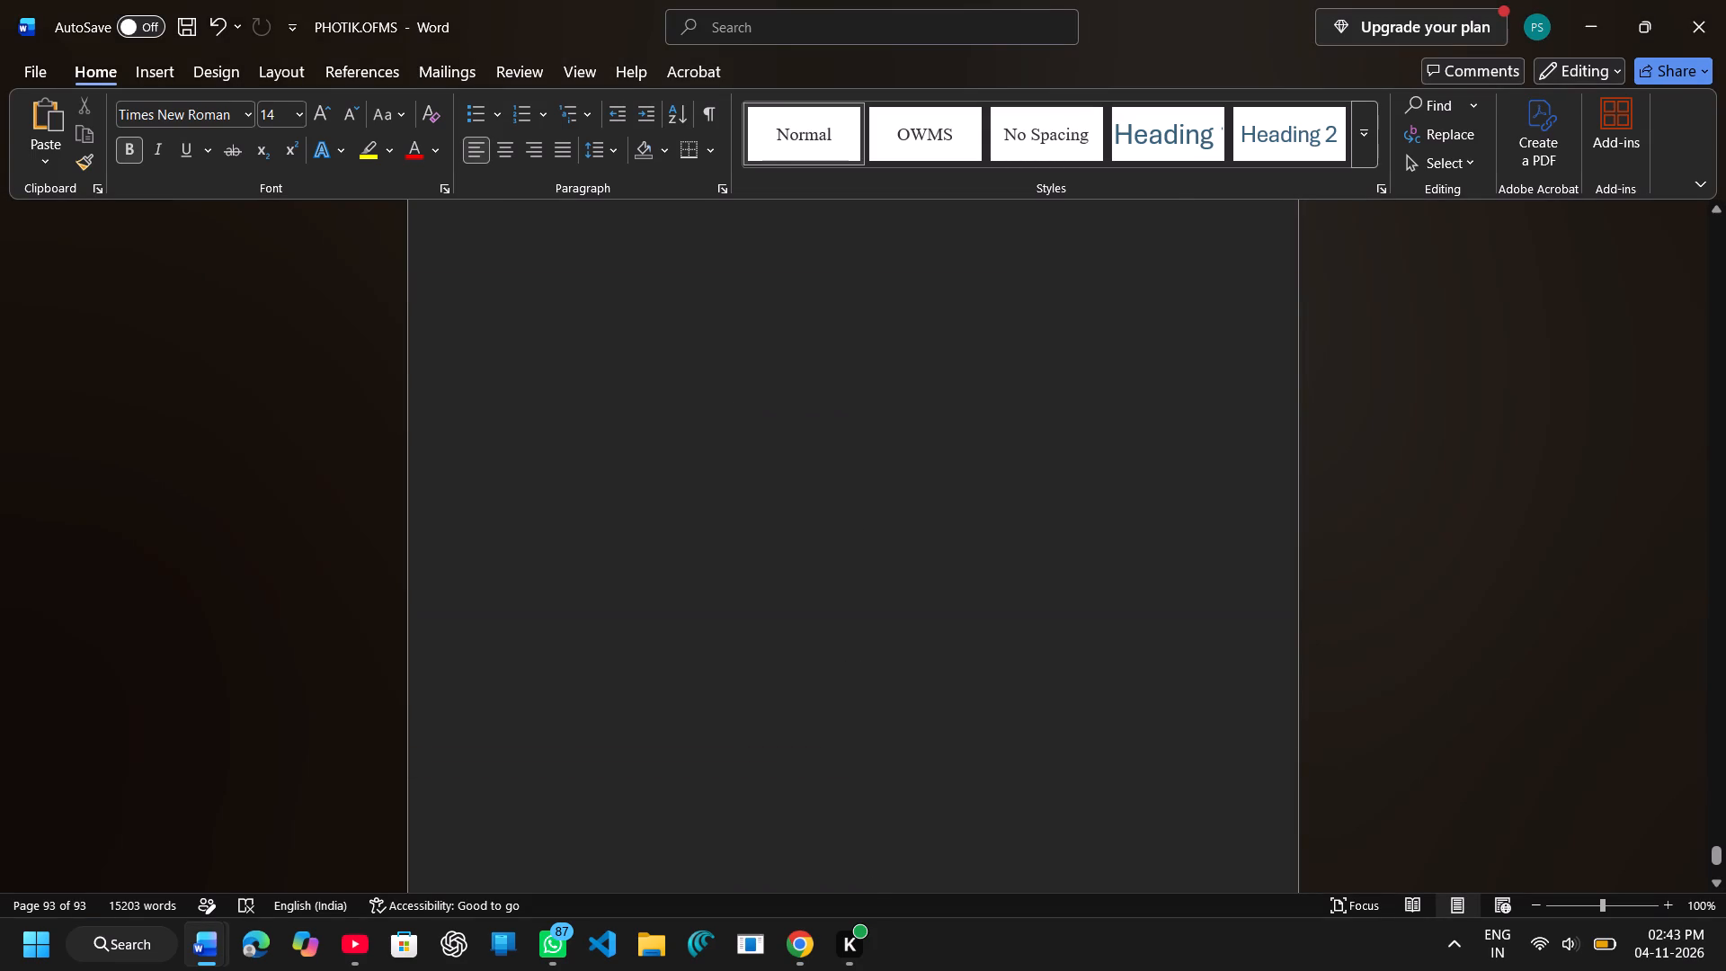
pyautogui.scroll(1, 875, 413)
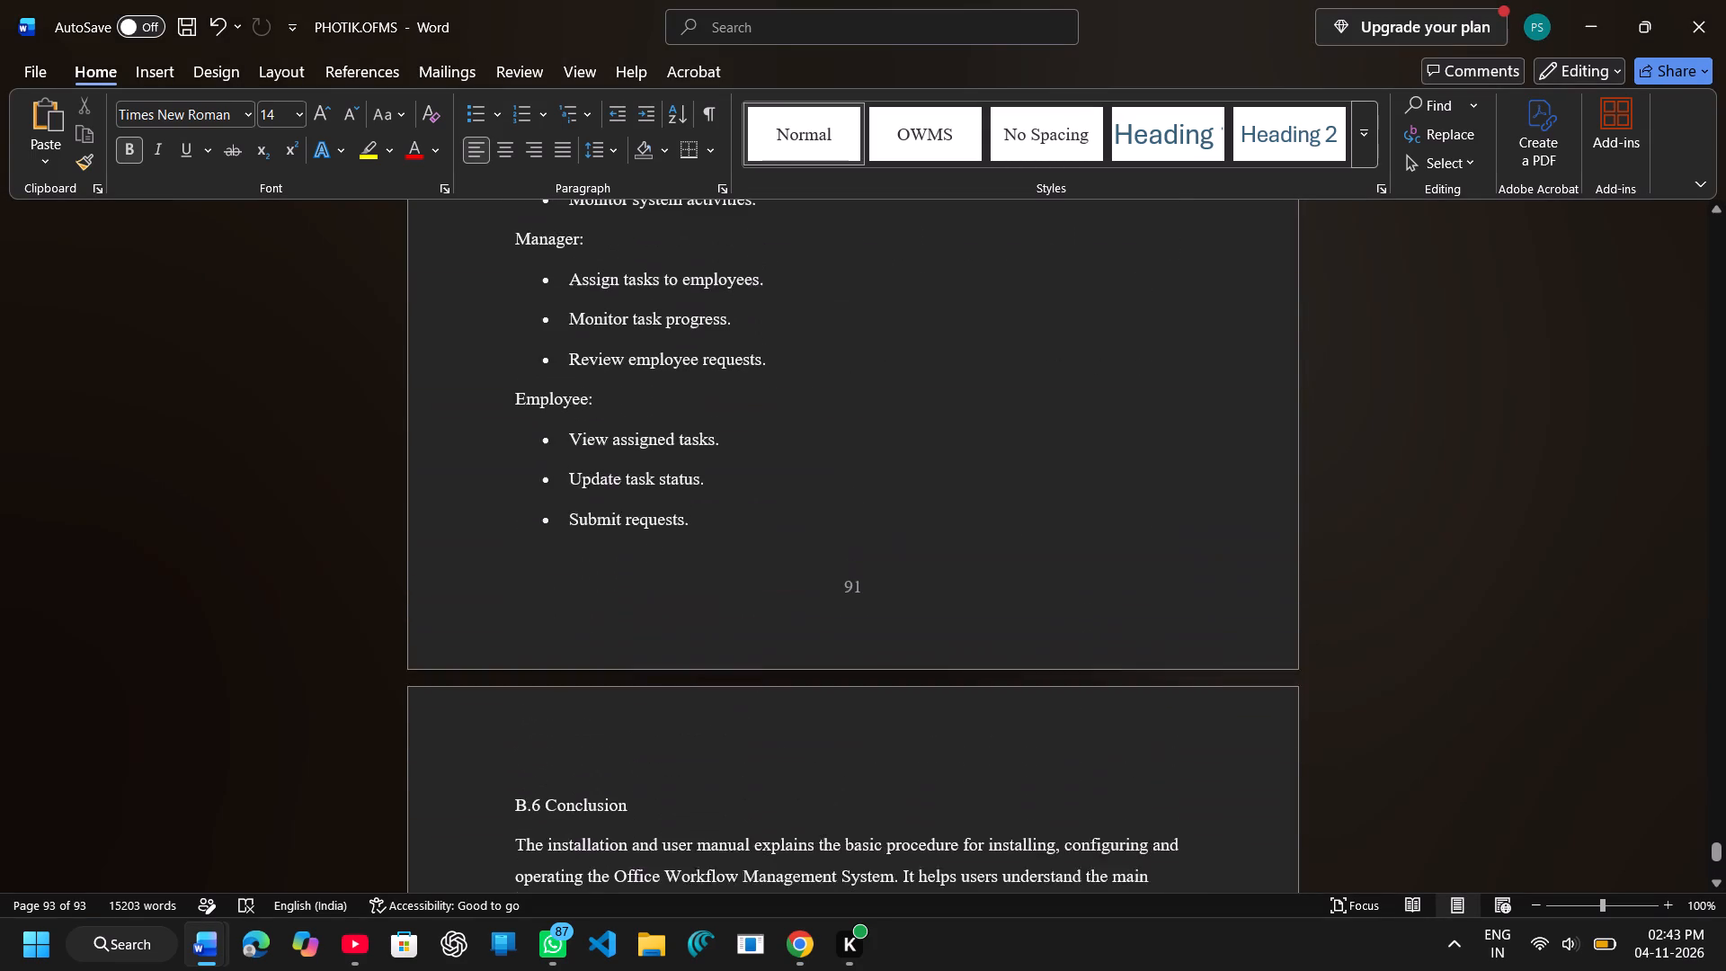
pyautogui.scroll(12, 875, 413)
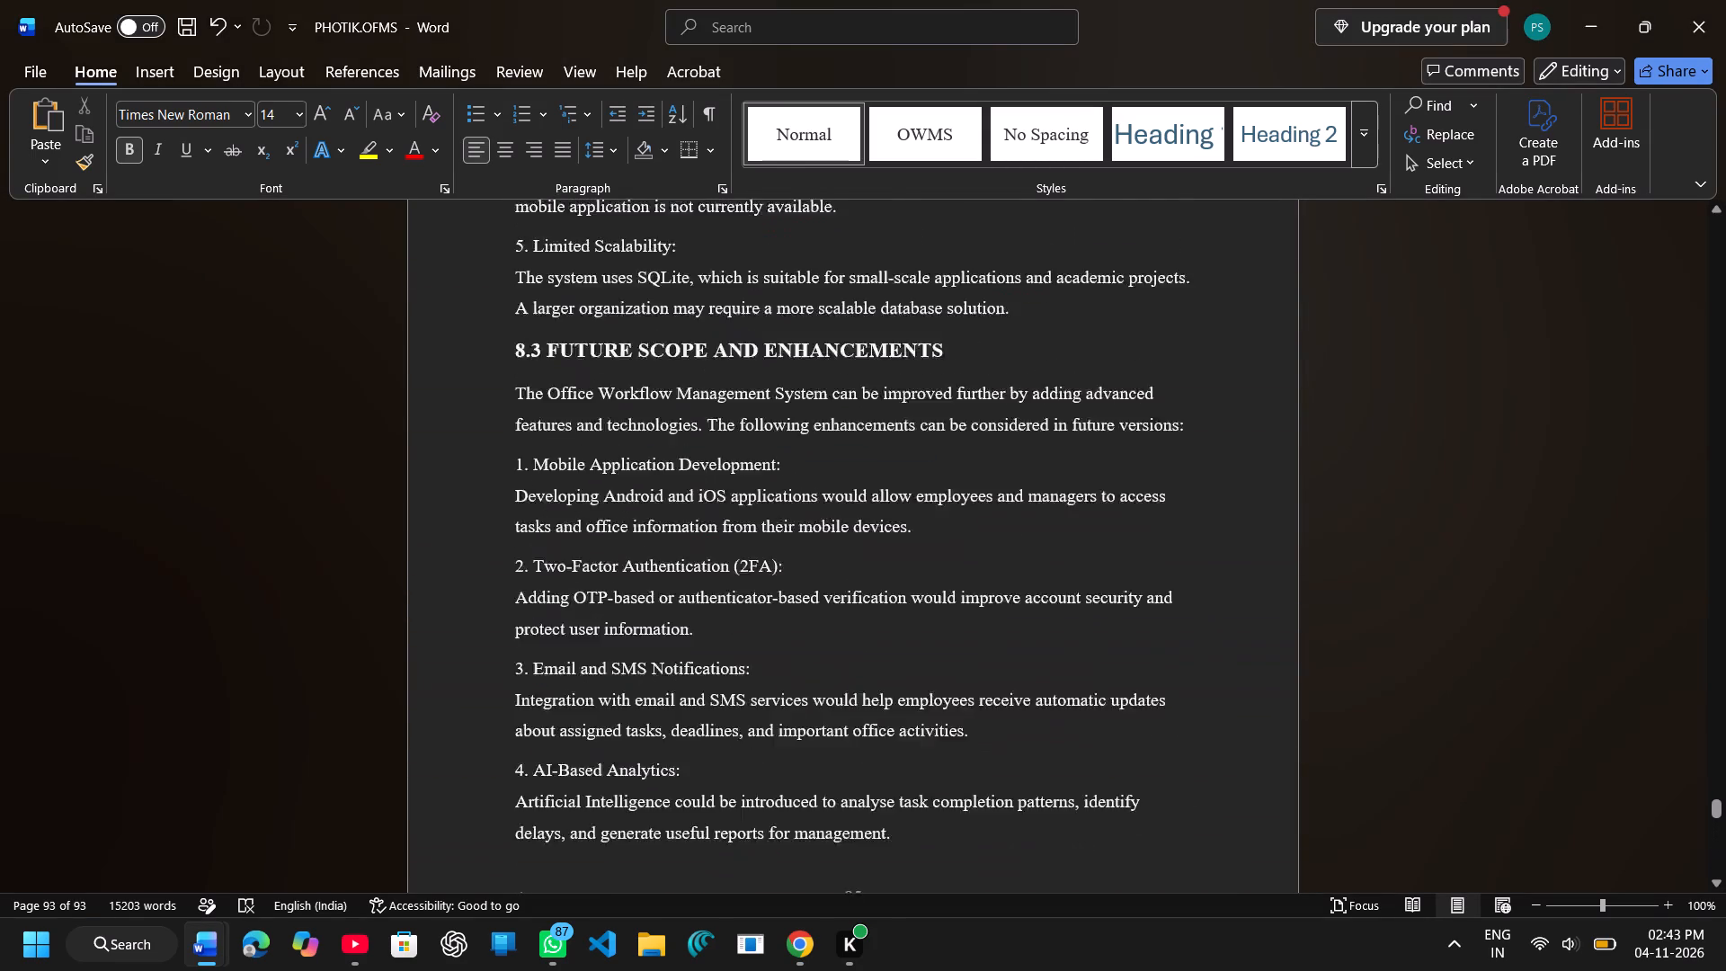
pyautogui.scroll(8, 875, 413)
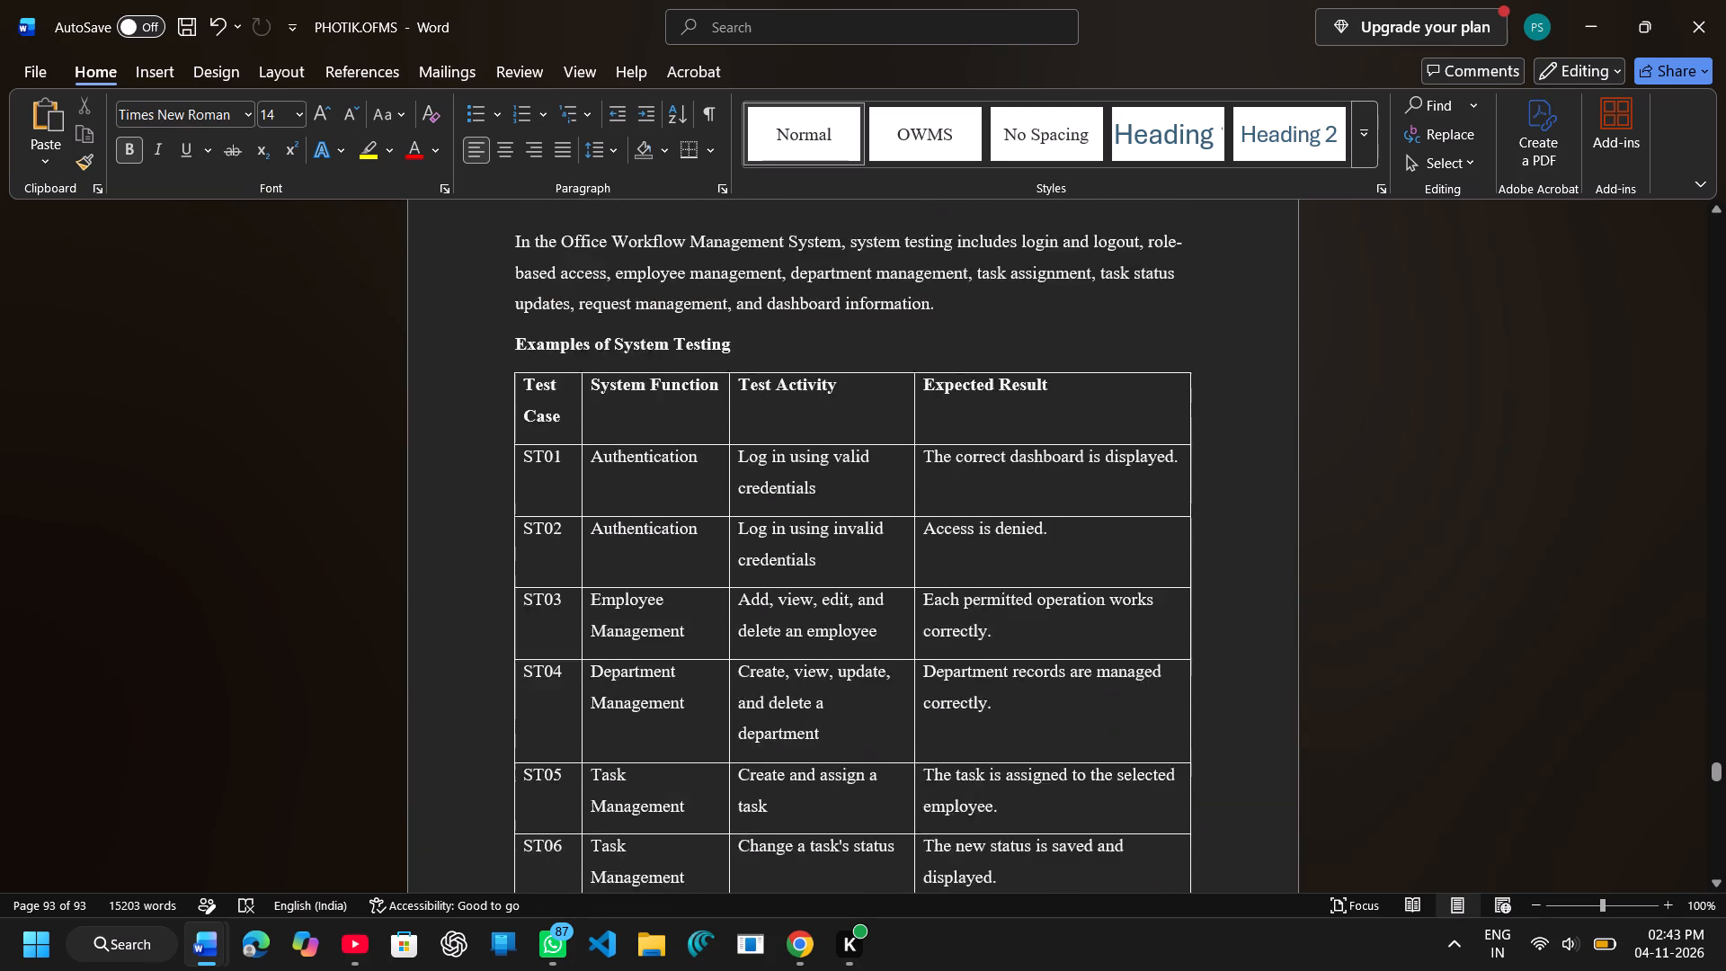
pyautogui.scroll(2, 875, 413)
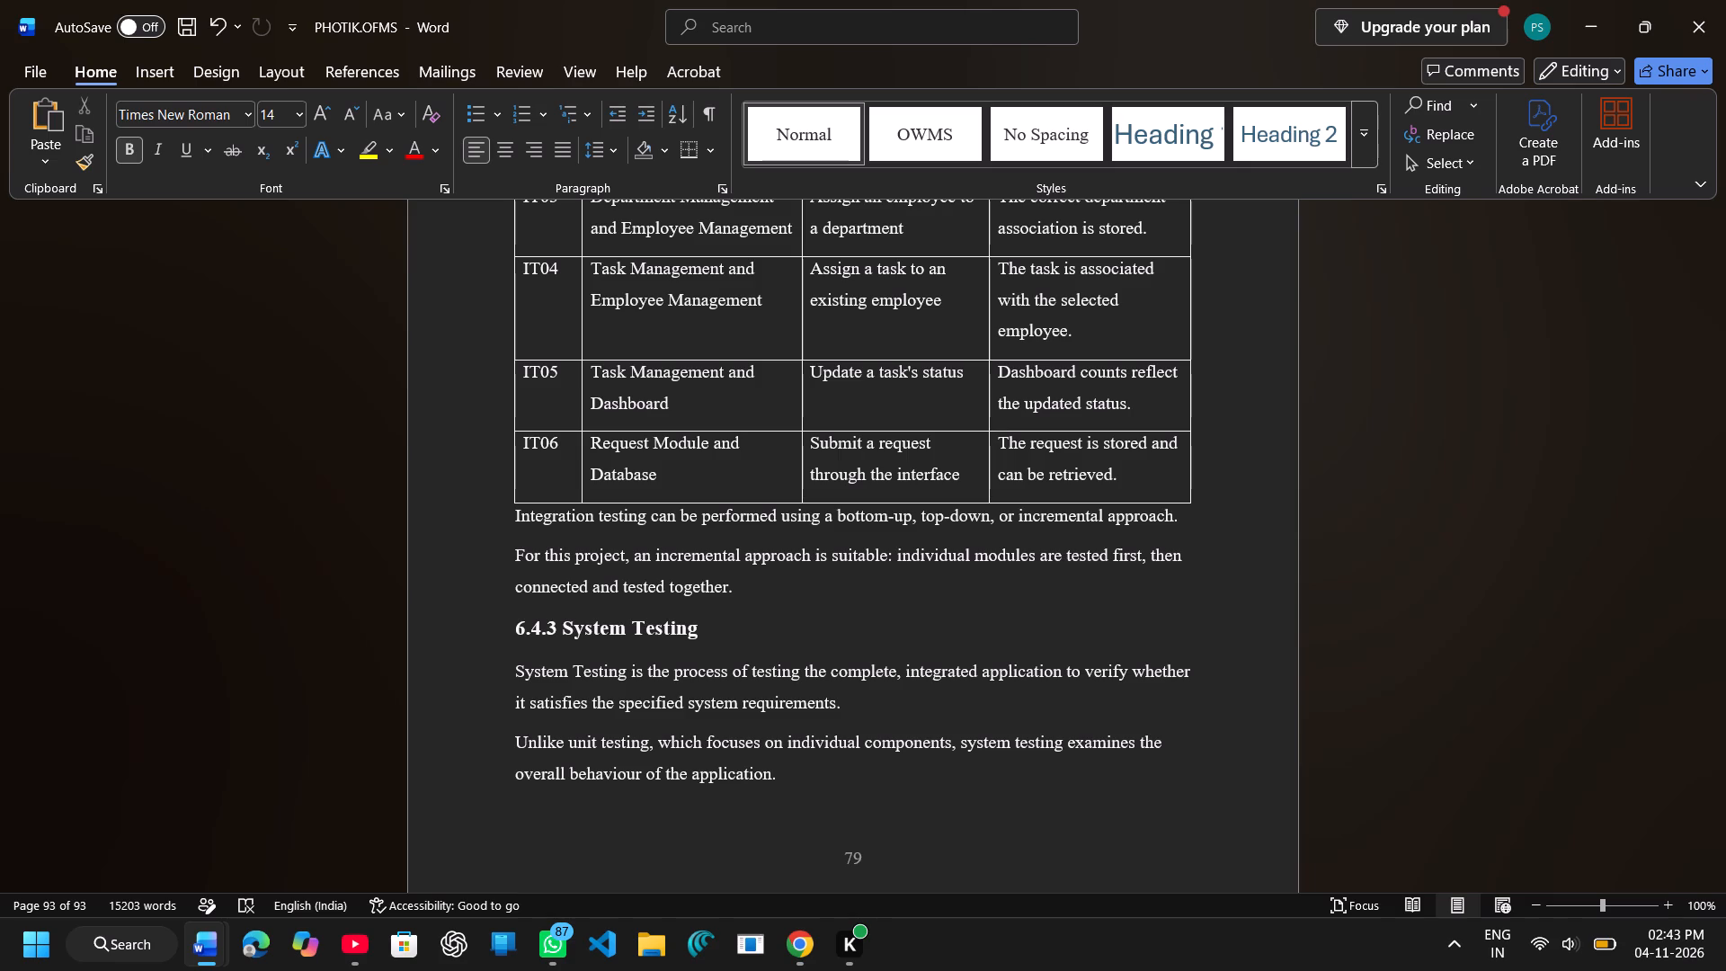
pyautogui.scroll(20, 875, 413)
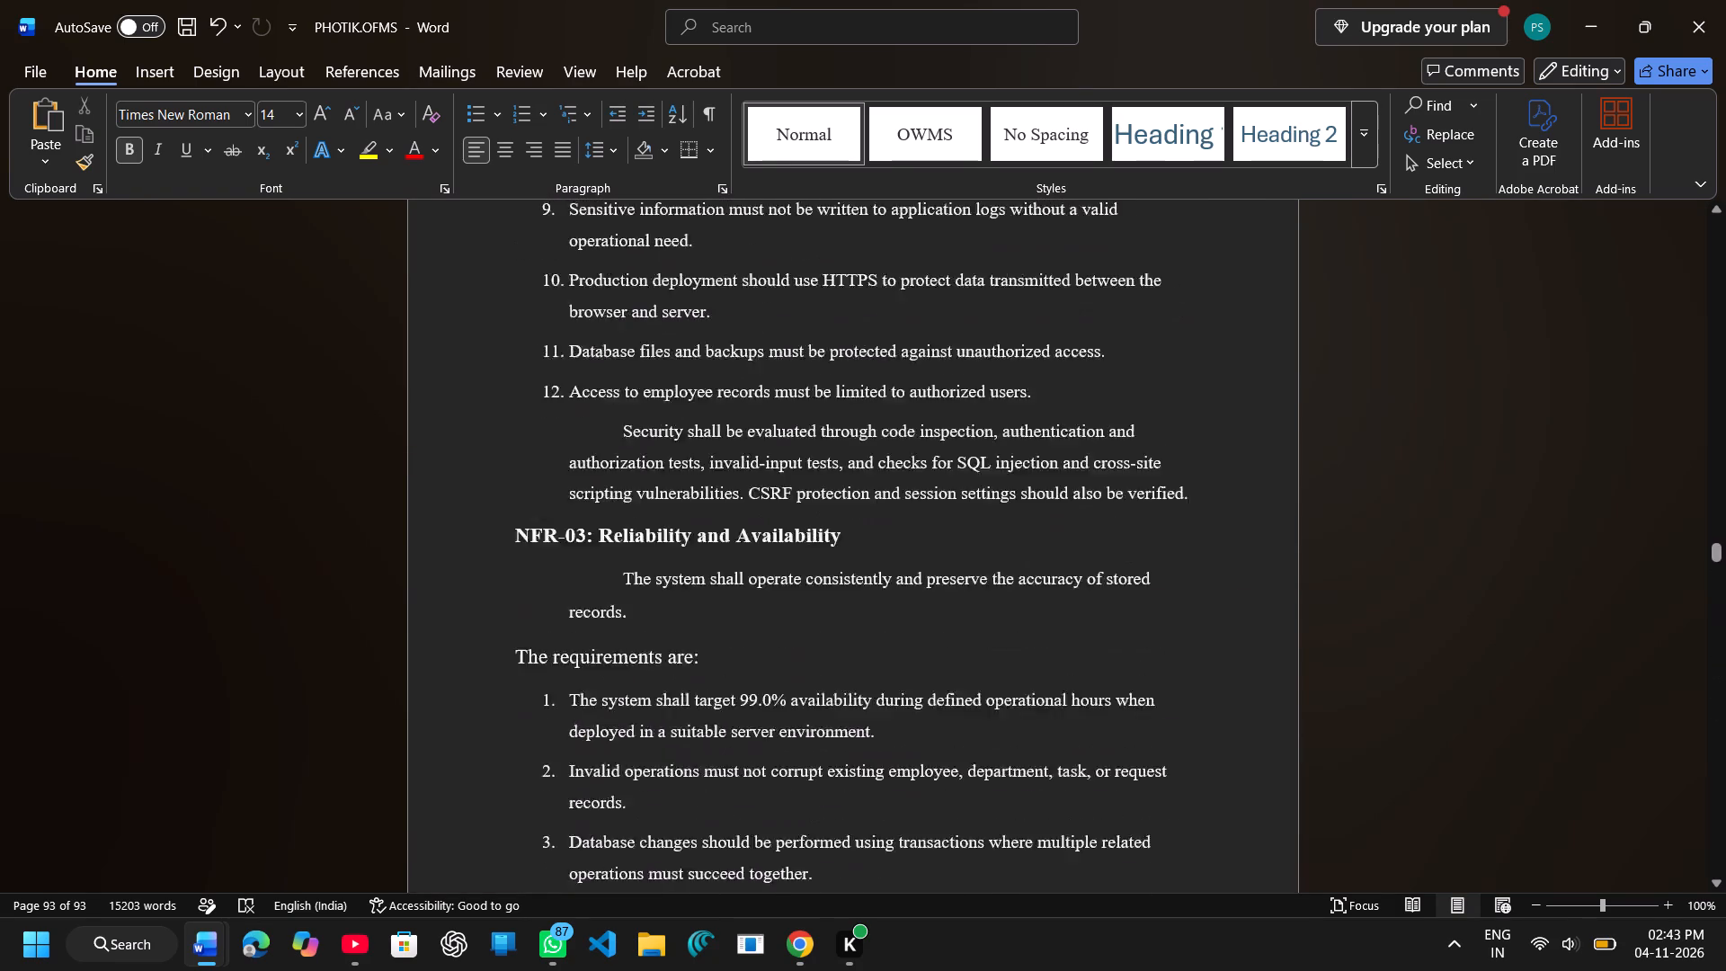
pyautogui.scroll(20, 875, 413)
pyautogui.scroll(10, 875, 413)
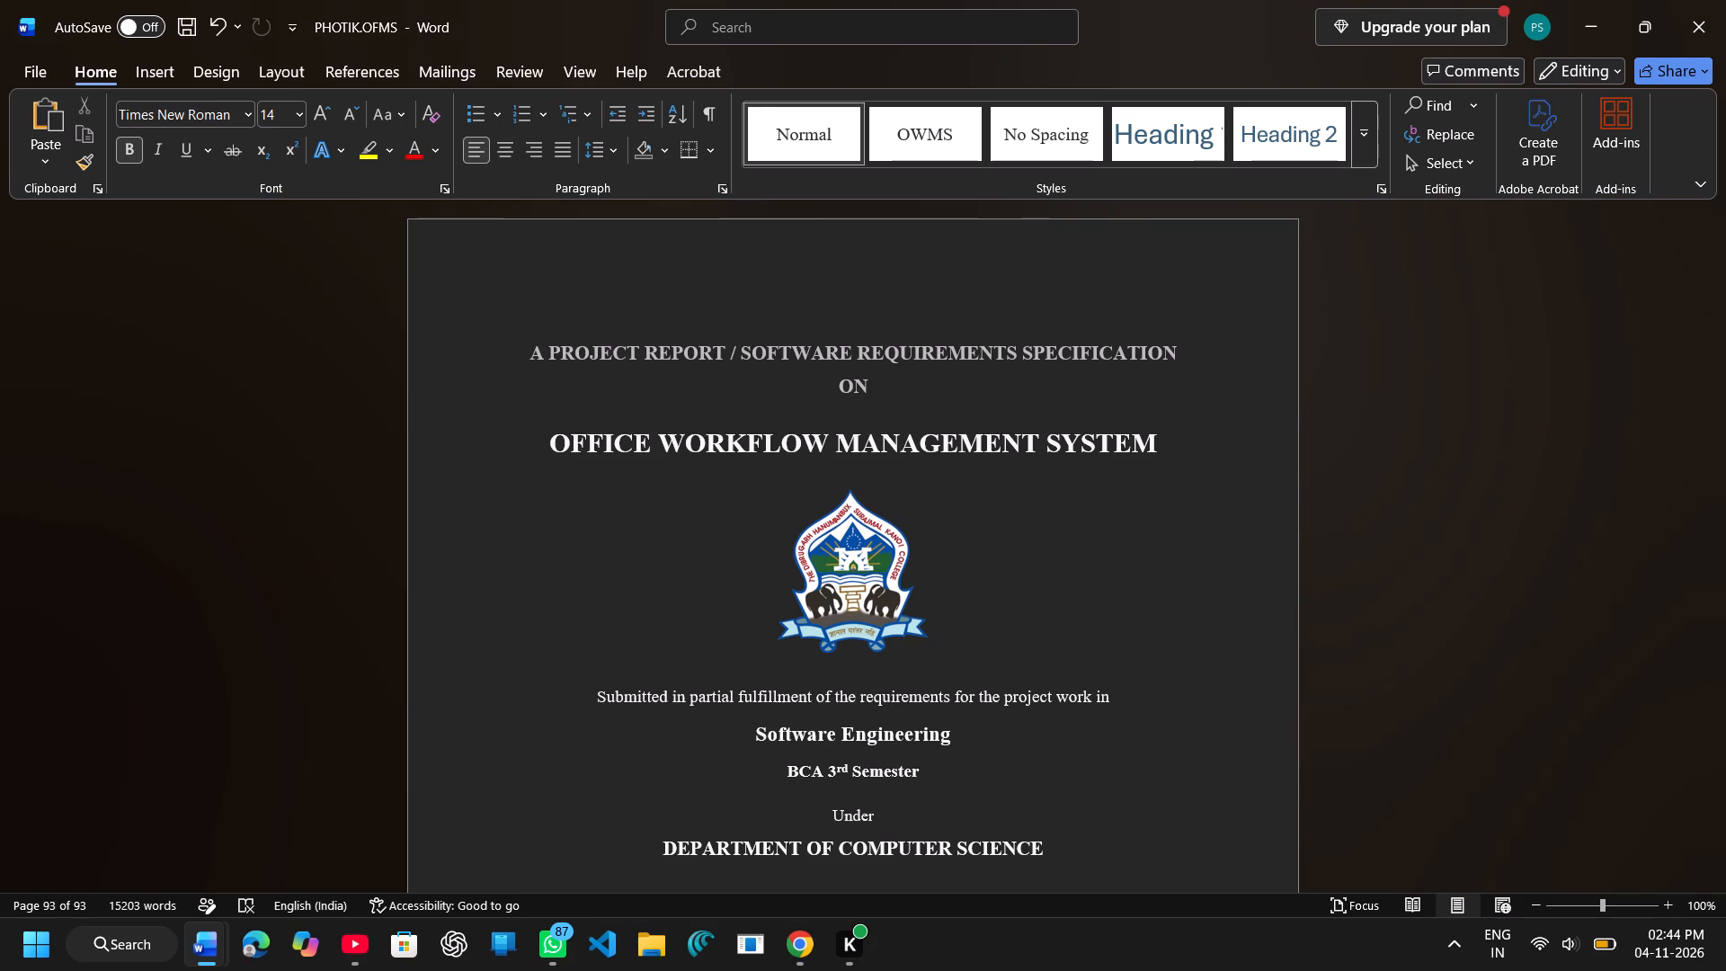
pyautogui.scroll(-2, 875, 413)
pyautogui.scroll(-1, 668, 584)
pyautogui.scroll(2, 668, 584)
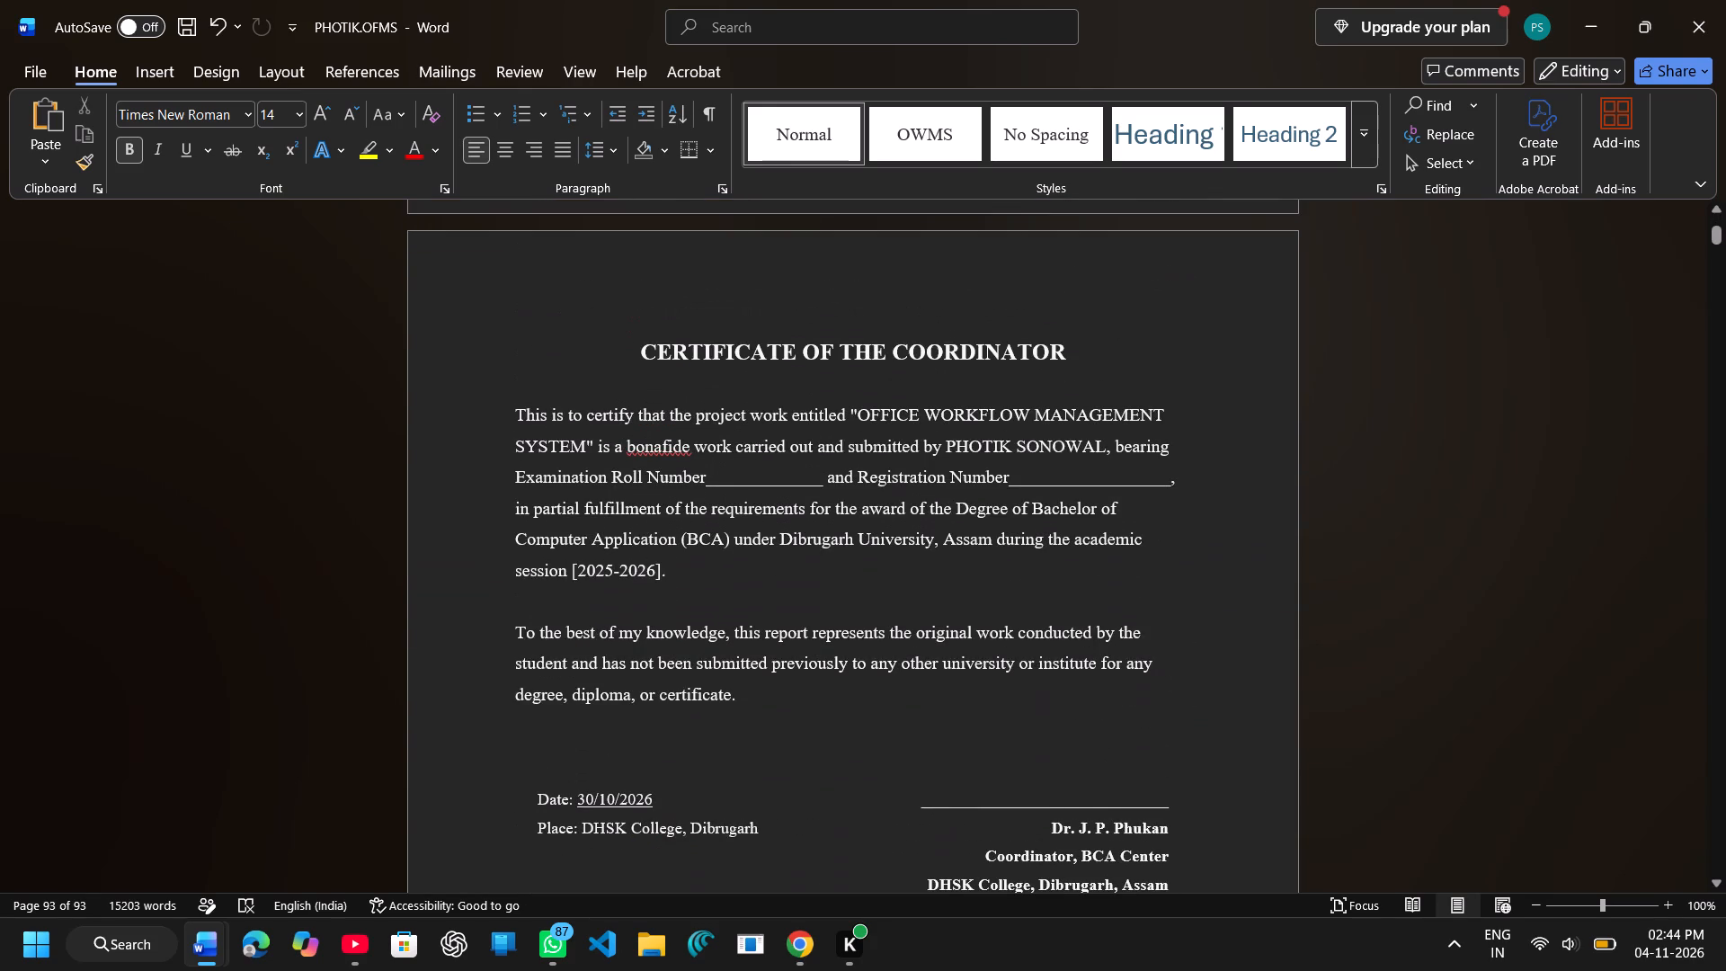
pyautogui.scroll(3, 668, 584)
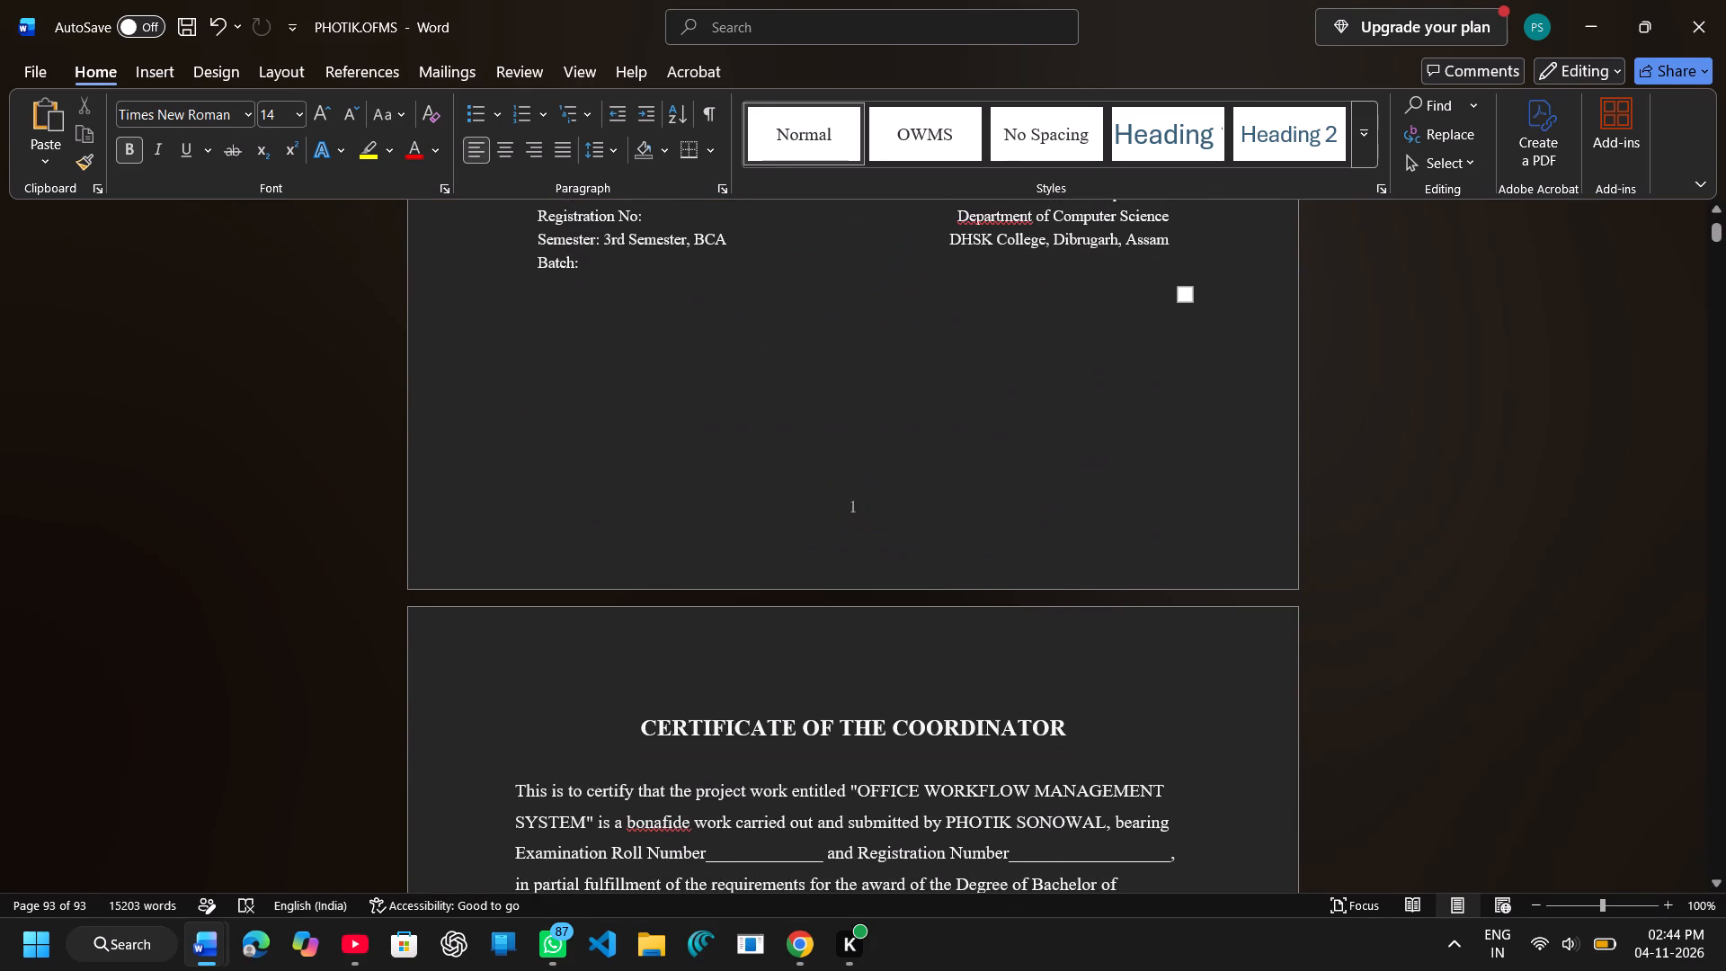
pyautogui.scroll(1, 668, 584)
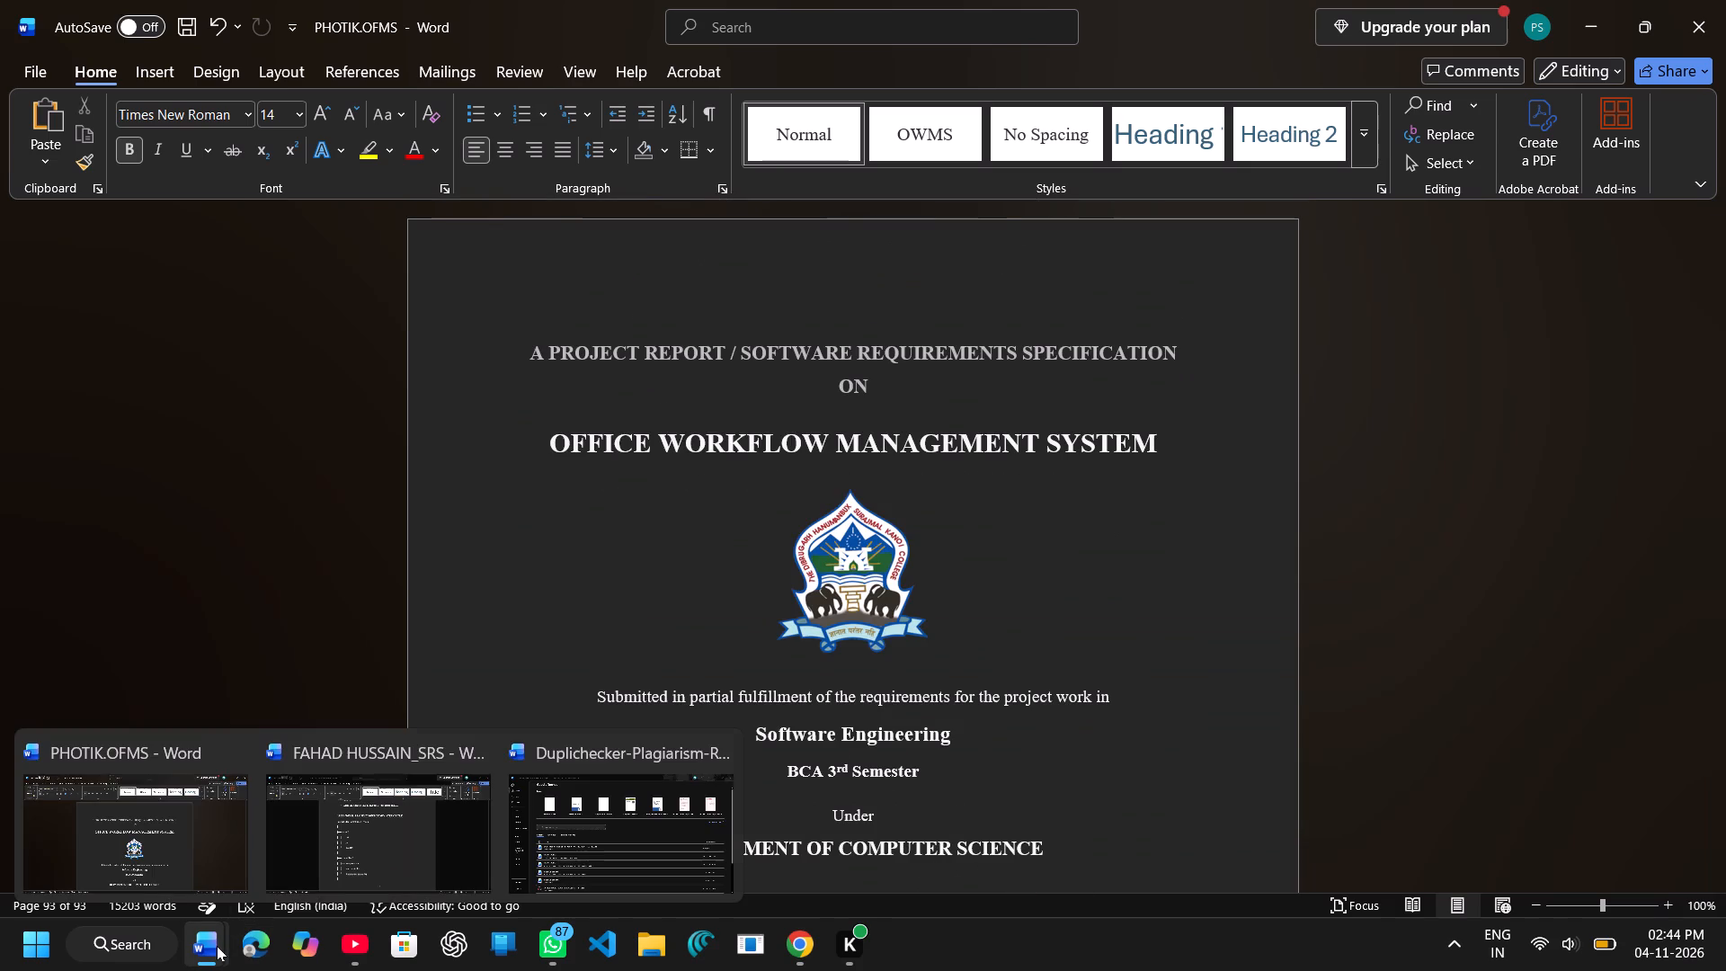
# Review the PHOTIK.OFMS front matter from the cover page through the certificates and acknowledgement to the abstract.
pyautogui.click(207, 861)
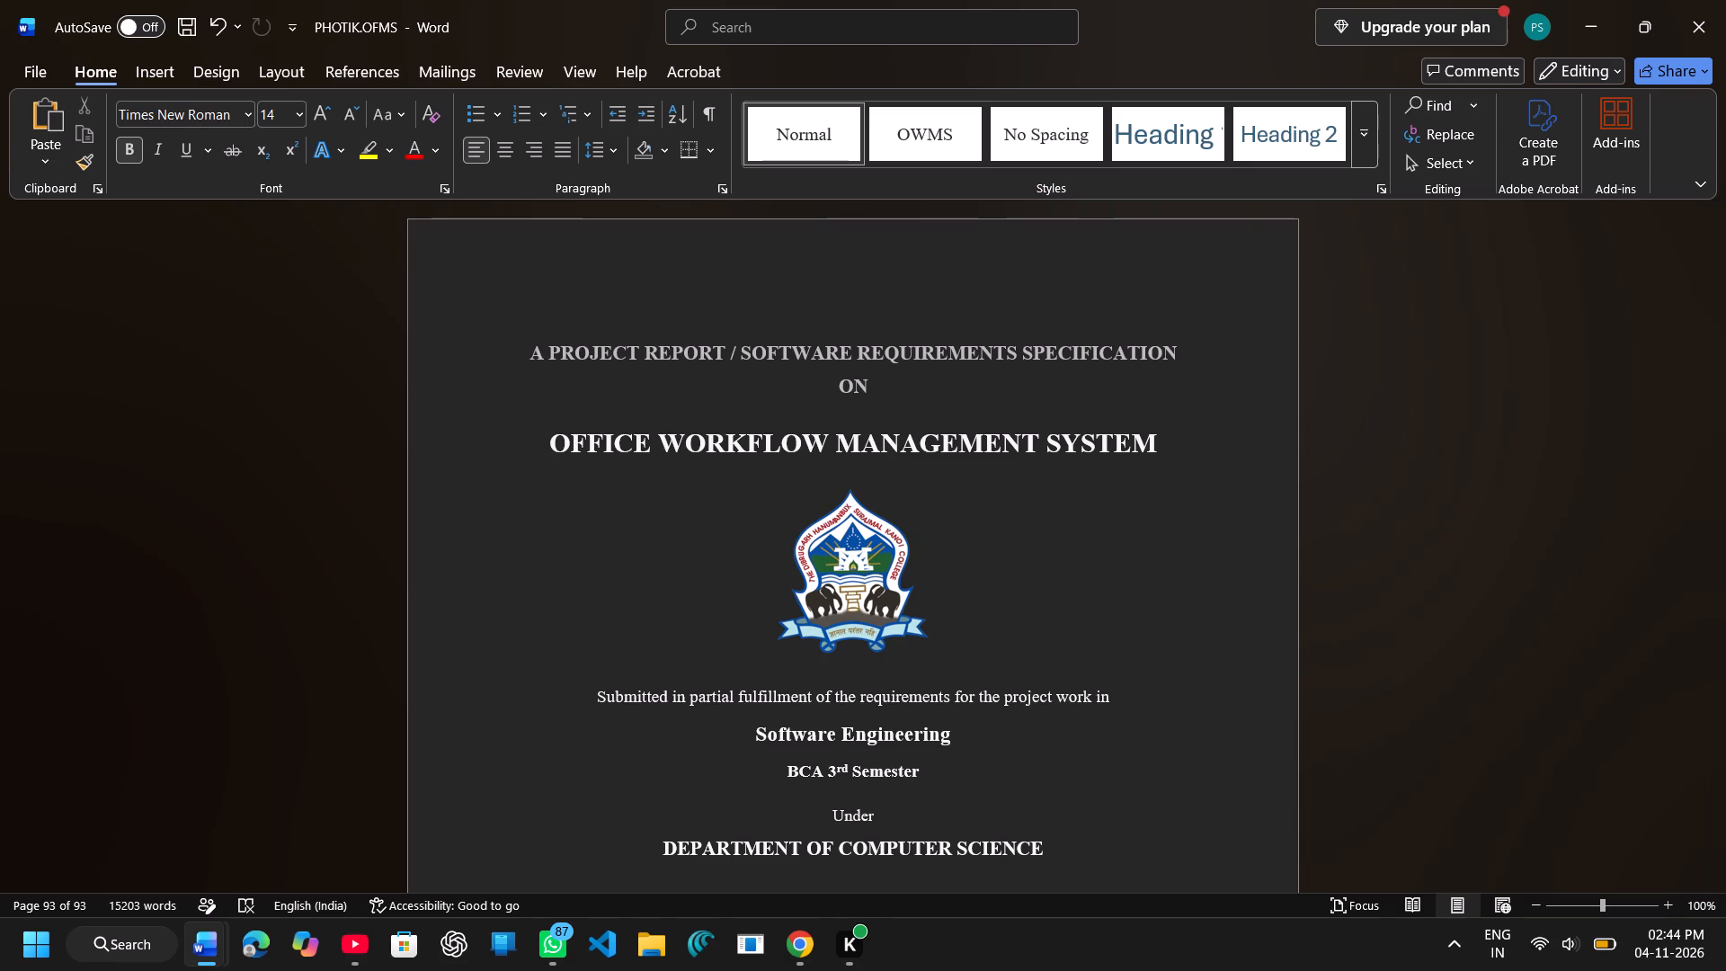
pyautogui.scroll(-1, 529, 361)
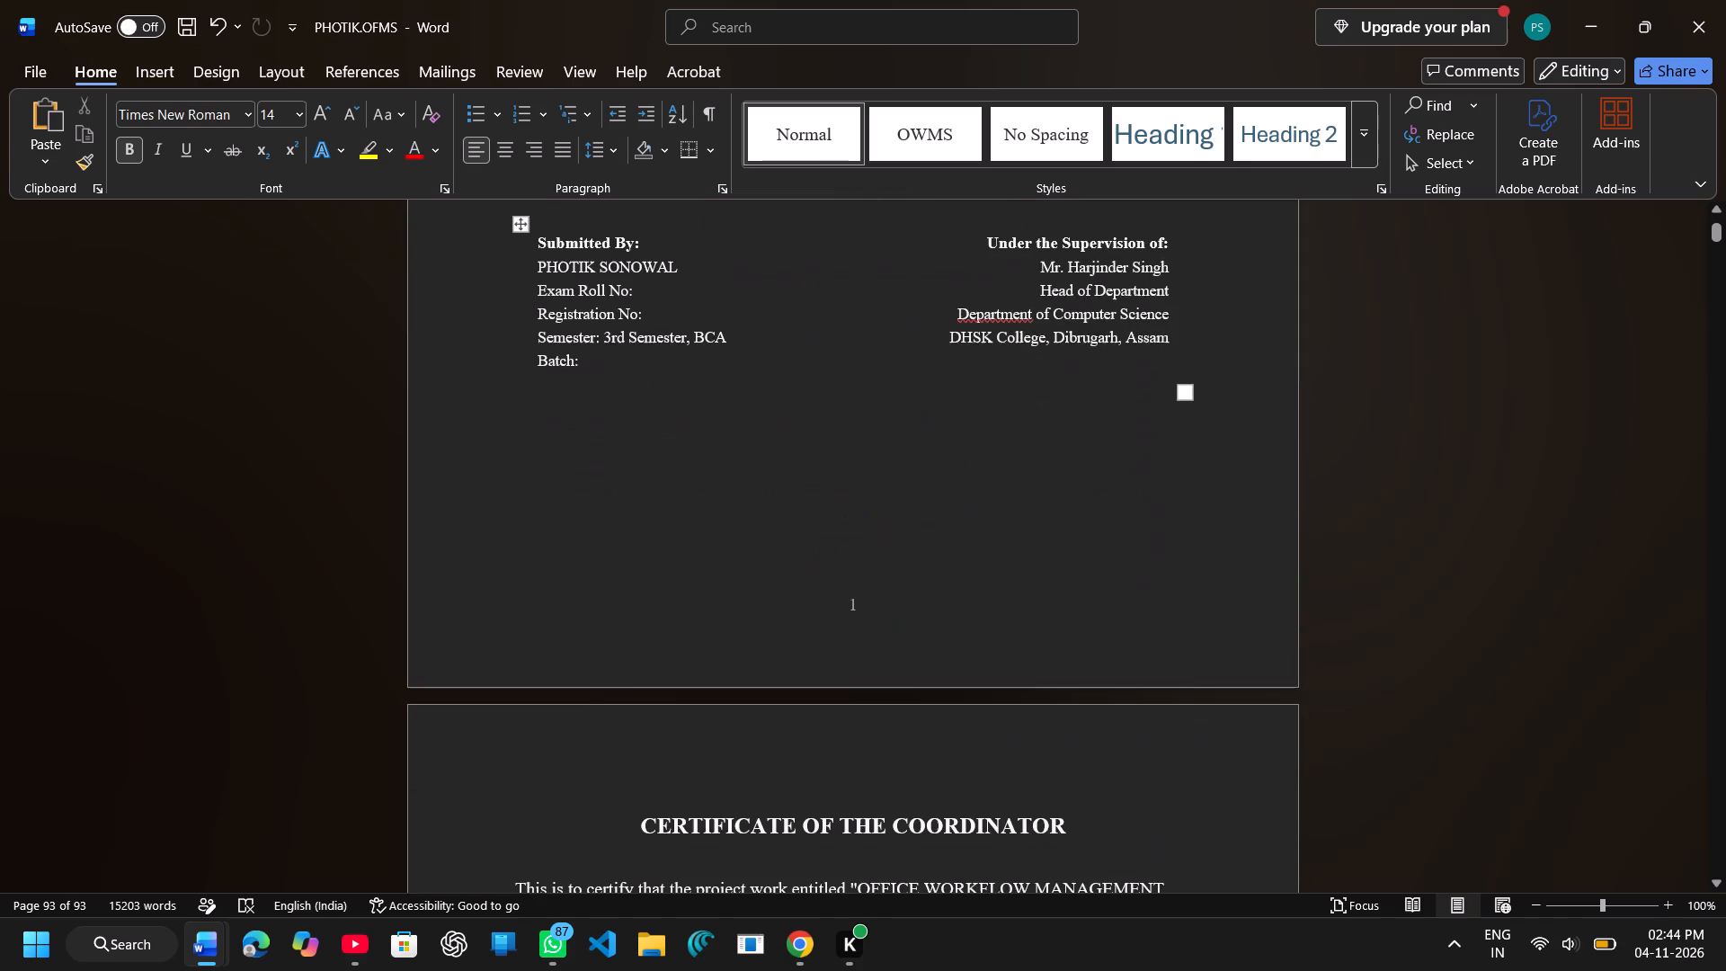
pyautogui.scroll(-1, 529, 361)
pyautogui.hscroll(1, 529, 361)
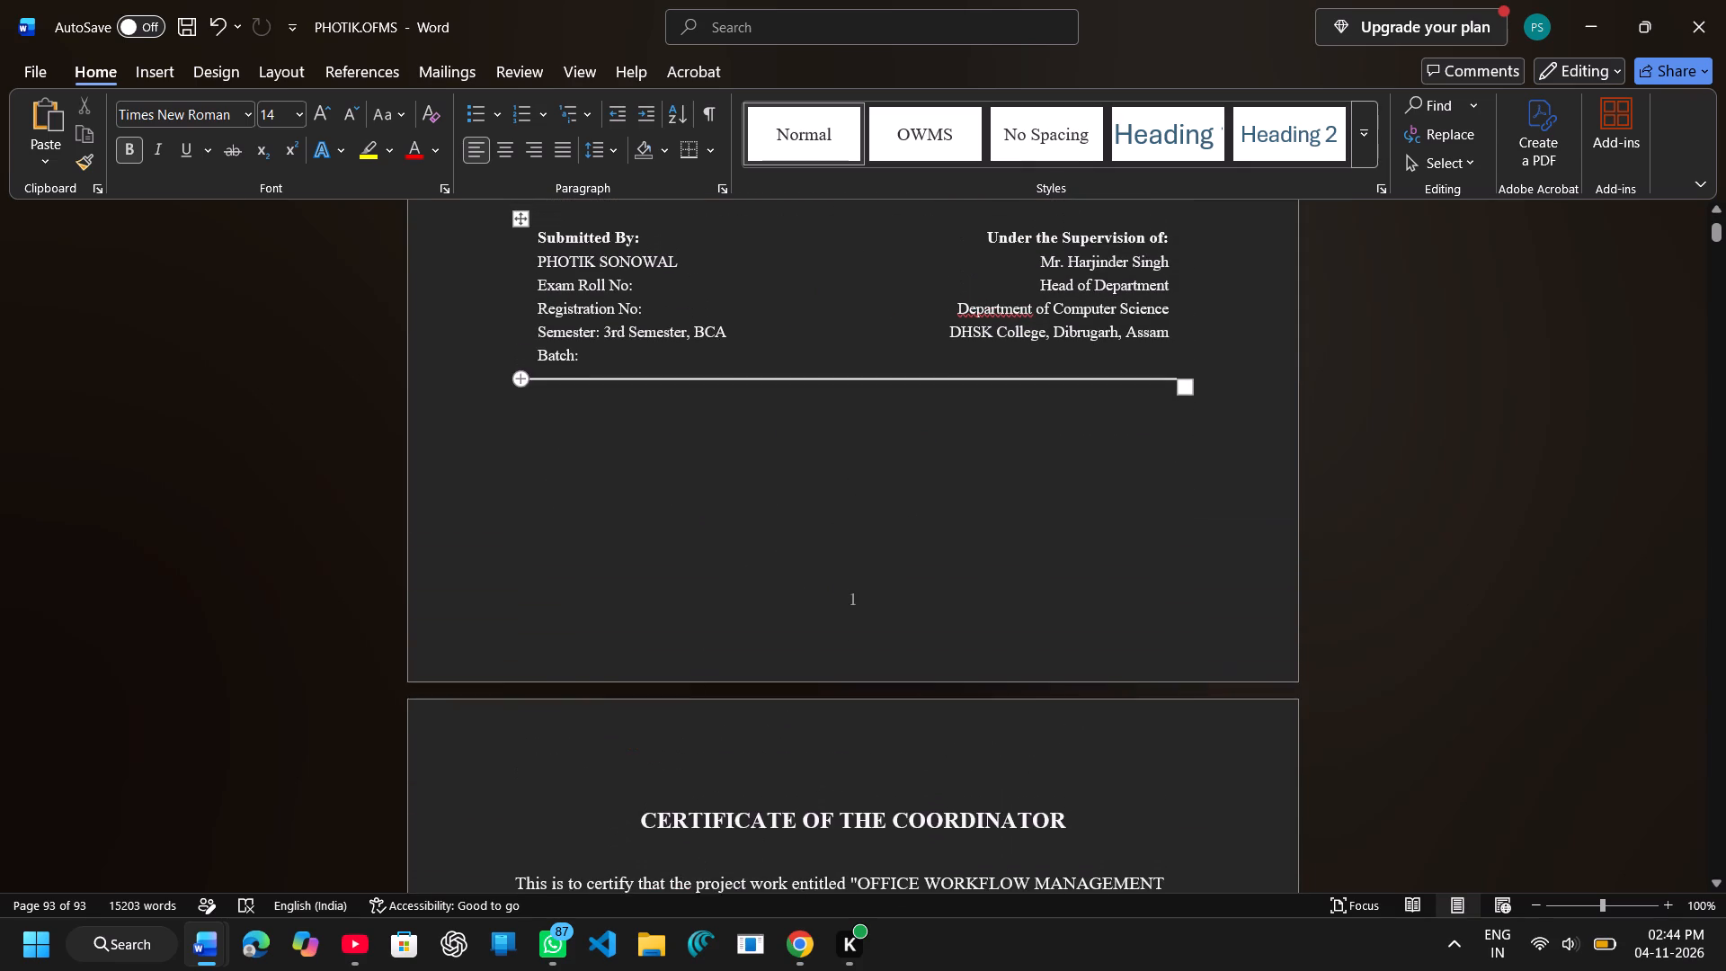
pyautogui.hscroll(1, 529, 361)
pyautogui.scroll(-1, 529, 361)
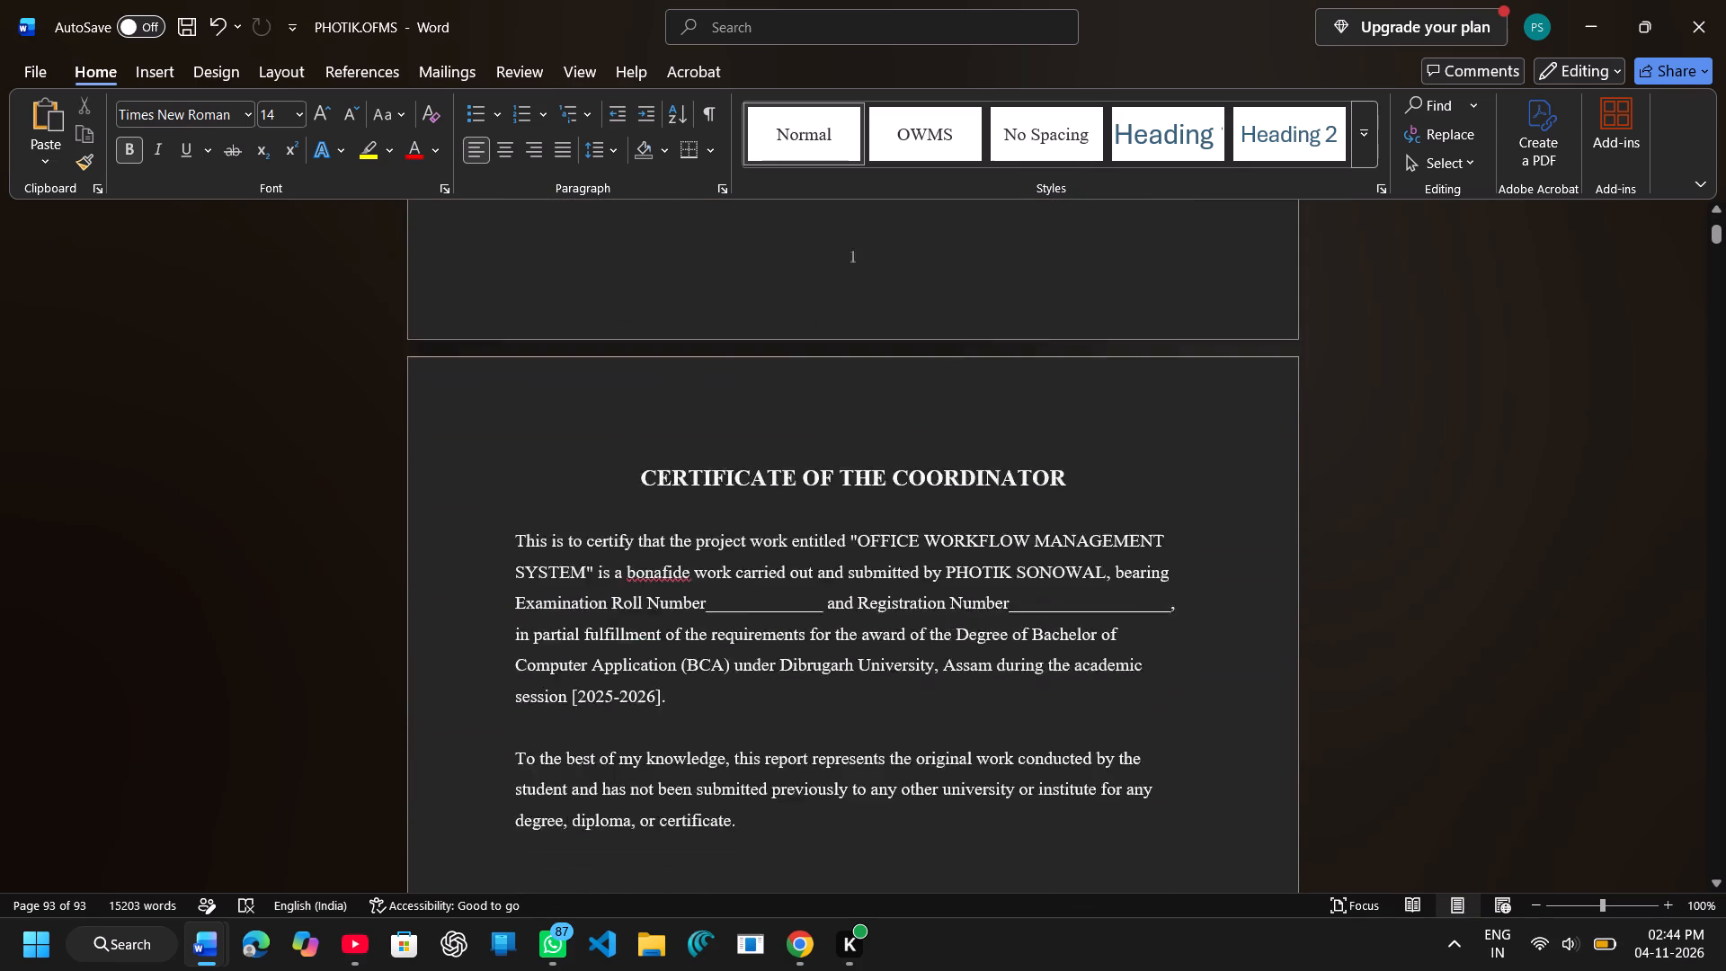
pyautogui.scroll(-2, 529, 361)
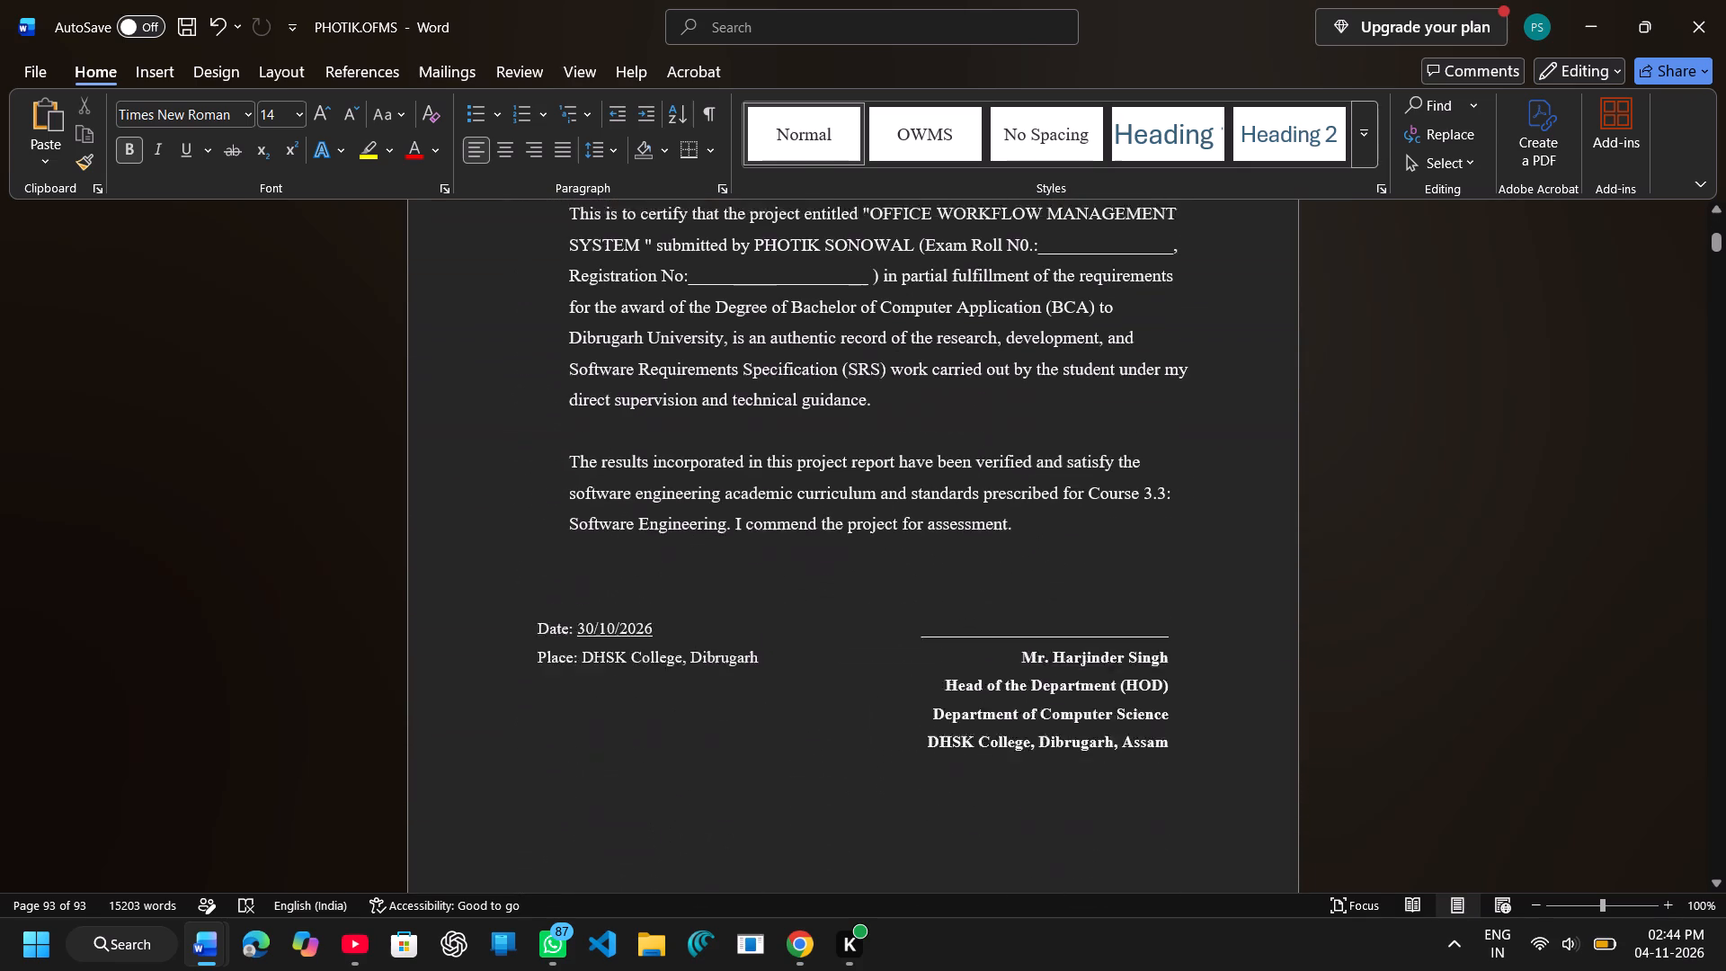
pyautogui.scroll(-3, 529, 361)
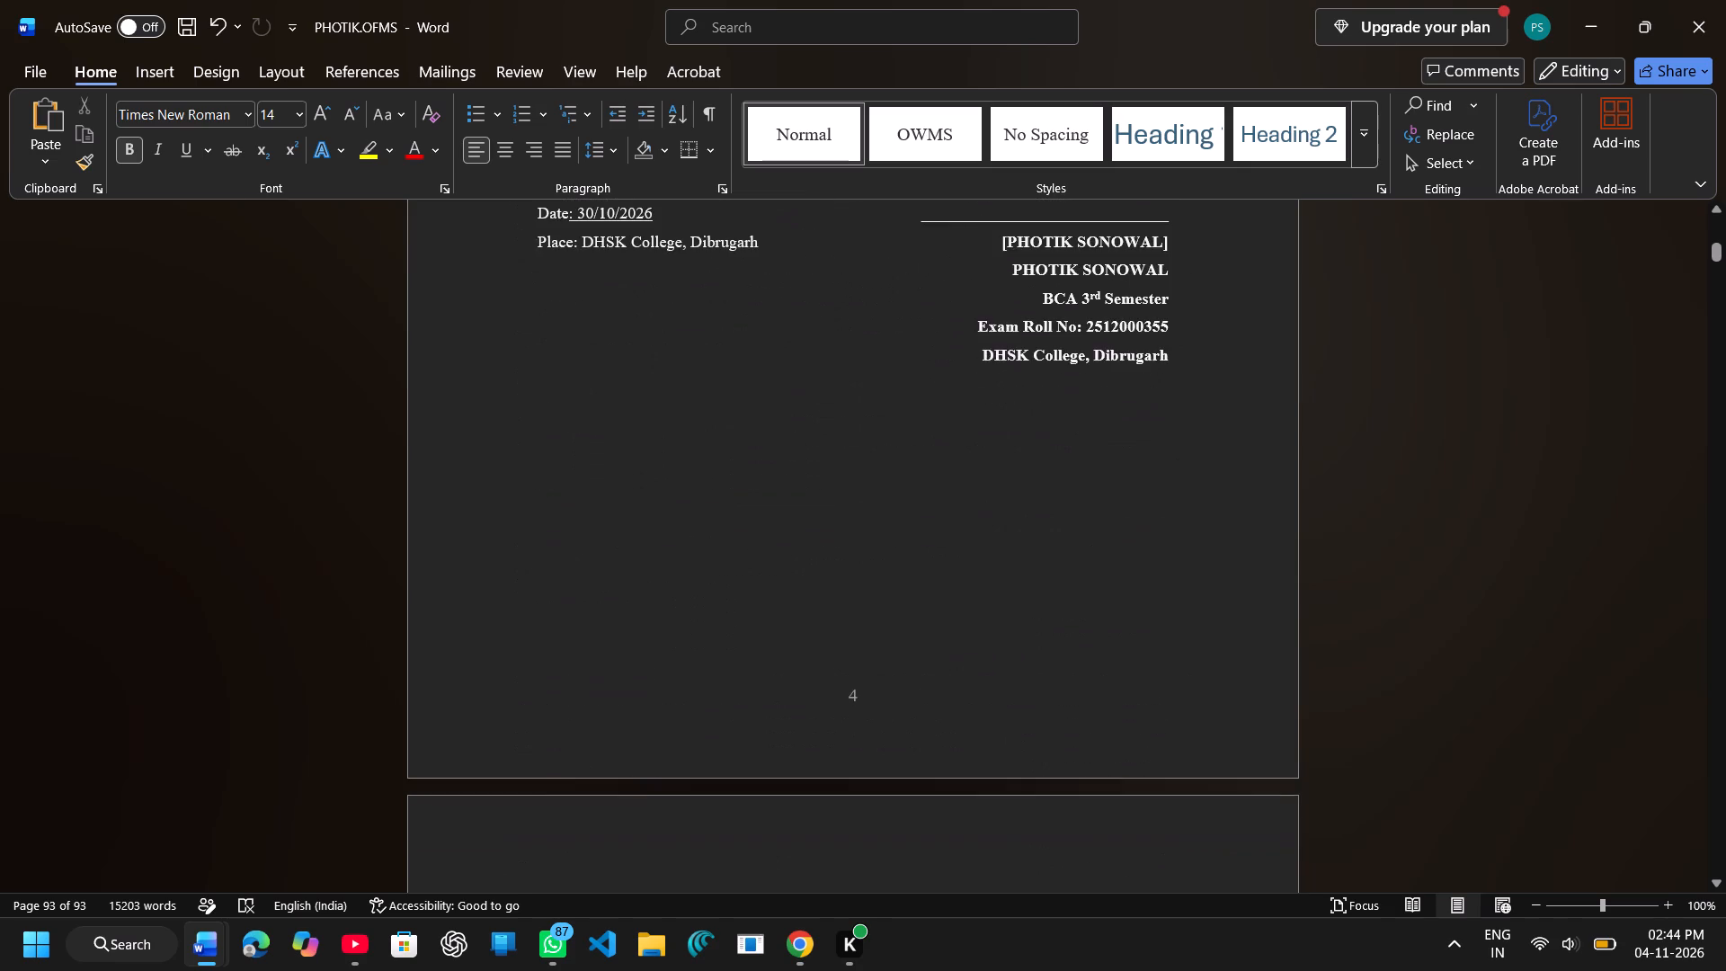
pyautogui.scroll(-2, 529, 361)
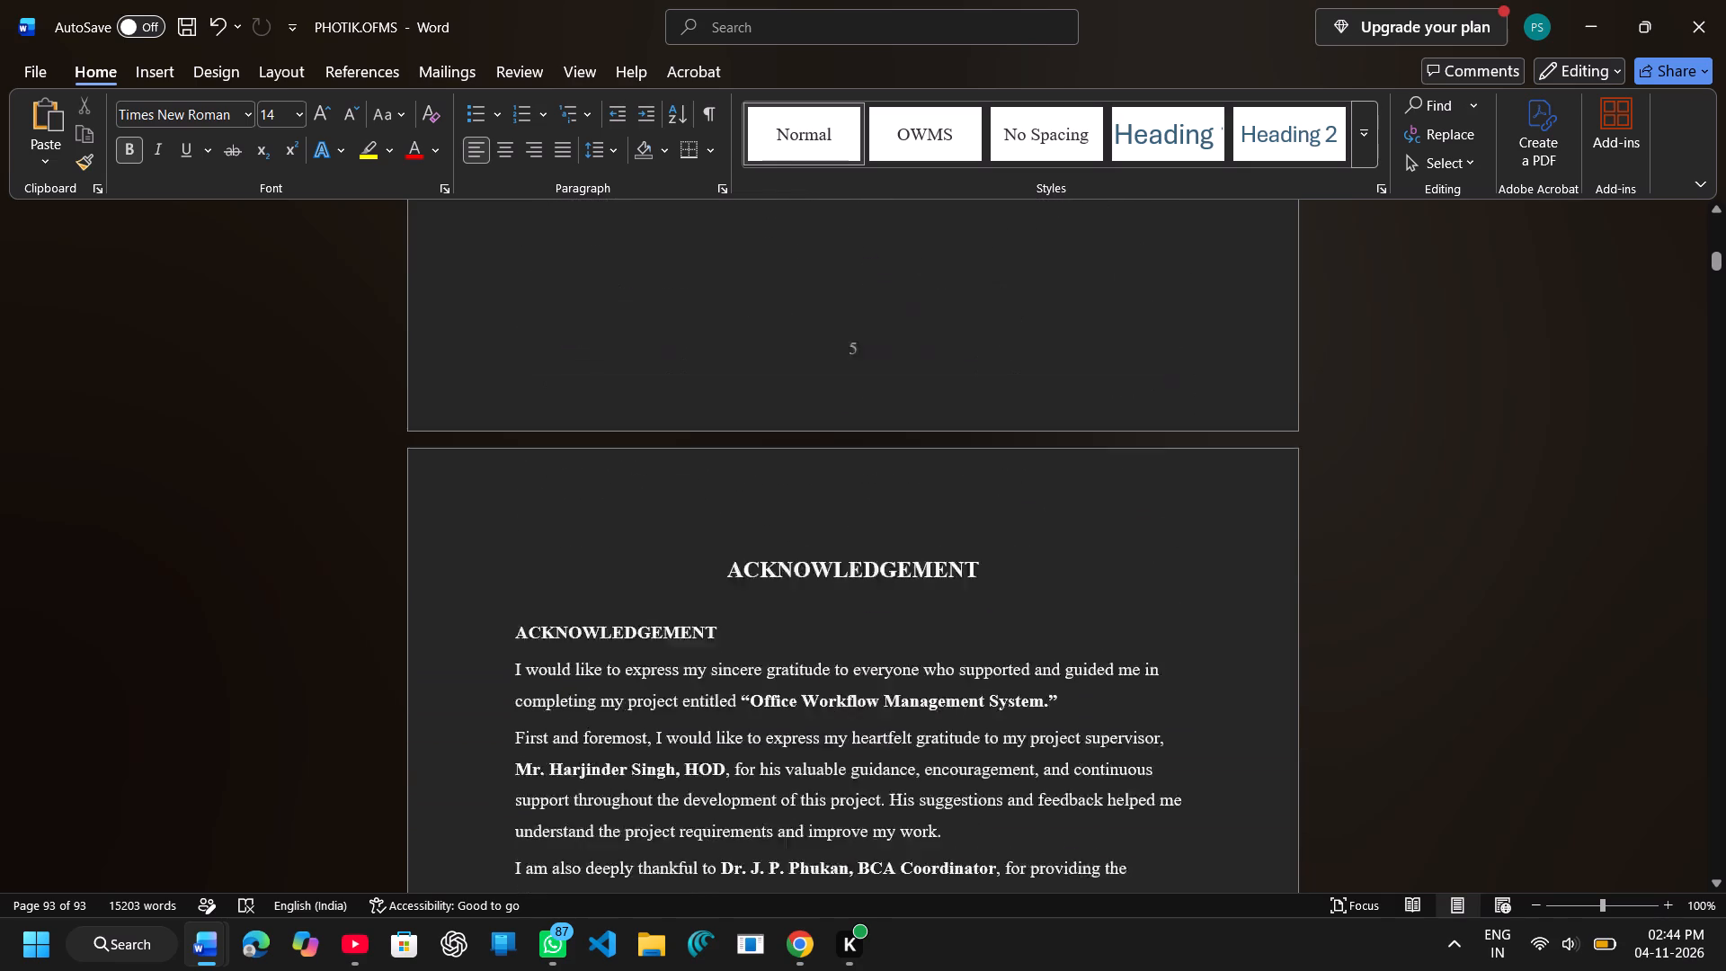
pyautogui.scroll(-2, 529, 361)
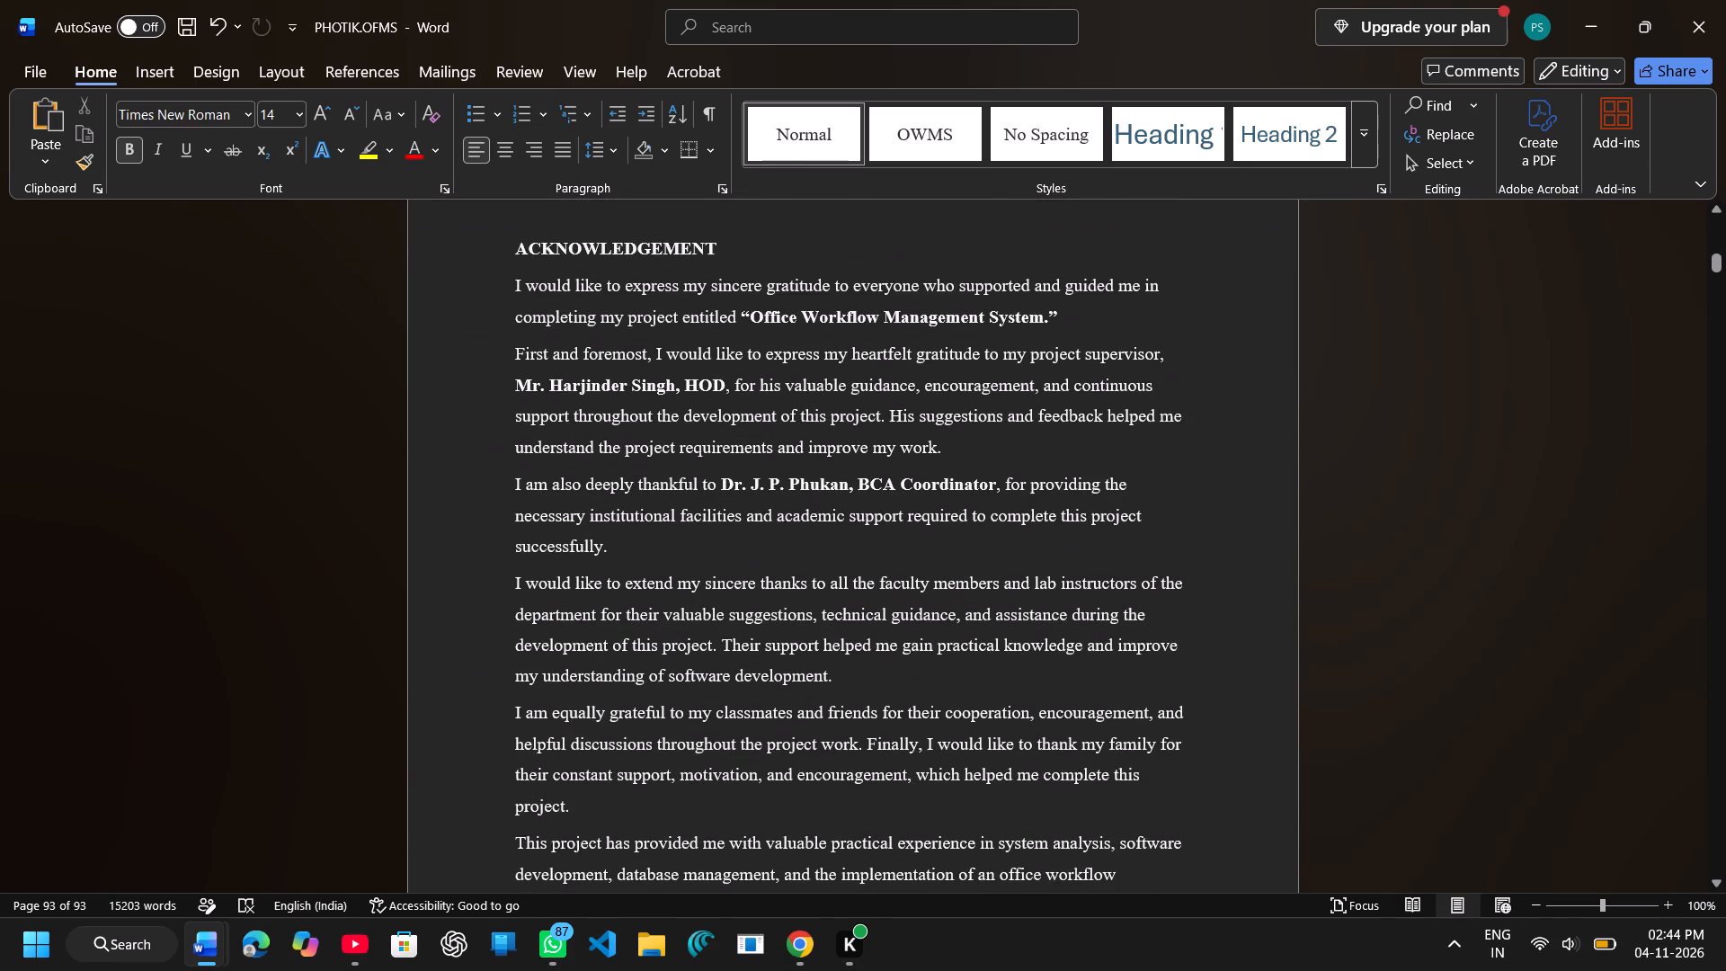
pyautogui.scroll(-1, 529, 361)
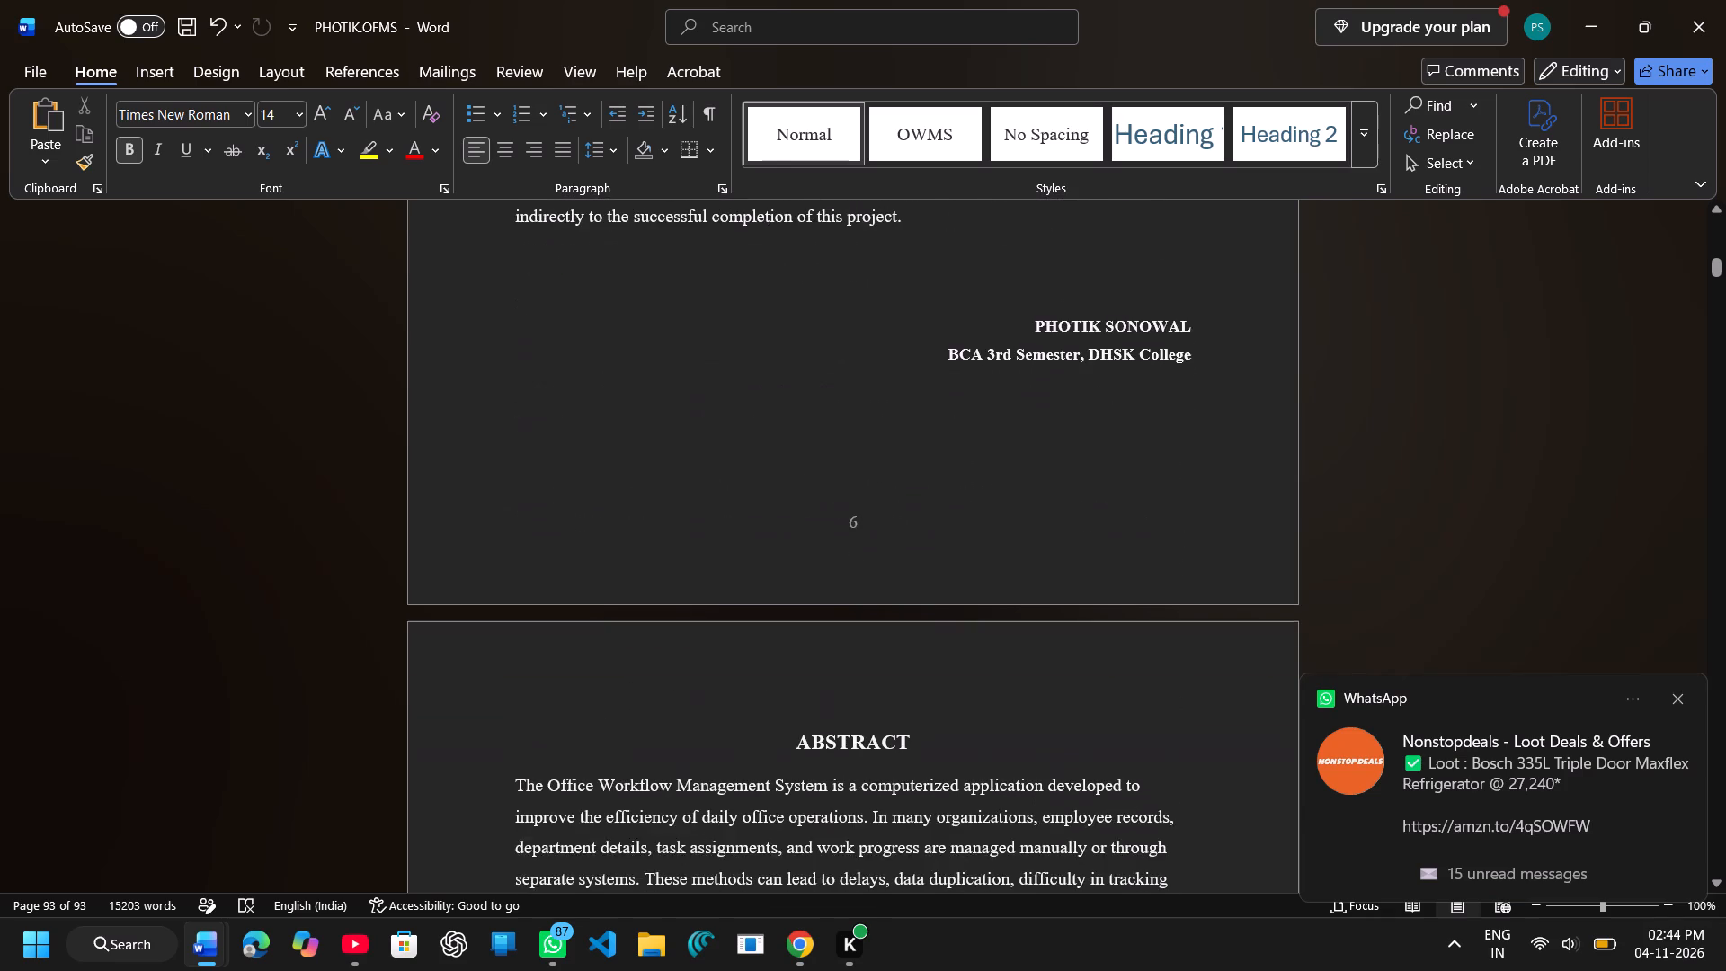
pyautogui.scroll(-2, 529, 361)
# Copy the entire cover page content, from the project report title through the Submitted By and Under the Supervision of block.
pyautogui.scroll(2, 529, 361)
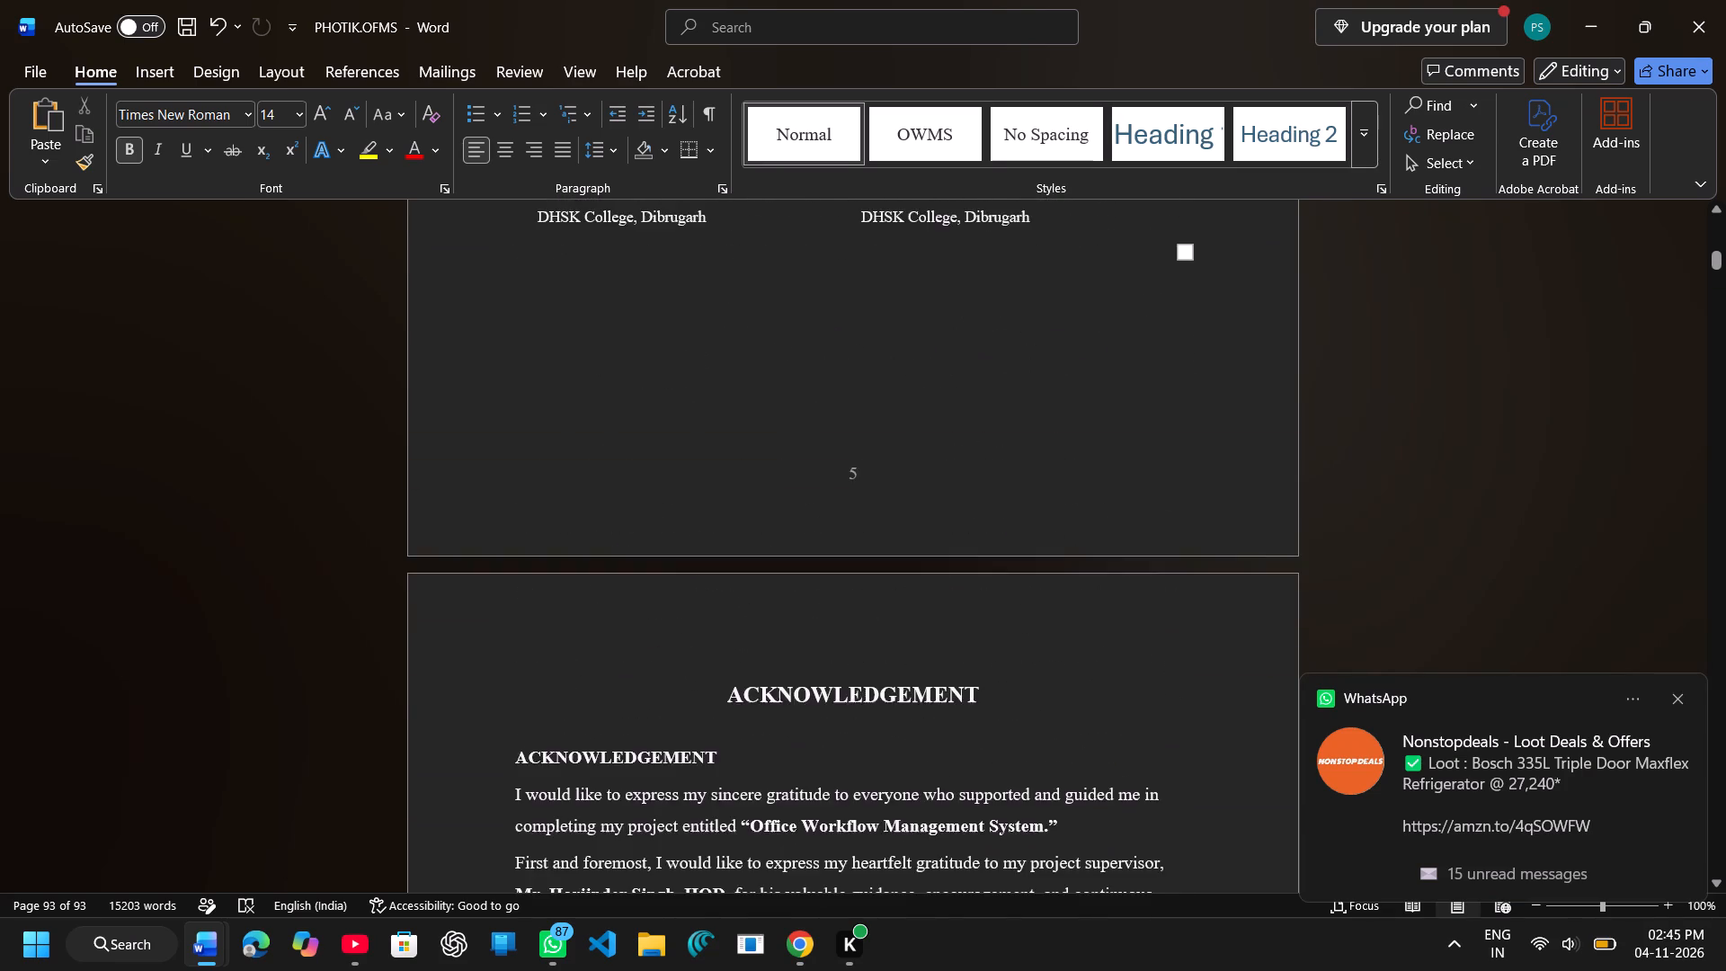
pyautogui.scroll(4, 529, 361)
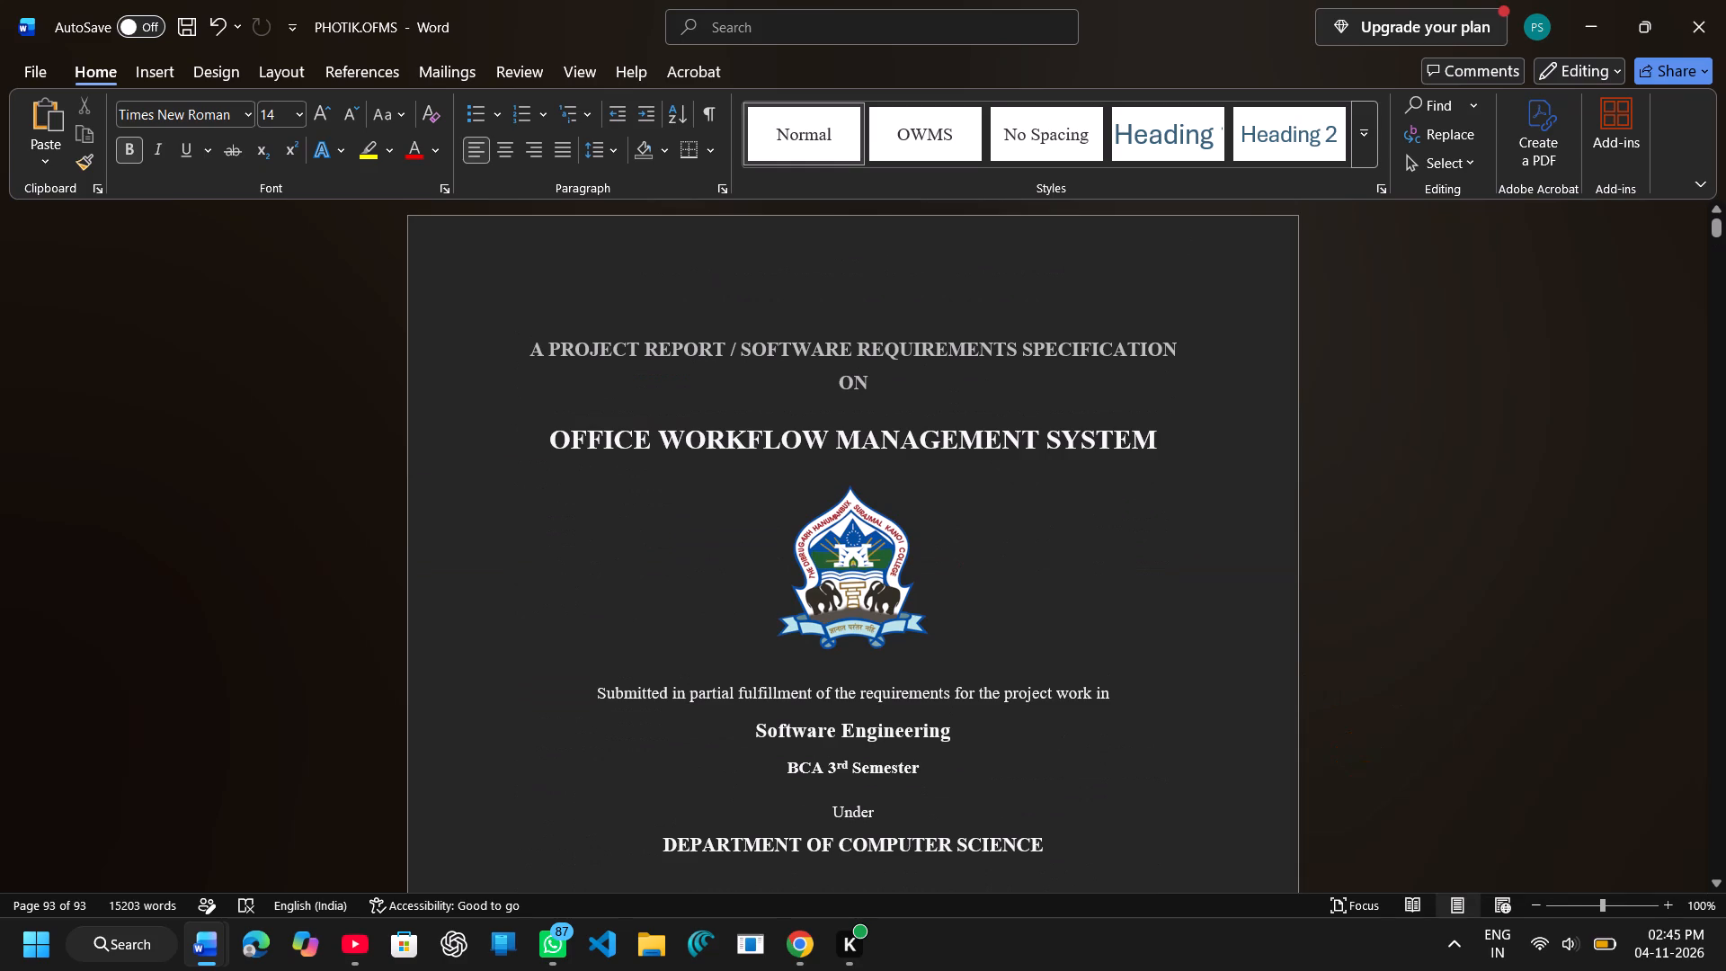
pyautogui.moveTo(525, 343); pyautogui.dragTo(815, 701)
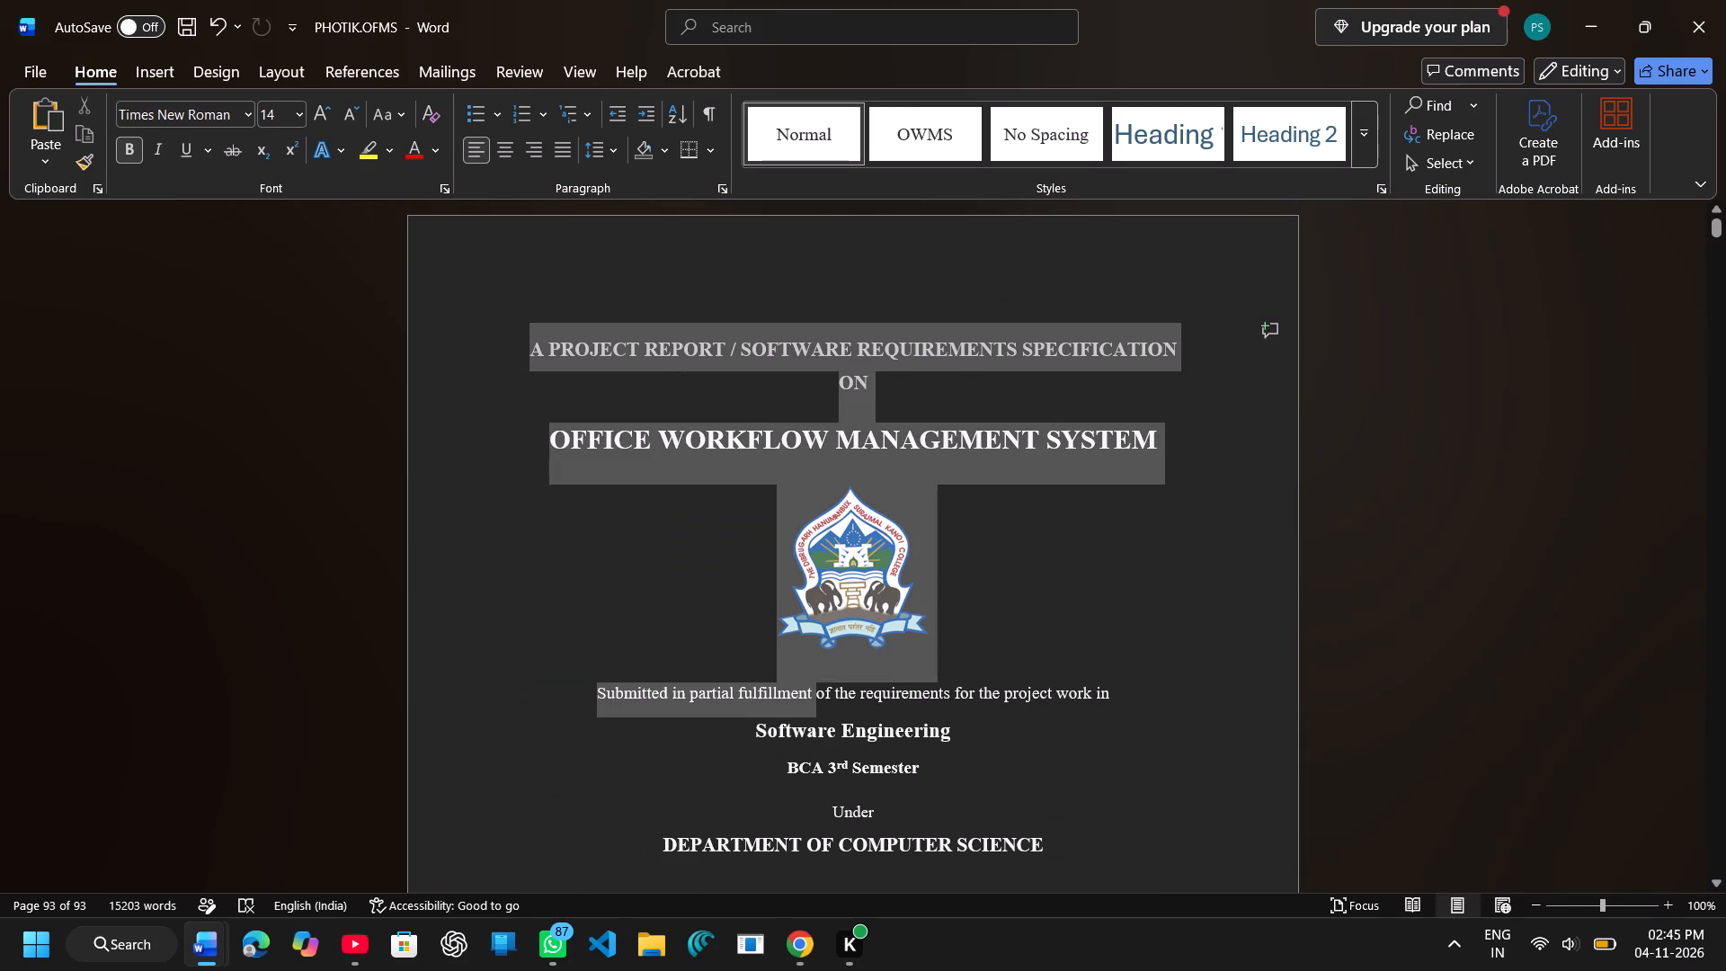
pyautogui.moveTo(815, 701); pyautogui.dragTo(1011, 842)
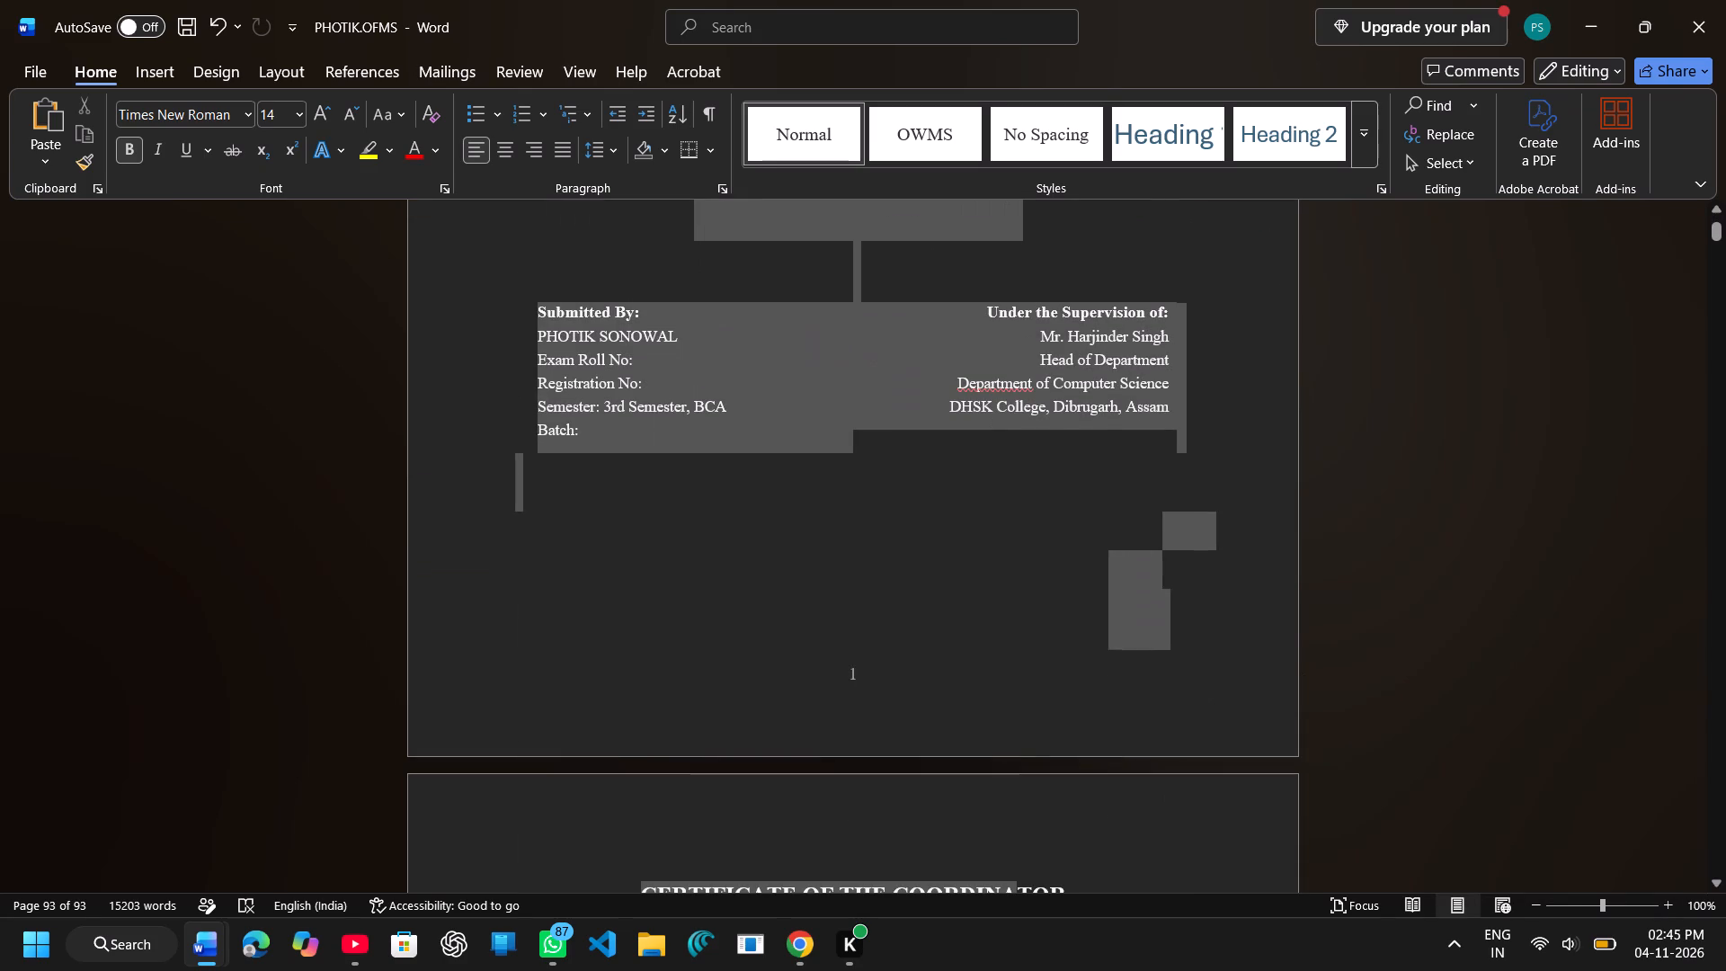
pyautogui.moveTo(1011, 842); pyautogui.dragTo(1285, 440)
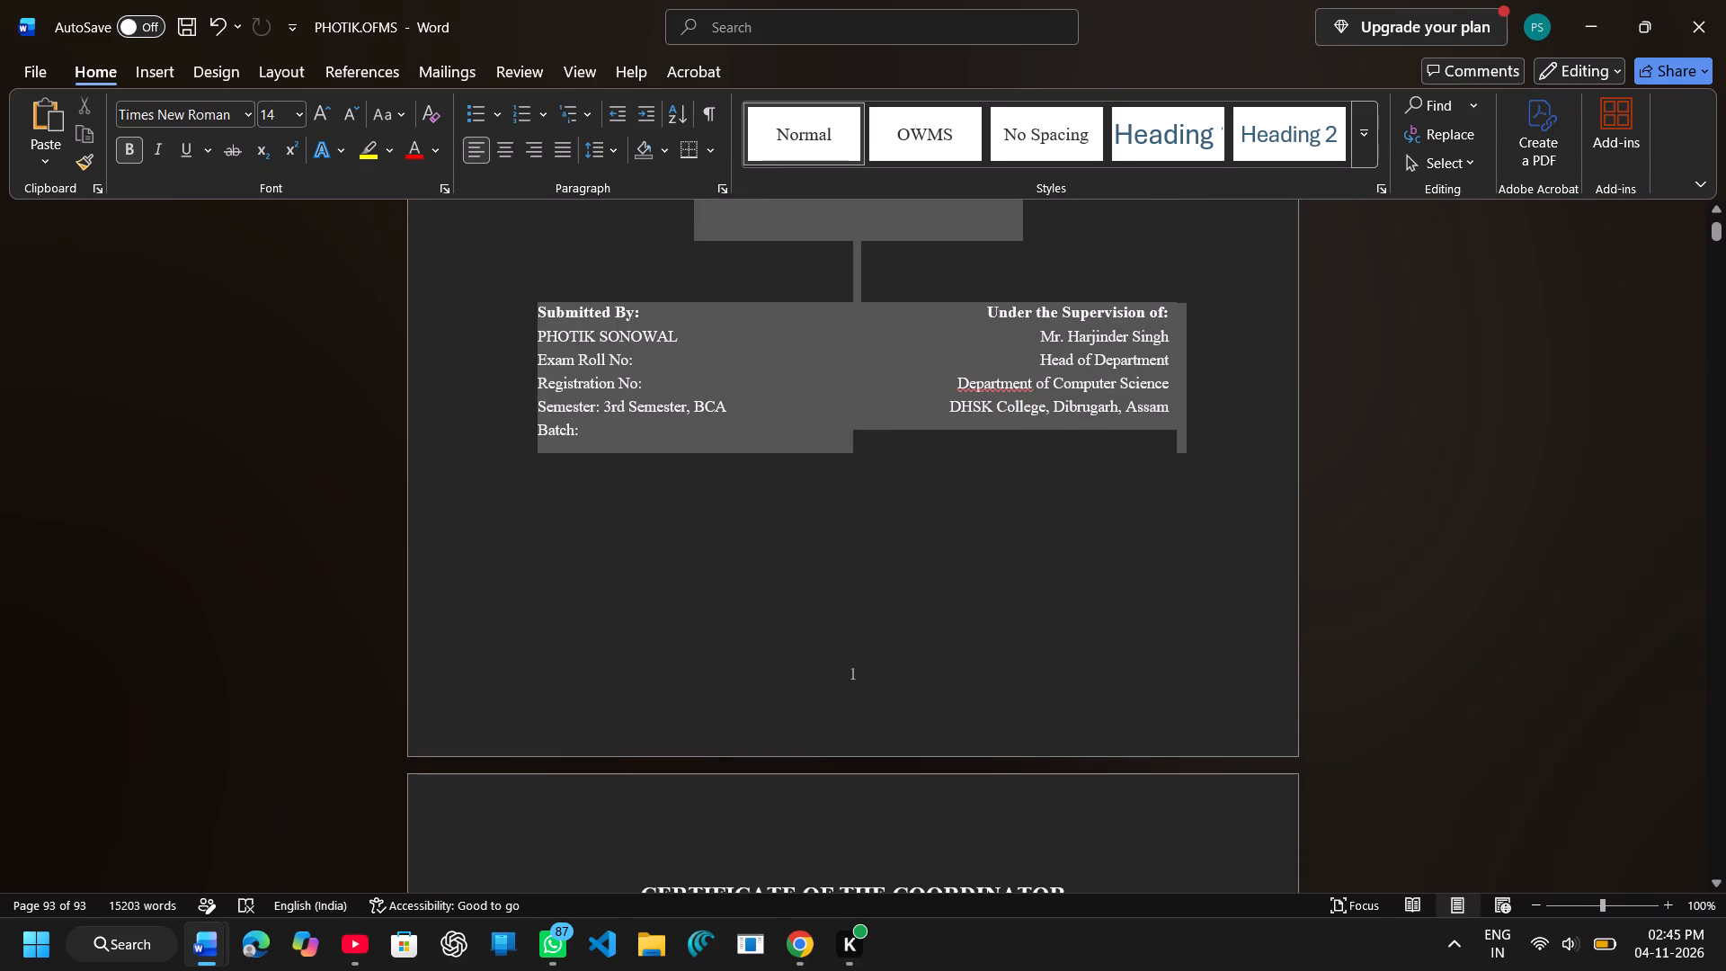
pyautogui.moveTo(1285, 440); pyautogui.dragTo(1183, 455)
pyautogui.hotkey('ctrl', 'c')
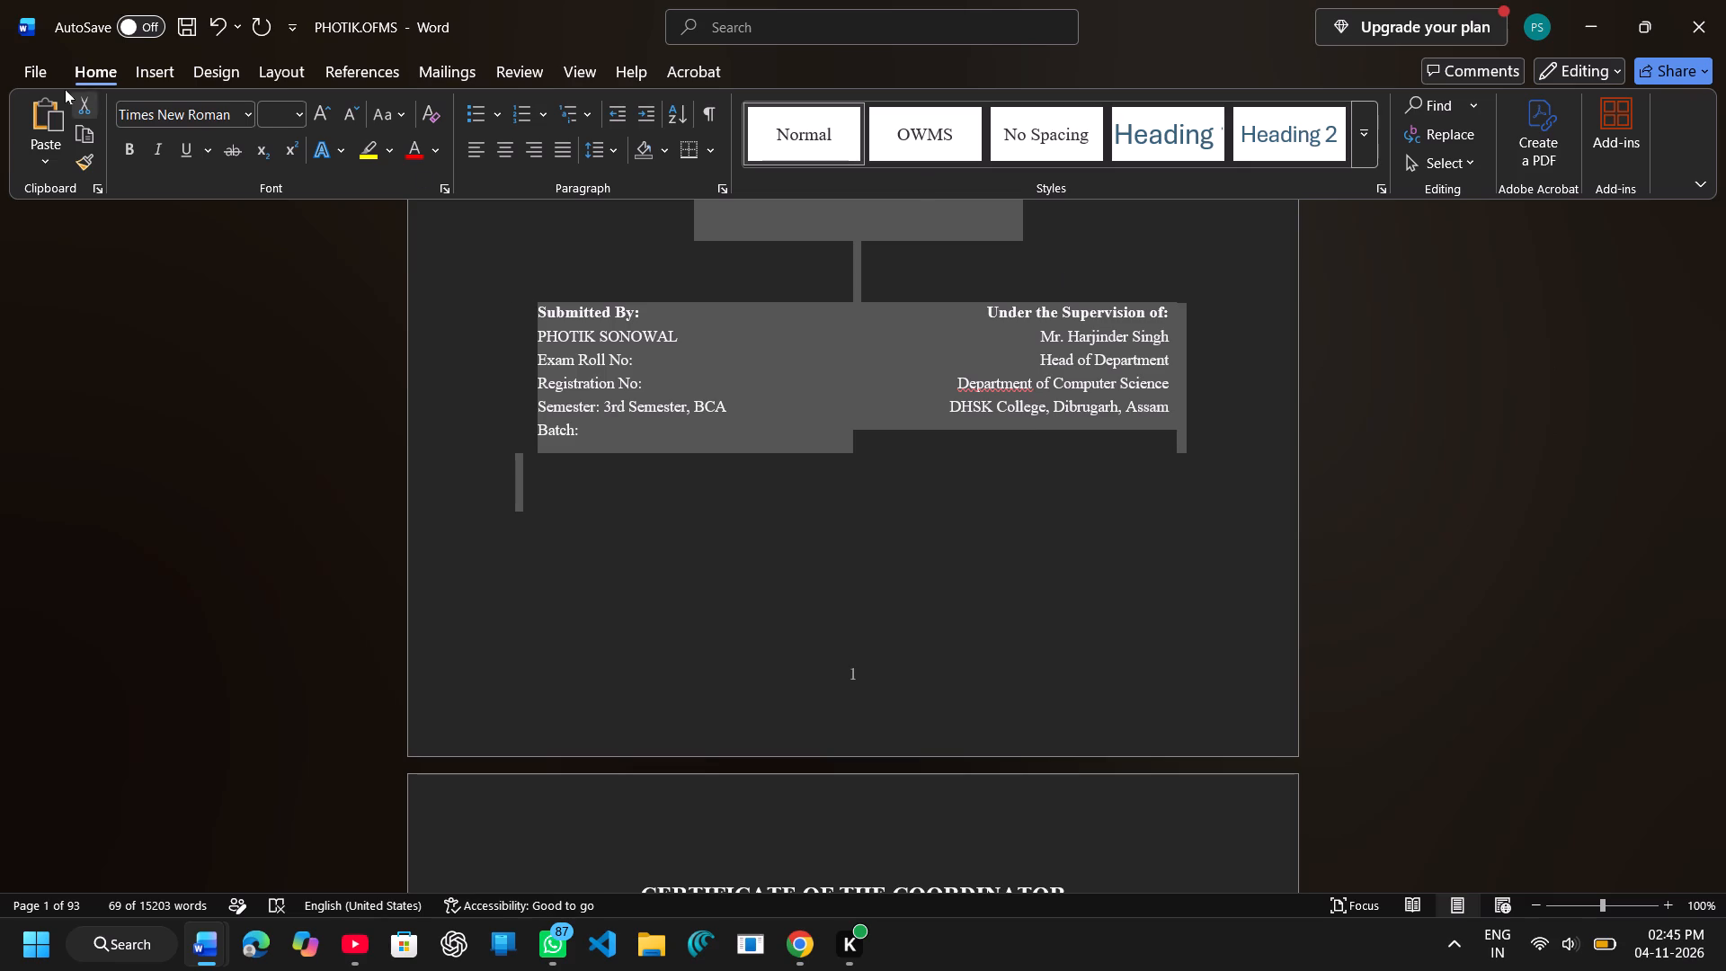
# Create a blank document and paste the copied cover page into it, checking the pasted layout.
pyautogui.click(39, 72)
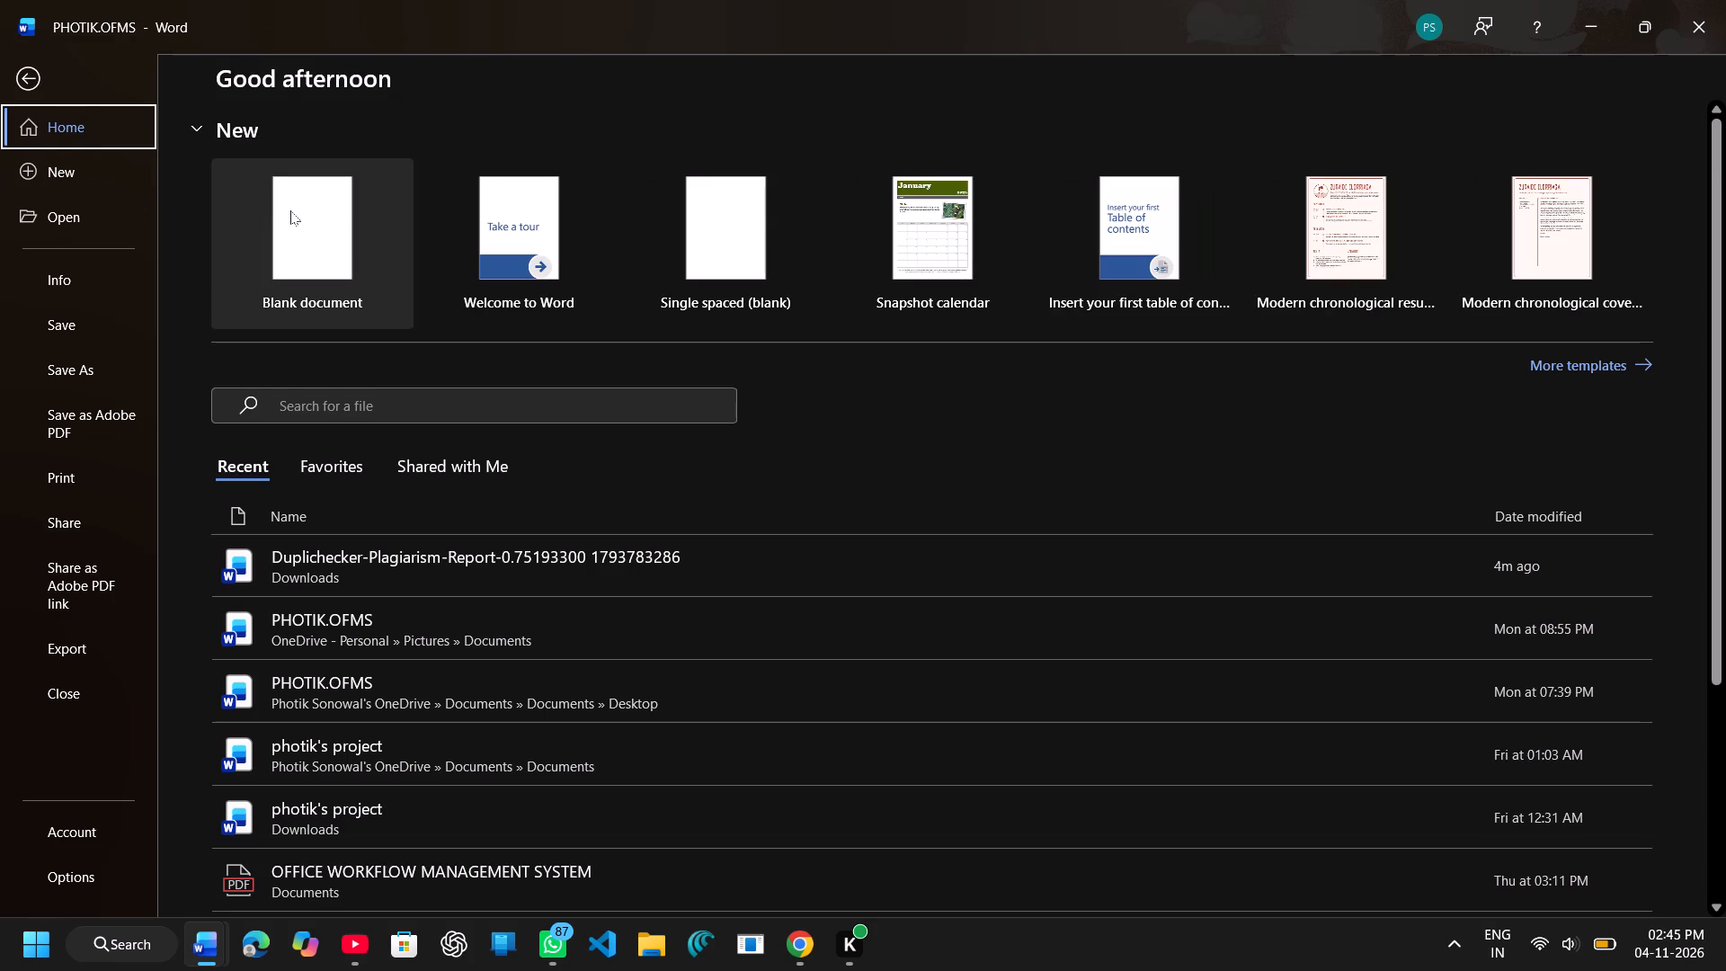
pyautogui.click(290, 210)
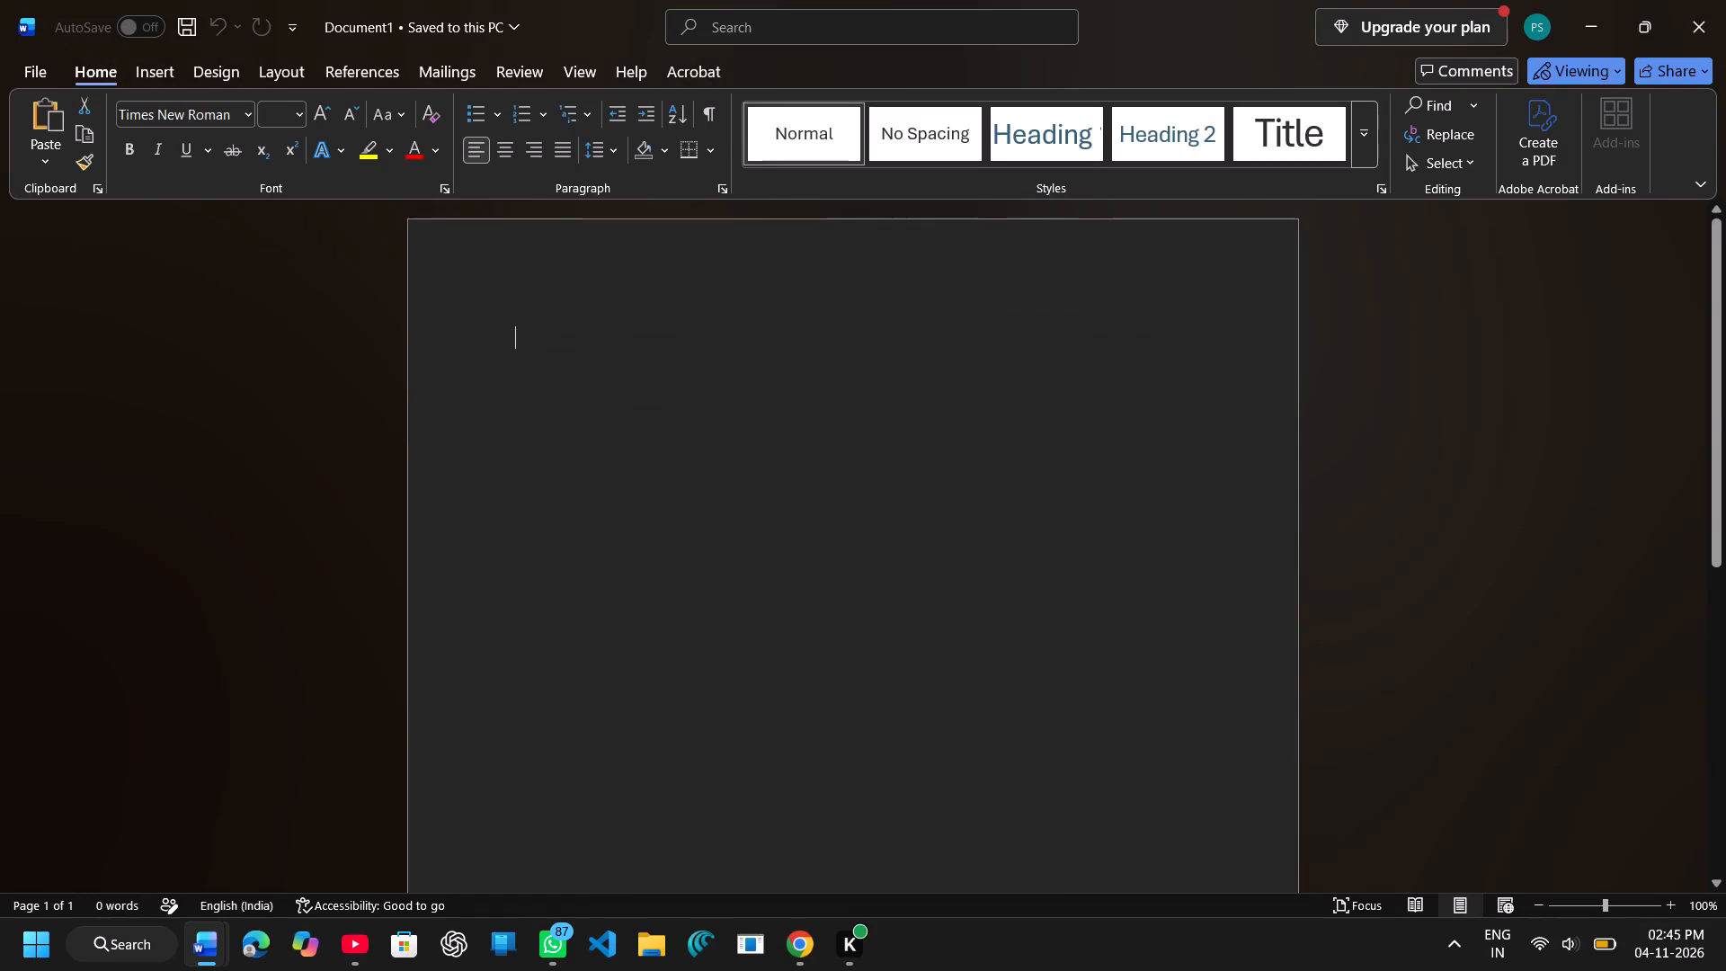
pyautogui.hotkey('ctrl', 'v')
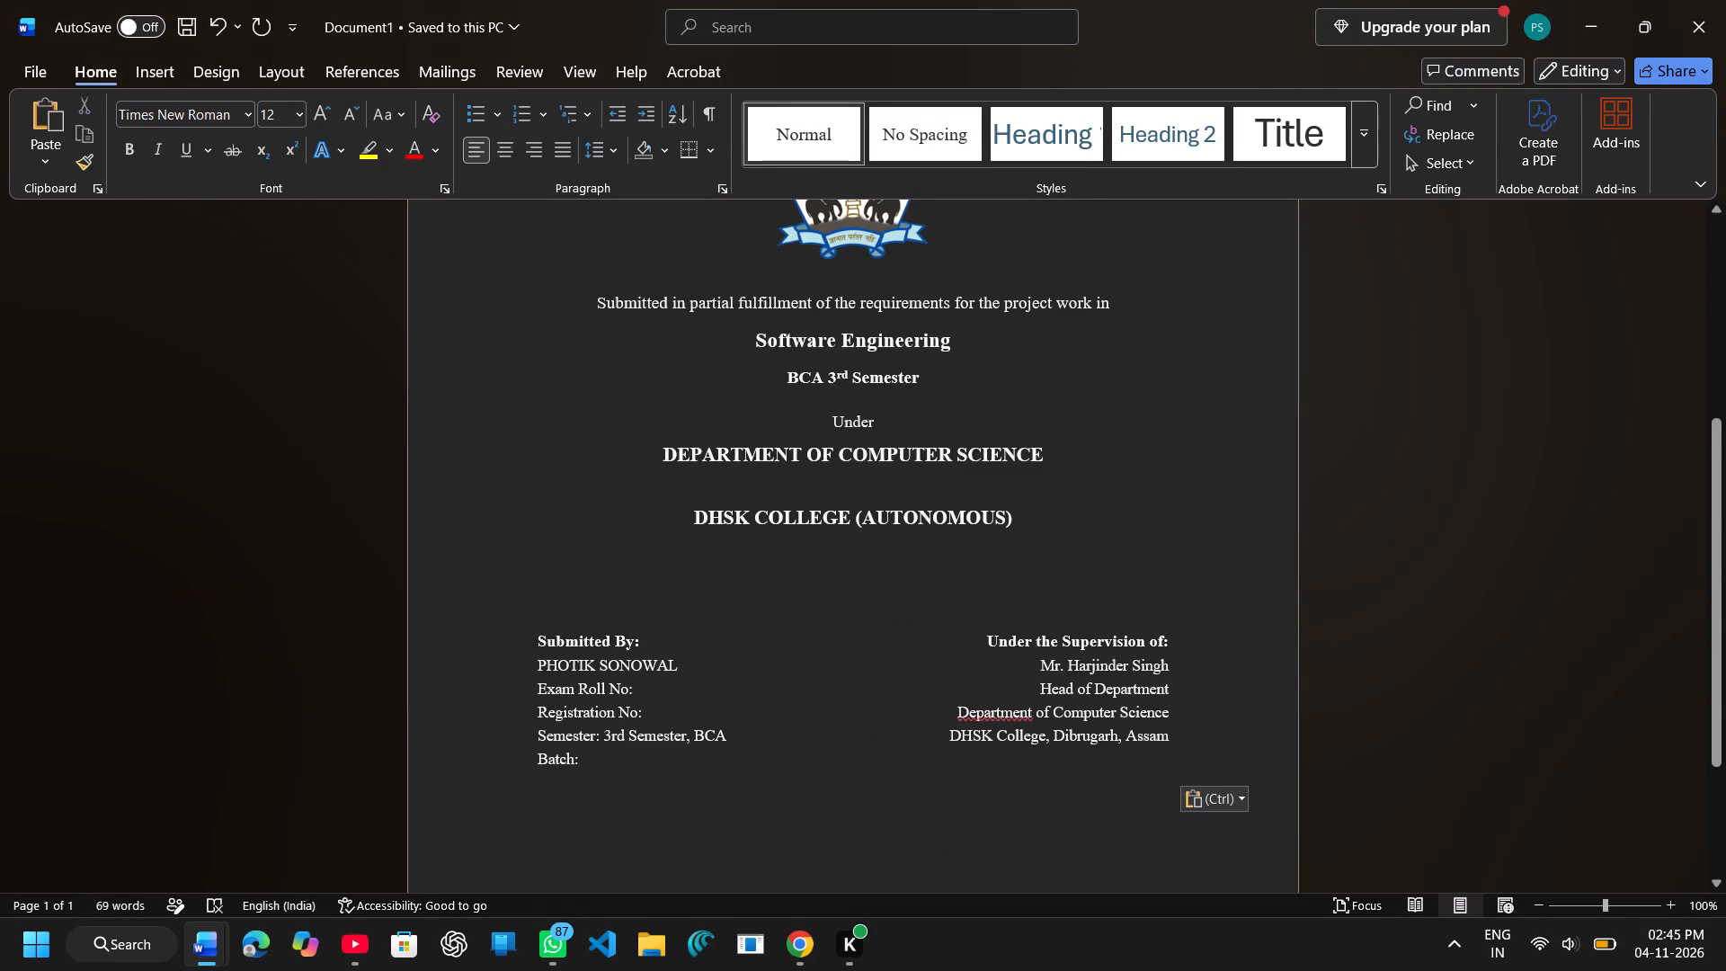
pyautogui.scroll(1, 591, 305)
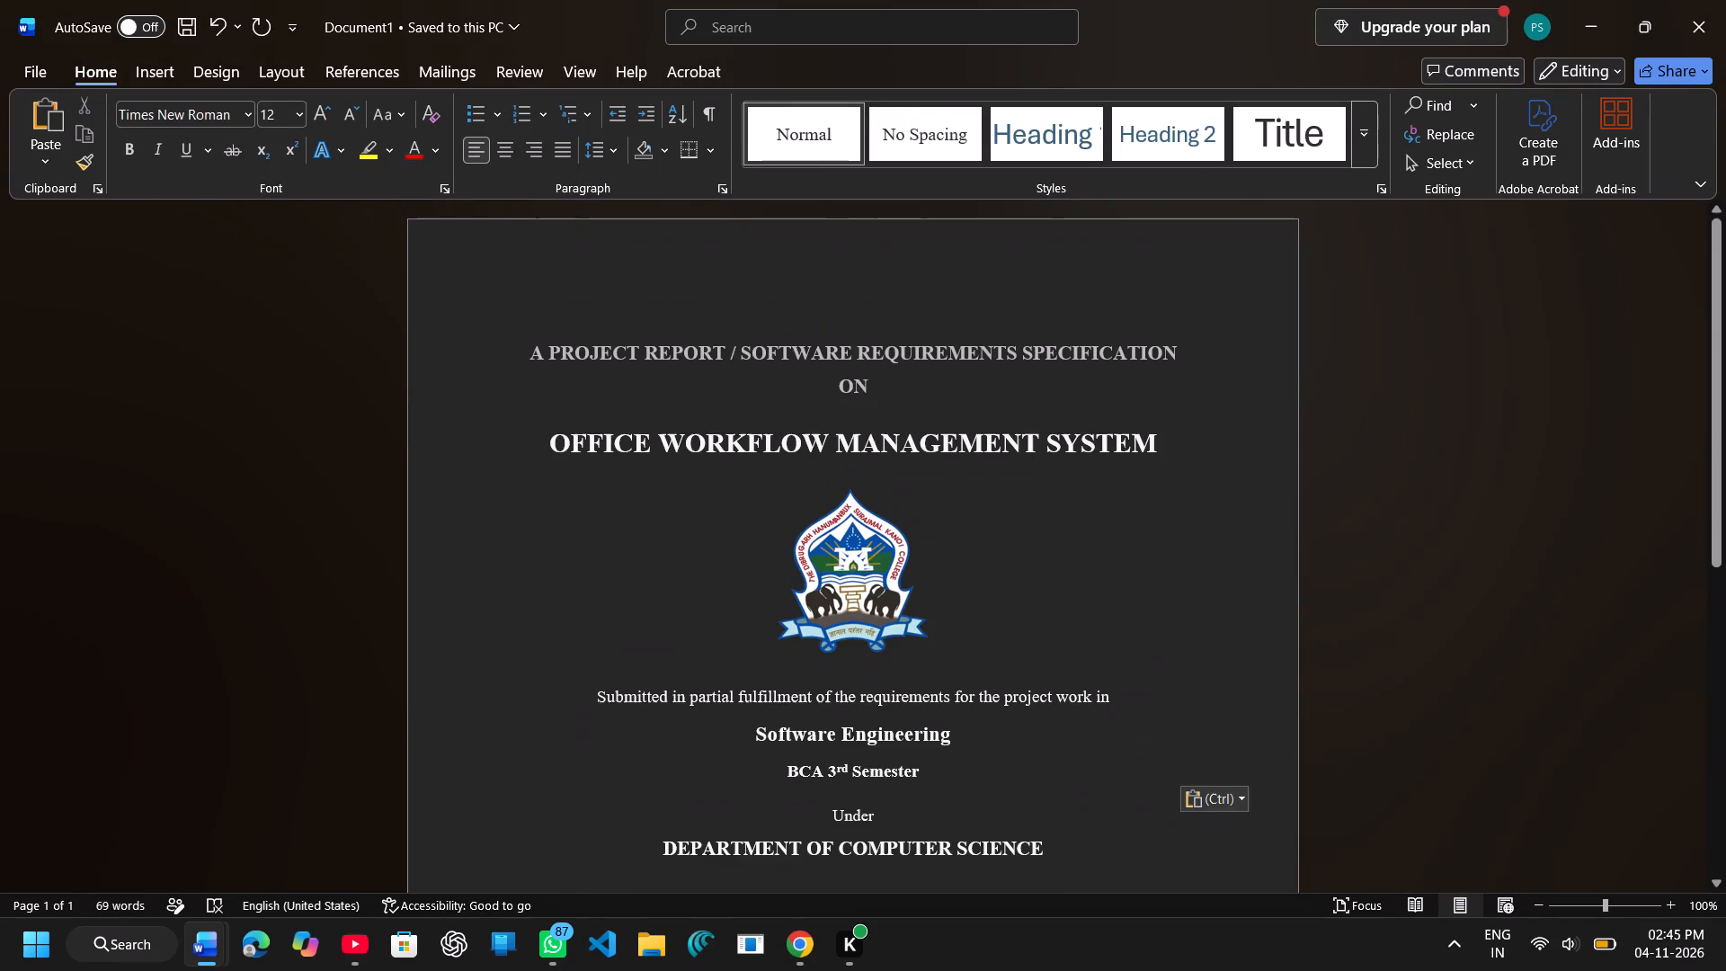
pyautogui.scroll(1, 591, 305)
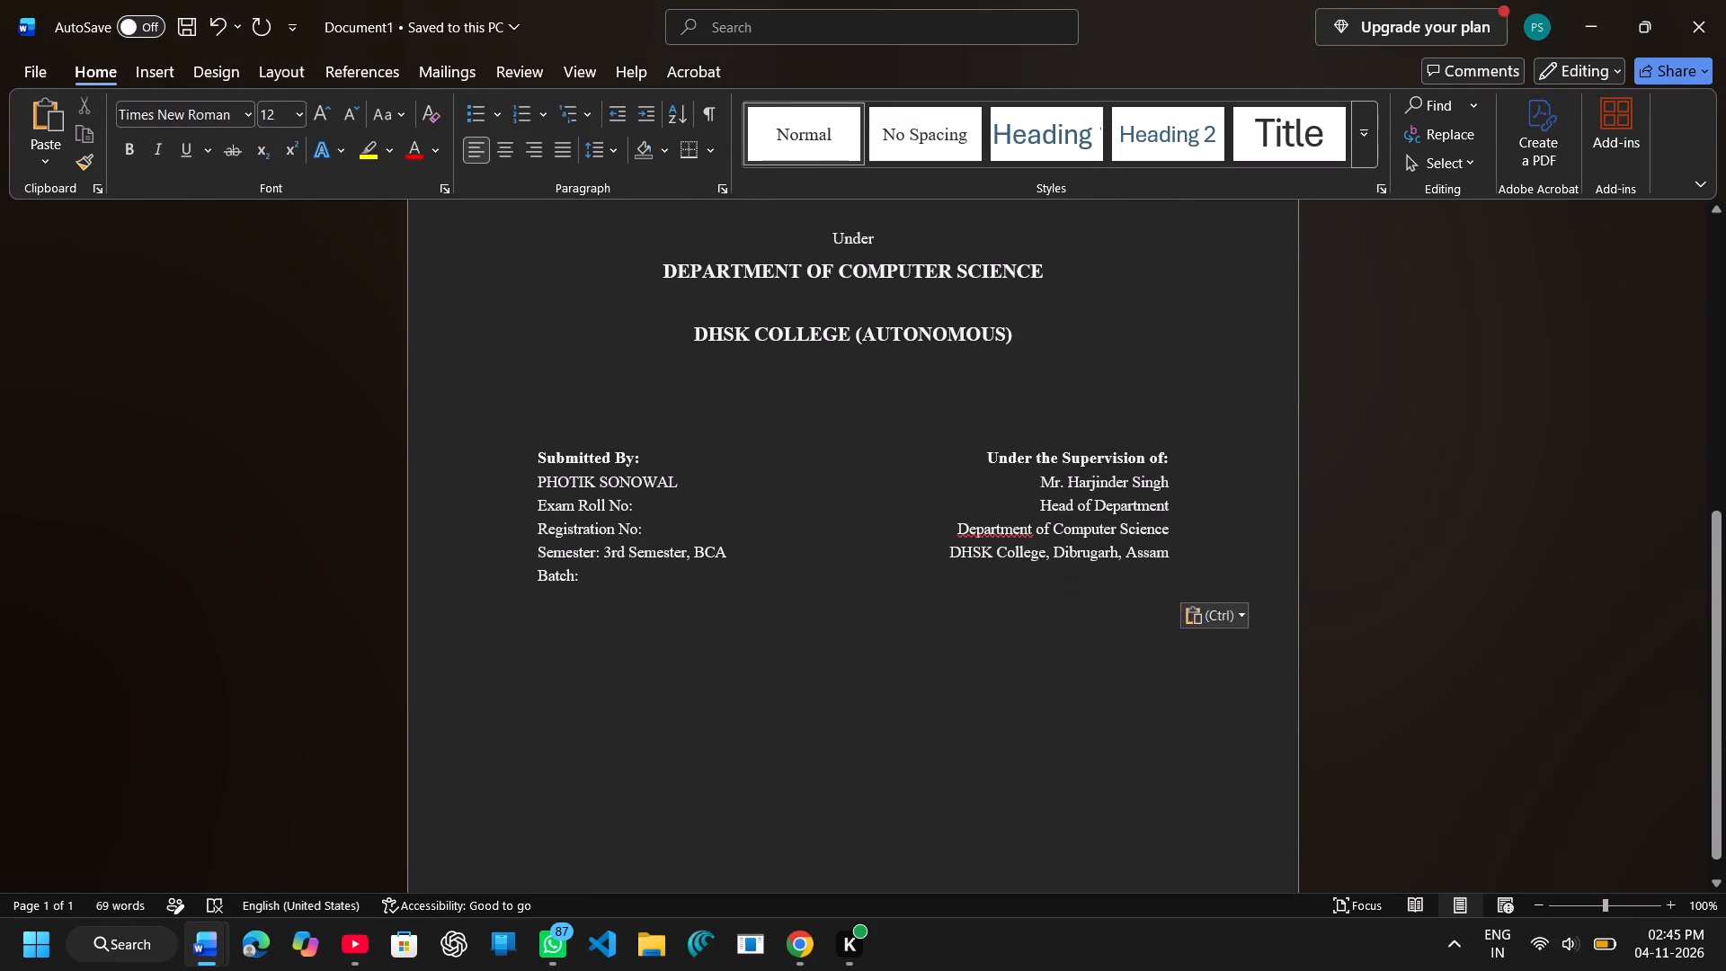
pyautogui.scroll(1, 591, 305)
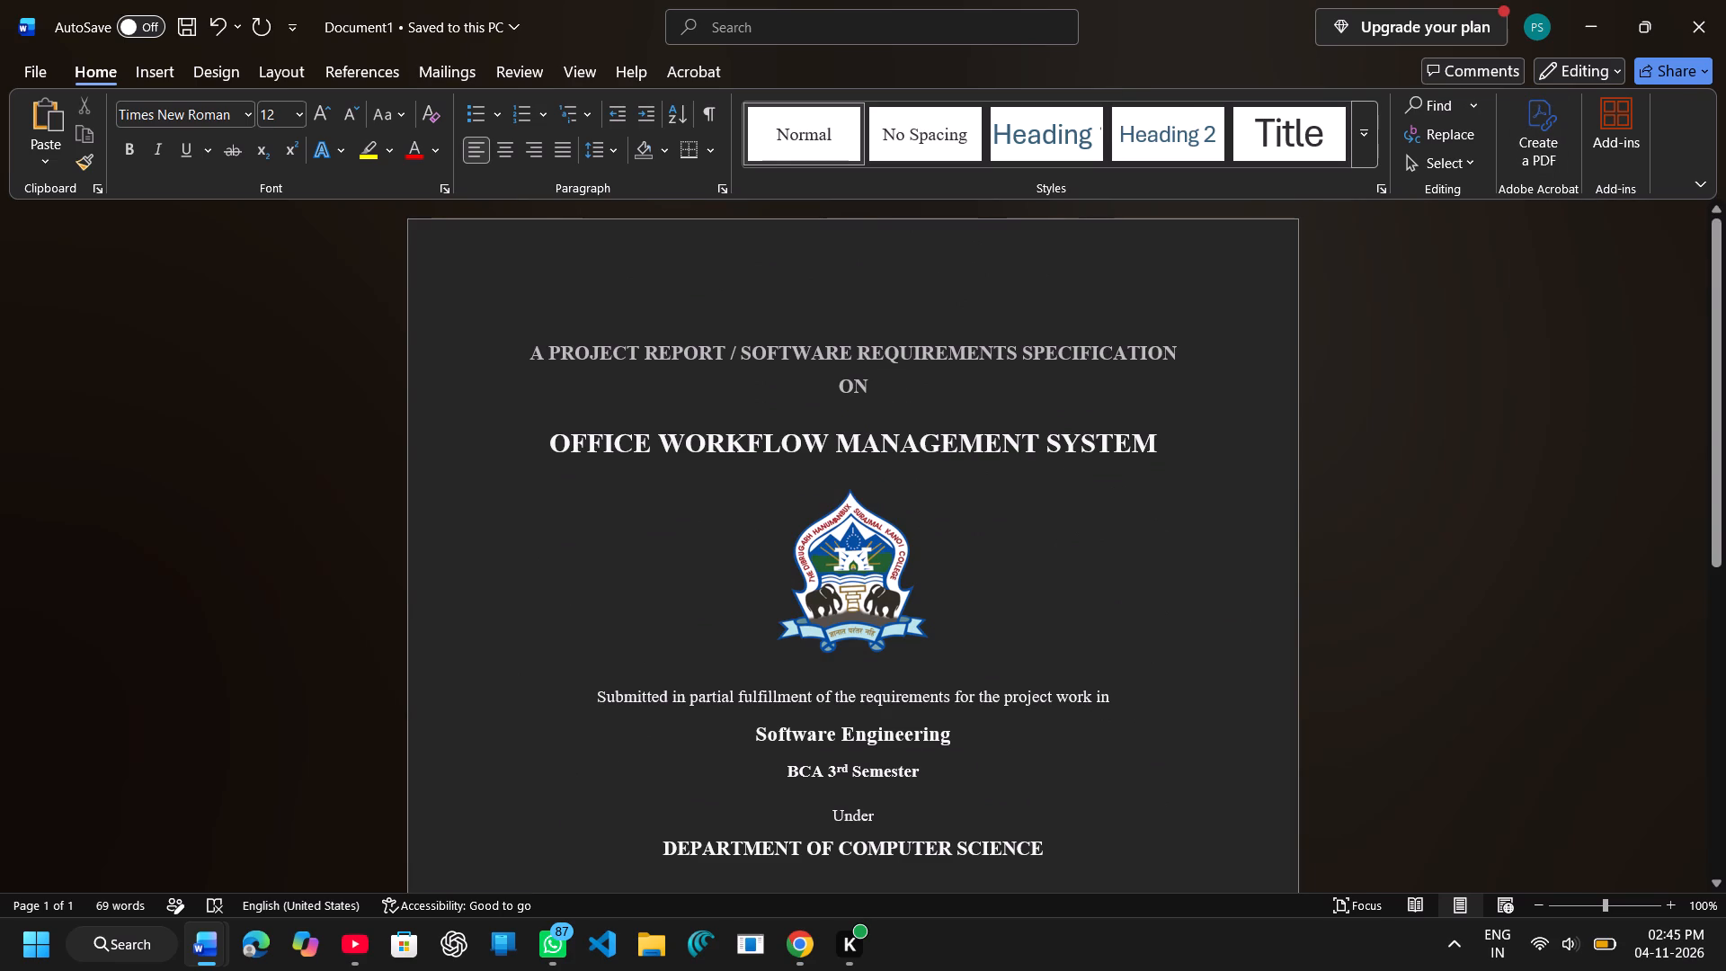
pyautogui.scroll(-1, 1221, 432)
pyautogui.scroll(1, 1221, 432)
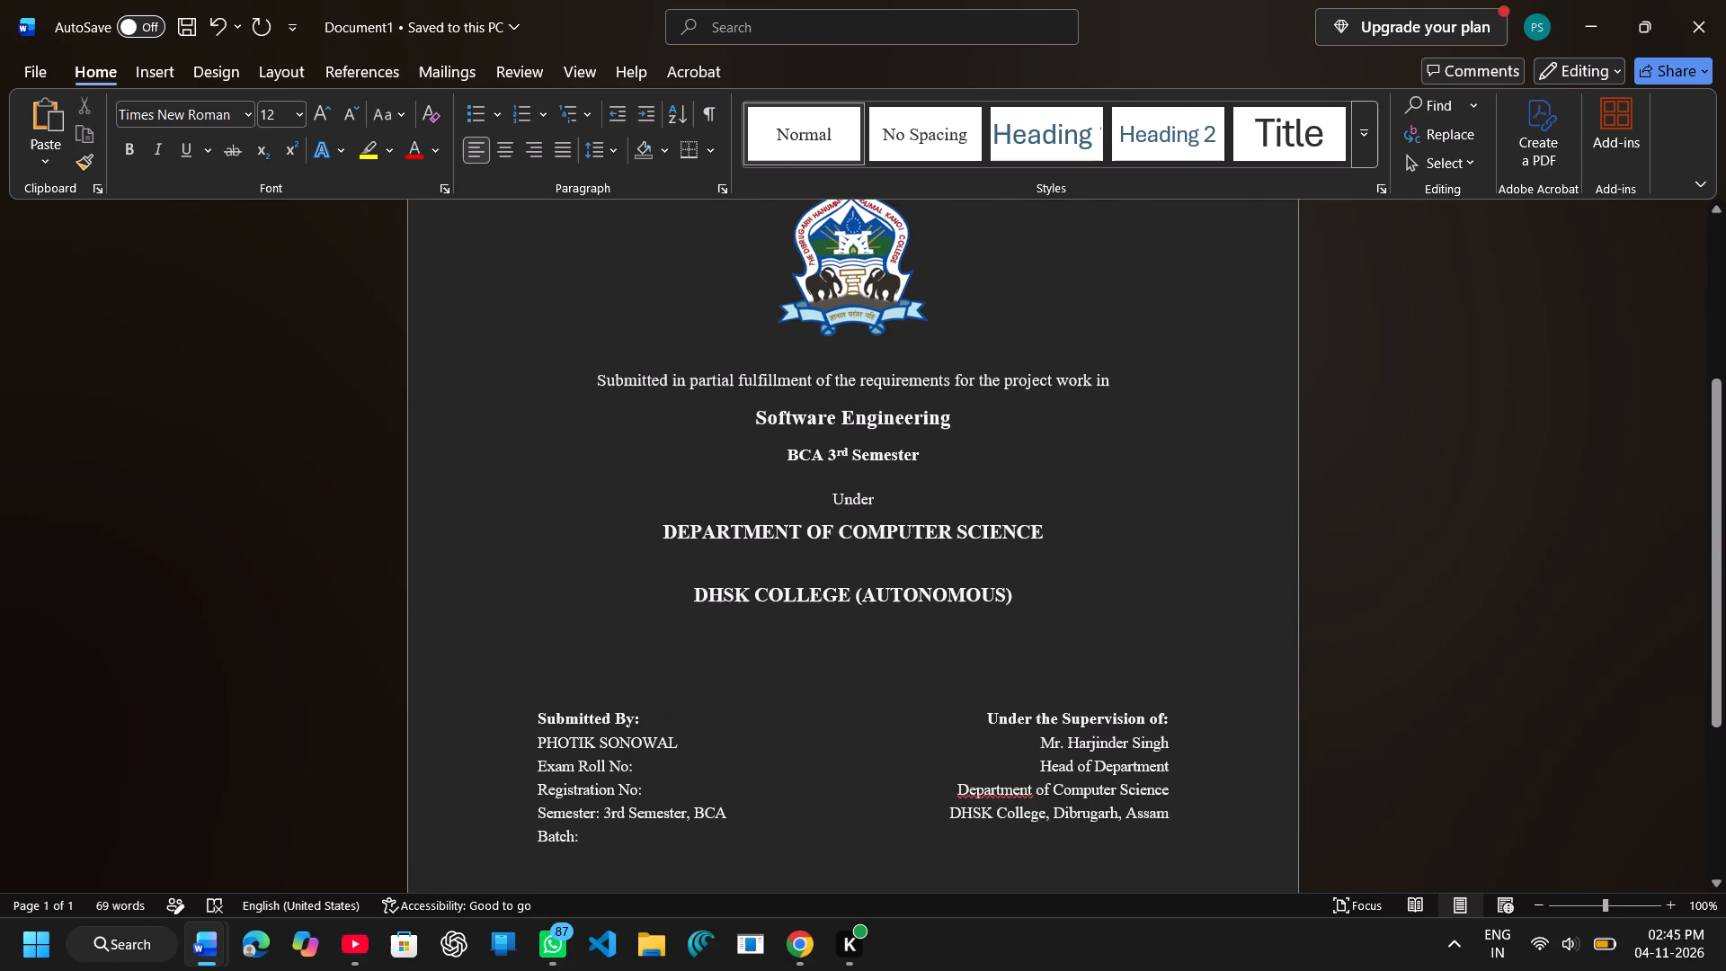
pyautogui.scroll(1, 1221, 432)
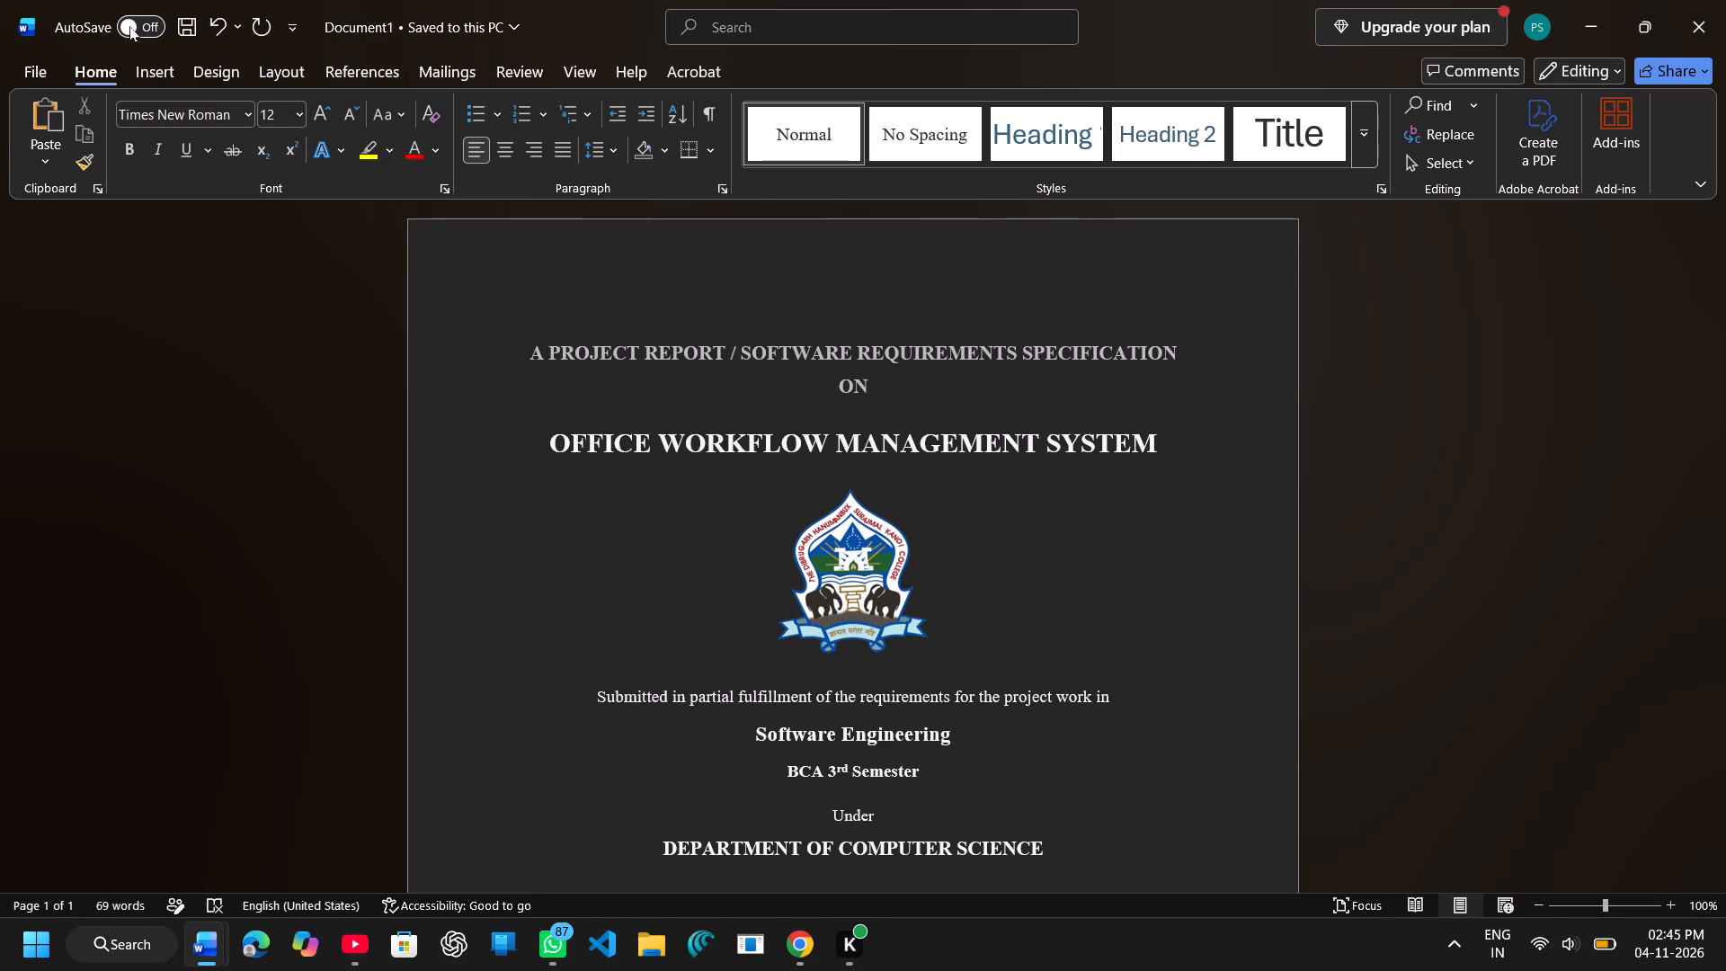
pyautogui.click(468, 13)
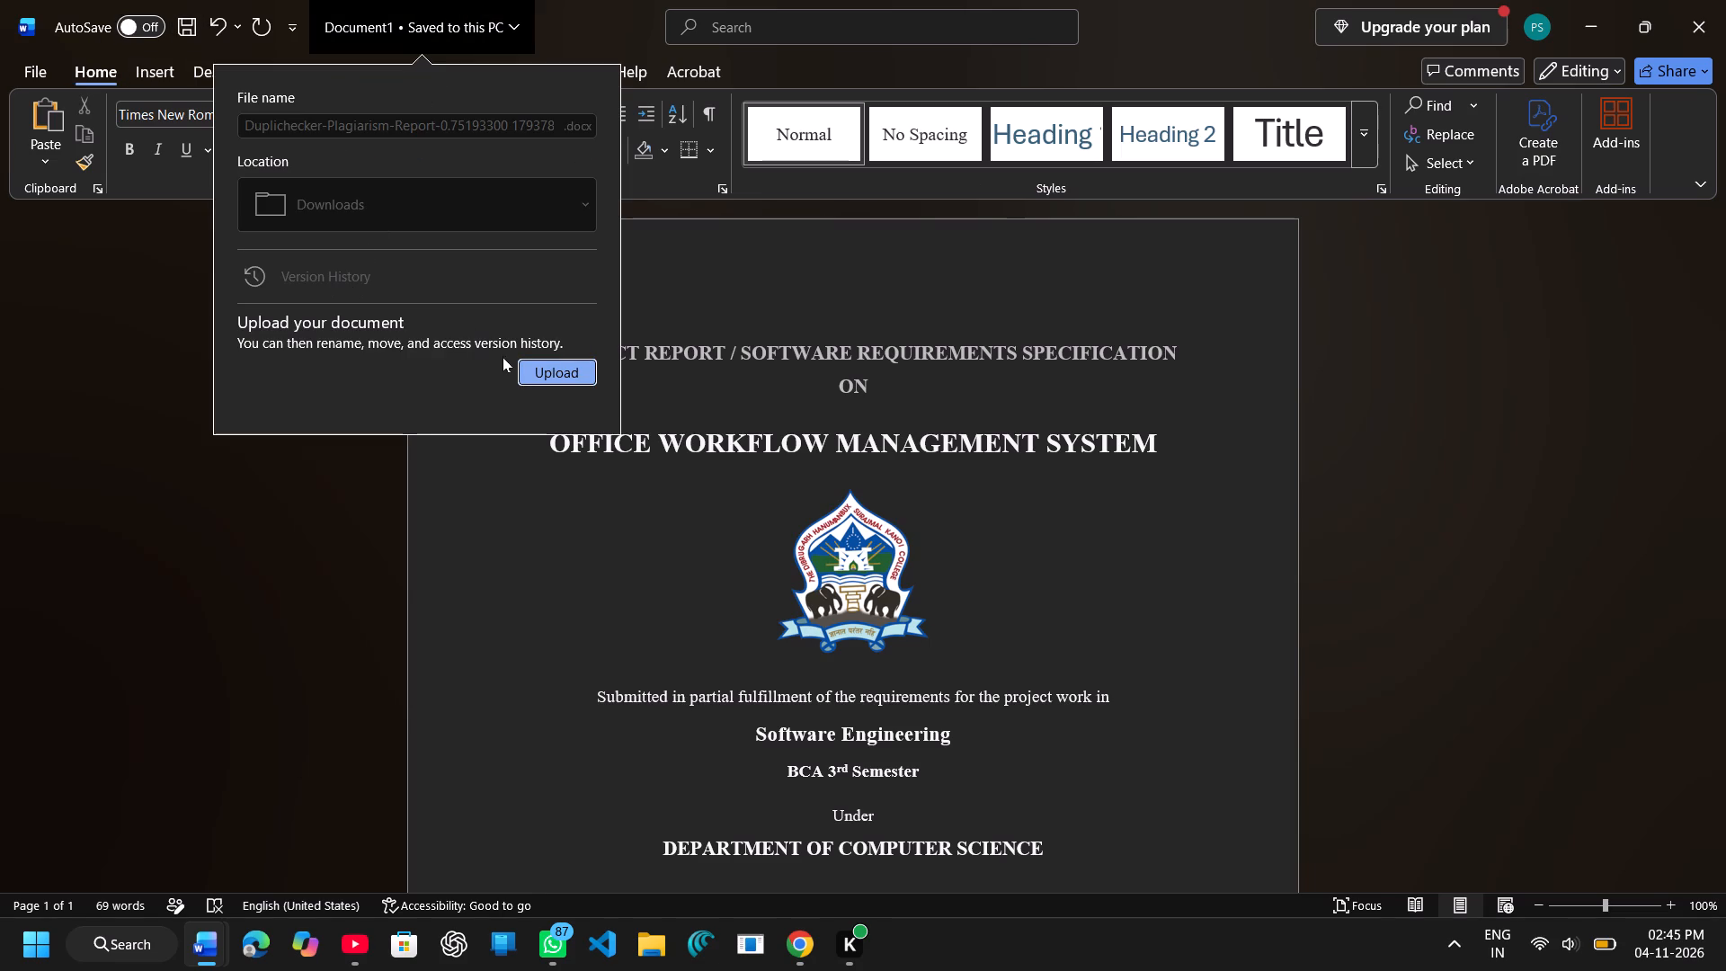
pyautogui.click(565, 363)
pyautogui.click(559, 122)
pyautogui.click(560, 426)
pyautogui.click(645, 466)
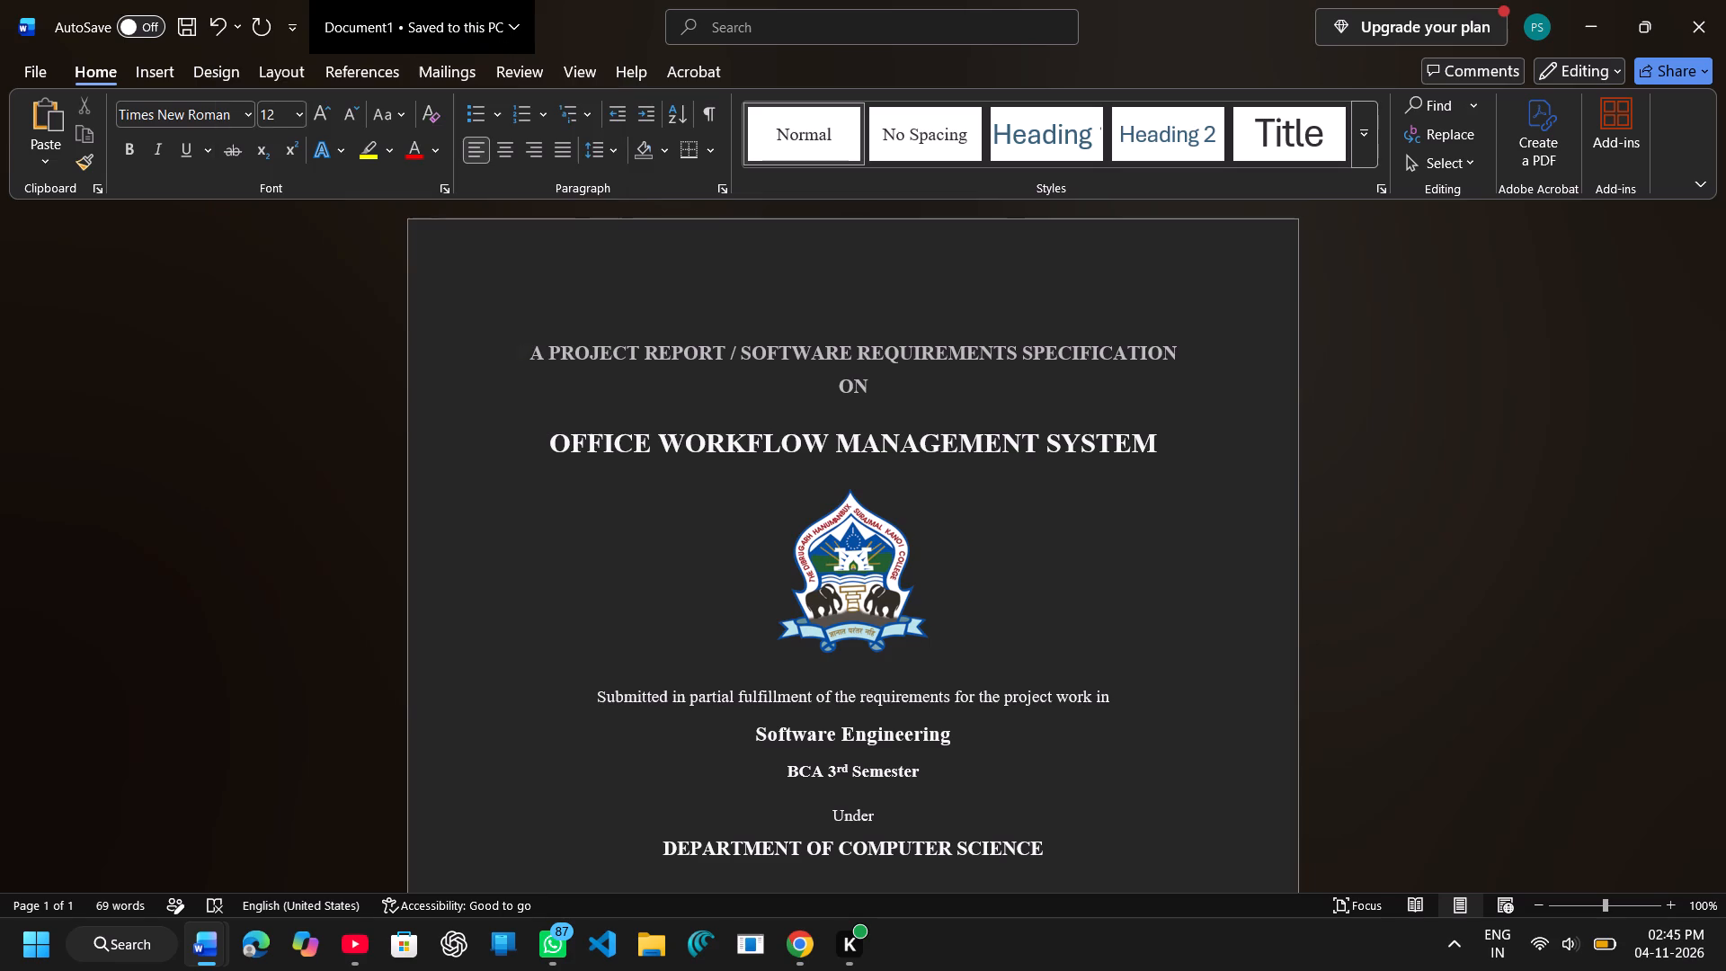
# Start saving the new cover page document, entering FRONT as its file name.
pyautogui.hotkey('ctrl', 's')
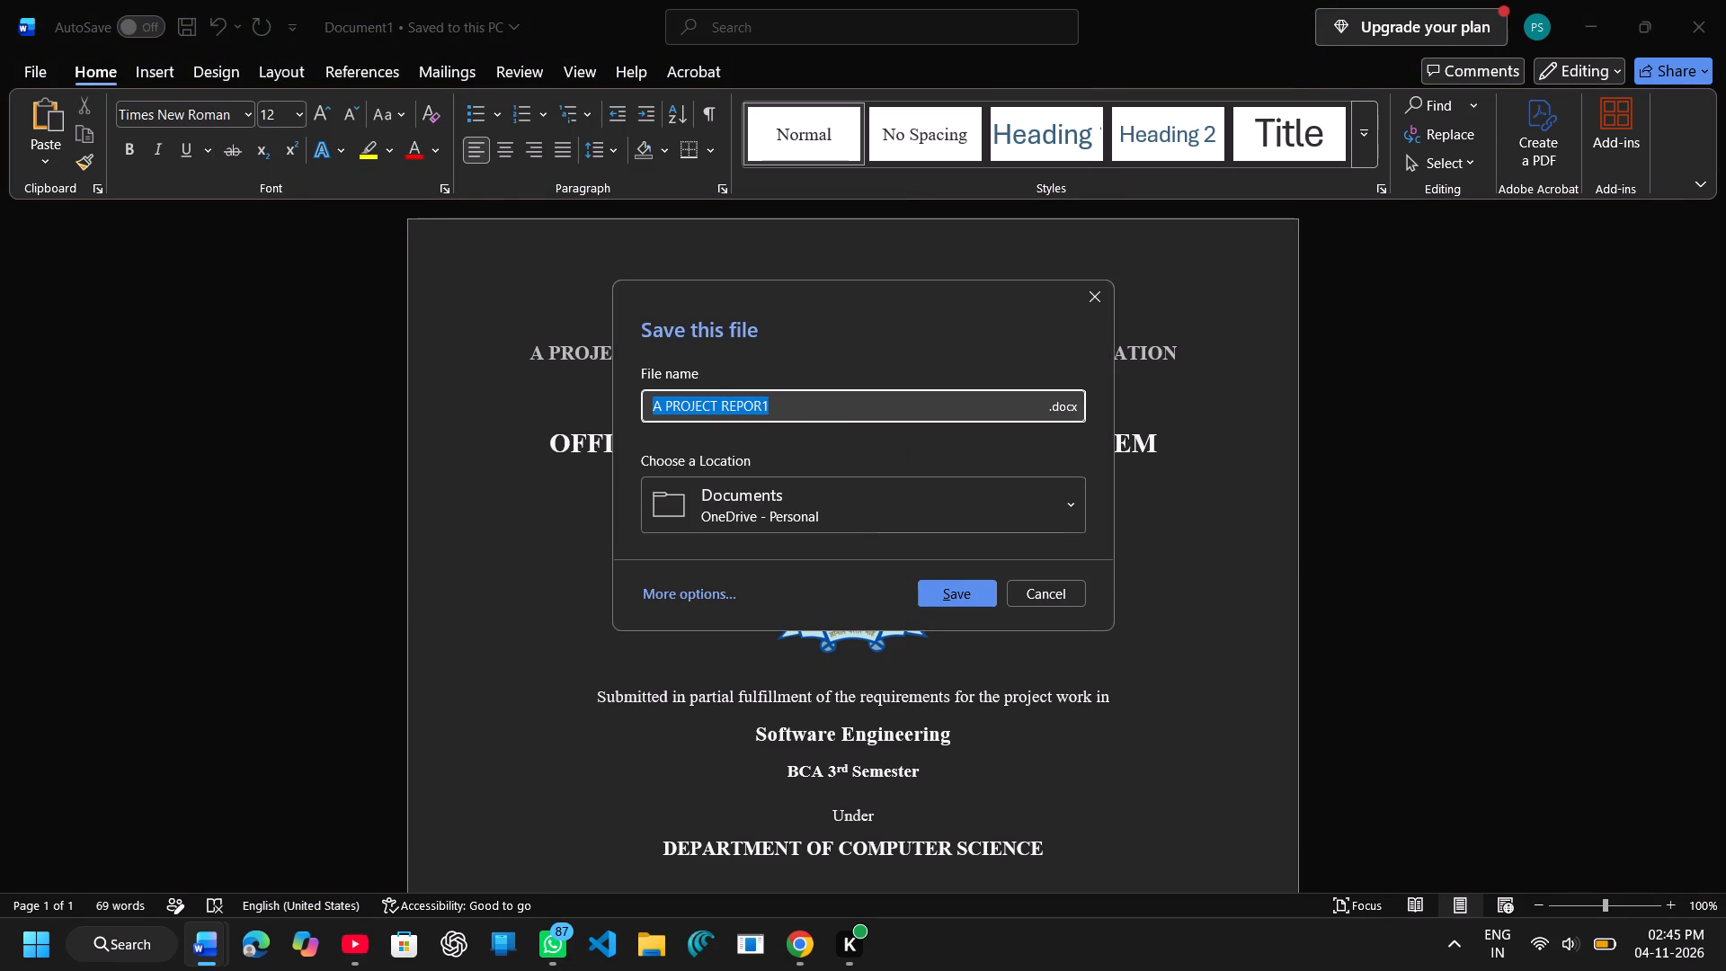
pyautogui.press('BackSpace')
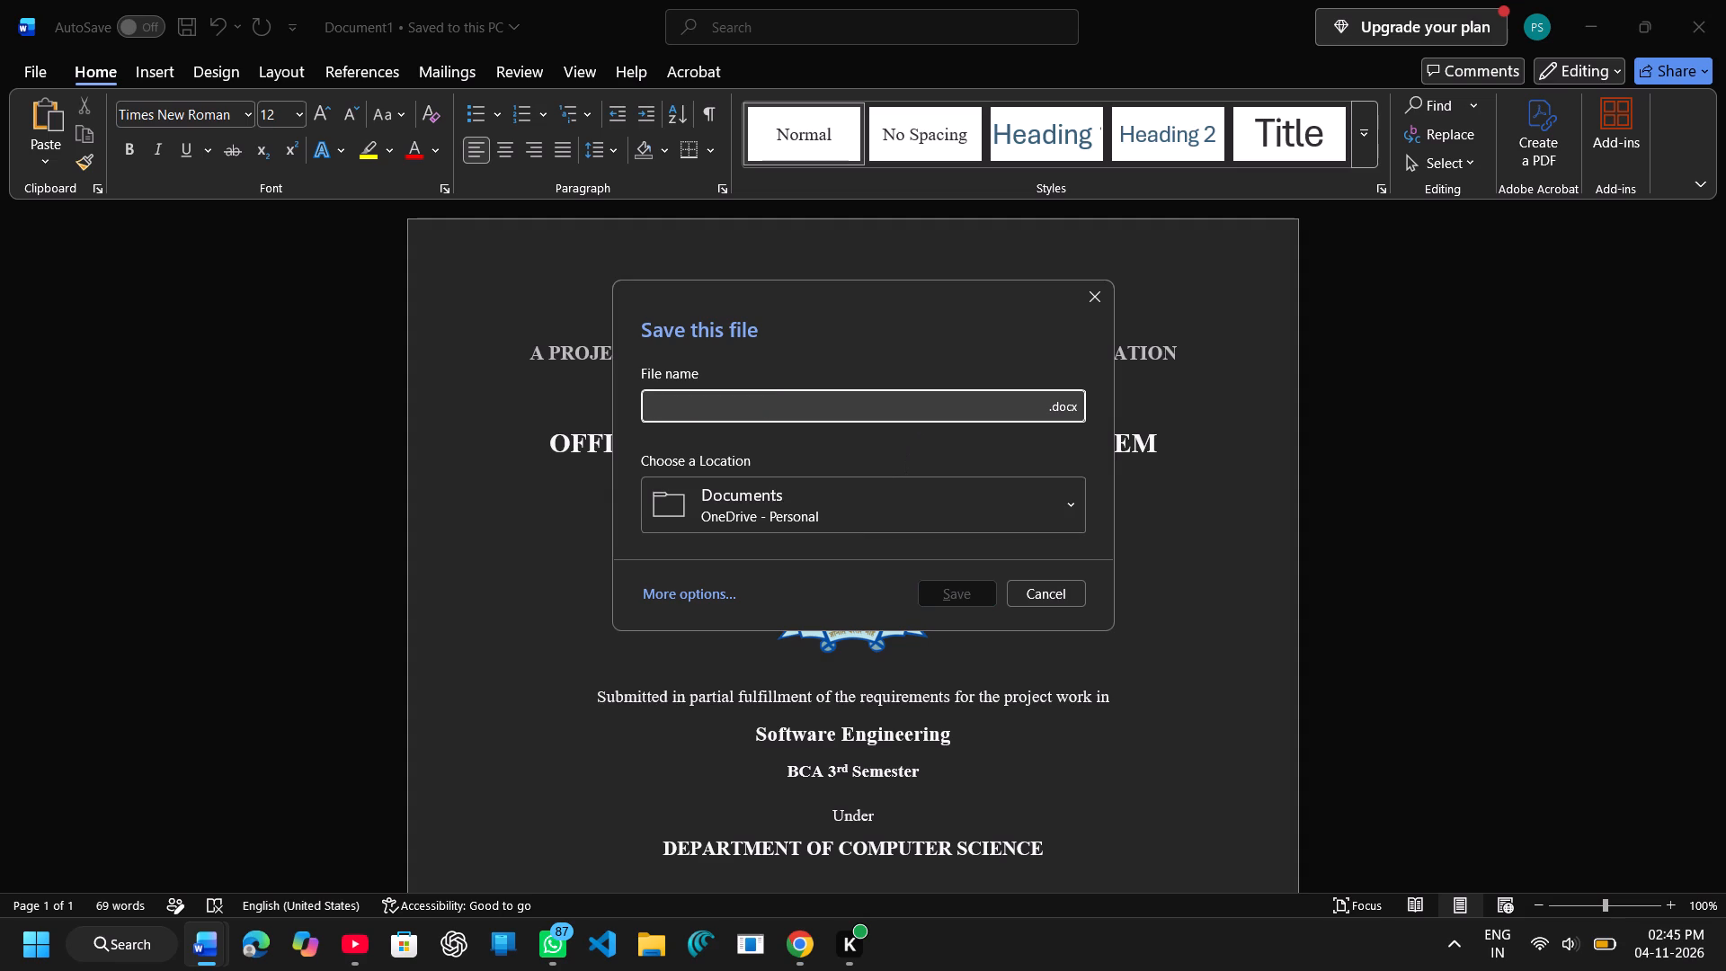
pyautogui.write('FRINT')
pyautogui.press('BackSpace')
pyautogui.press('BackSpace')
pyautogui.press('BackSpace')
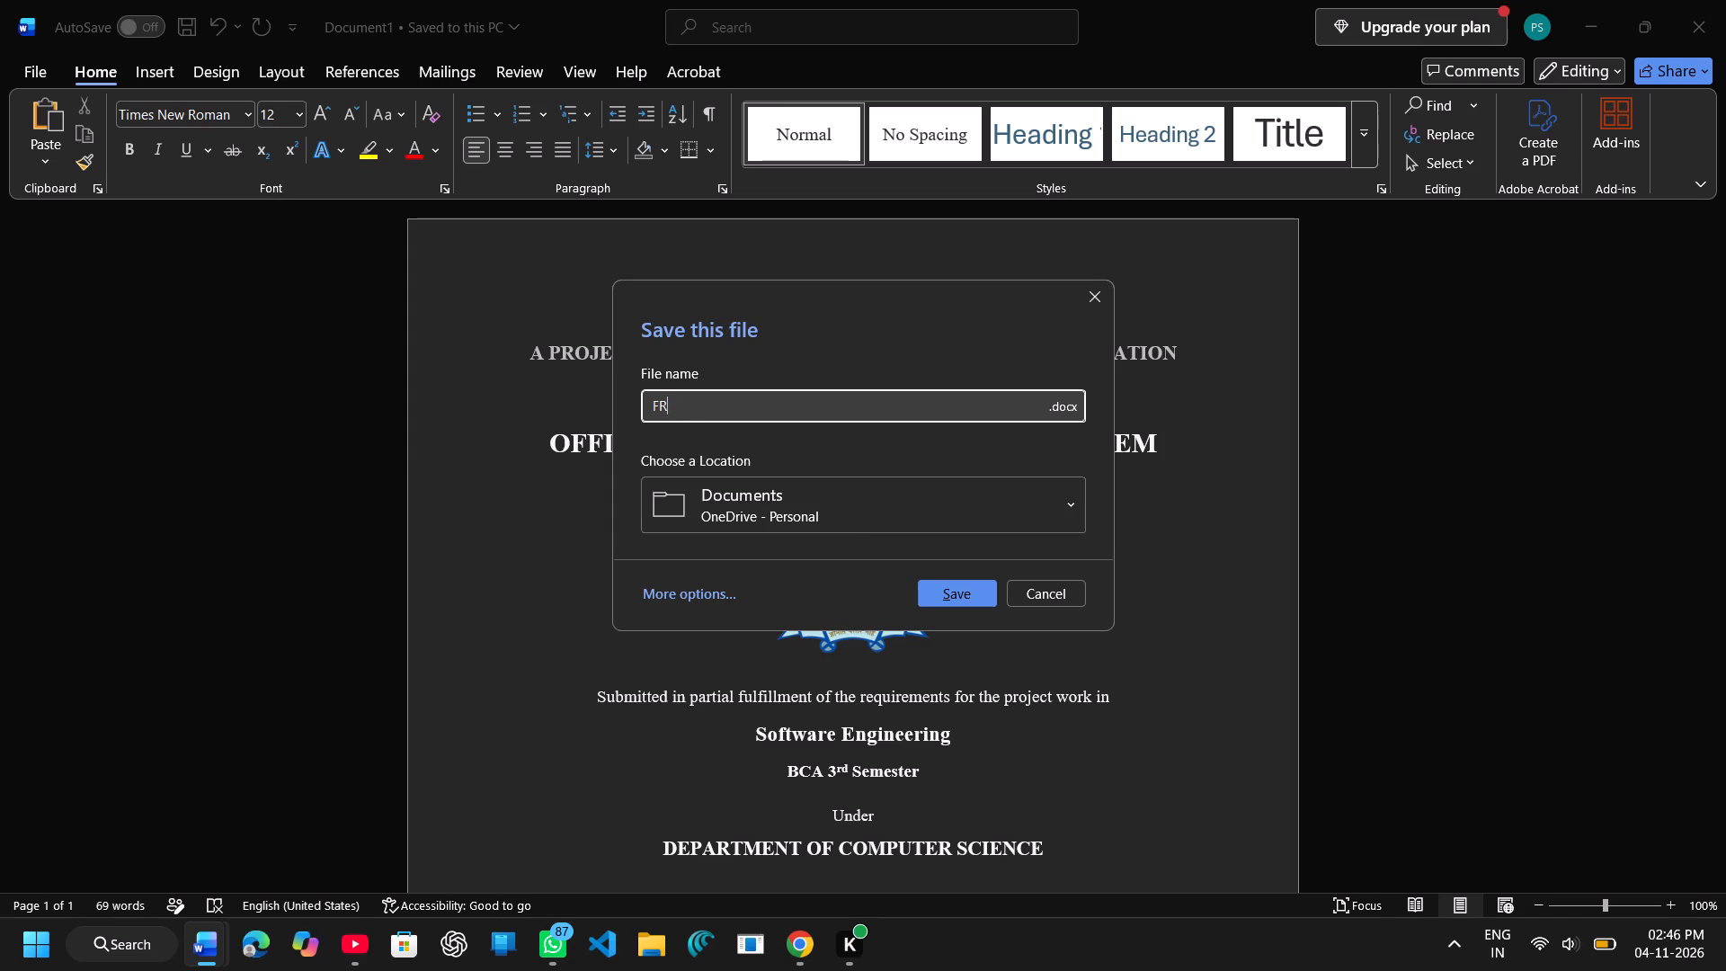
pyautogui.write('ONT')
# Choose the local Downloads folder and save the cover page there as a Word document under the suggested name A PROJECT REPOR1.
pyautogui.click(1068, 493)
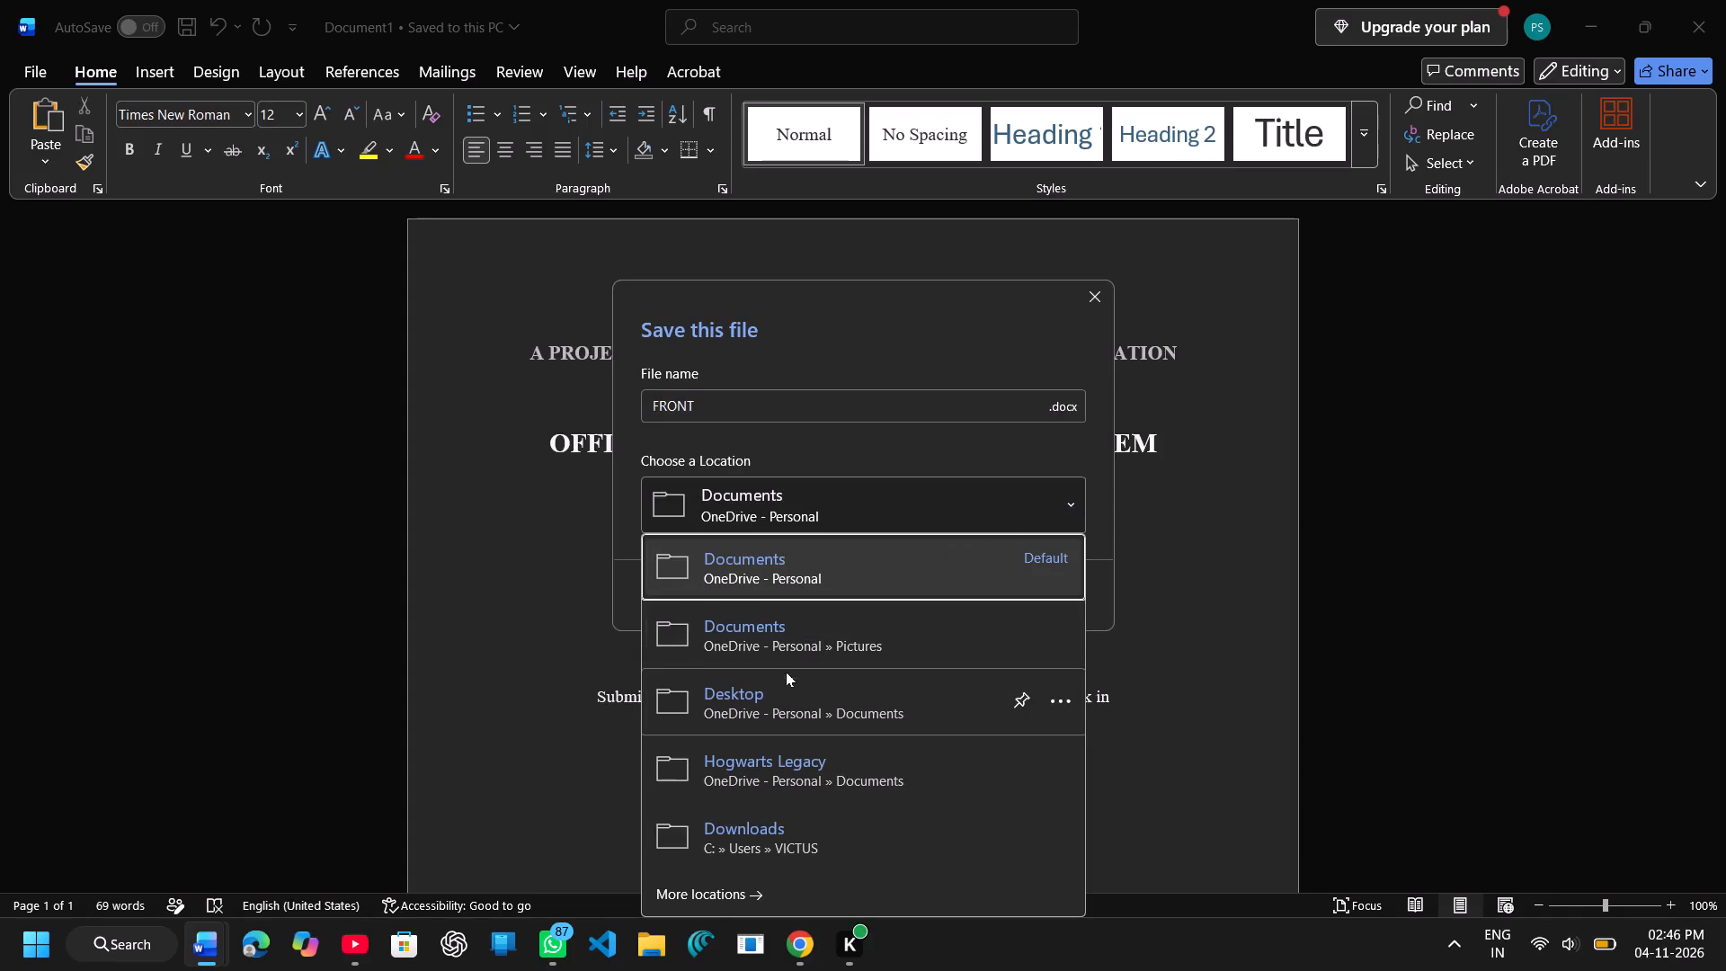
pyautogui.click(716, 895)
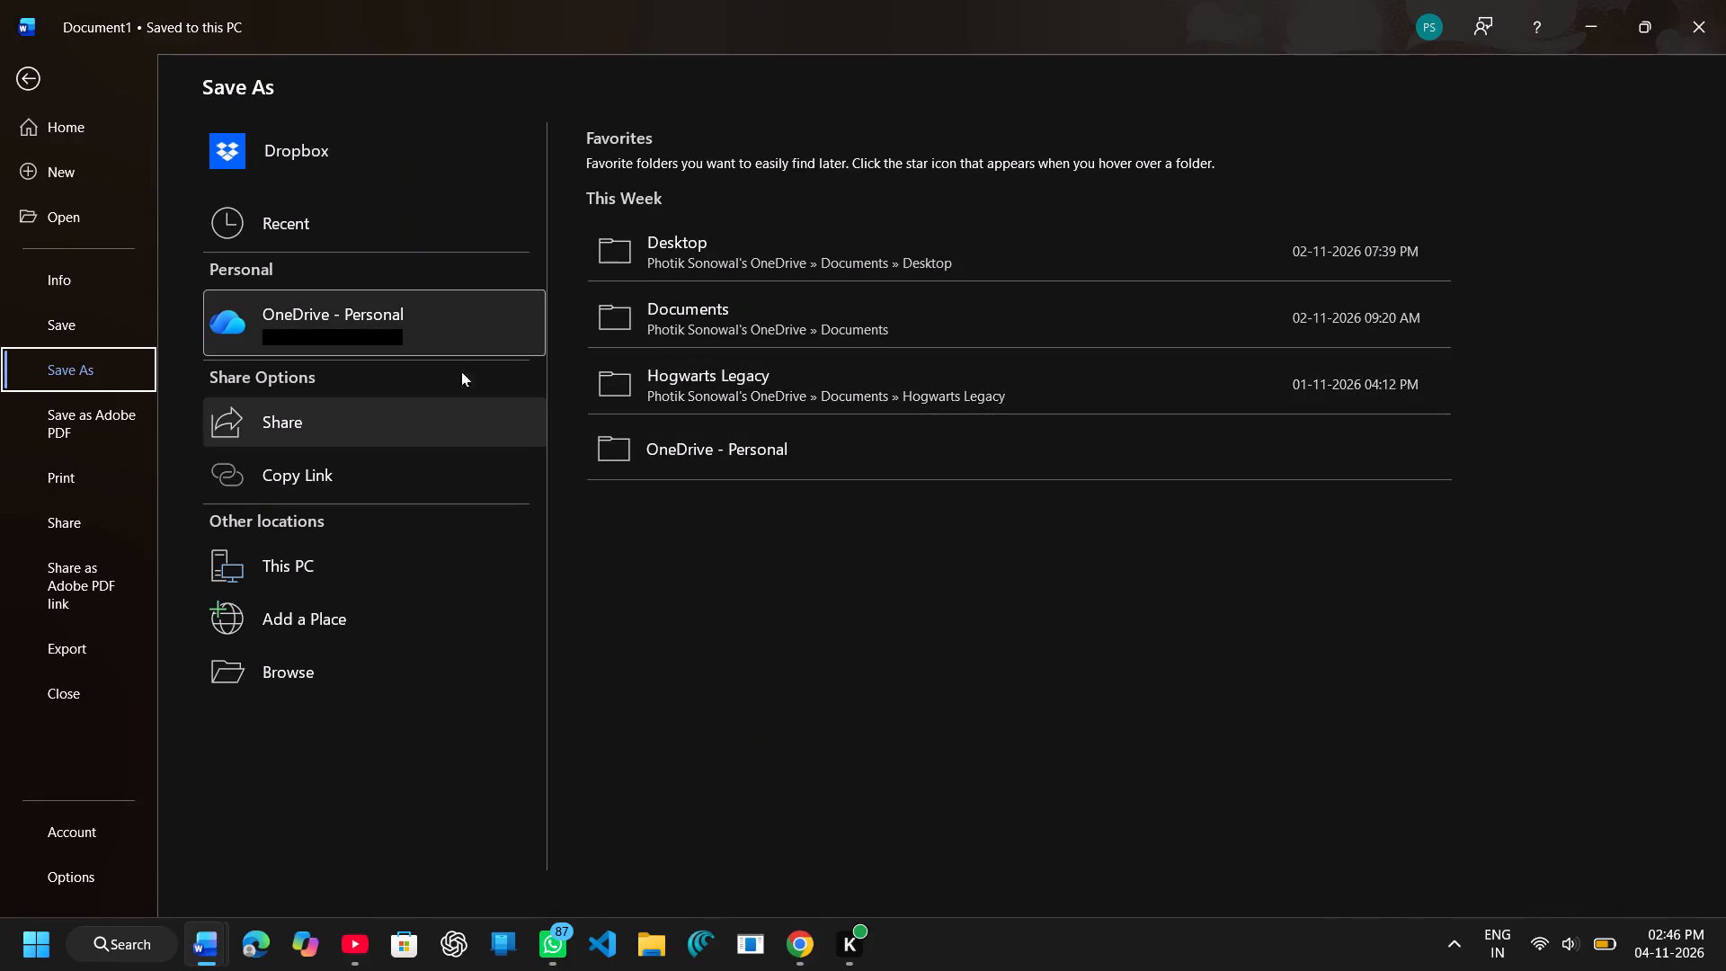
pyautogui.click(442, 236)
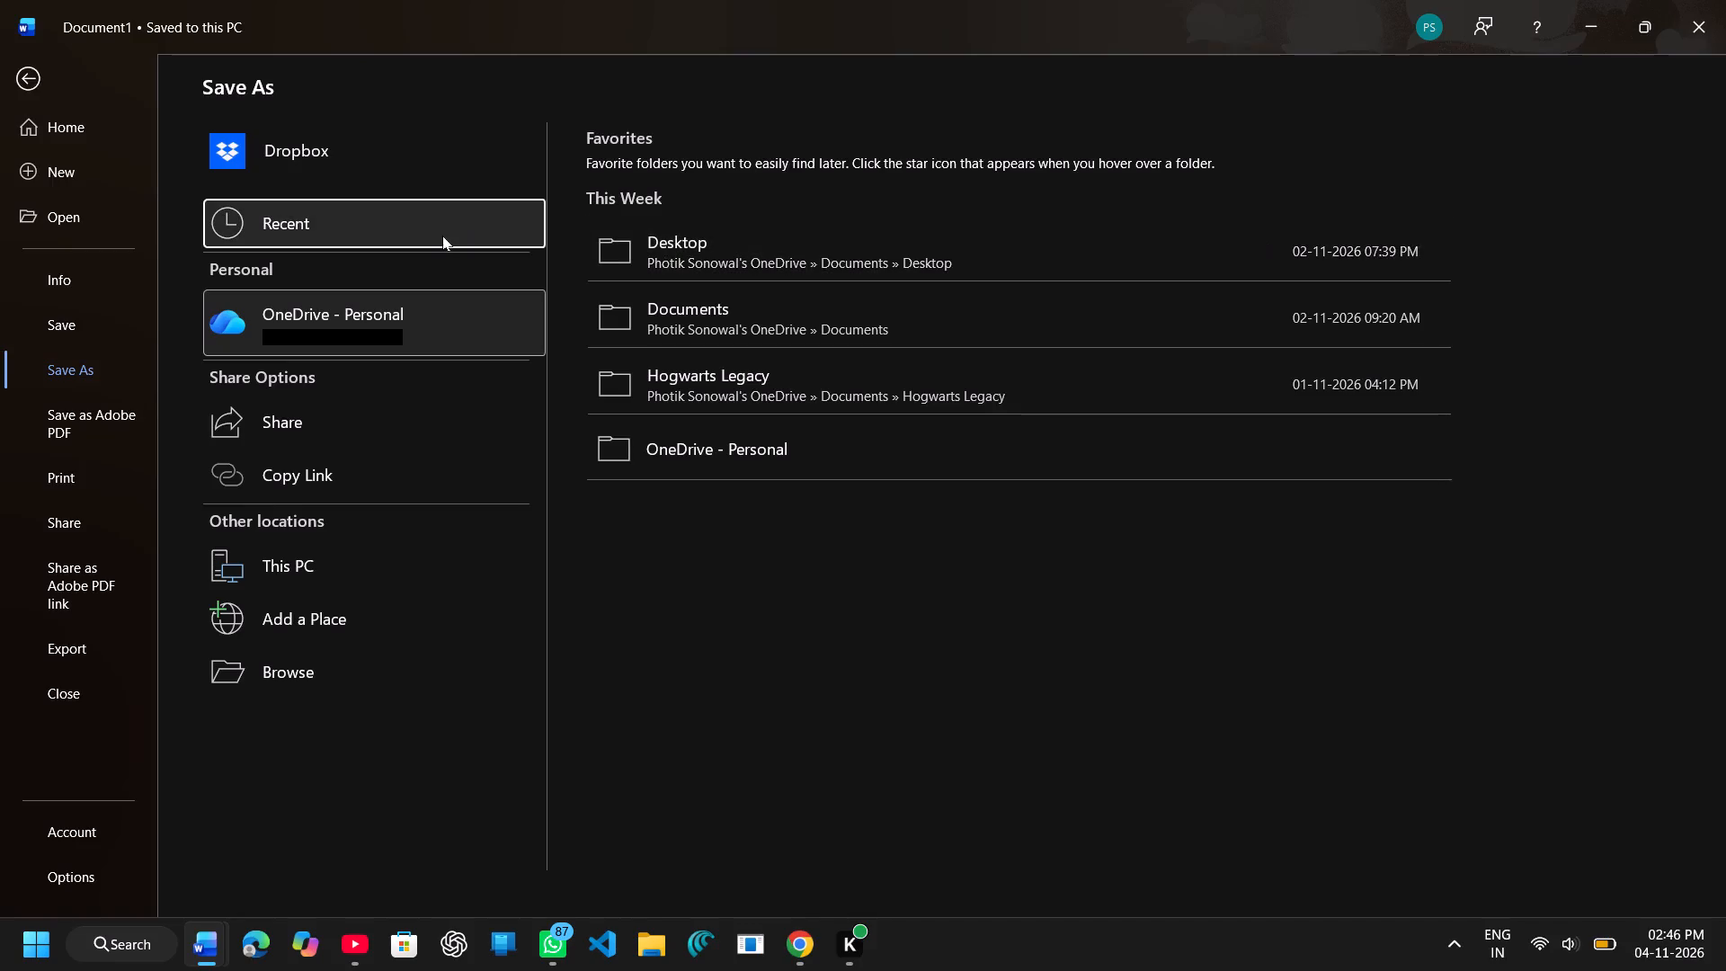
pyautogui.doubleClick(708, 253)
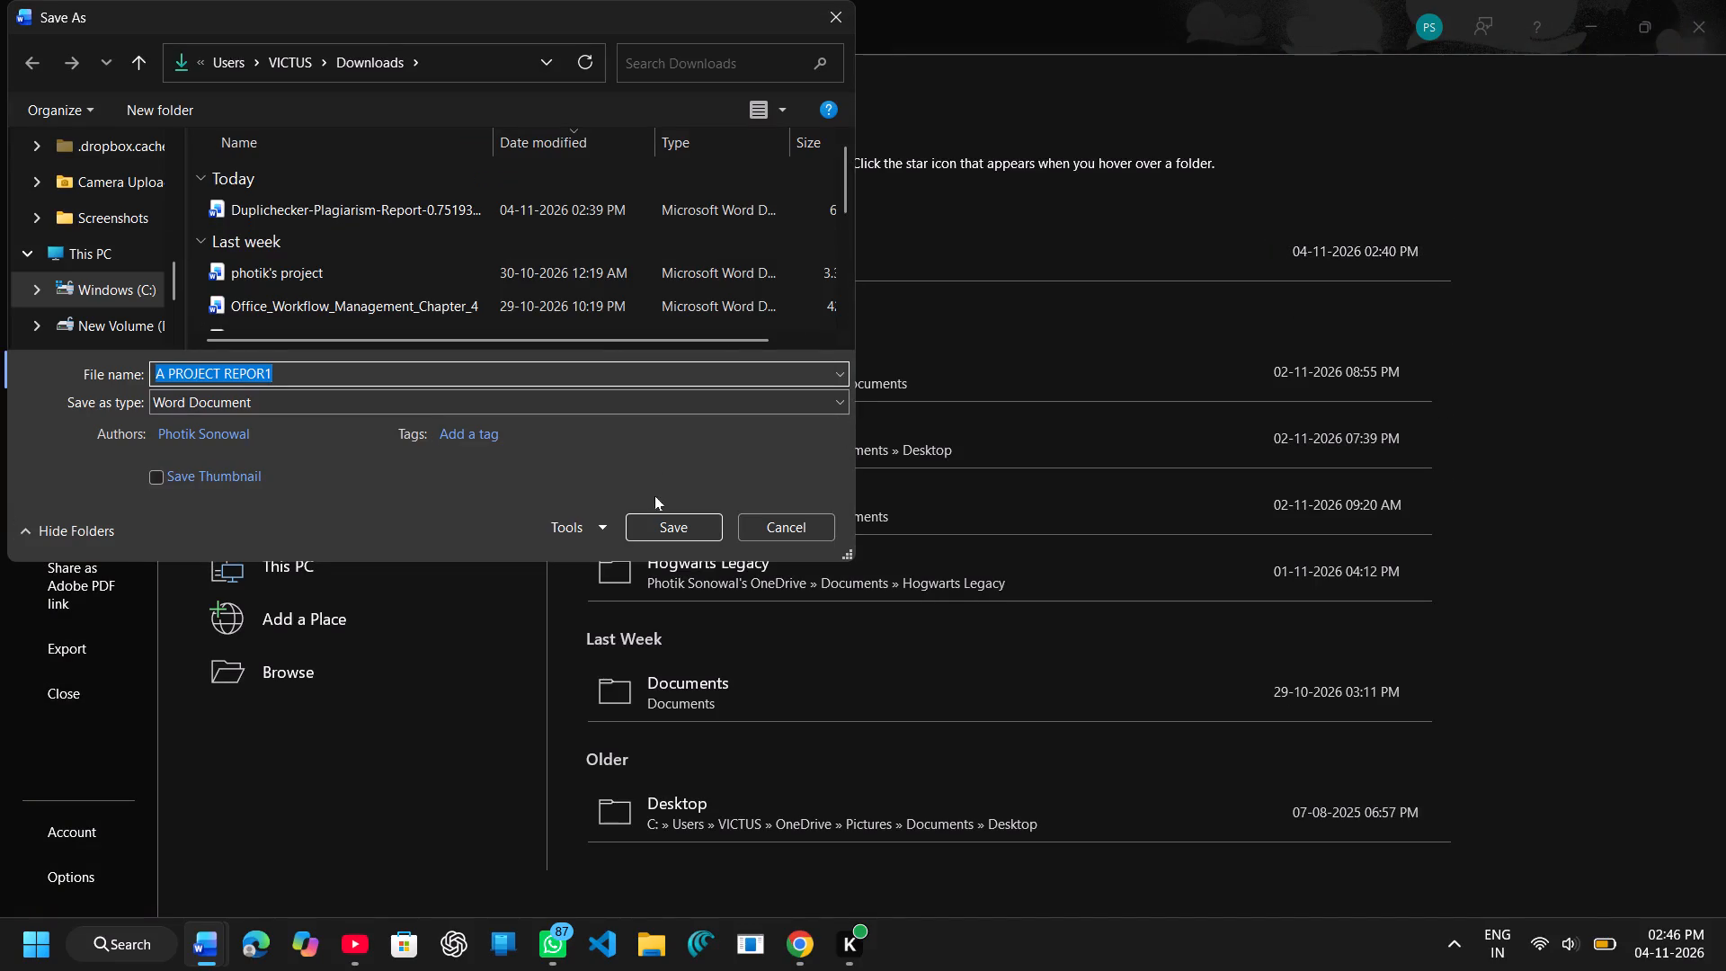
pyautogui.click(656, 522)
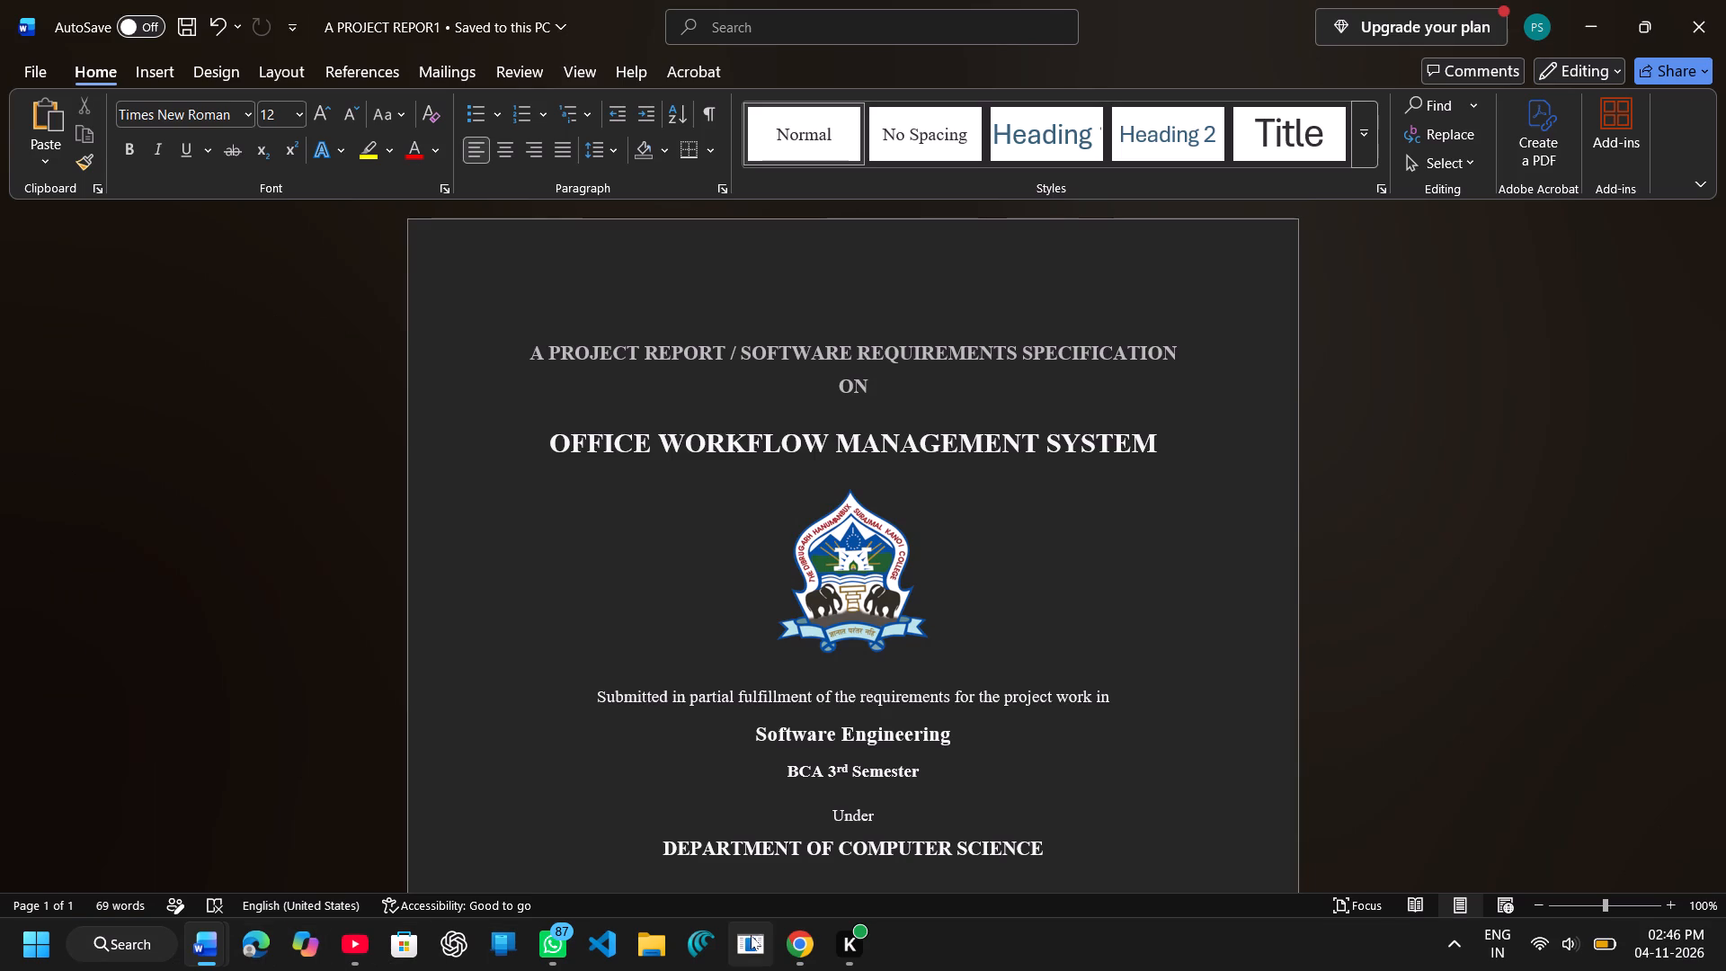
# Switch to Chrome, search Google for "word to jpg" in a new tab, and open Smallpdf's Convert Word to JPG page.
pyautogui.click(797, 935)
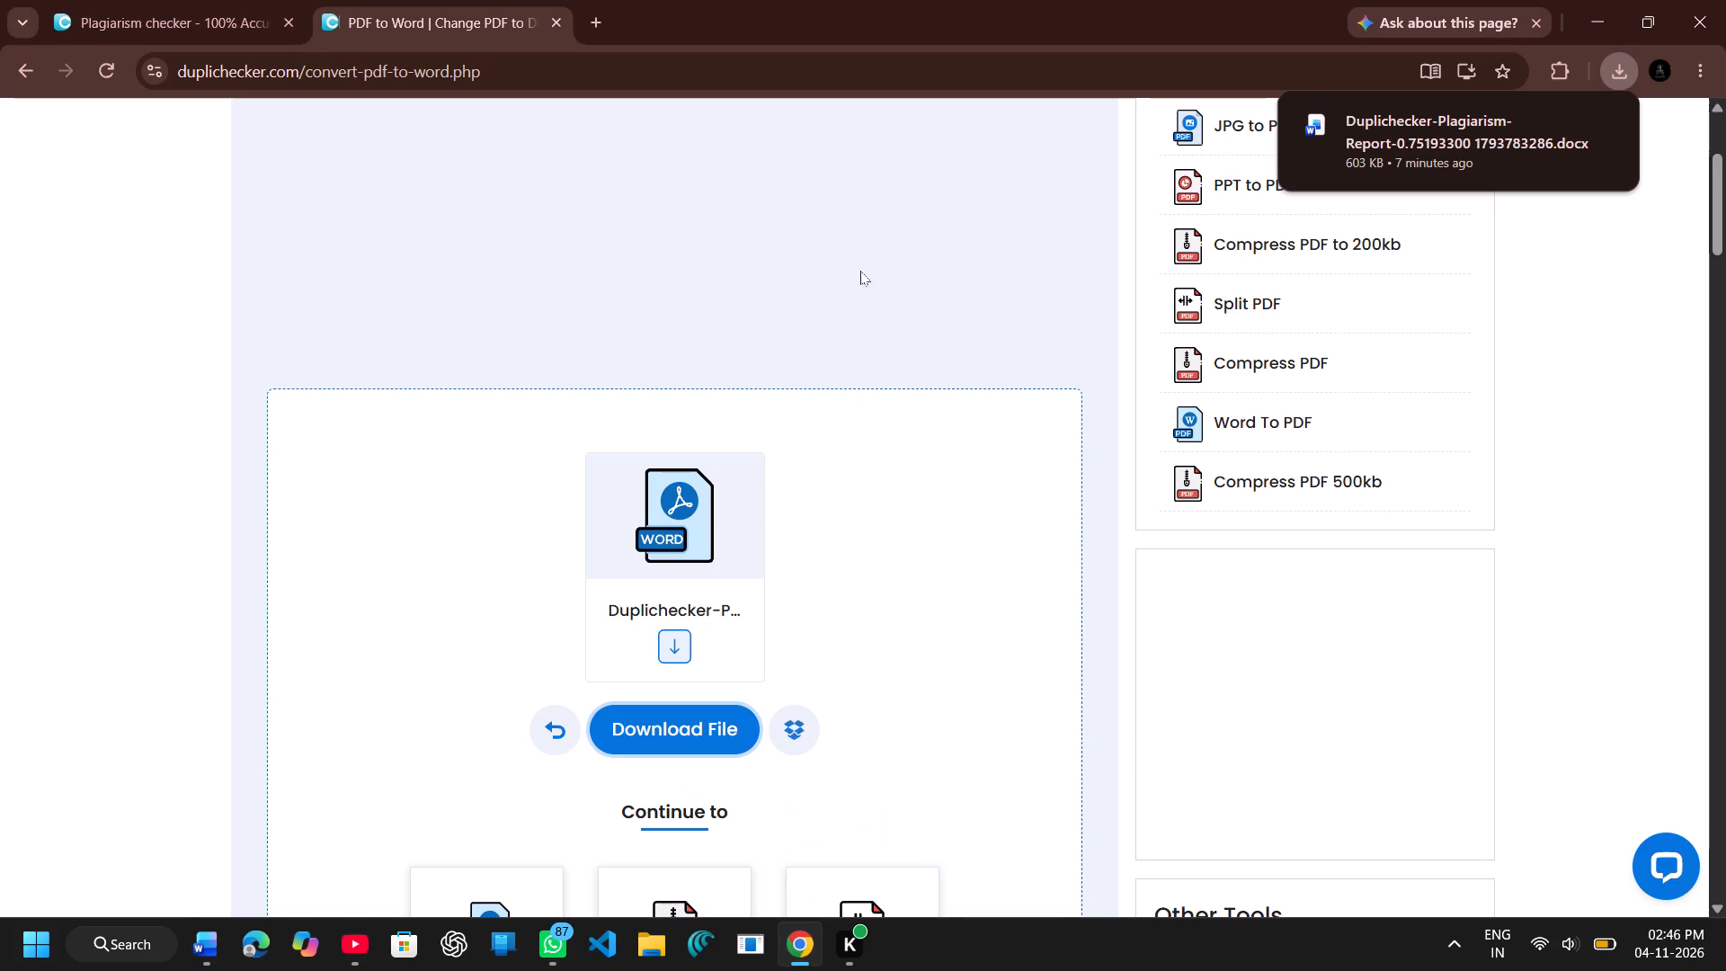
pyautogui.click(606, 18)
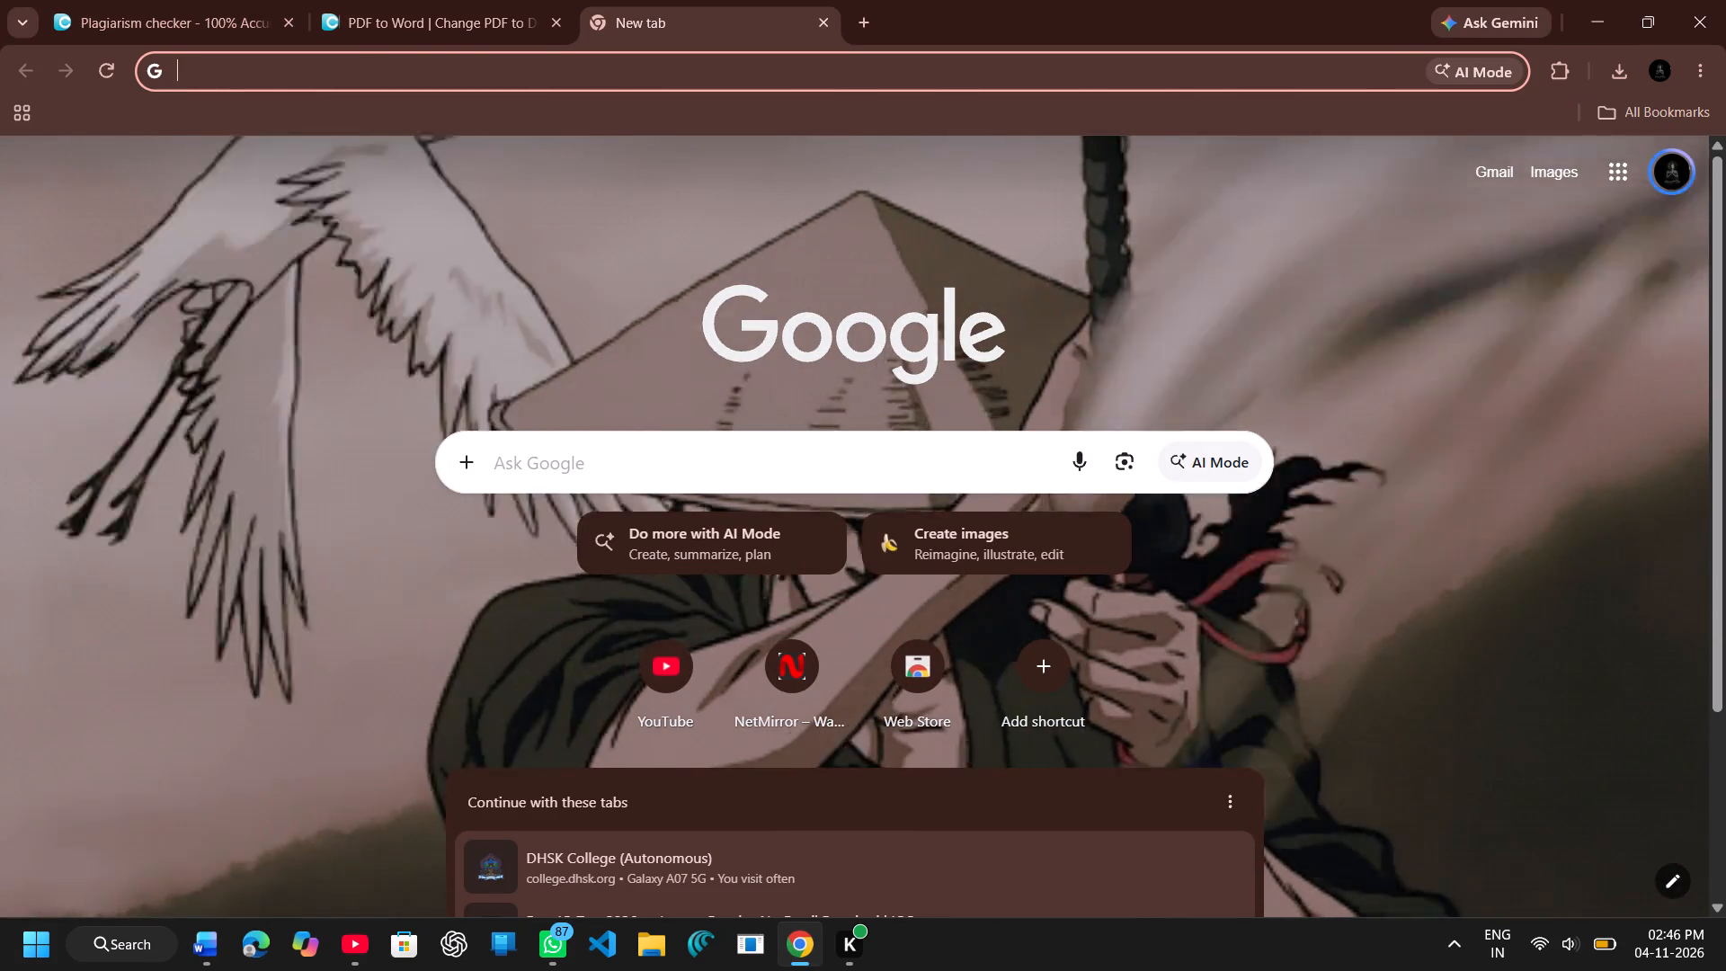
pyautogui.click(581, 445)
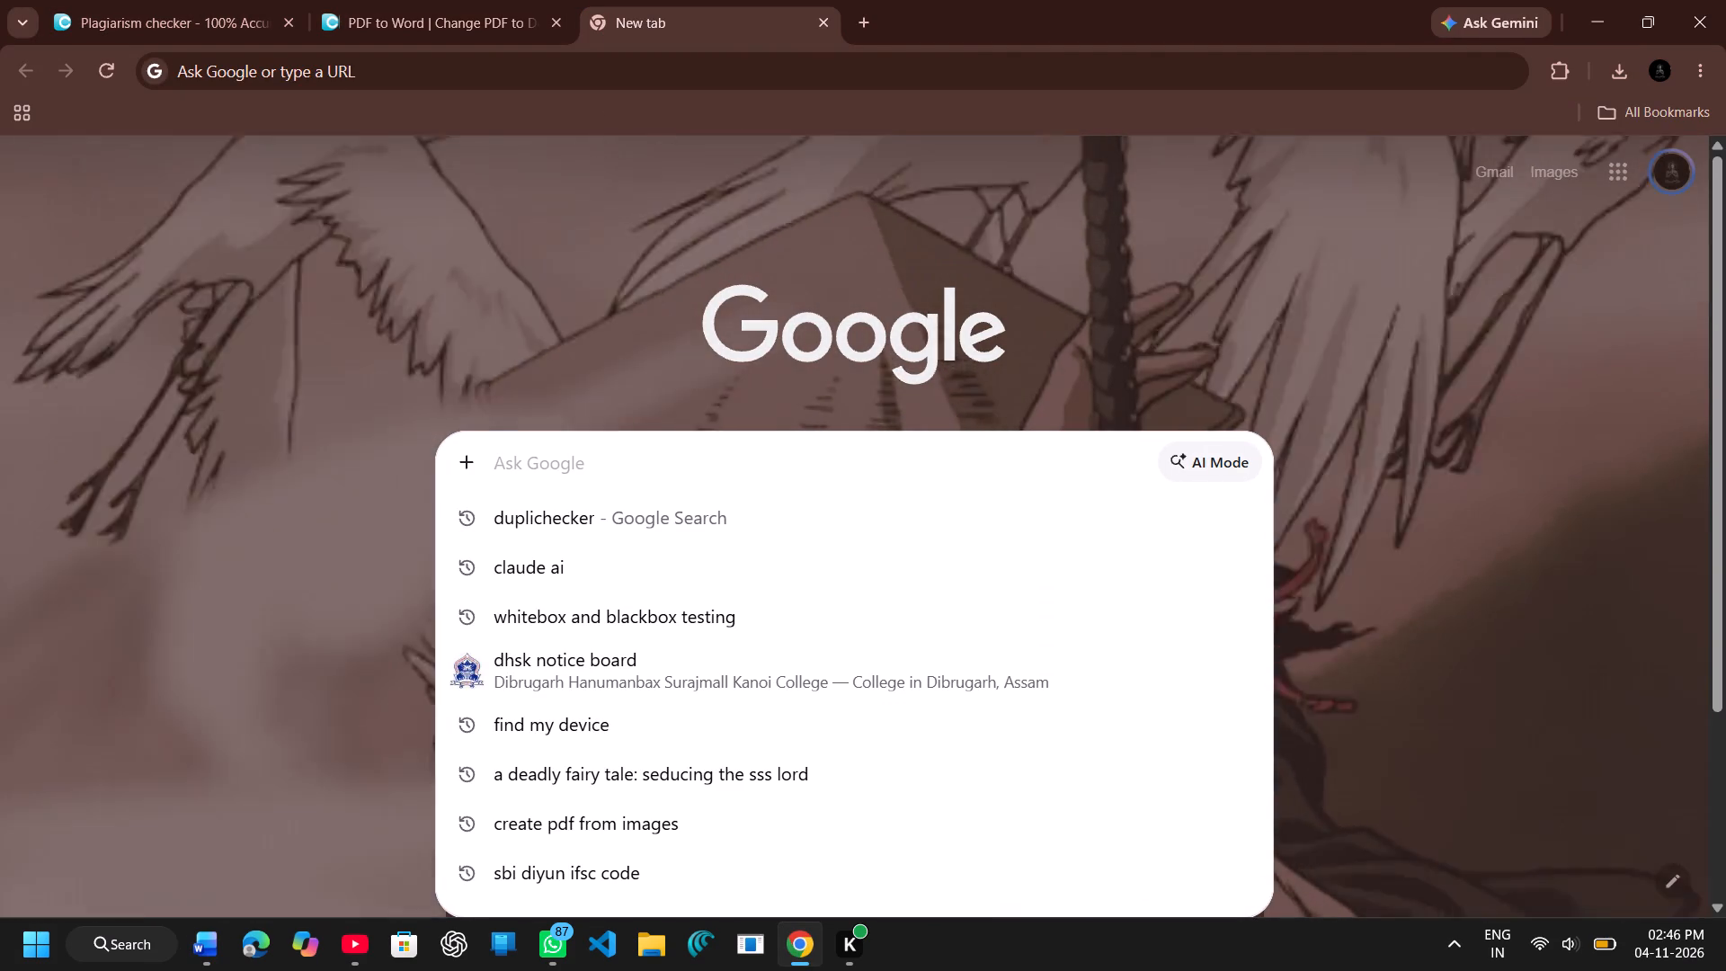
pyautogui.write('WORD TO')
pyautogui.press('space')
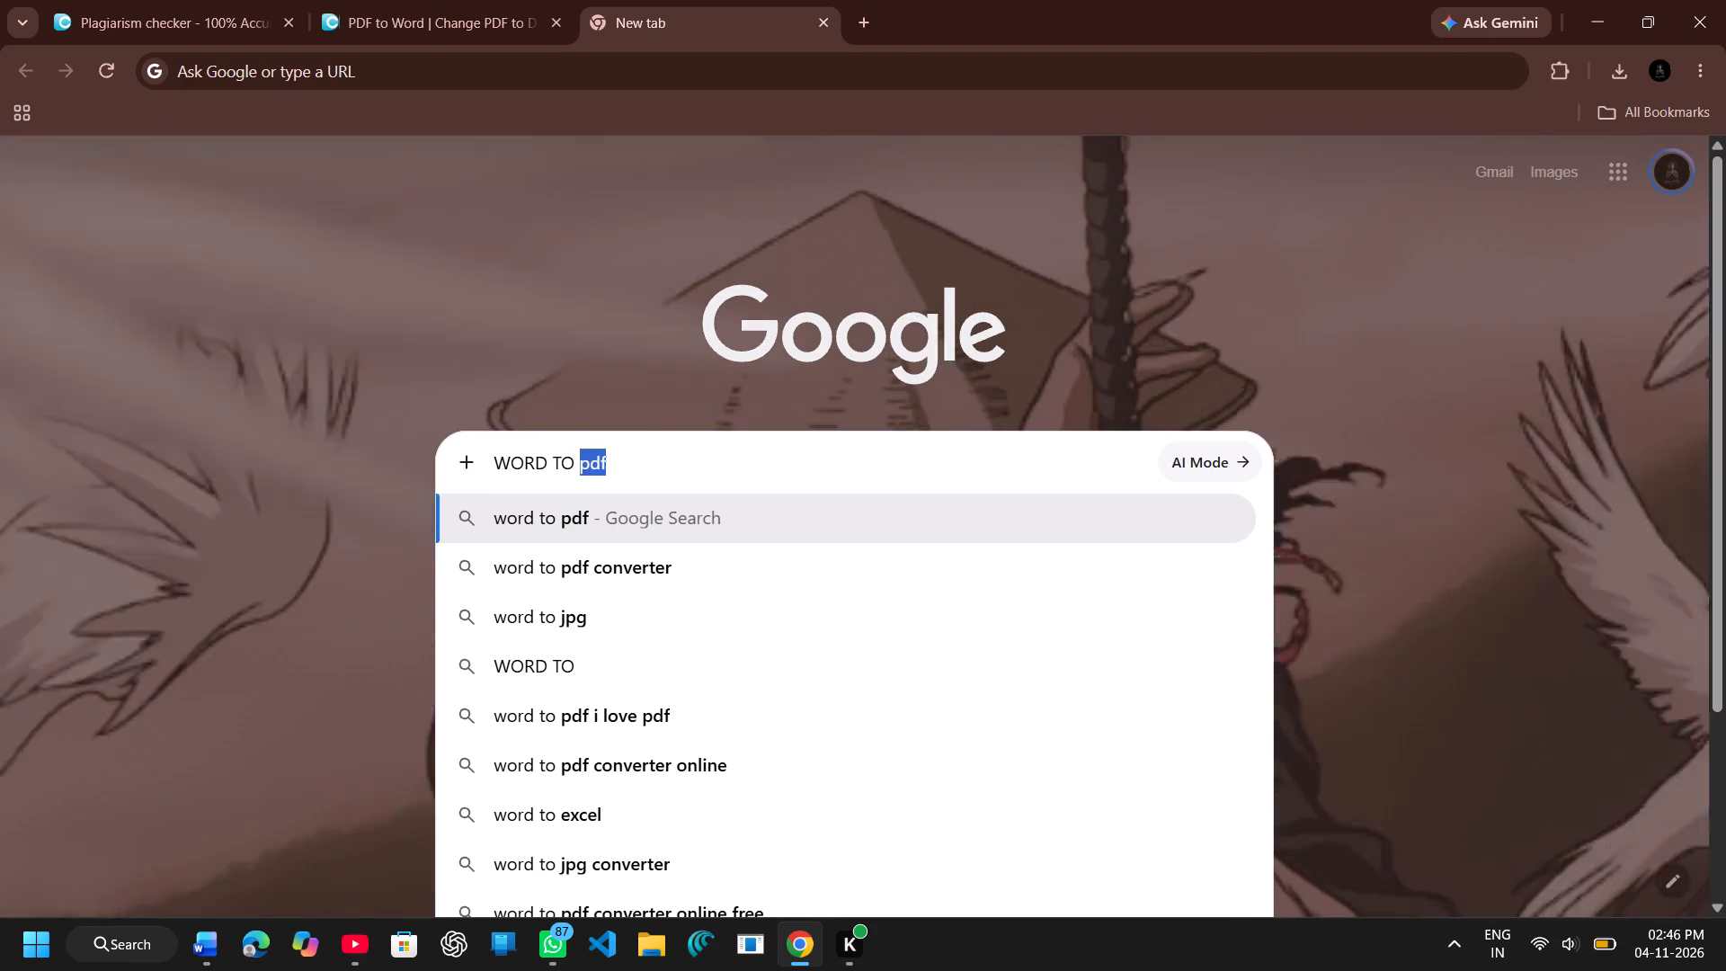
pyautogui.click(549, 612)
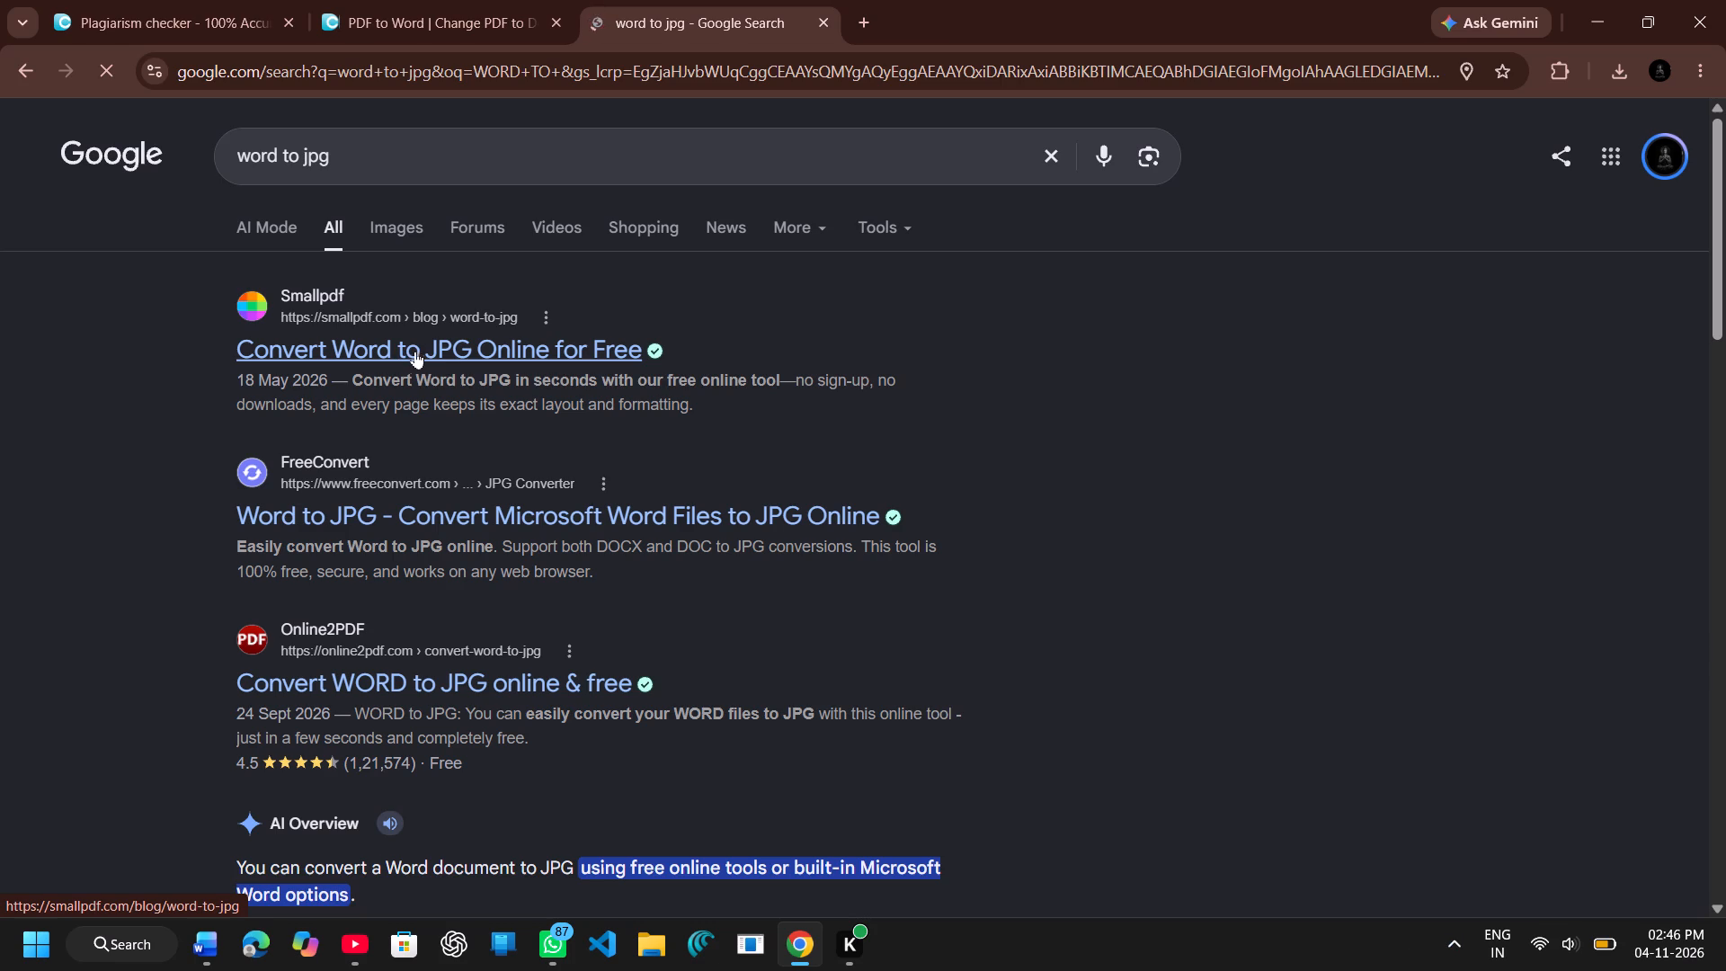
pyautogui.doubleClick(414, 352)
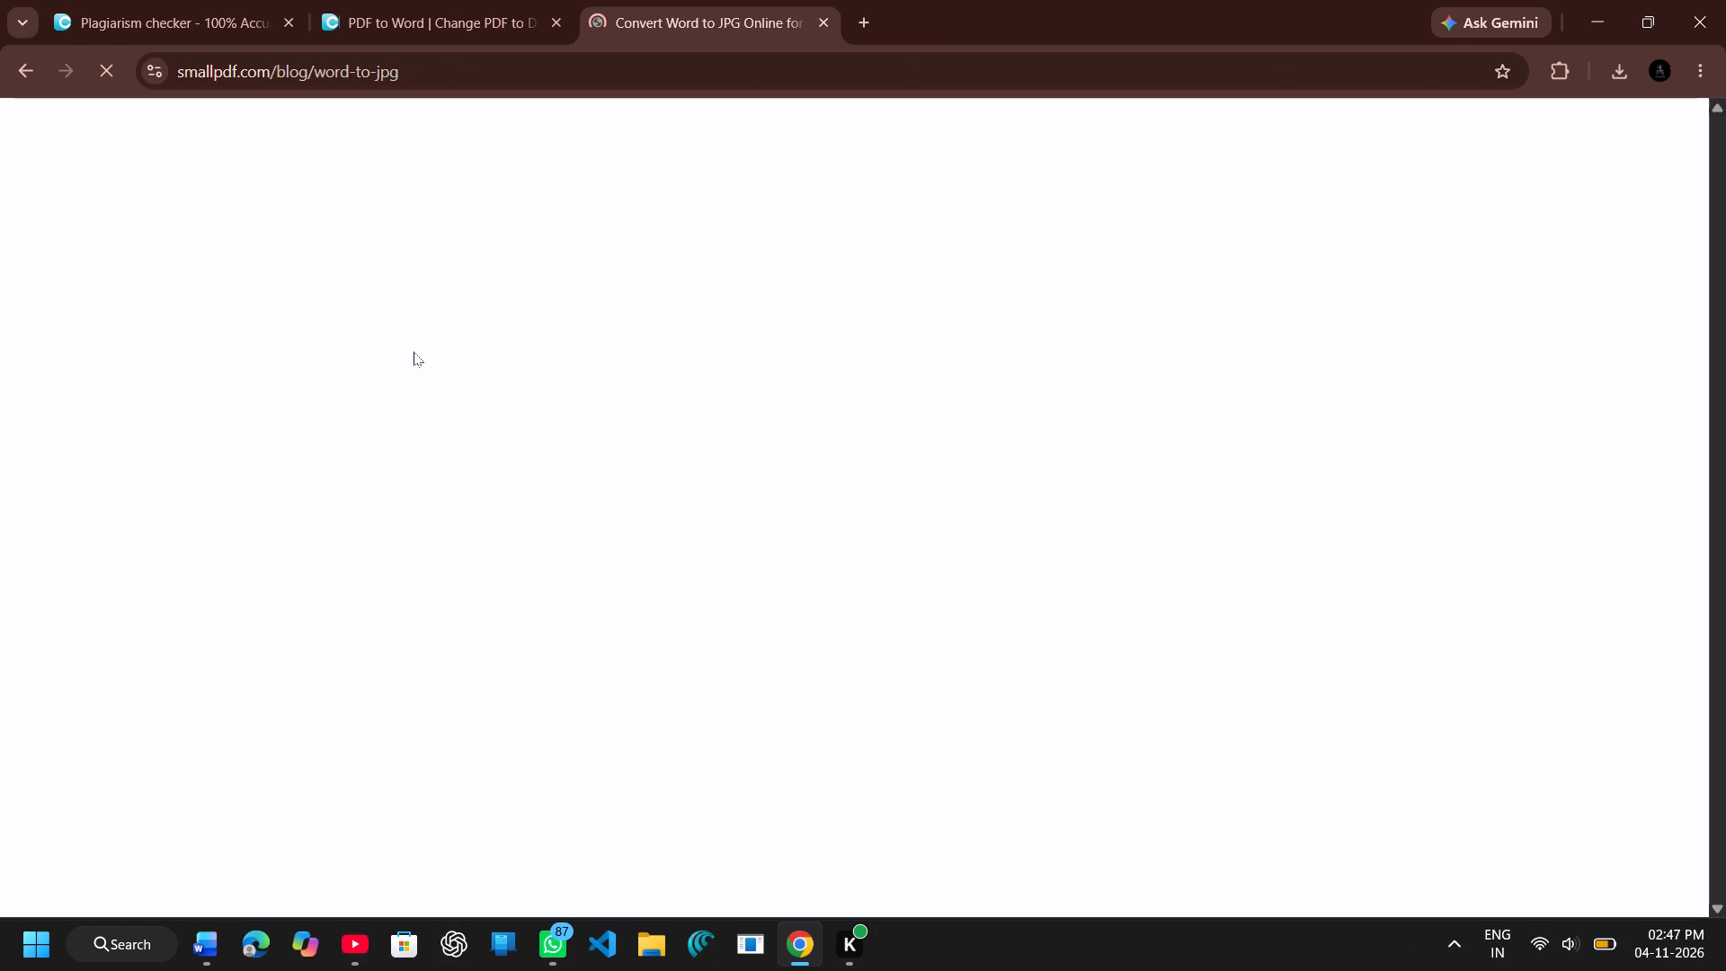